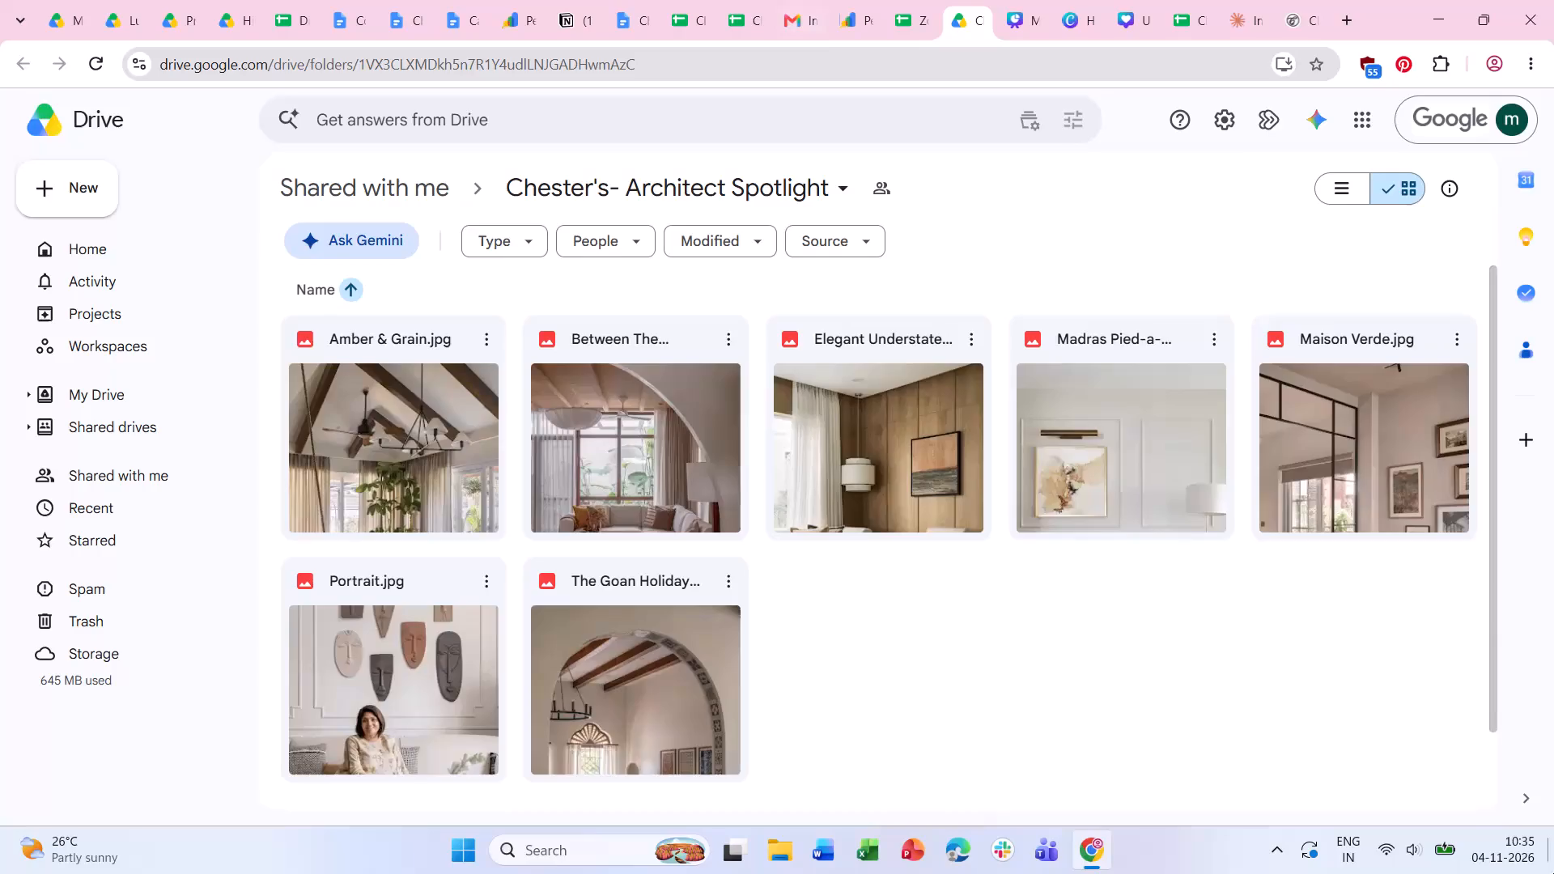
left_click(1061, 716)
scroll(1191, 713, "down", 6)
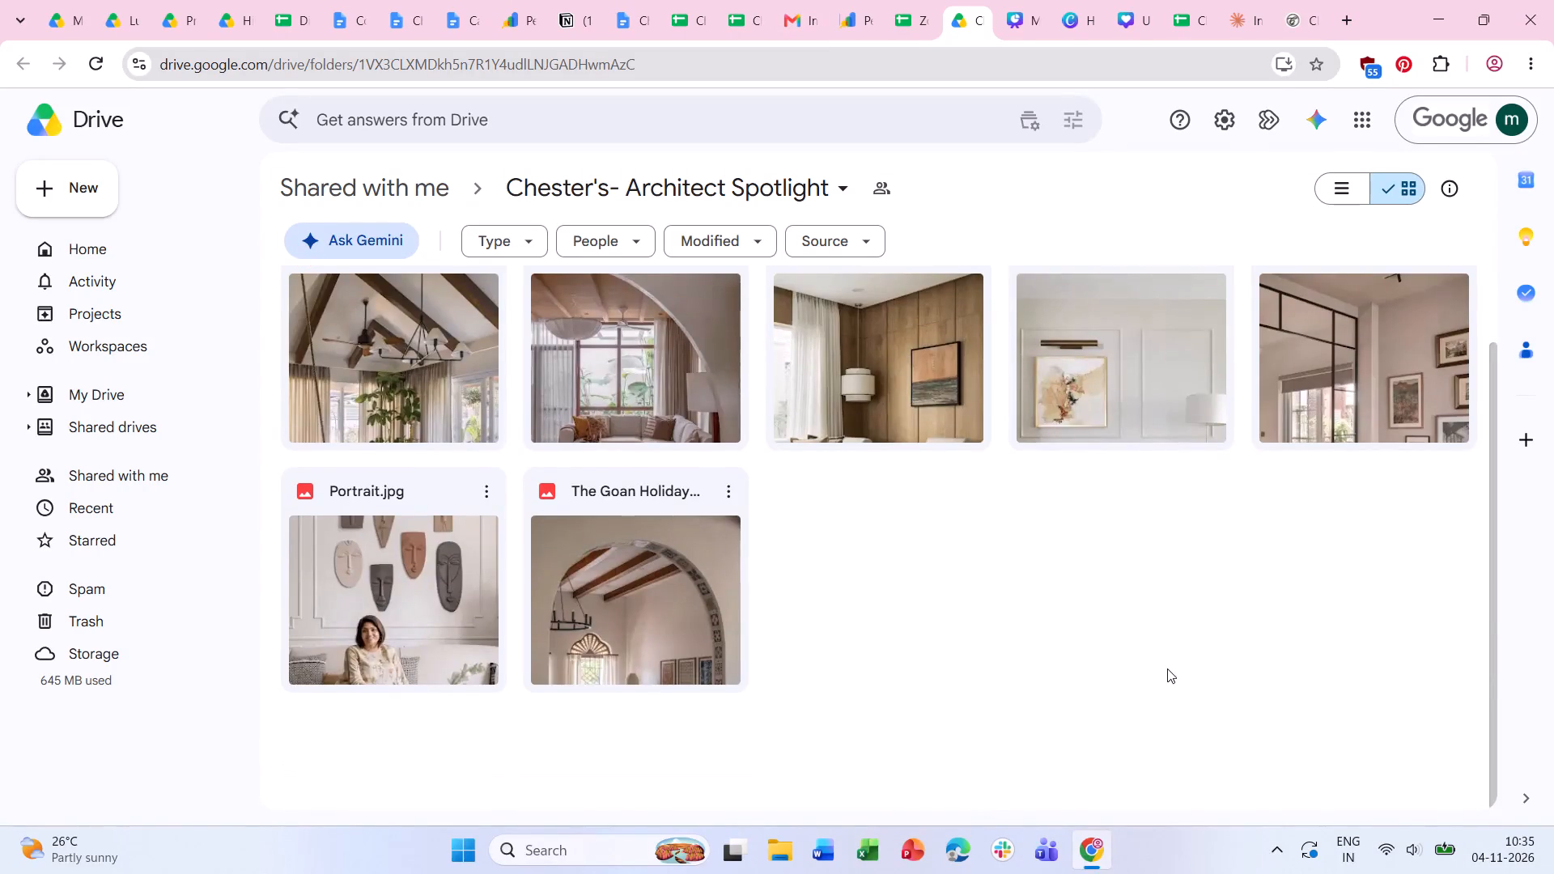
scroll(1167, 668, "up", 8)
Switch from the Chester's- Architect Spotlight image folder to the Canva page.
left_click(1064, 13)
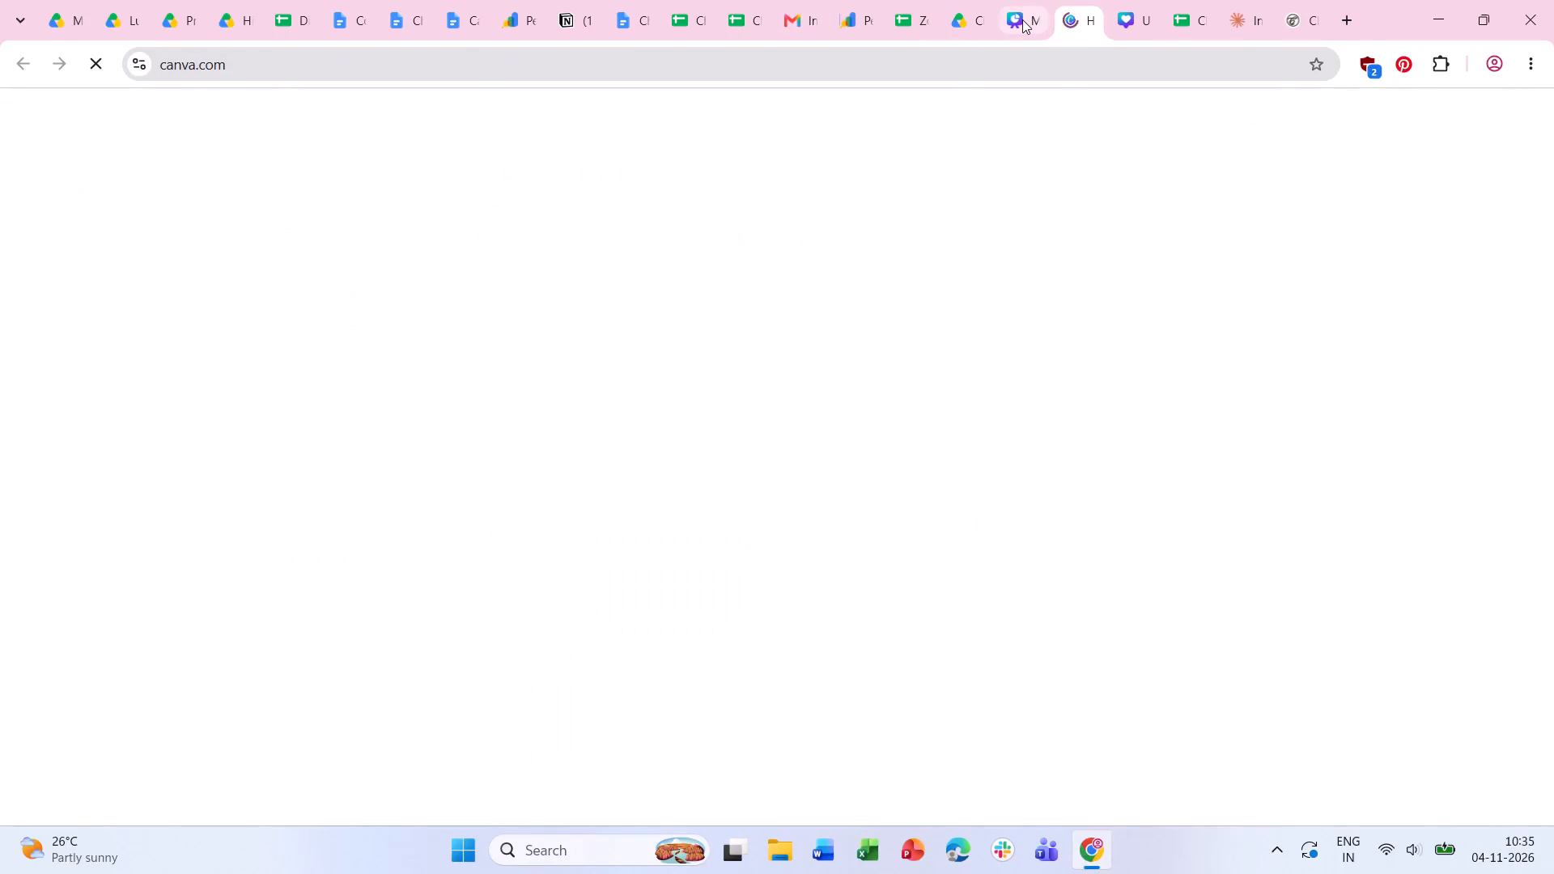
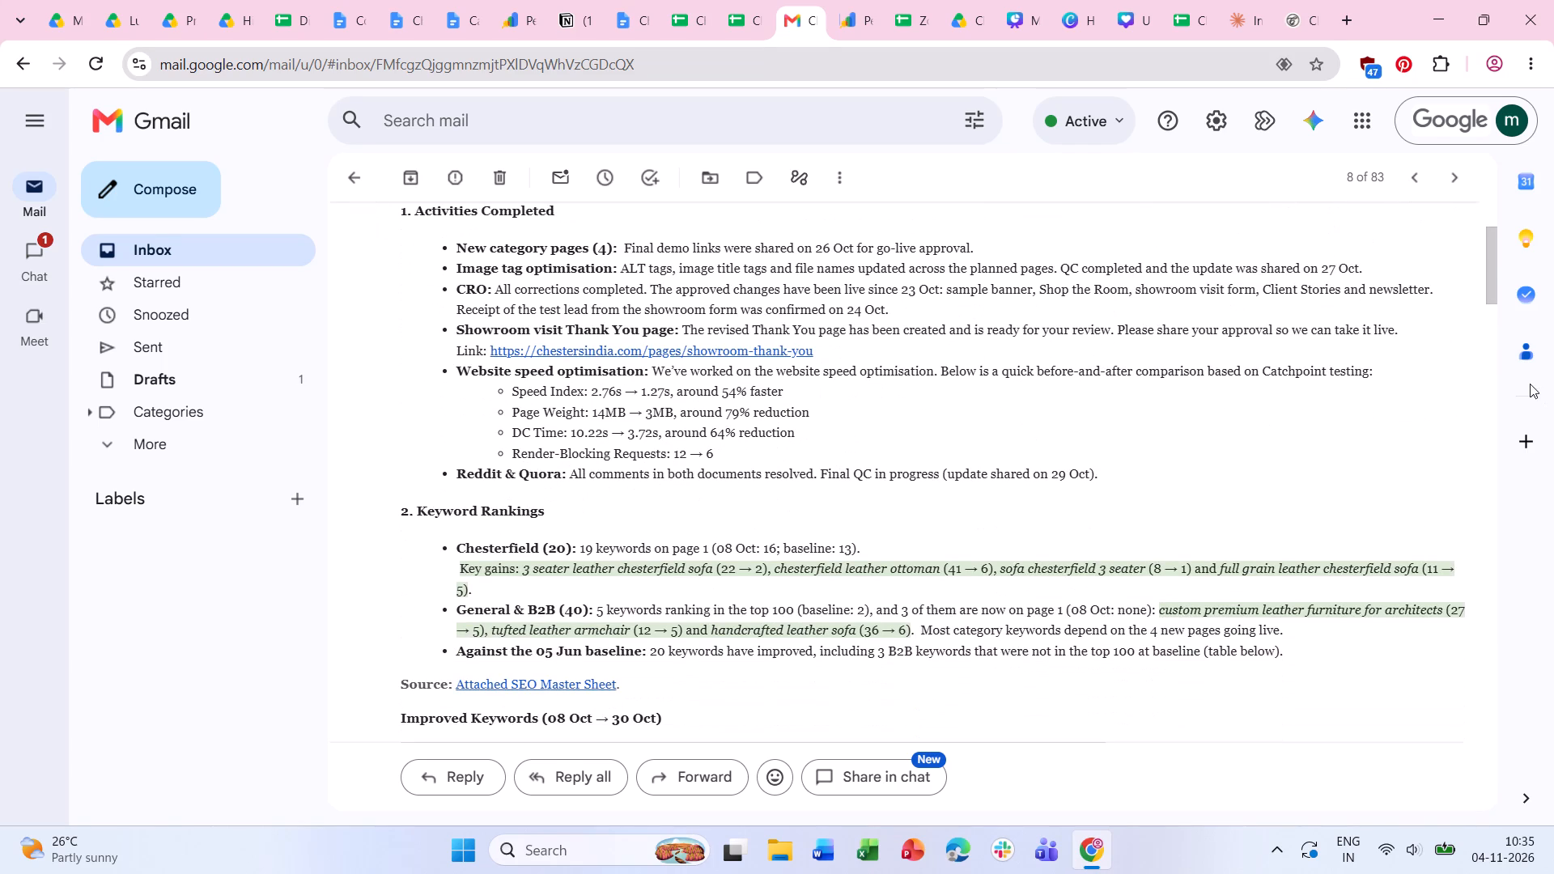
Review the email's Catchpoint website speed section and search Google for "catchpoint webpagetest" in a new tab.
left_click_drag(1490, 286, 1487, 288)
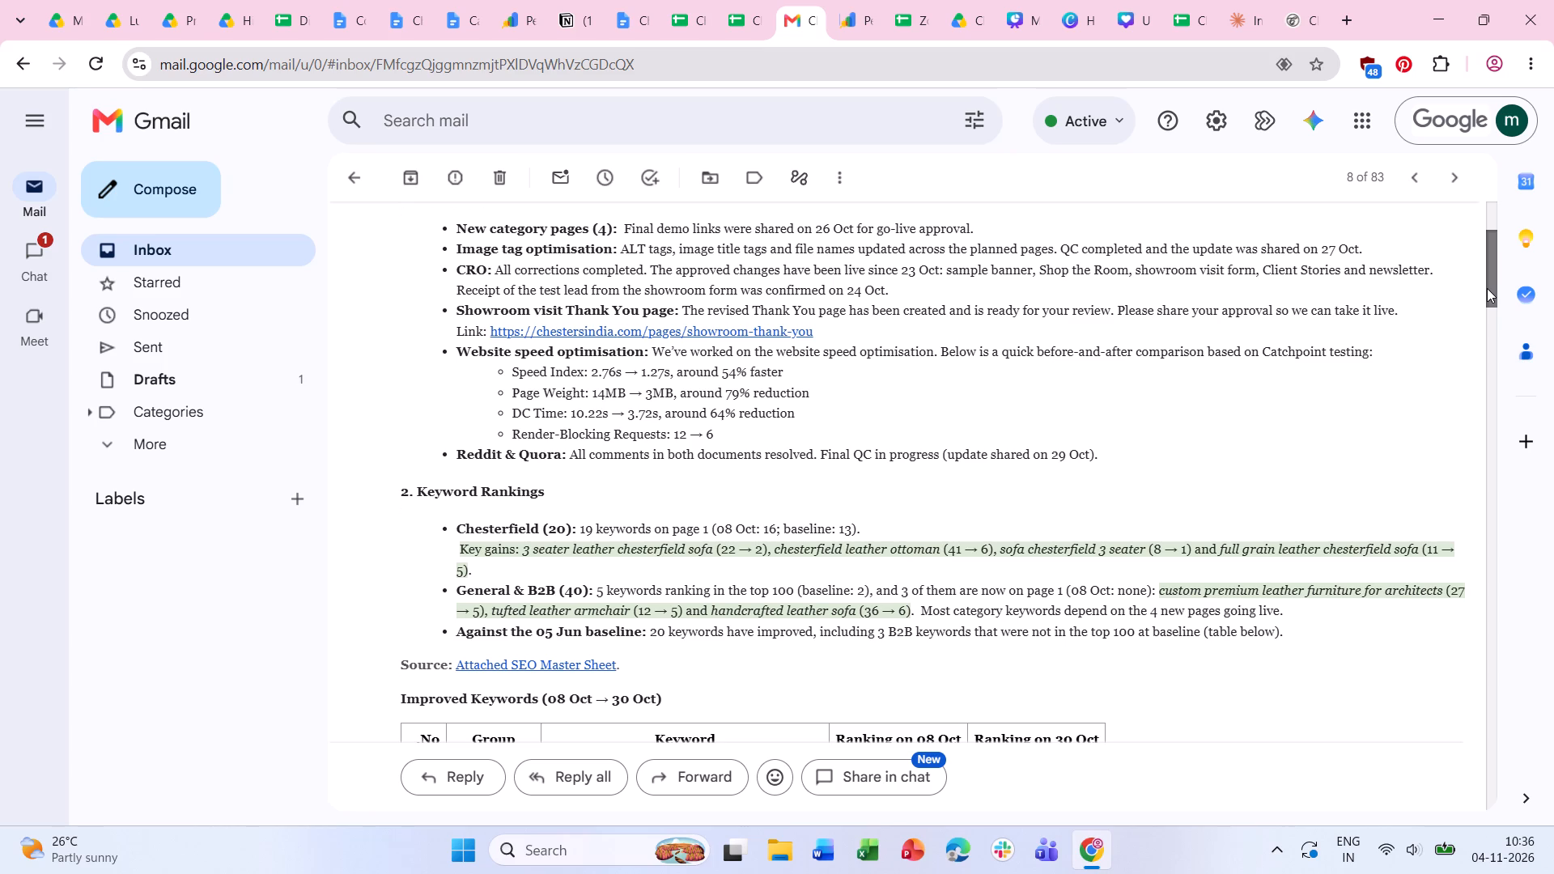
left_click_drag(1487, 288, 1487, 294)
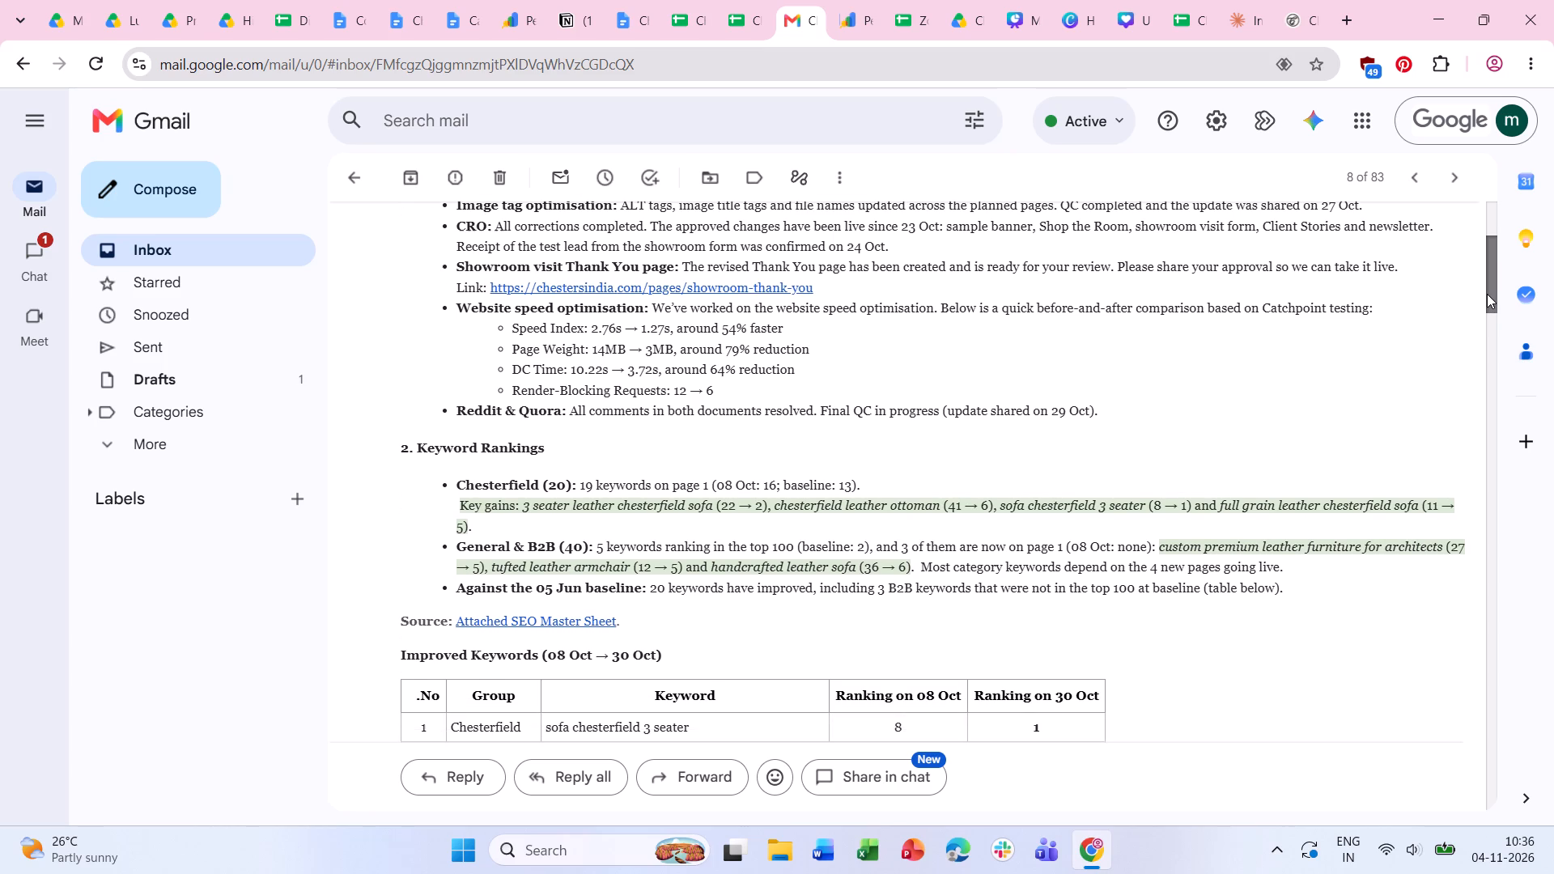
left_click_drag(1487, 294, 1487, 297)
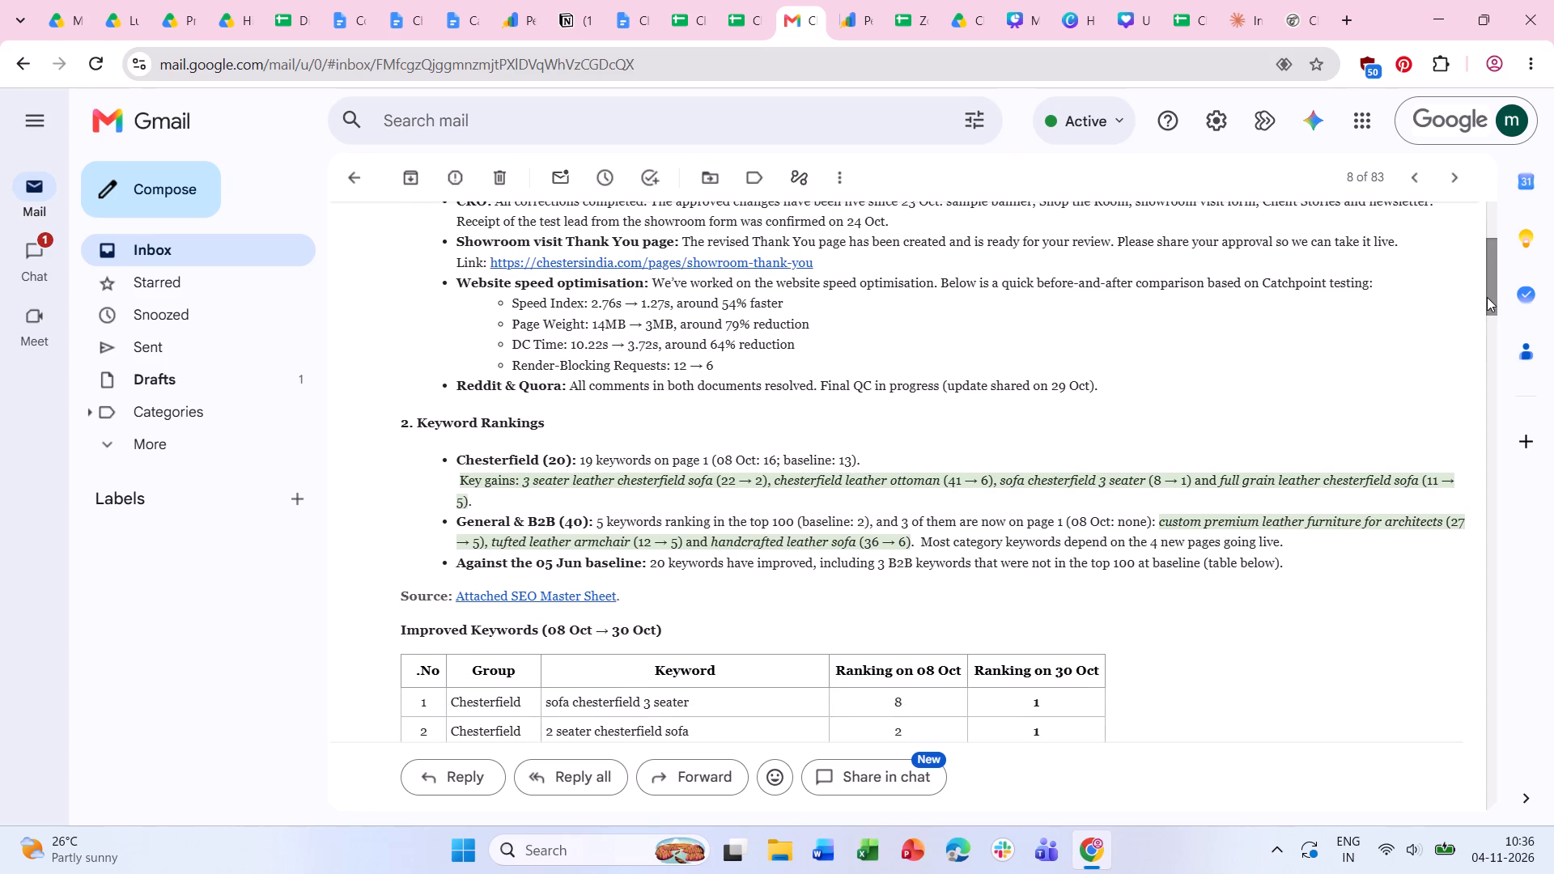
left_click(1333, 23)
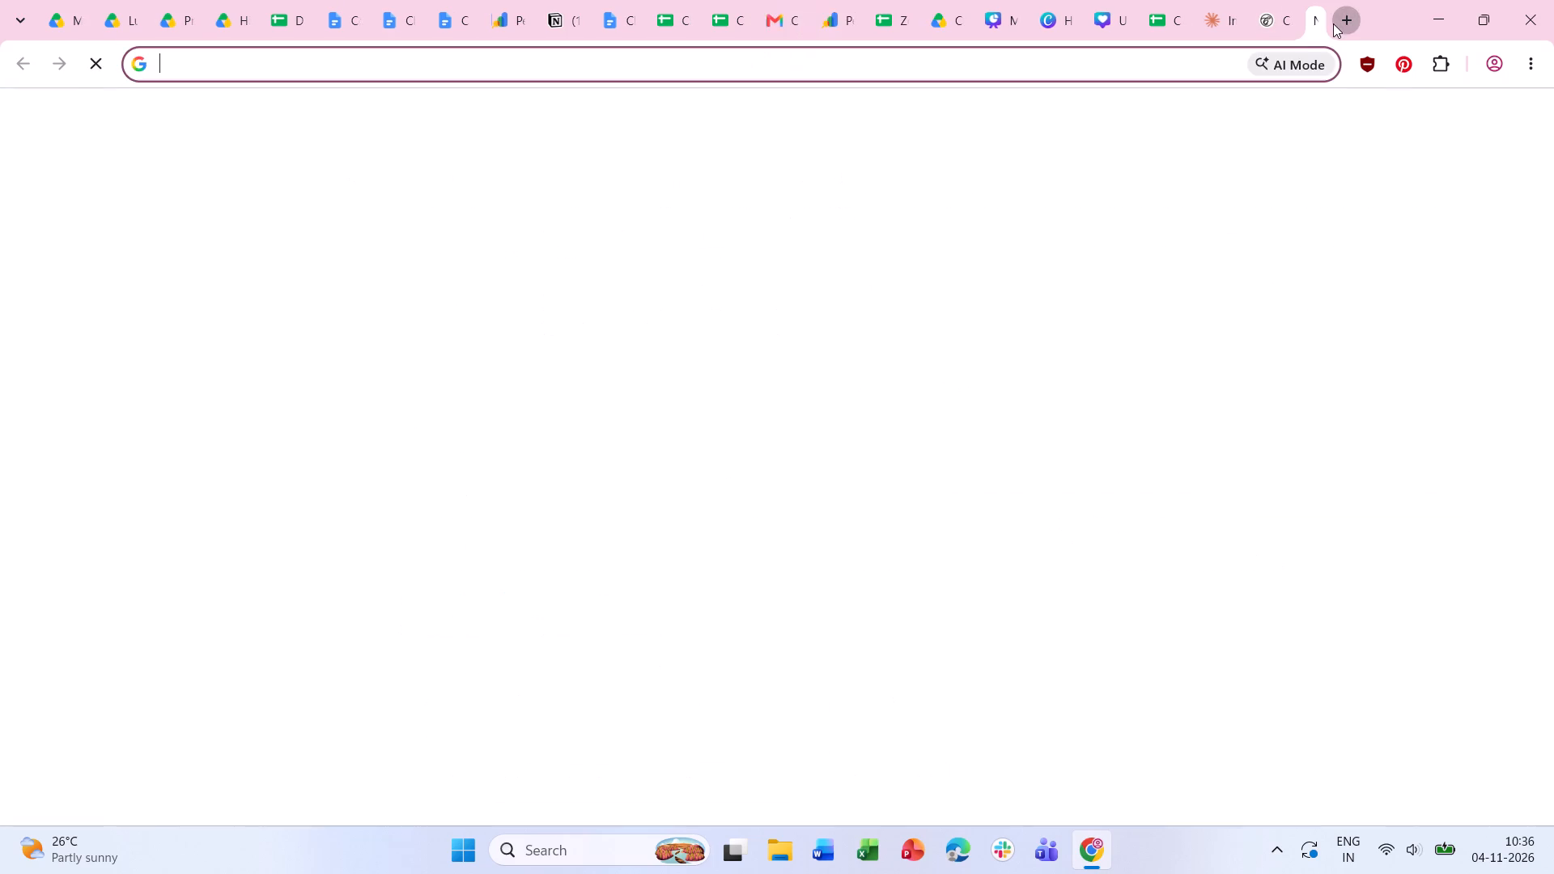
key("g")
key("Return")
type("catchpoint testin")
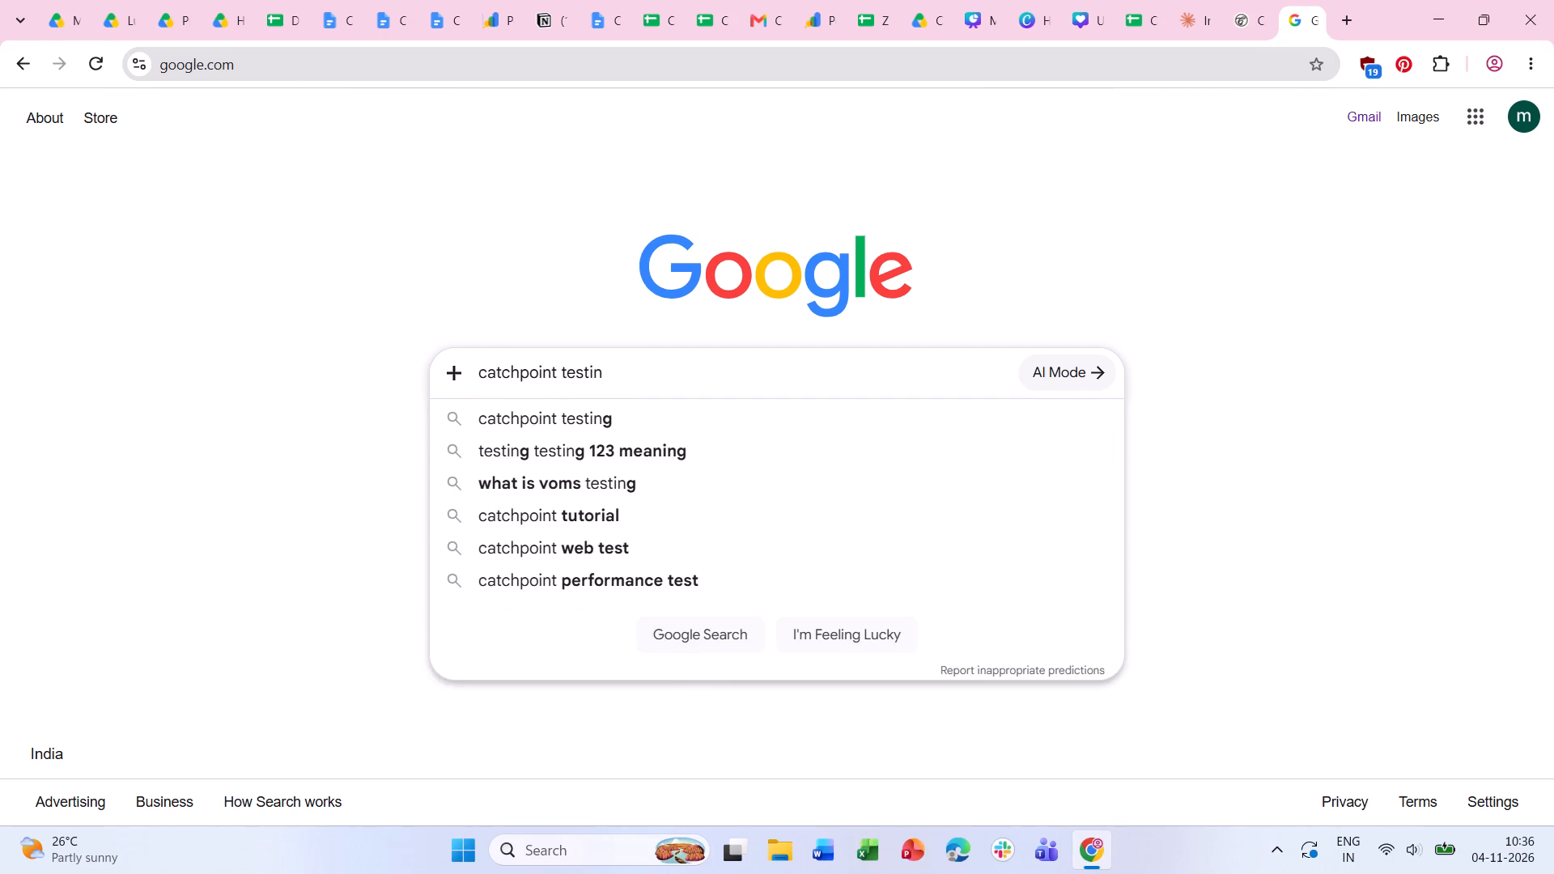
key("BackSpace")
key("BackSpace")
key("Down")
key("Down")
key("Down")
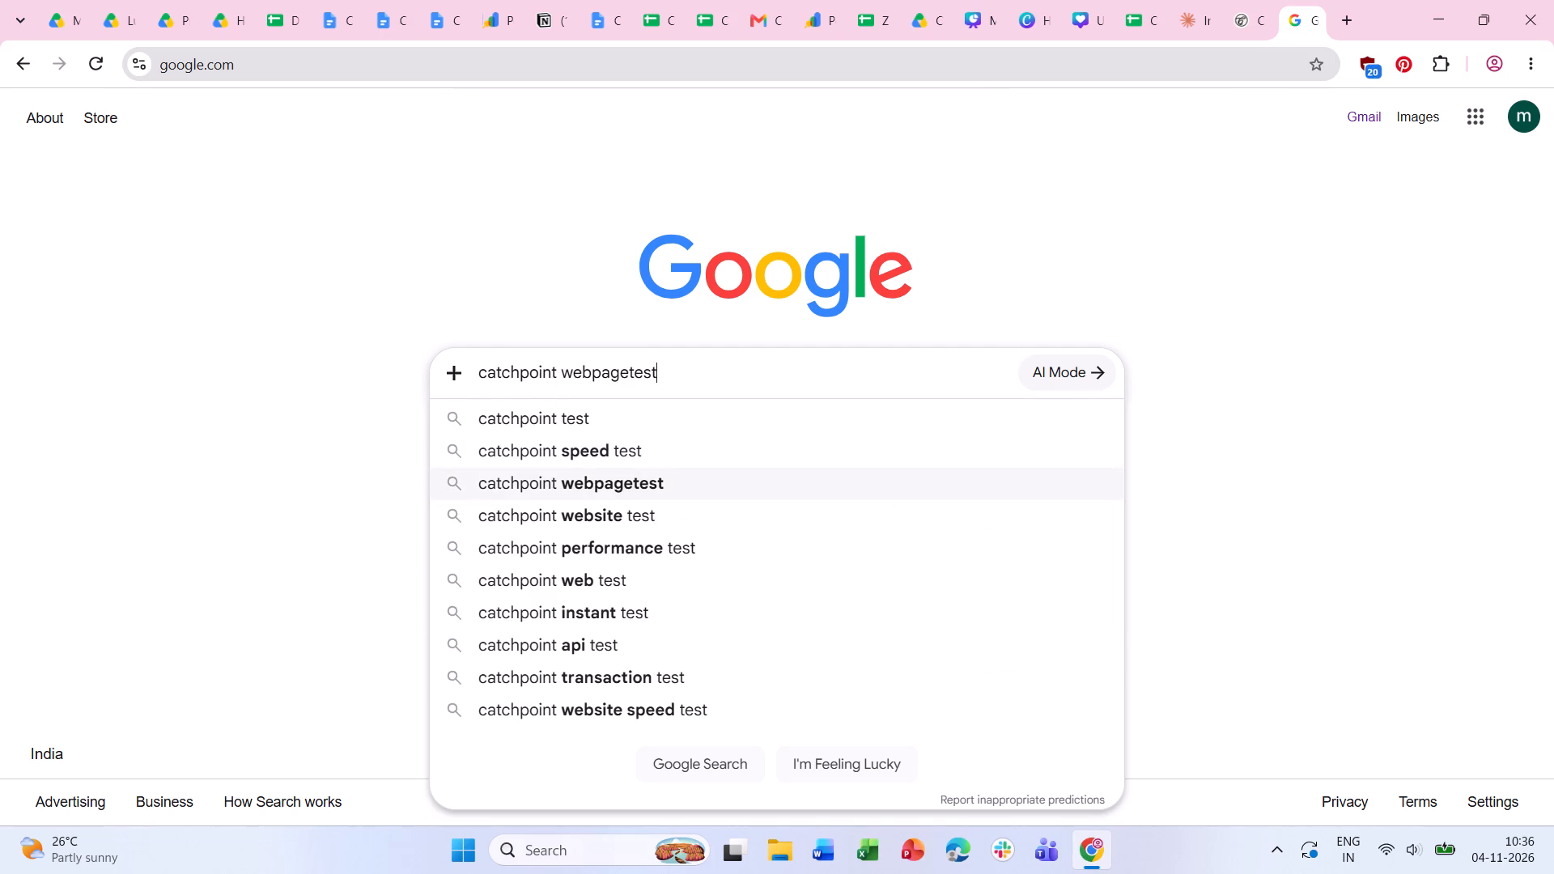
key("Return")
Open the Catchpoint WebPageTest | API and Integrations result in a new tab and activate the Website URL field of its speed test form.
right_click(616, 312)
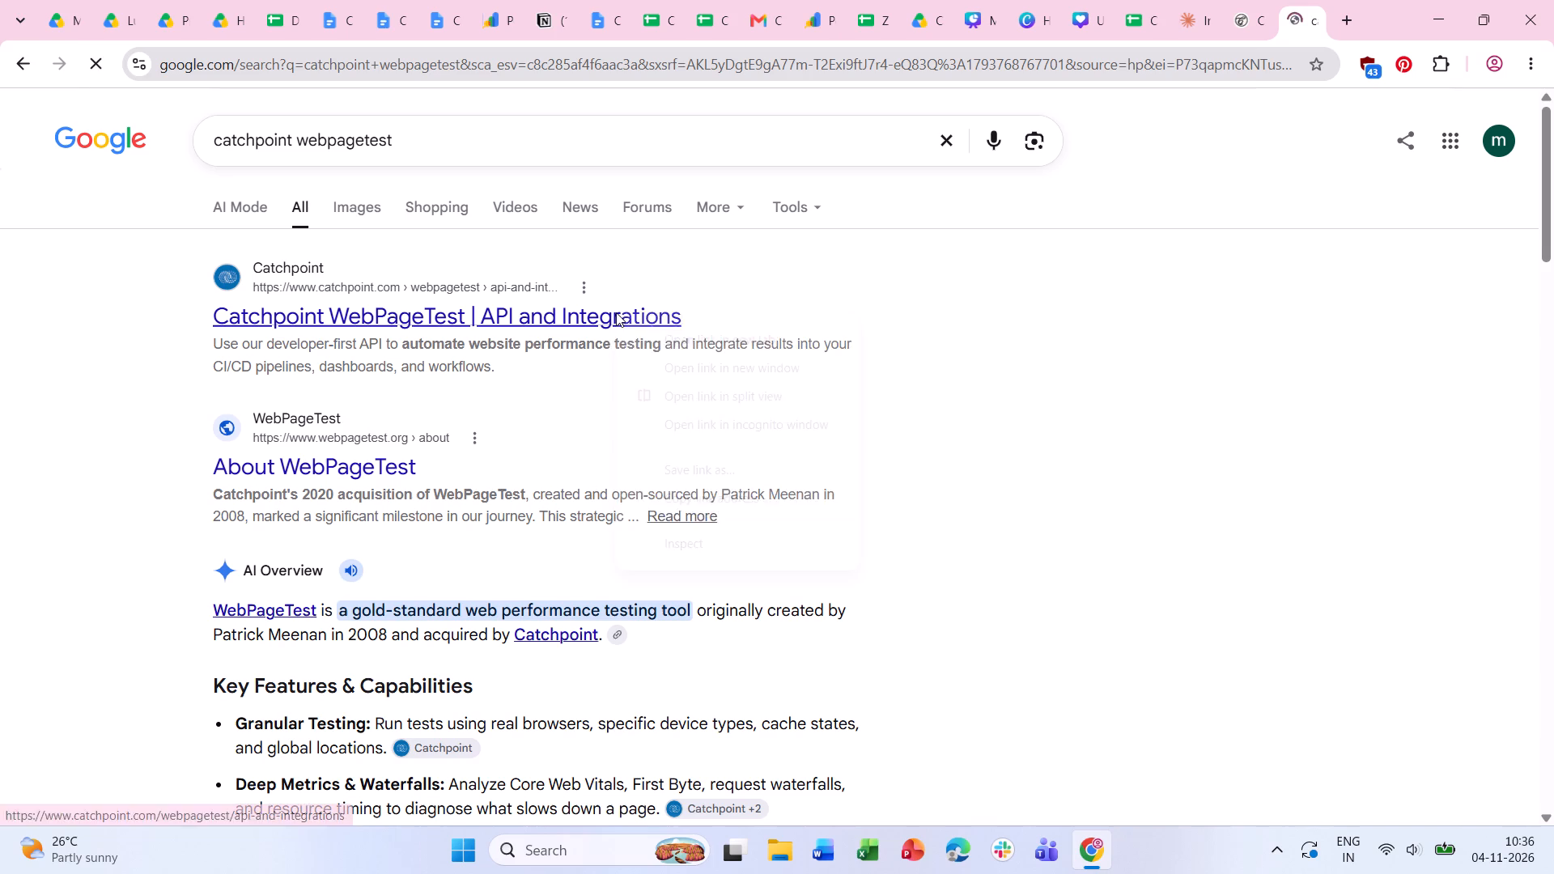
left_click(650, 332)
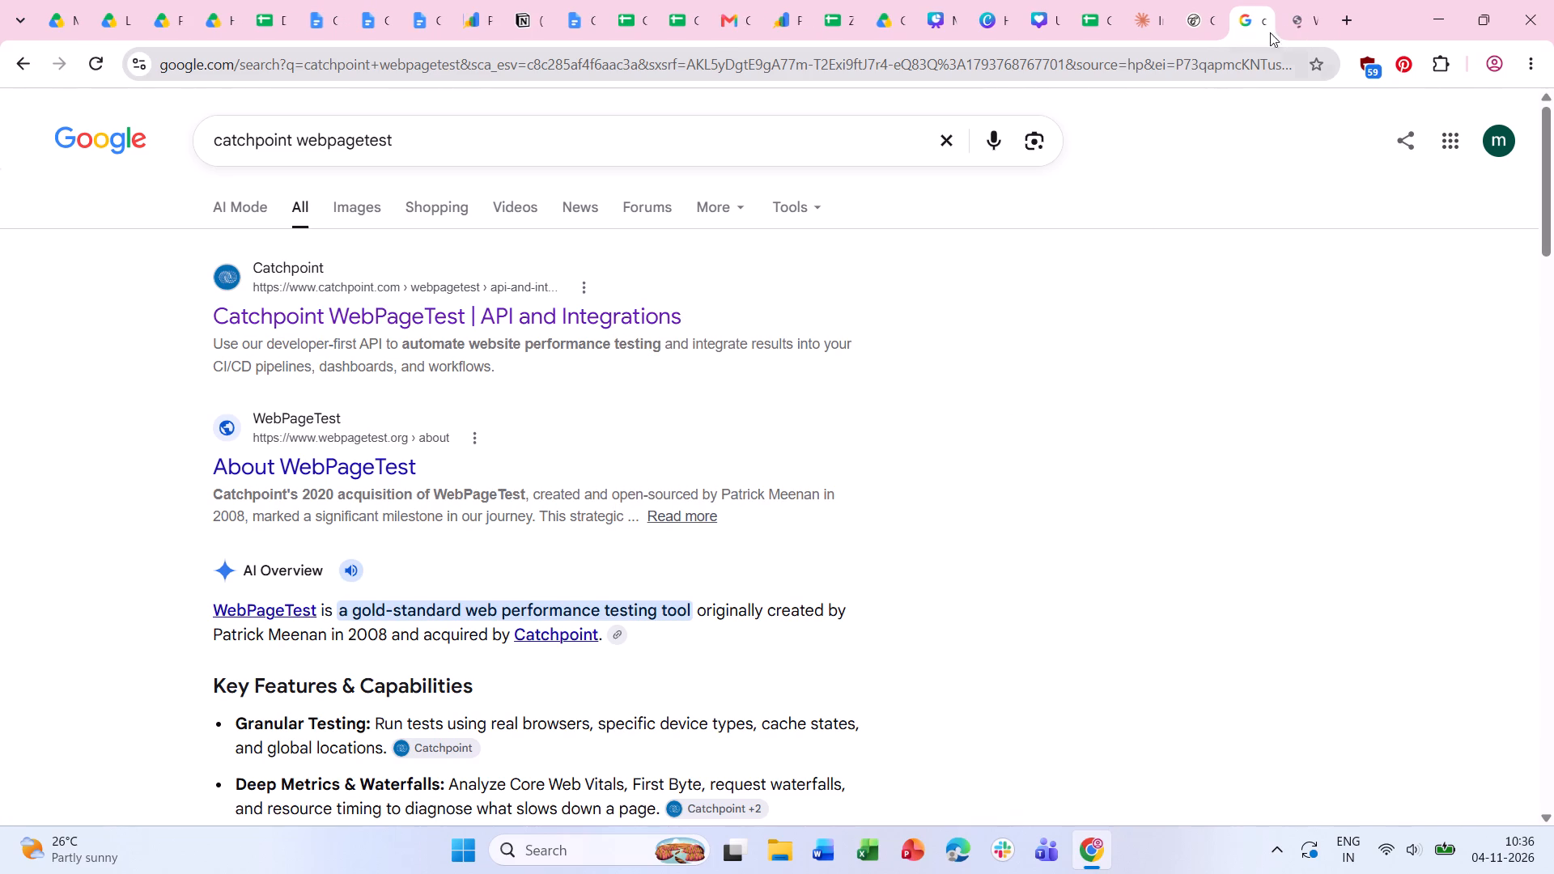
left_click(1284, 24)
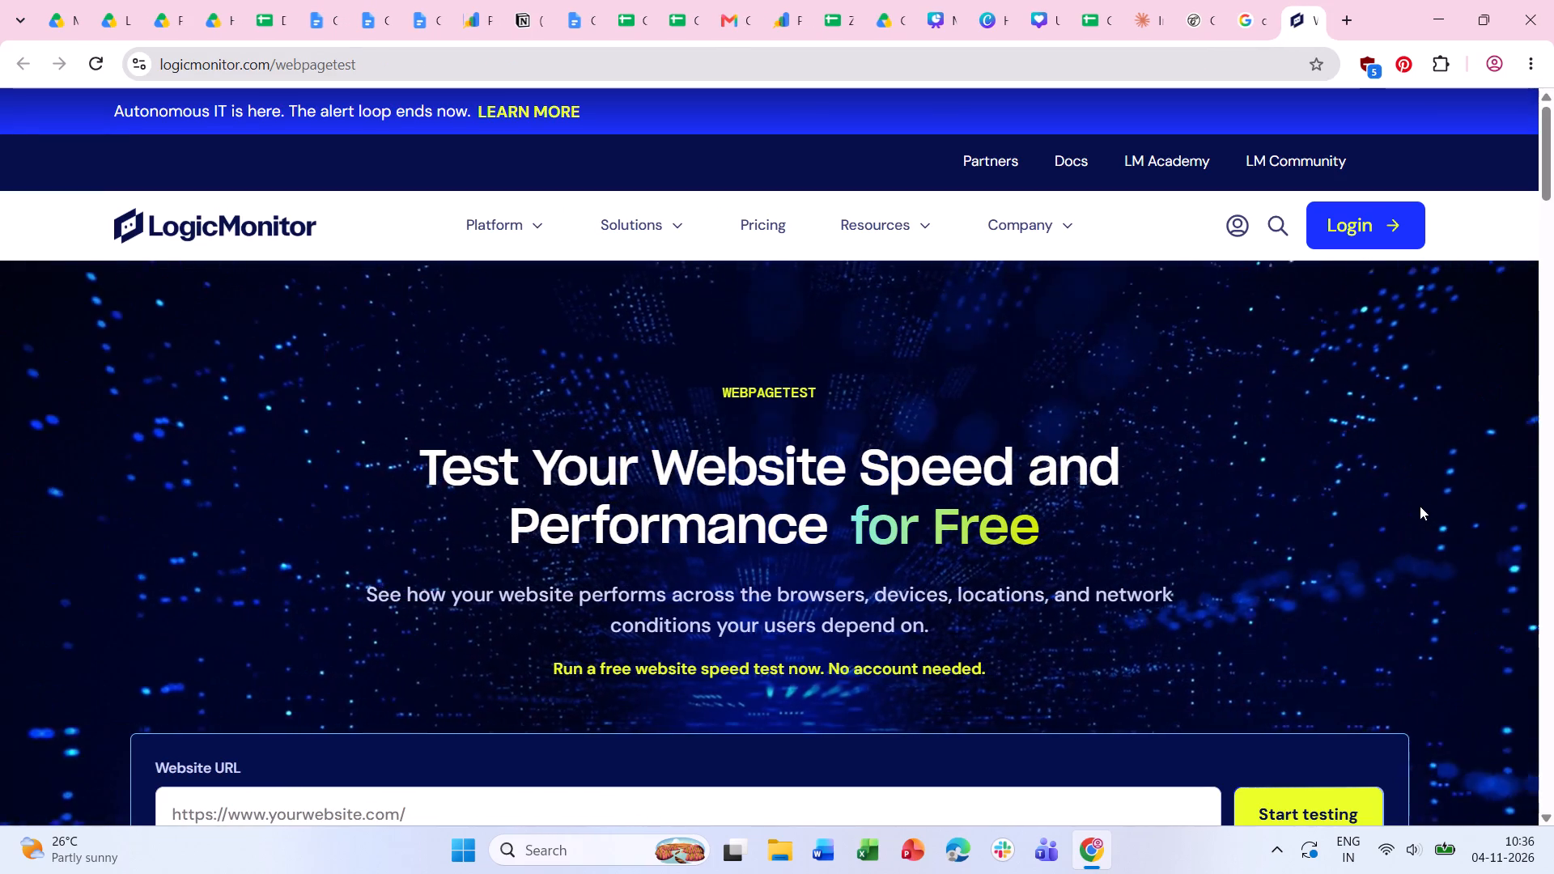
scroll(1419, 505, "down", 2)
left_click(507, 480)
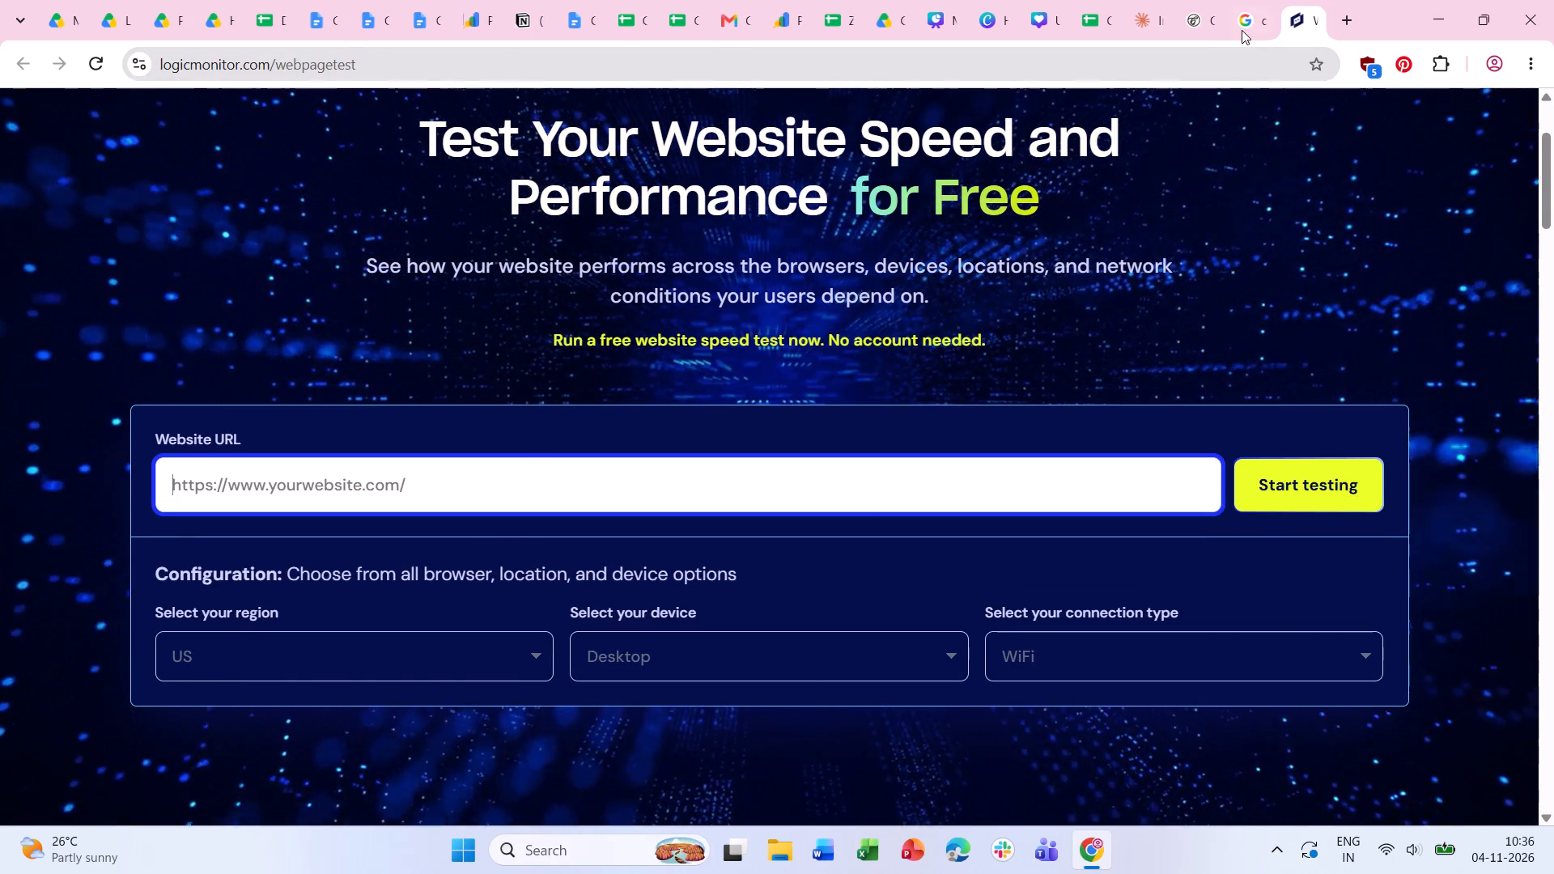
left_click(1208, 27)
left_click(427, 69)
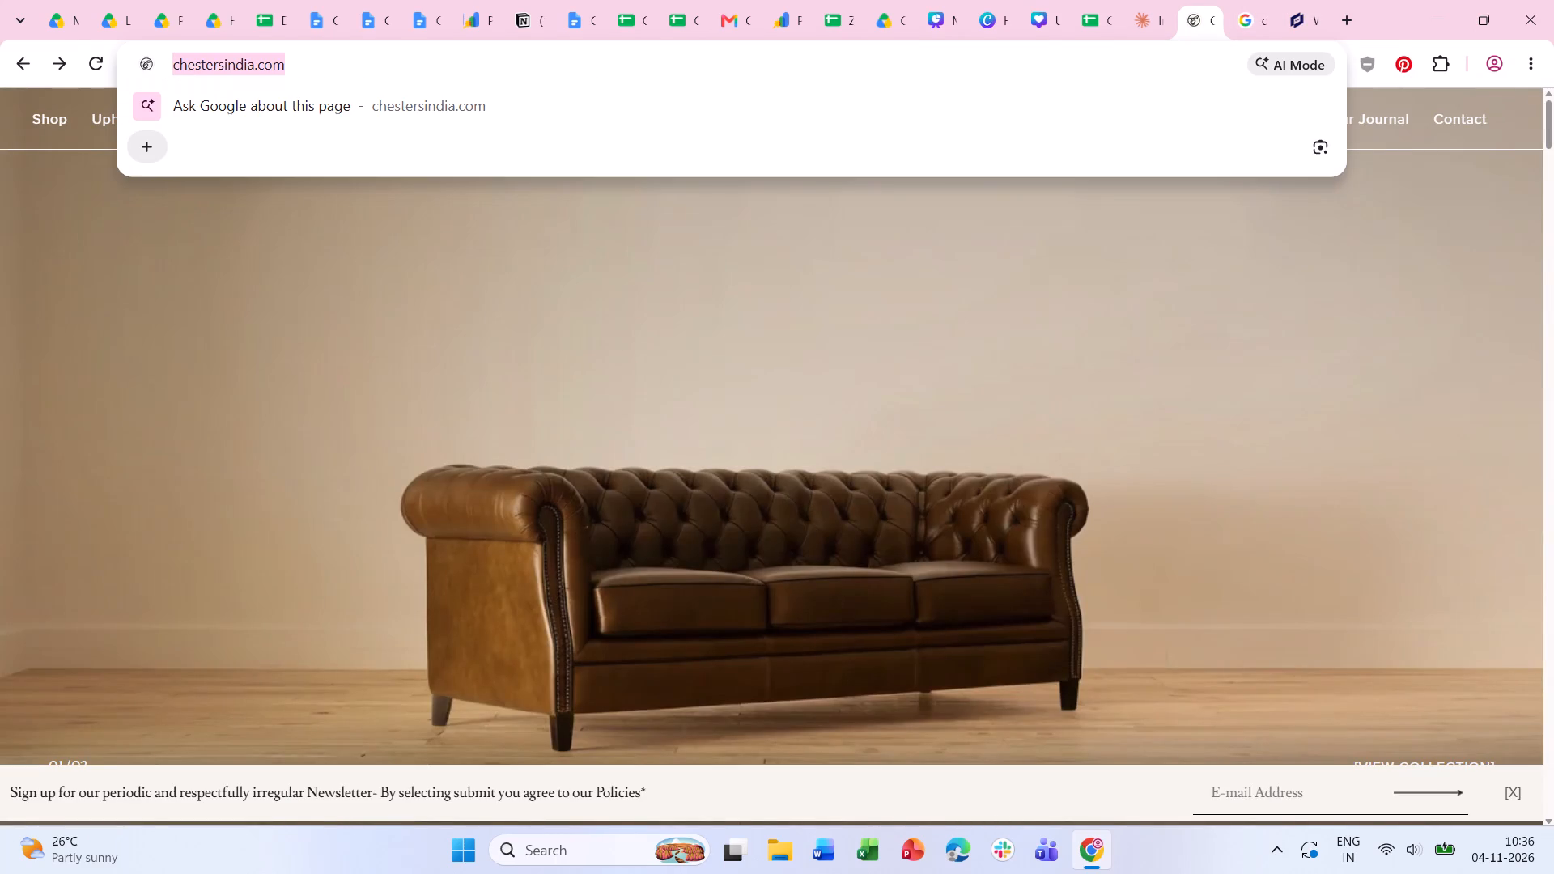
key("ctrl+c")
left_click(1304, 15)
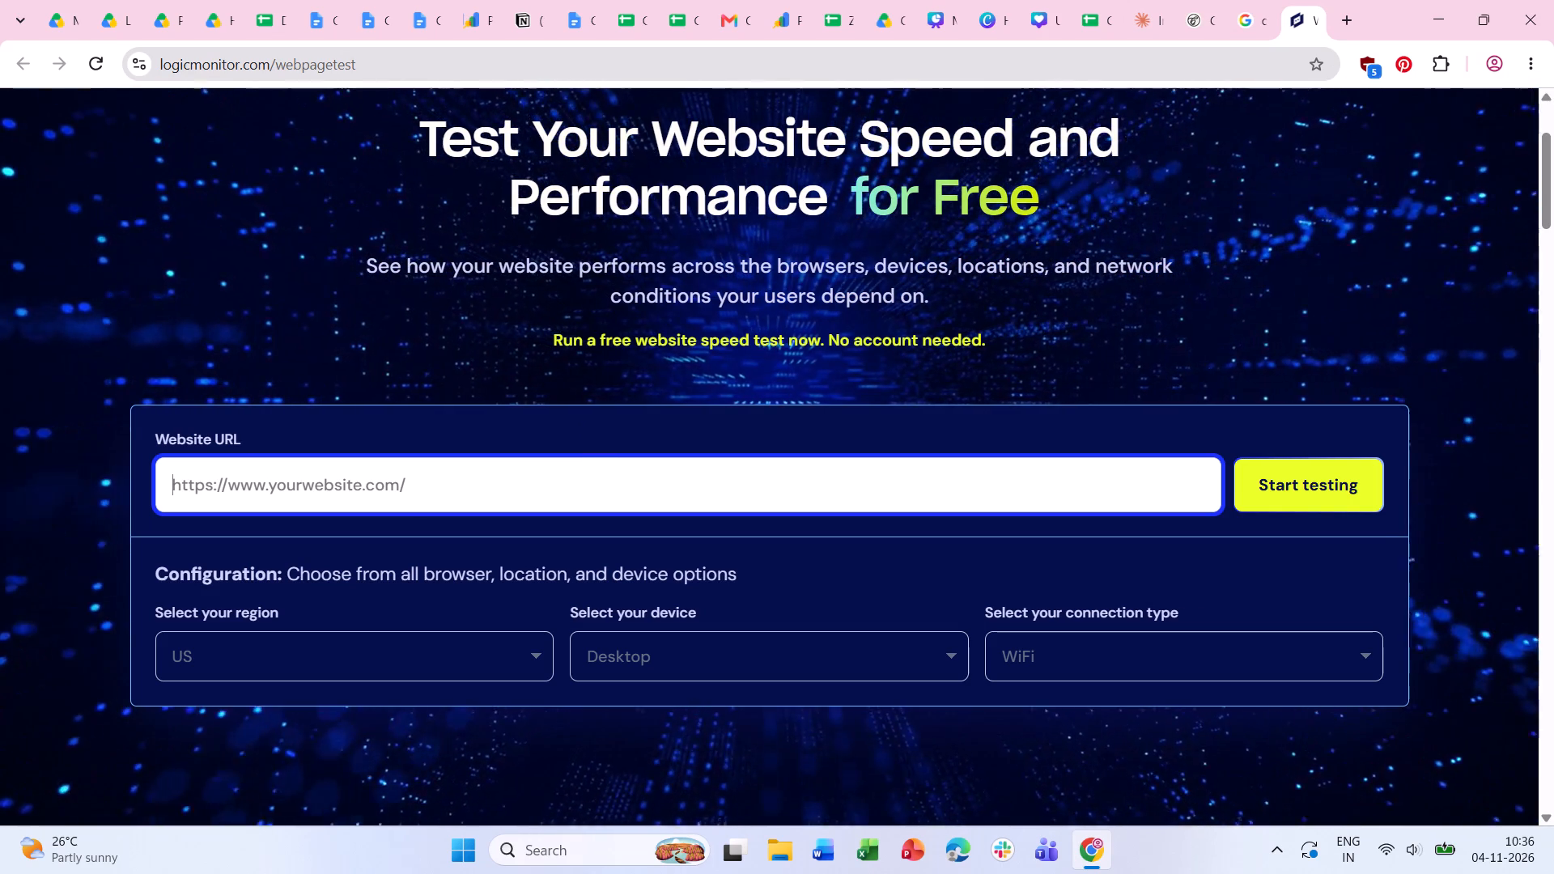
key("ctrl+v")
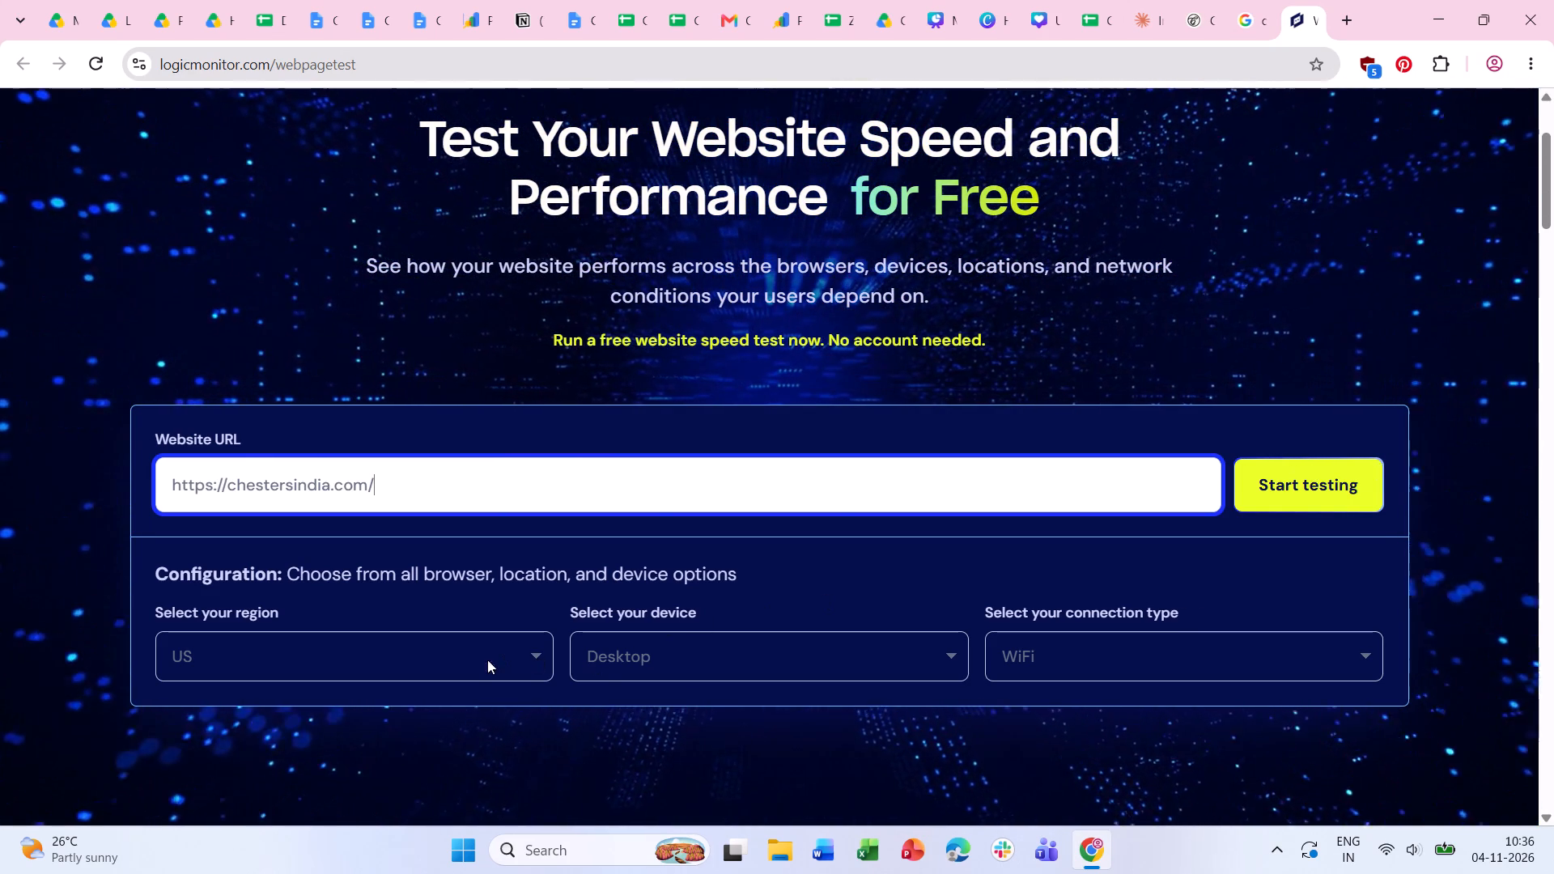
Set the speed test region to Asia, keep Desktop as device and WiFi as connection type, and start the test.
left_click(463, 672)
left_click(245, 757)
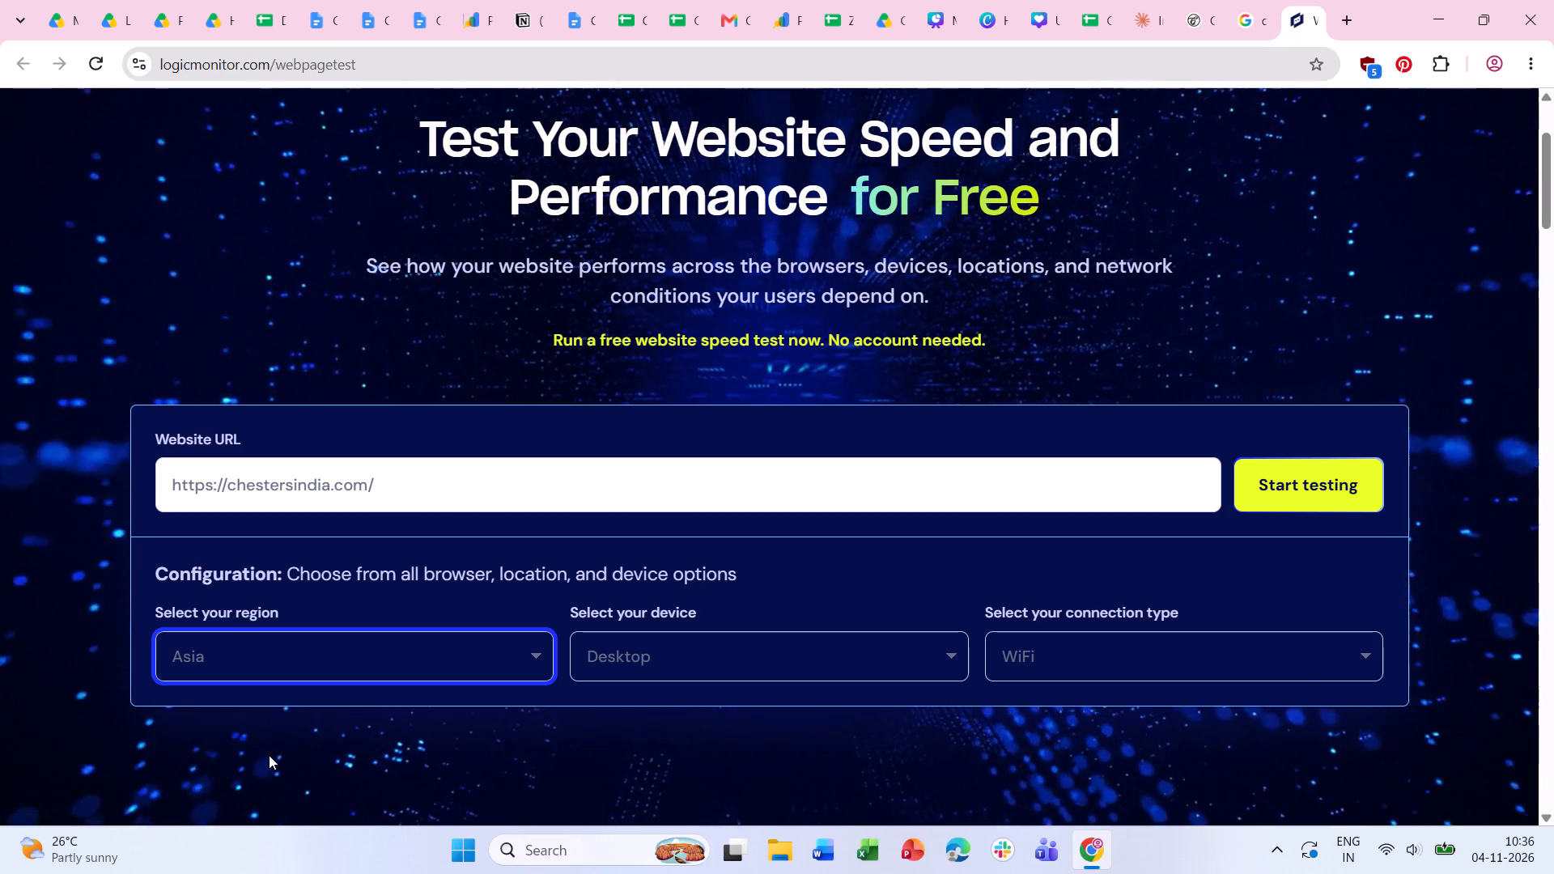
left_click(753, 668)
left_click(711, 689)
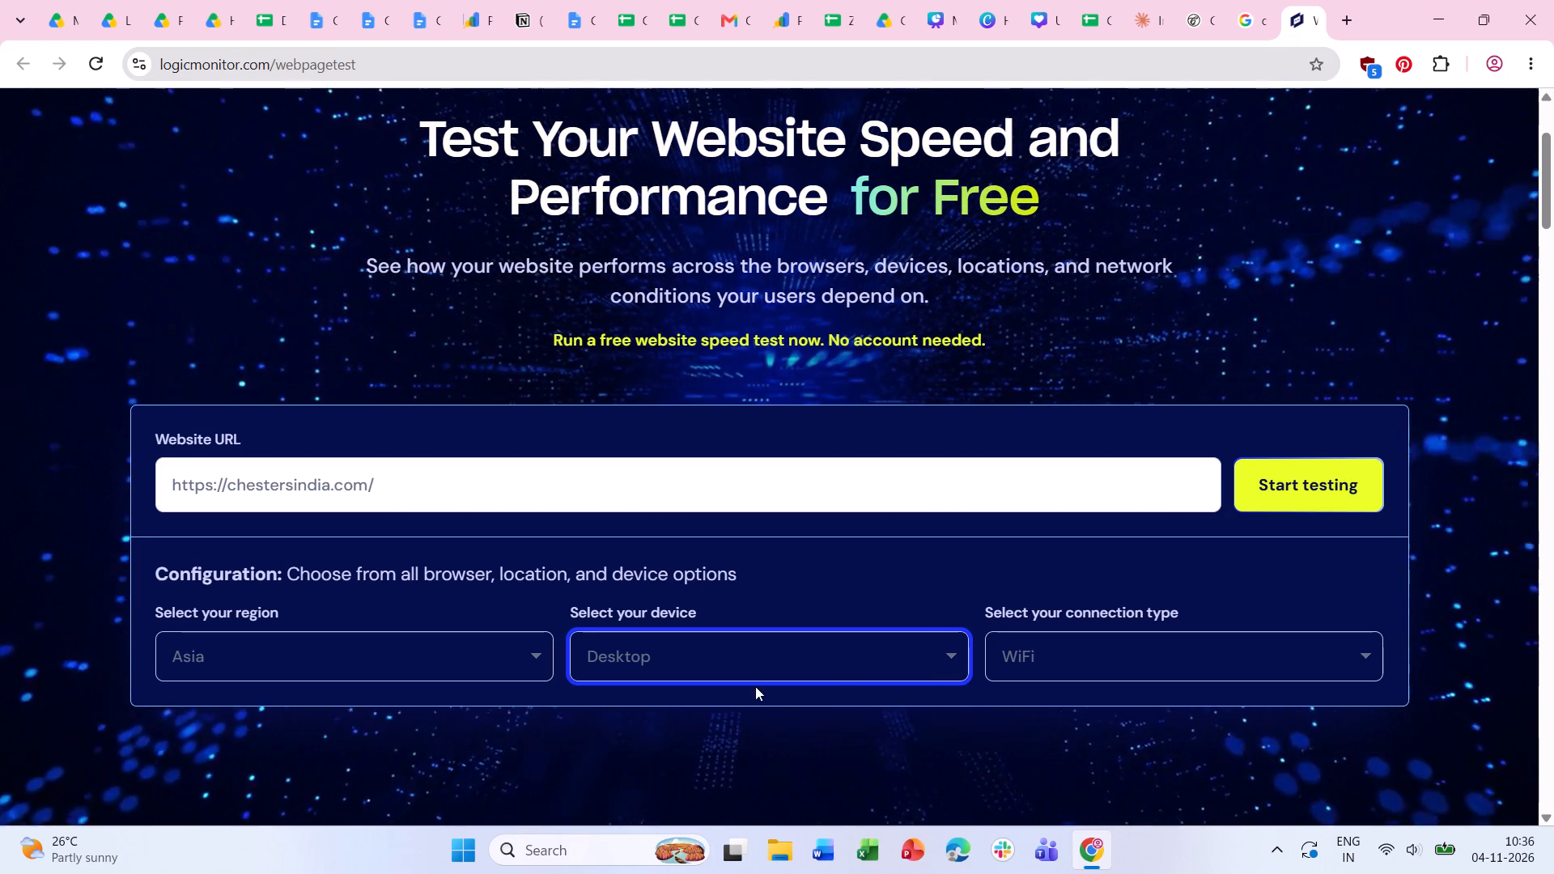
left_click(1124, 653)
left_click(1124, 653)
left_click(1322, 473)
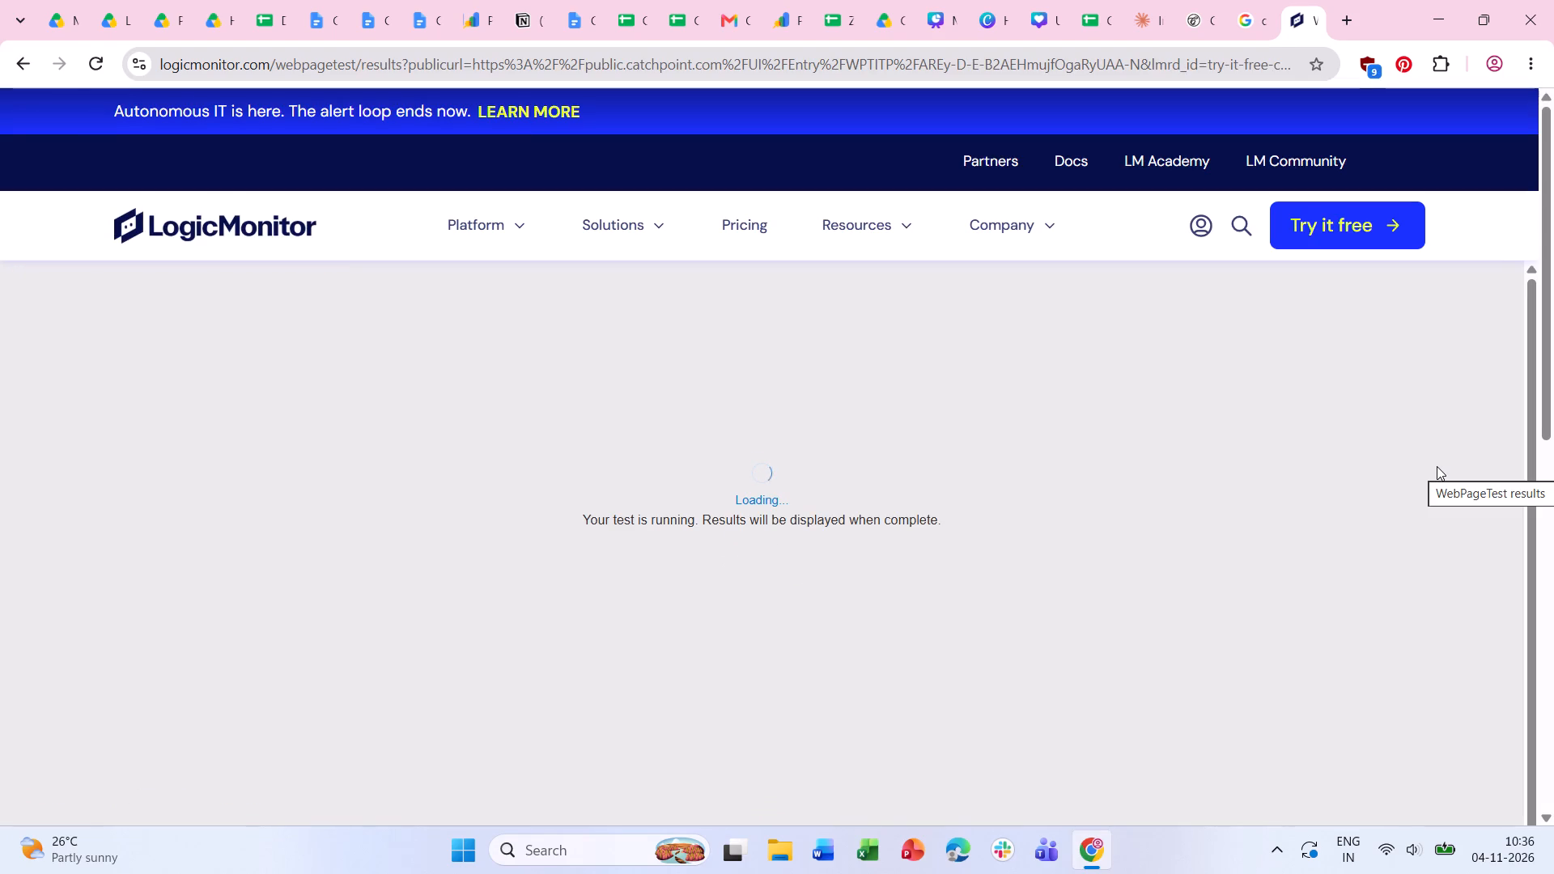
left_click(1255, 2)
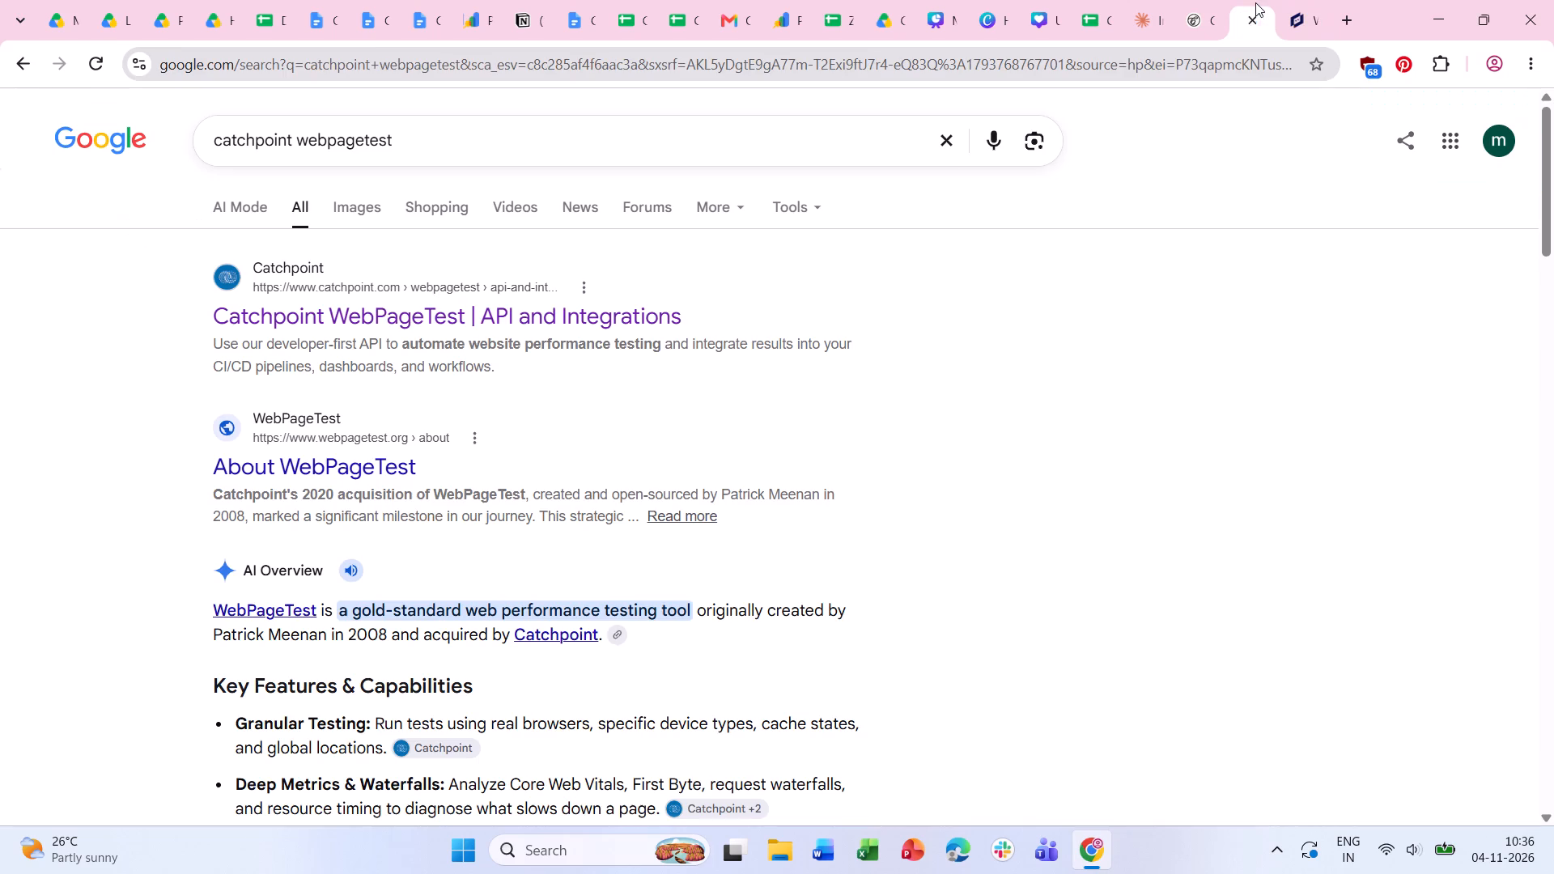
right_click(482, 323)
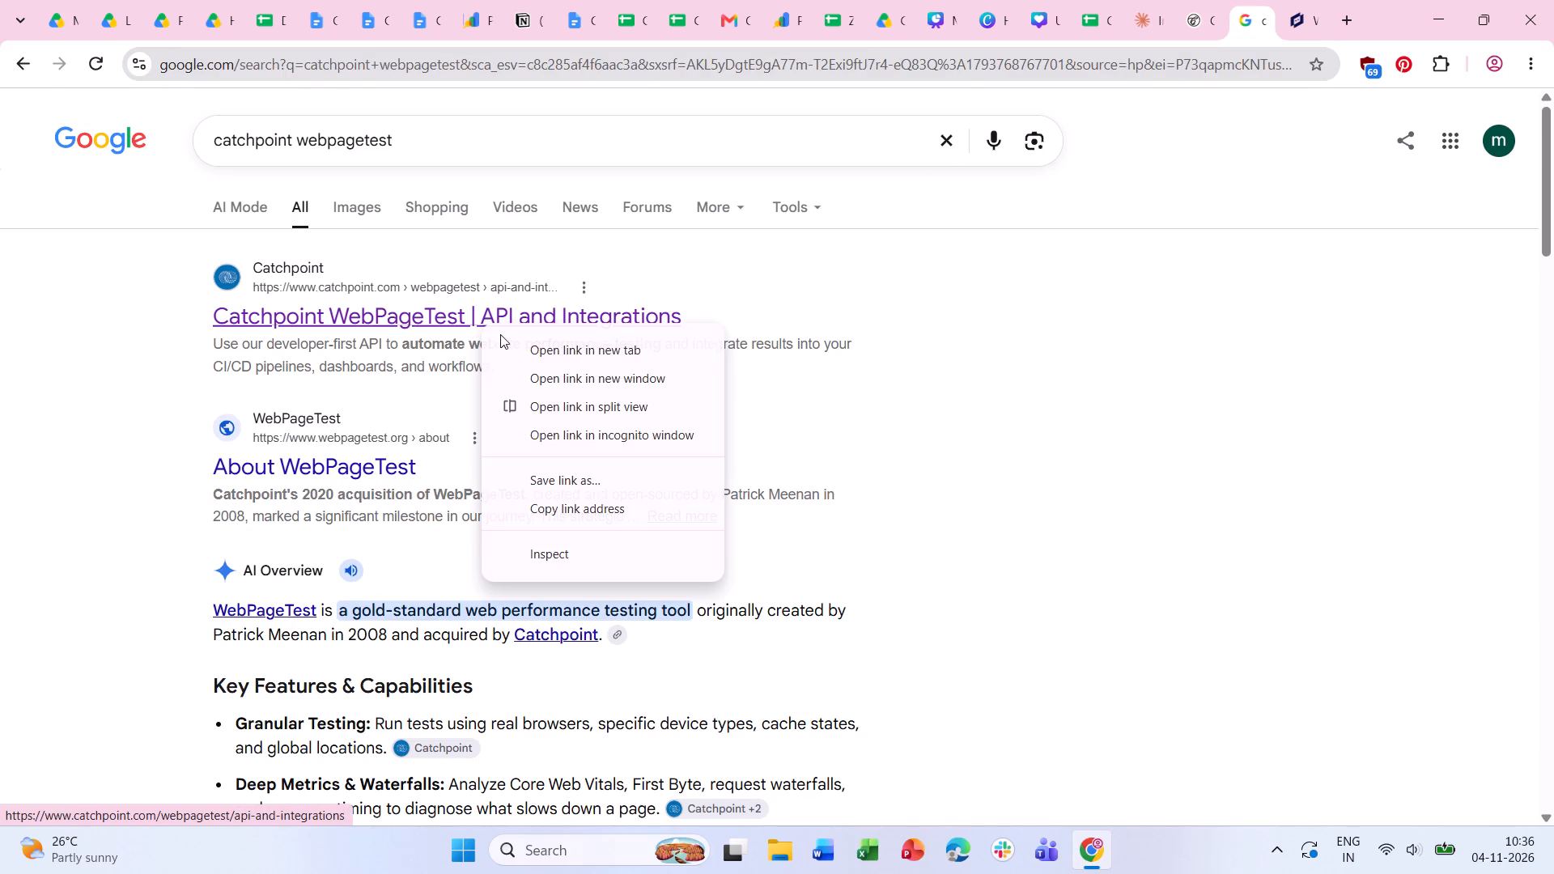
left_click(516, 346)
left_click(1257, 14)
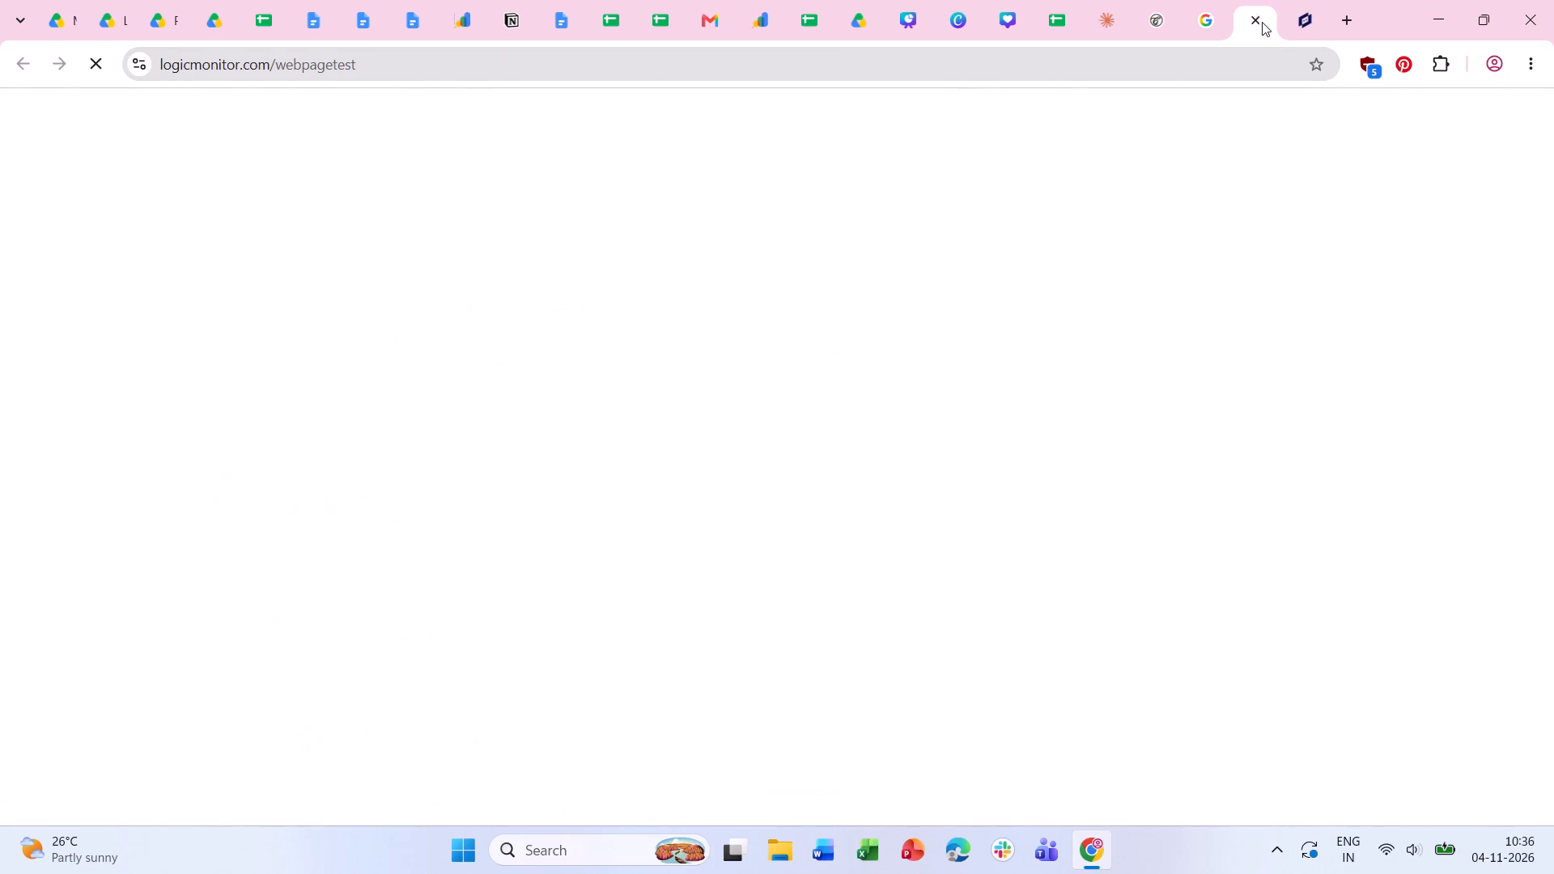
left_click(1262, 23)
Open the About WebPageTest search result in a new tab and look through the page down to its footer.
right_click(353, 468)
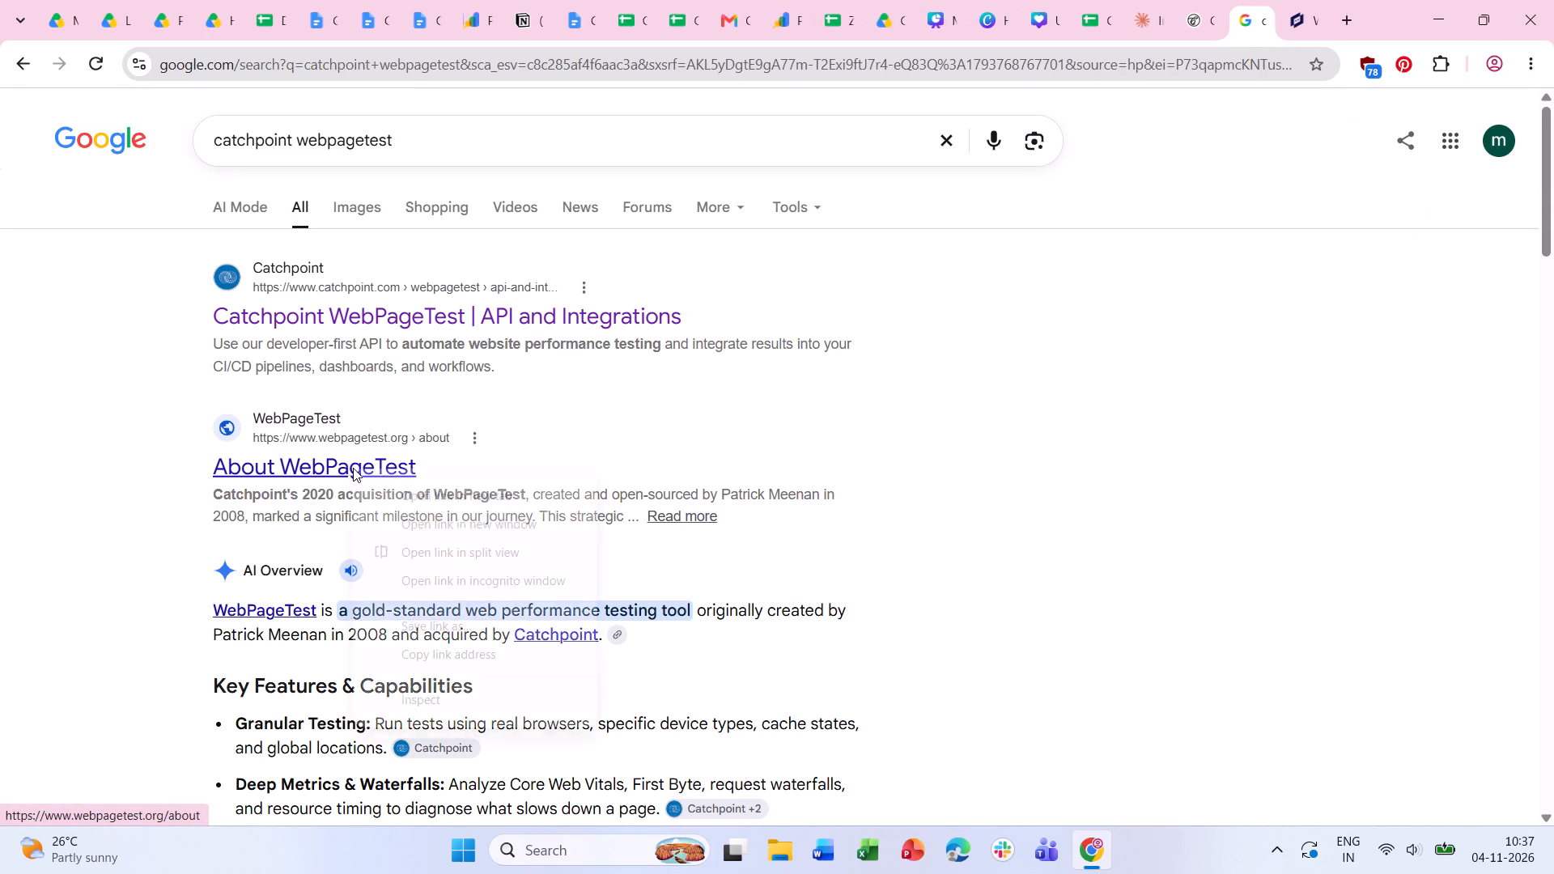
left_click(431, 483)
left_click(1267, 2)
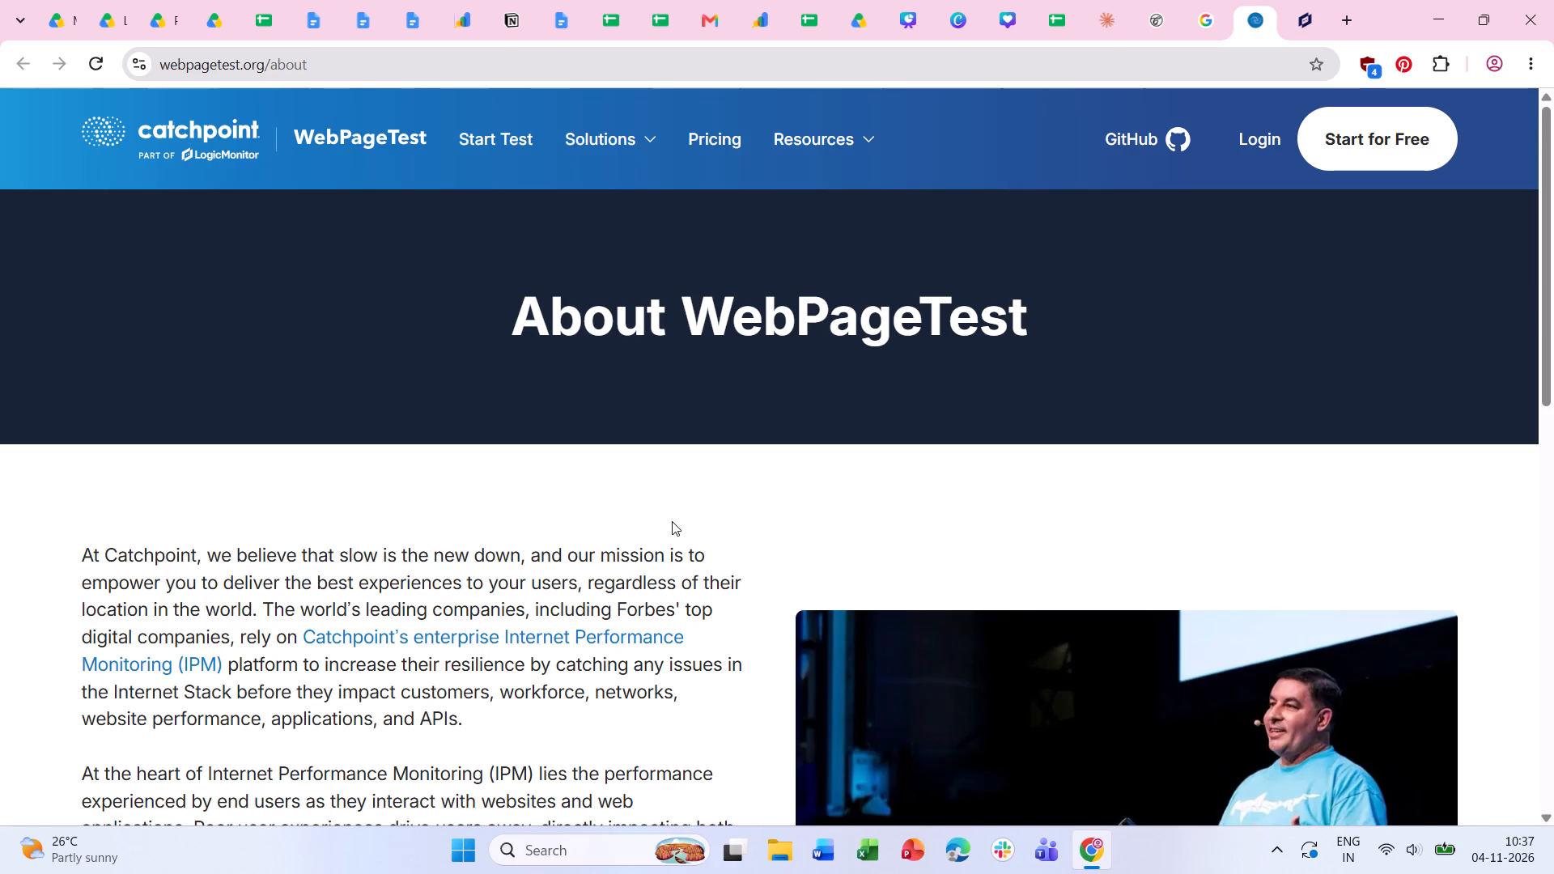
scroll(672, 521, "down", 12)
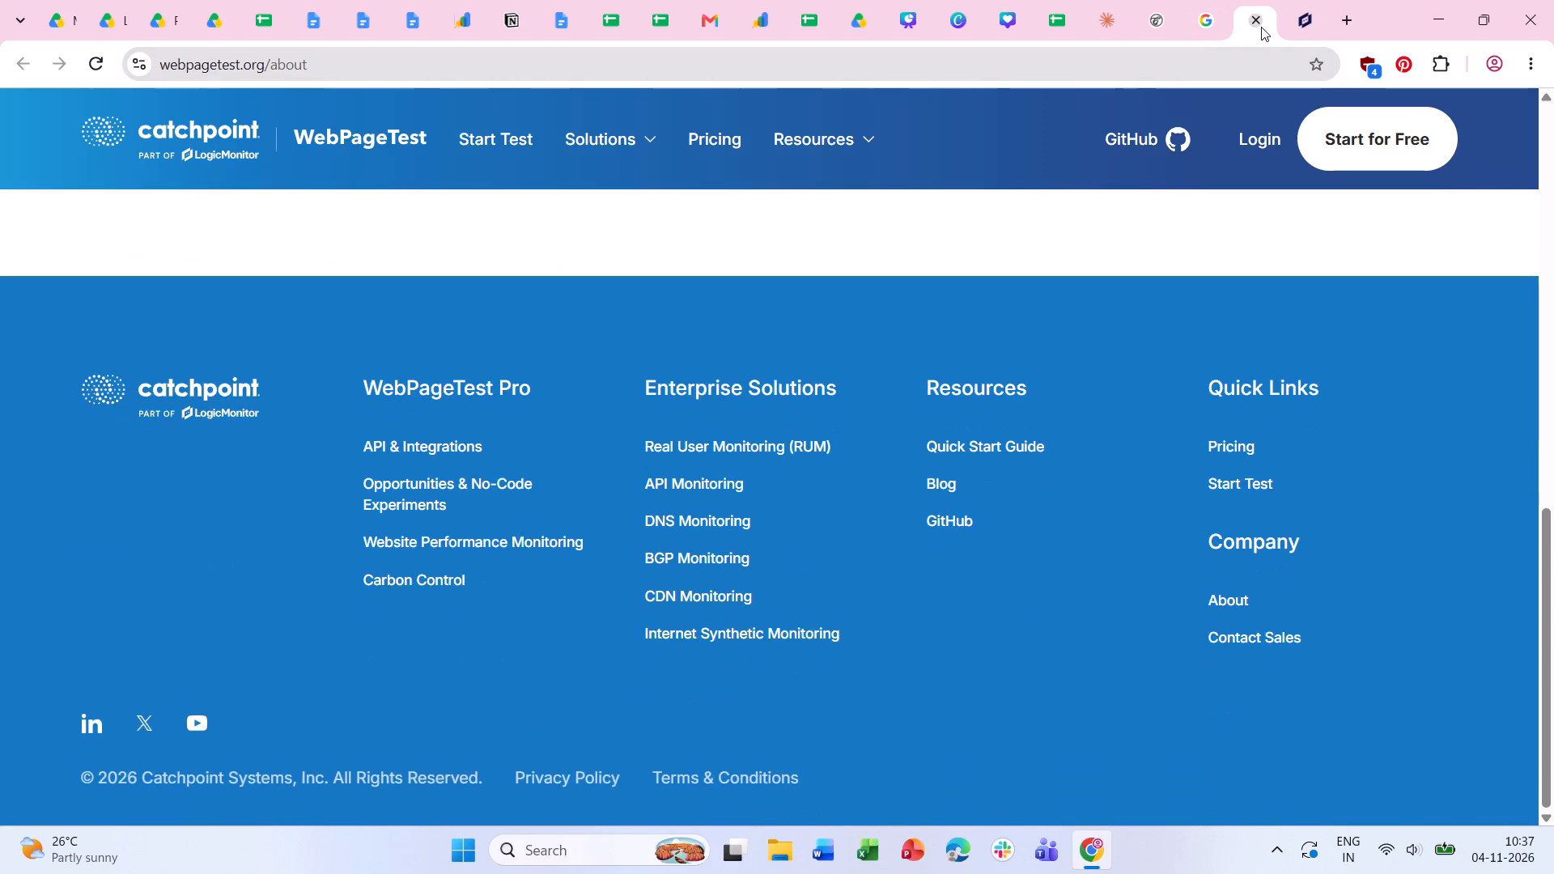
Close the About WebPageTest tab and check the speed test results page on the LogicMonitor site.
left_click(1258, 25)
left_click(1258, 25)
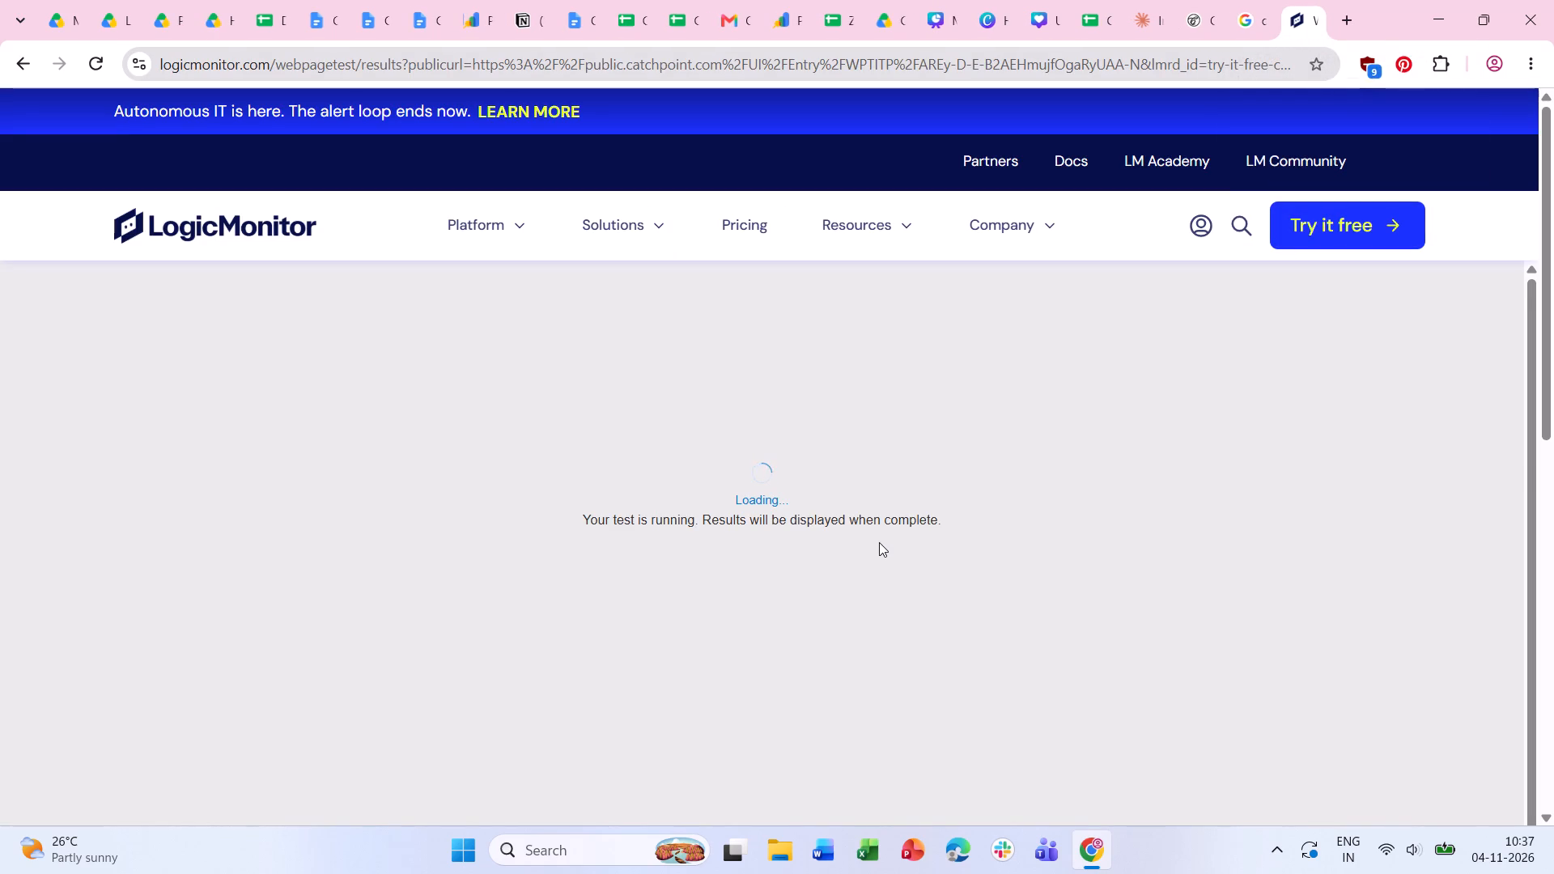
scroll(879, 542, "down", 10)
scroll(920, 527, "up", 9)
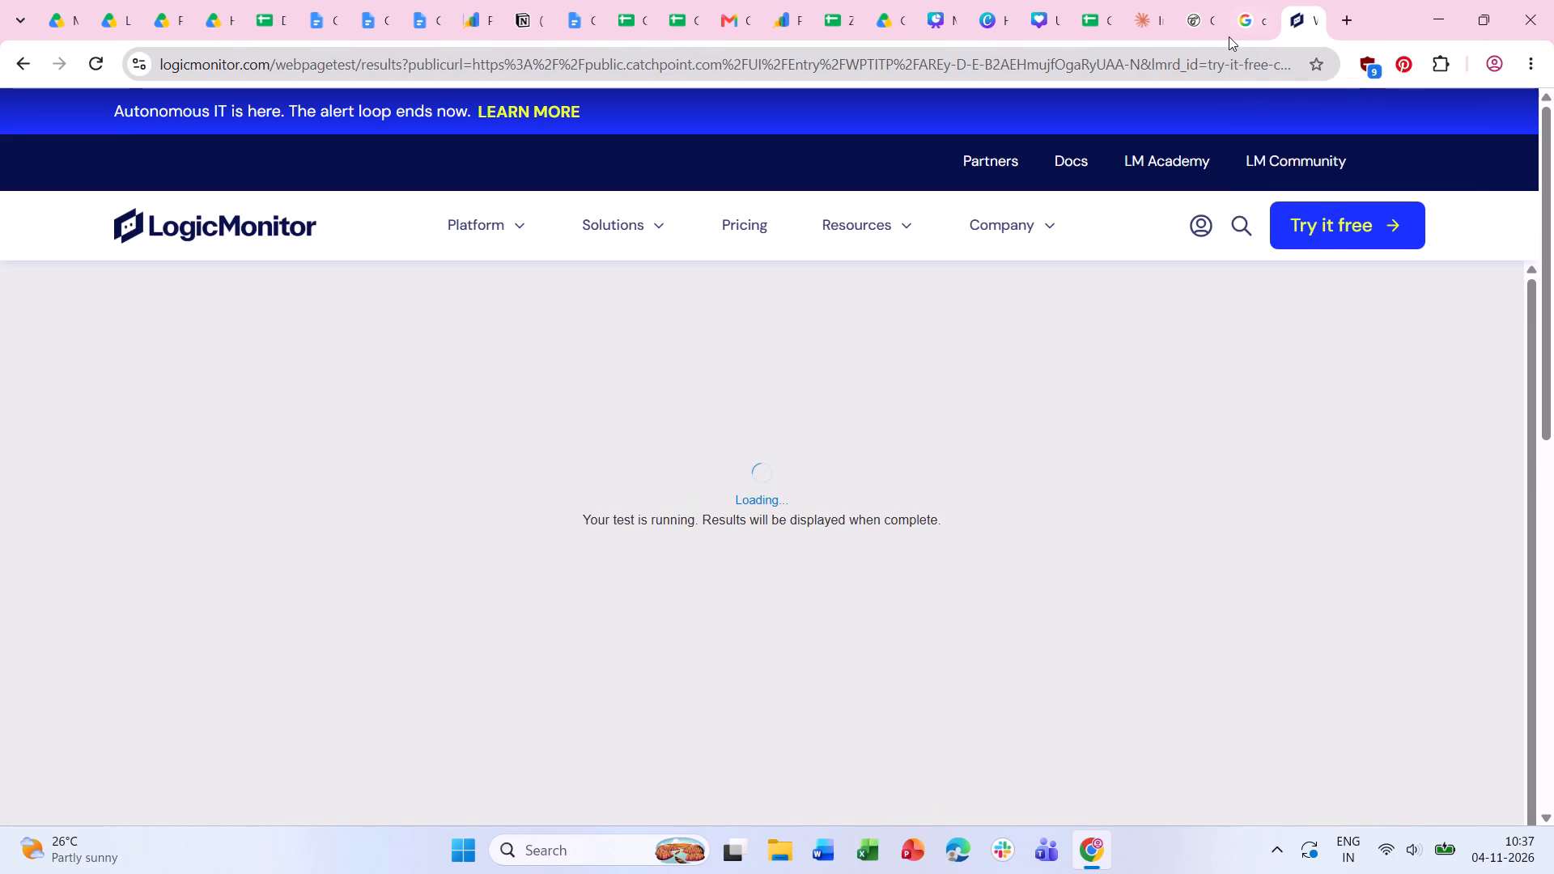
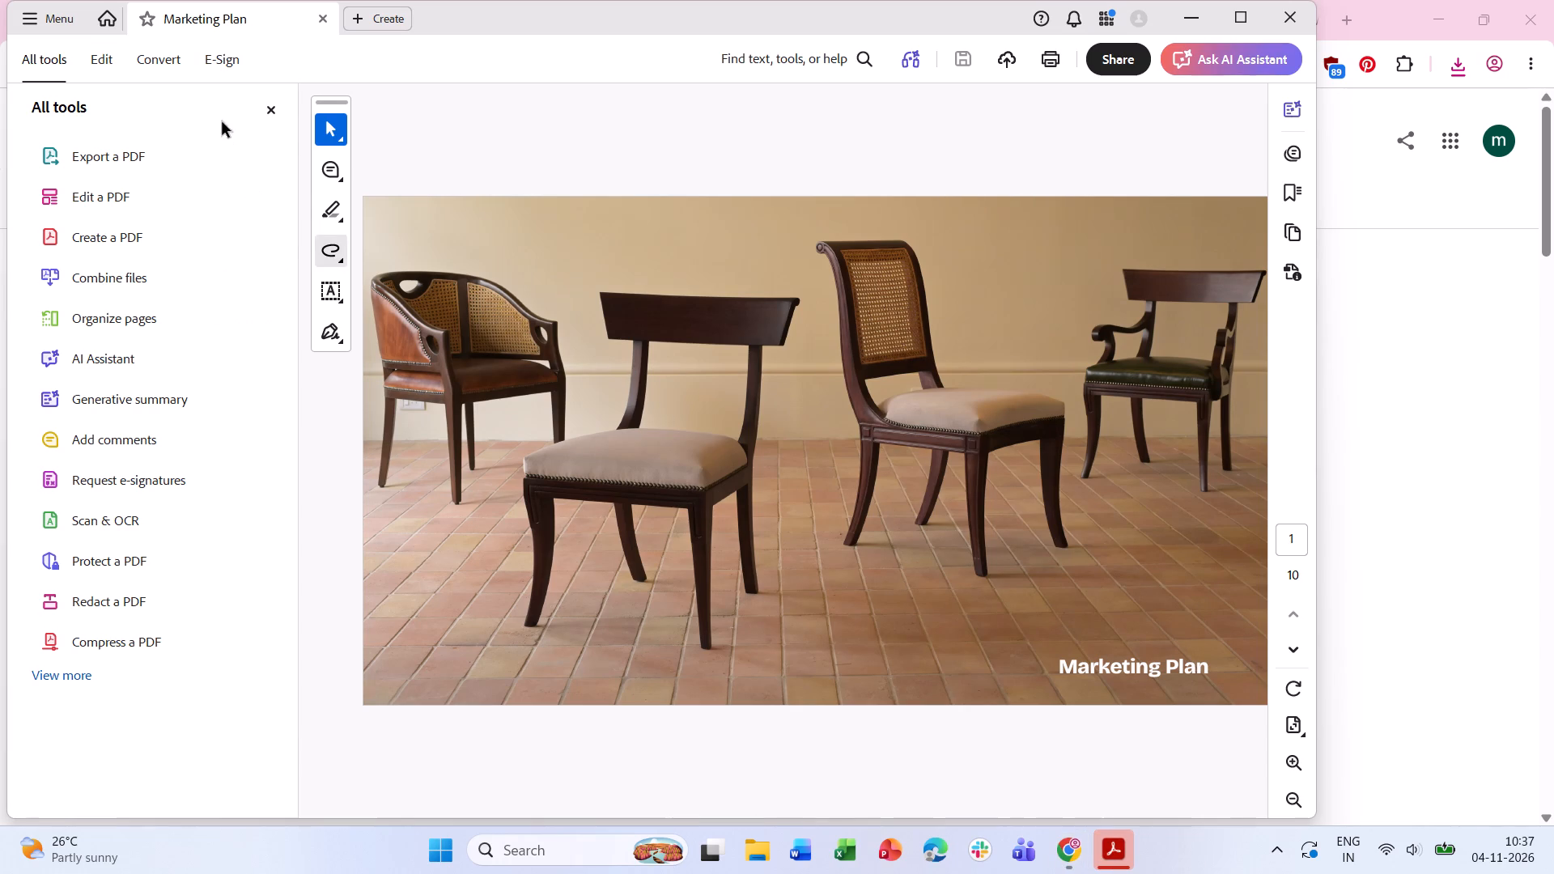
Look through the opening pages of the Marketing Plan PDF and return to the Chrome window.
left_click(271, 116)
scroll(1052, 503, "down", 1)
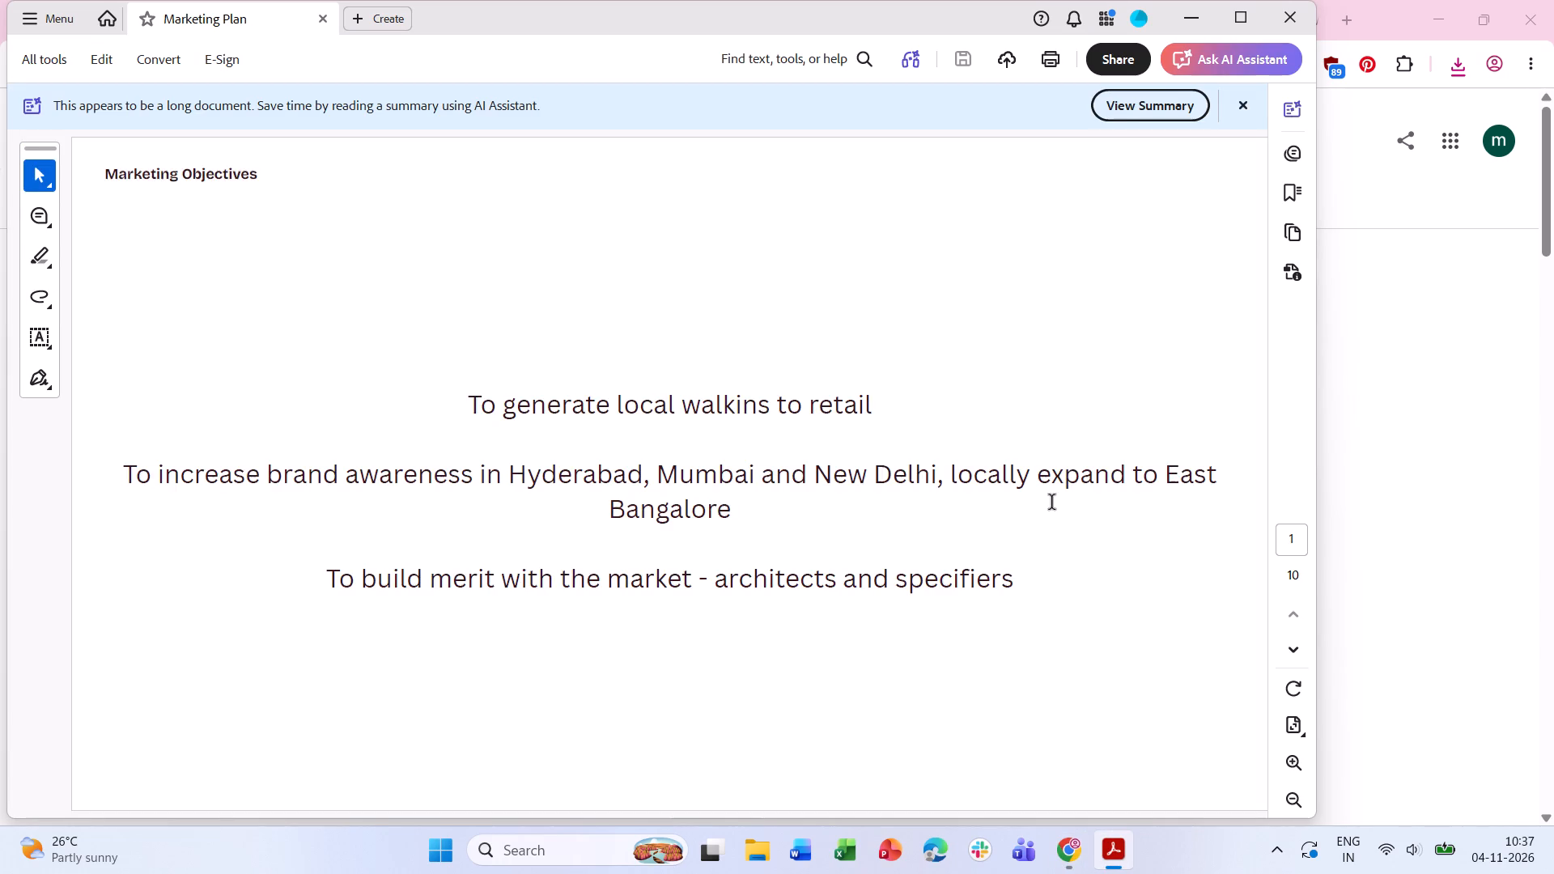
scroll(1052, 503, "down", 1)
left_click(1407, 489)
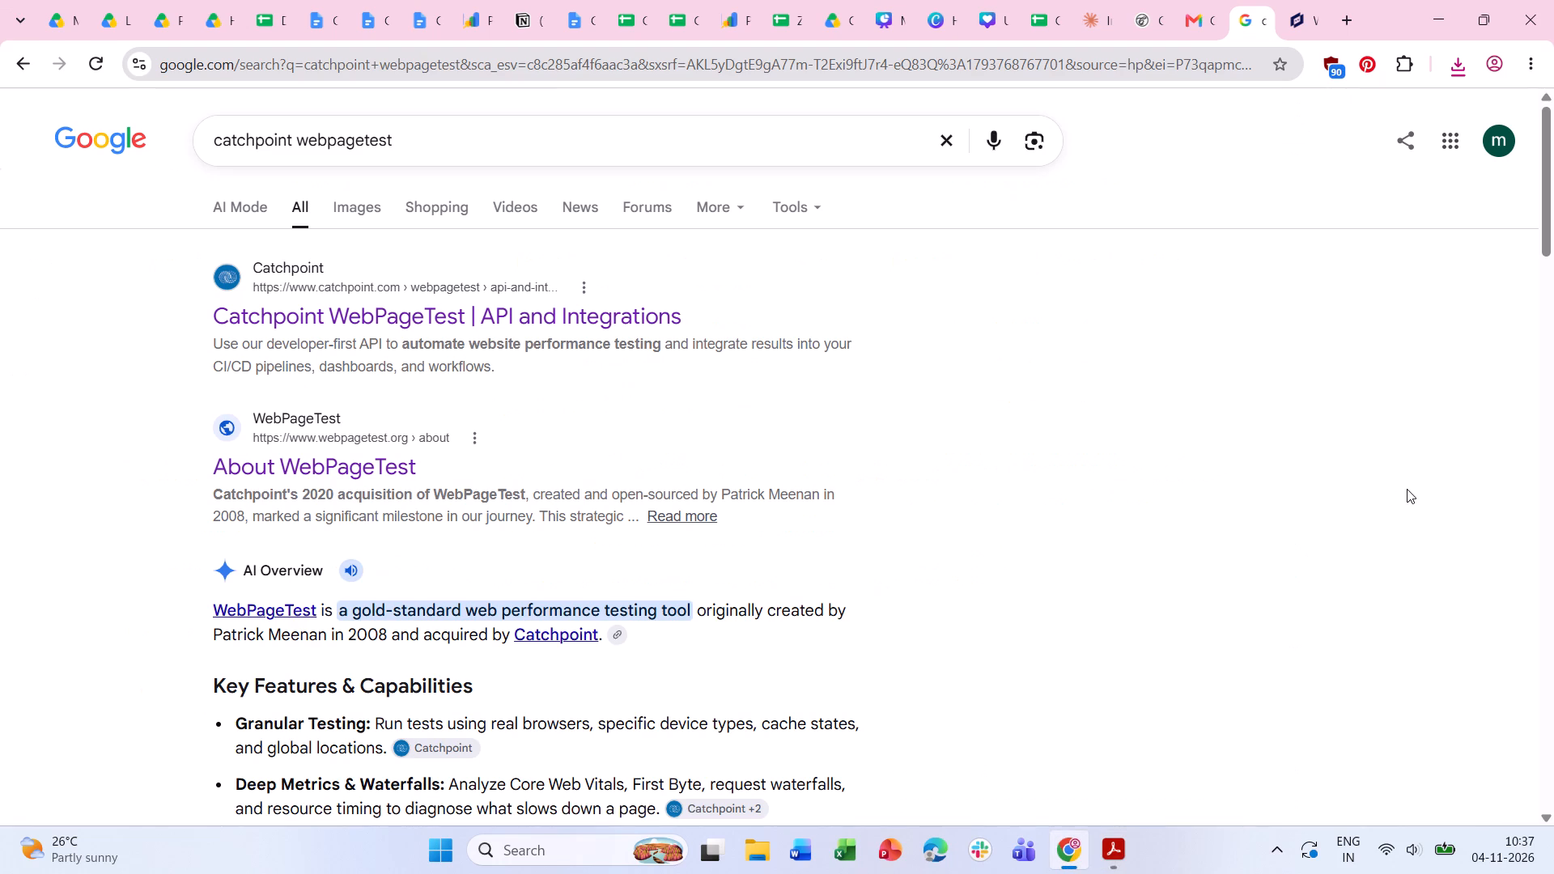
Look through the WebPageTest results for chestersindia.com, from the summary ratings and Page Performance metrics down to Individual Runs.
left_click(1293, 6)
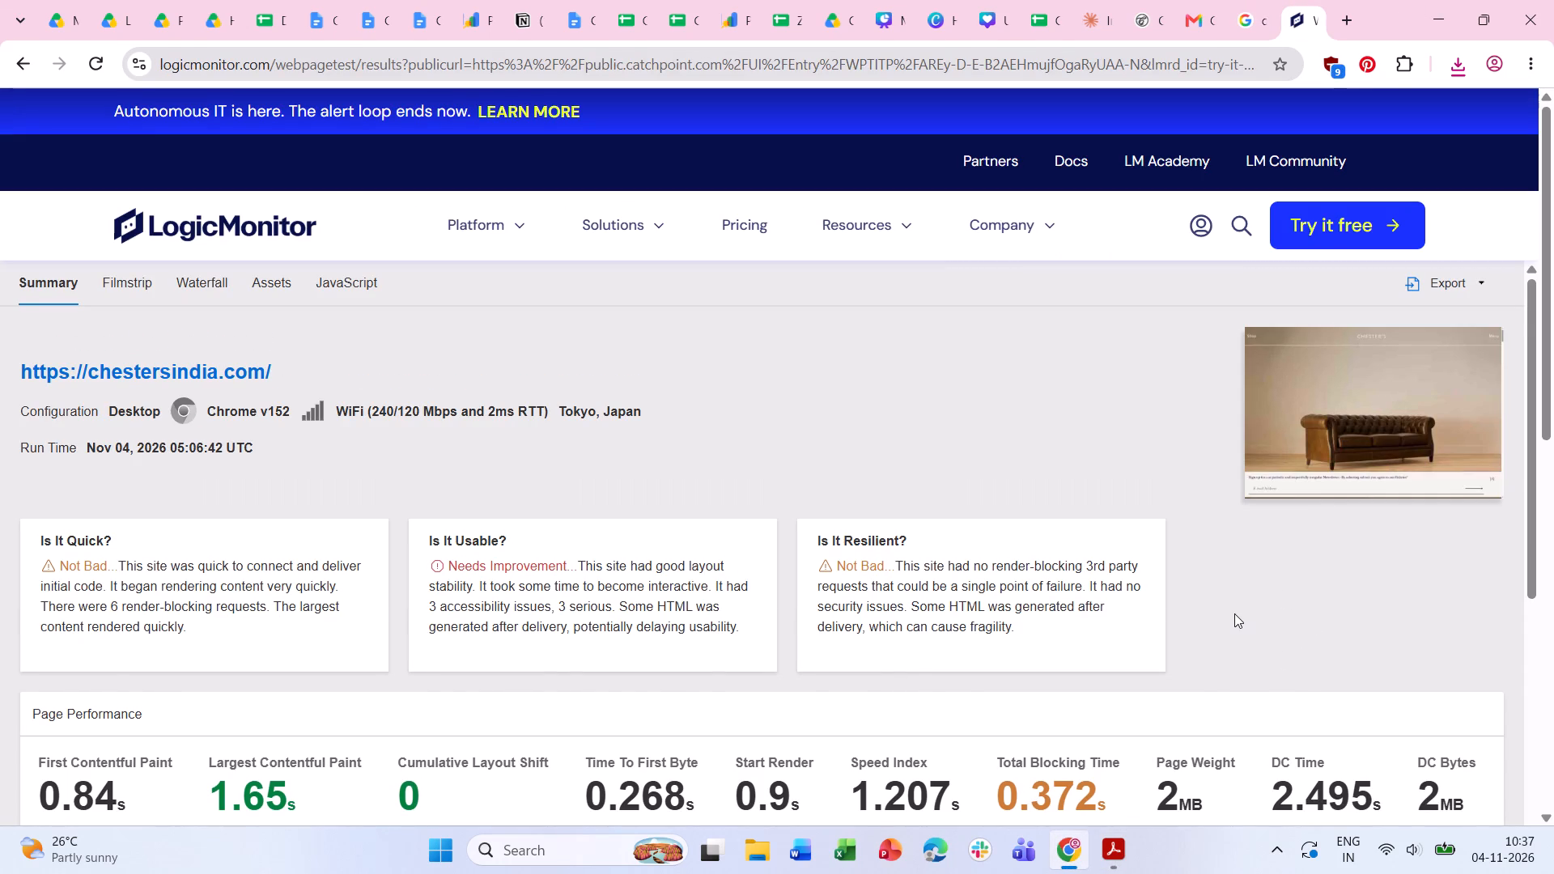
scroll(1234, 613, "down", 1)
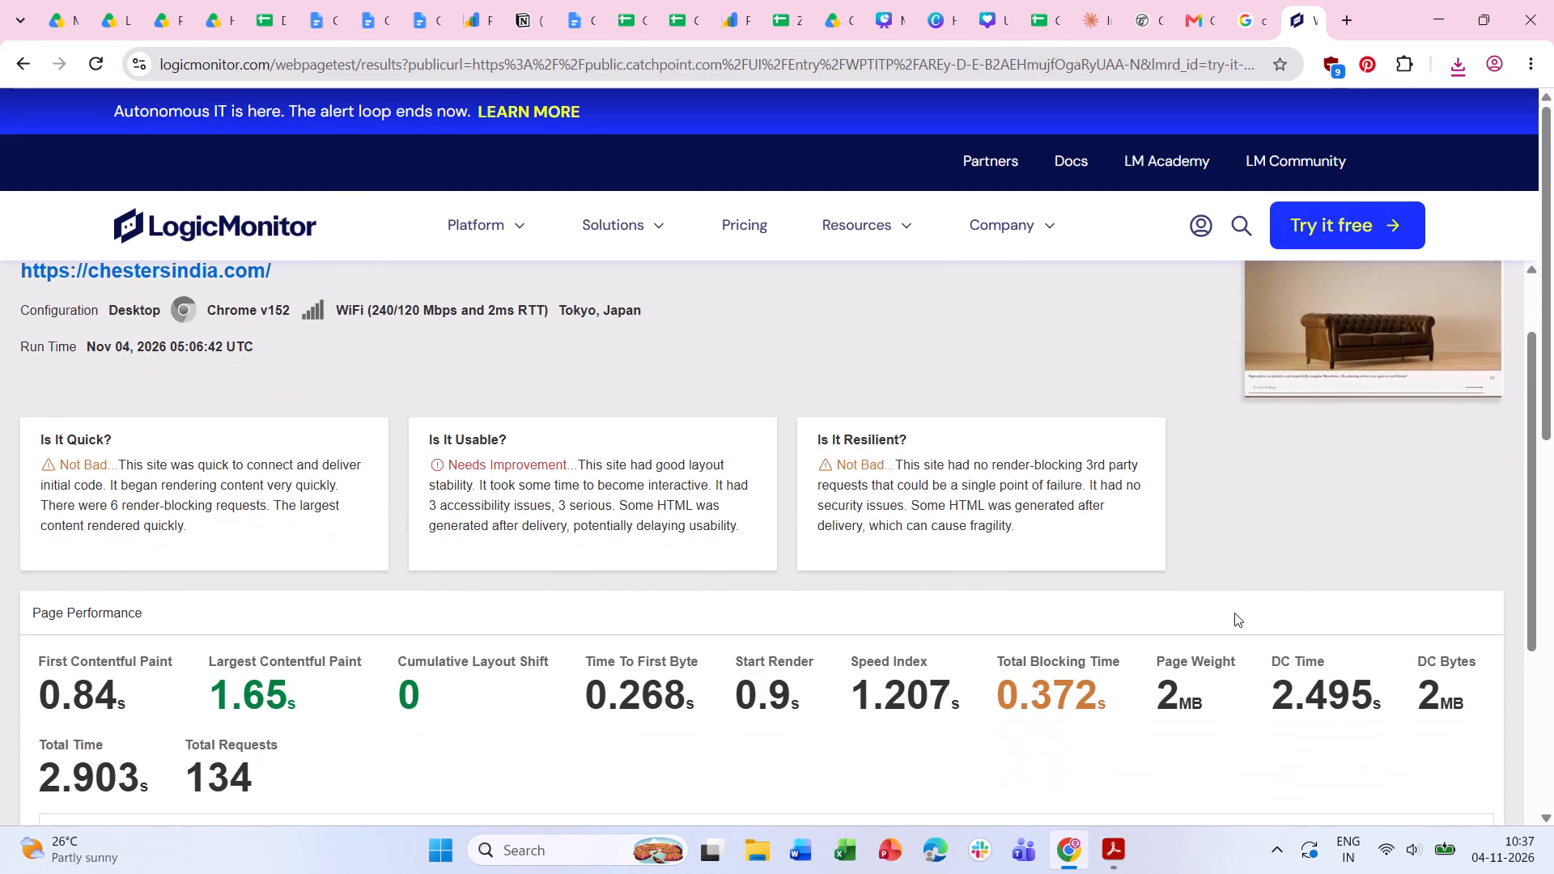
scroll(1234, 613, "down", 1)
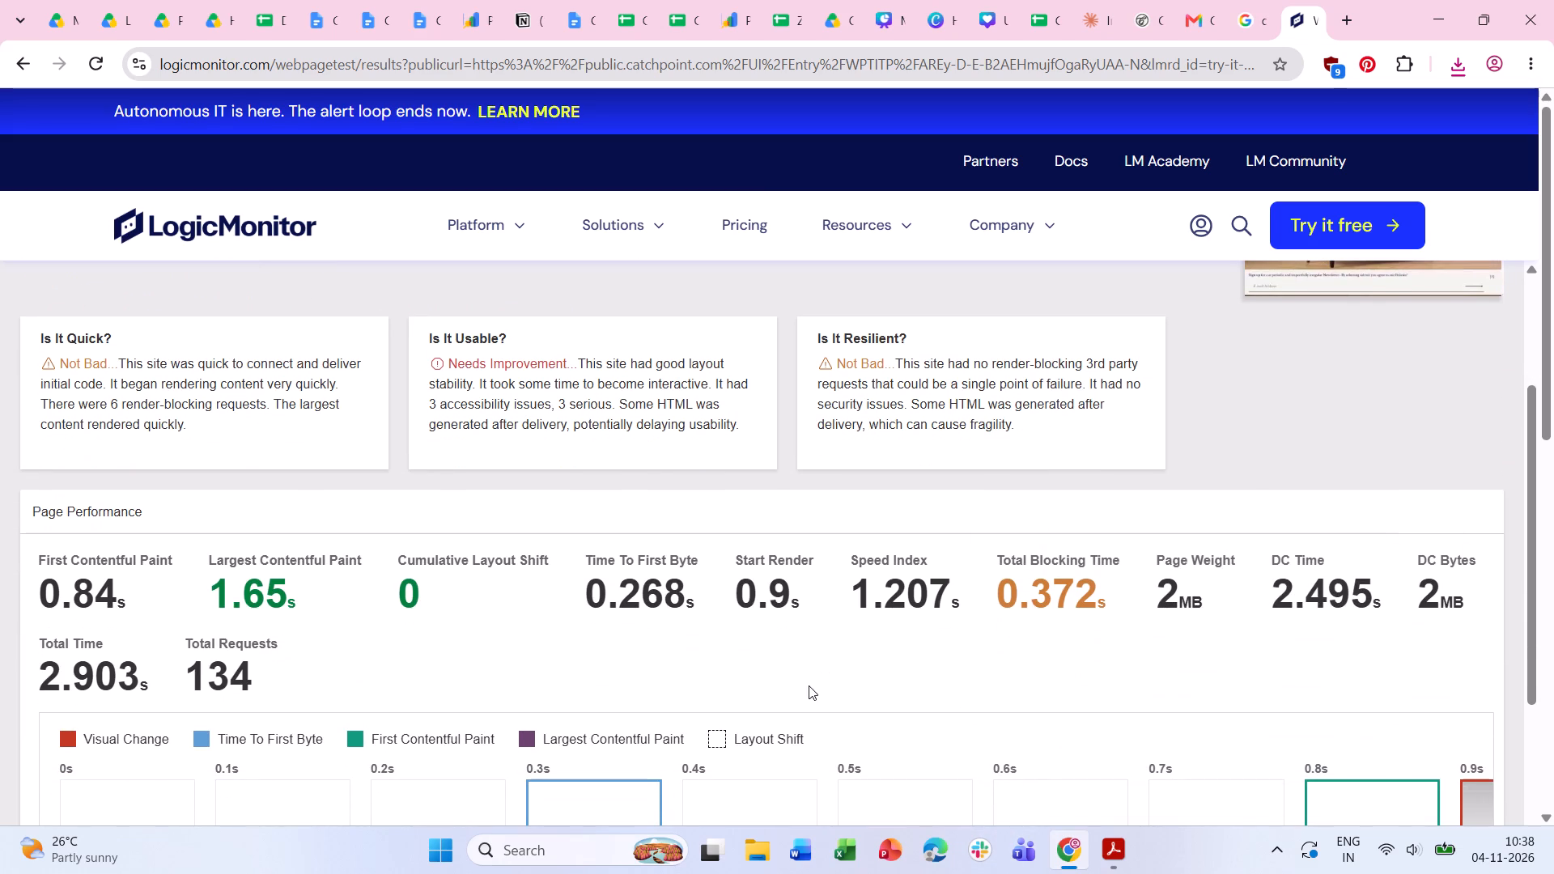
scroll(809, 685, "down", 4)
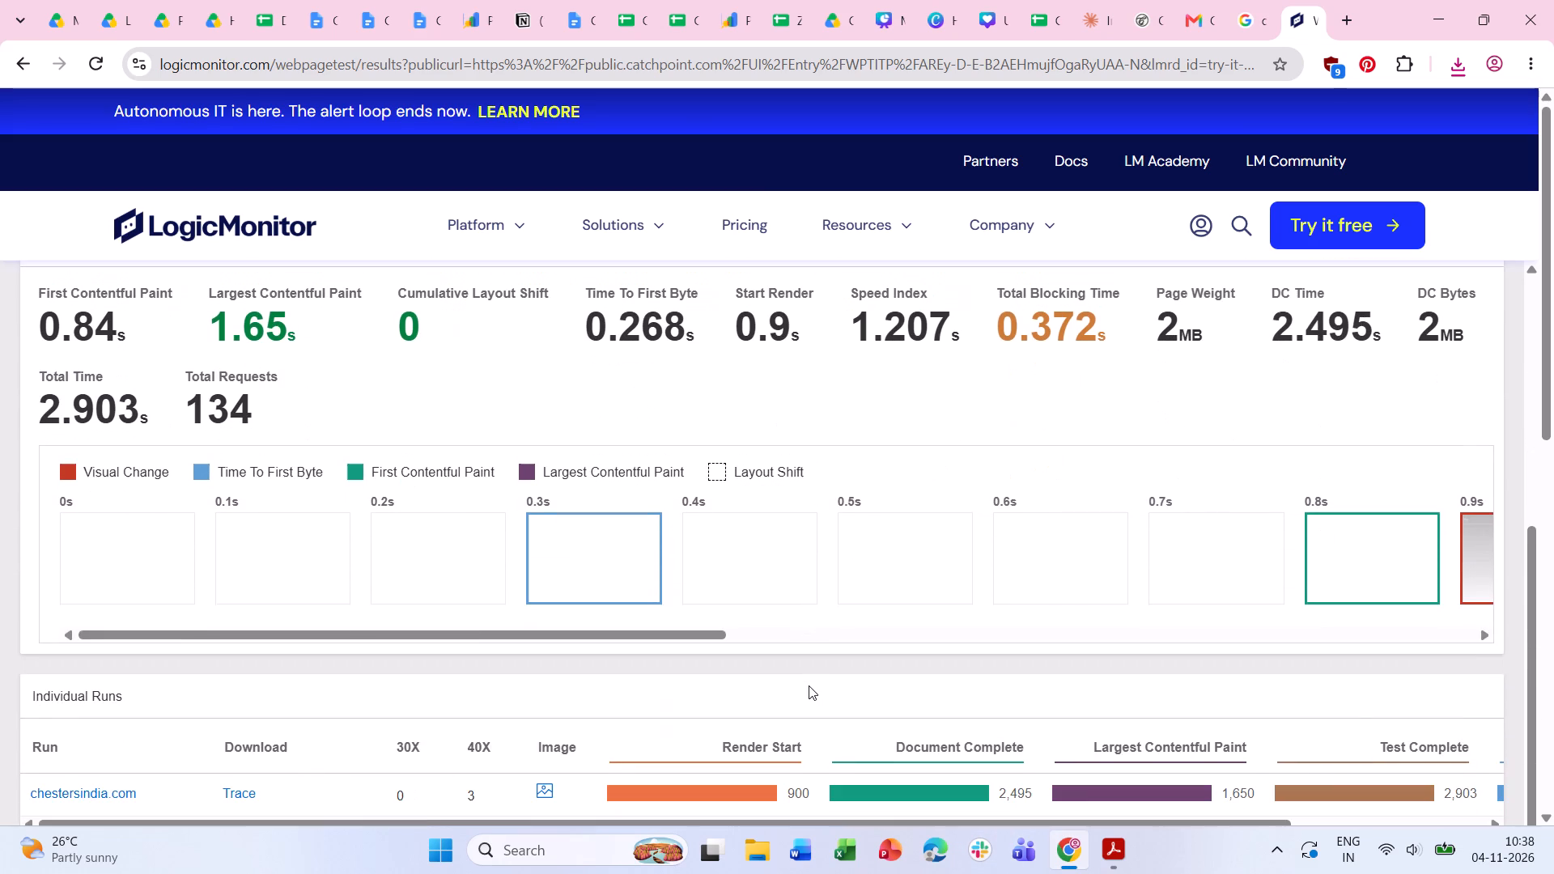
scroll(809, 685, "down", 3)
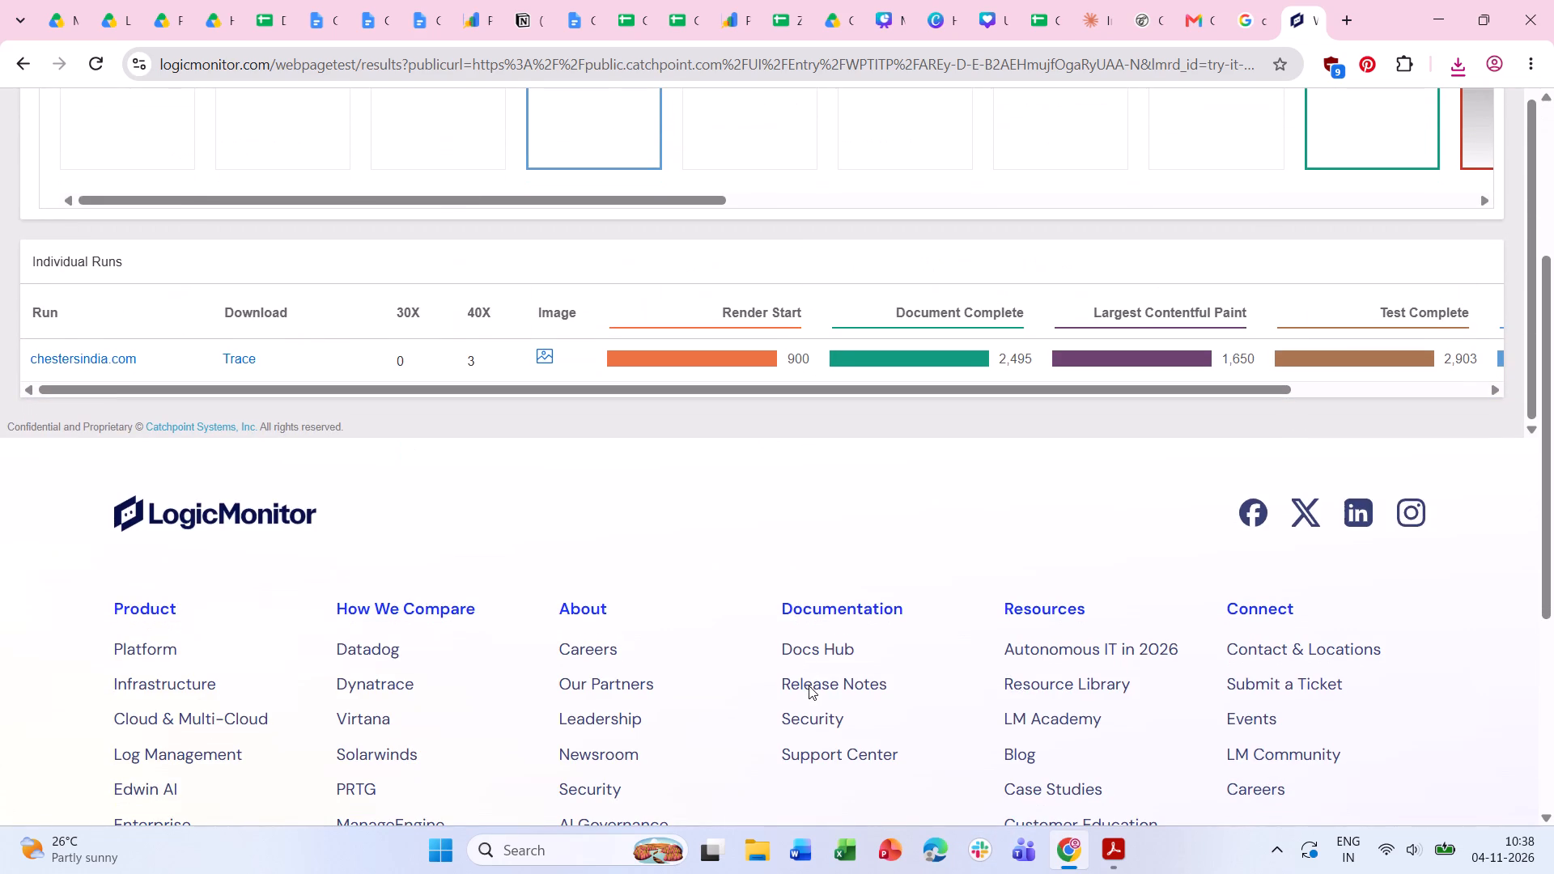
scroll(809, 685, "up", 5)
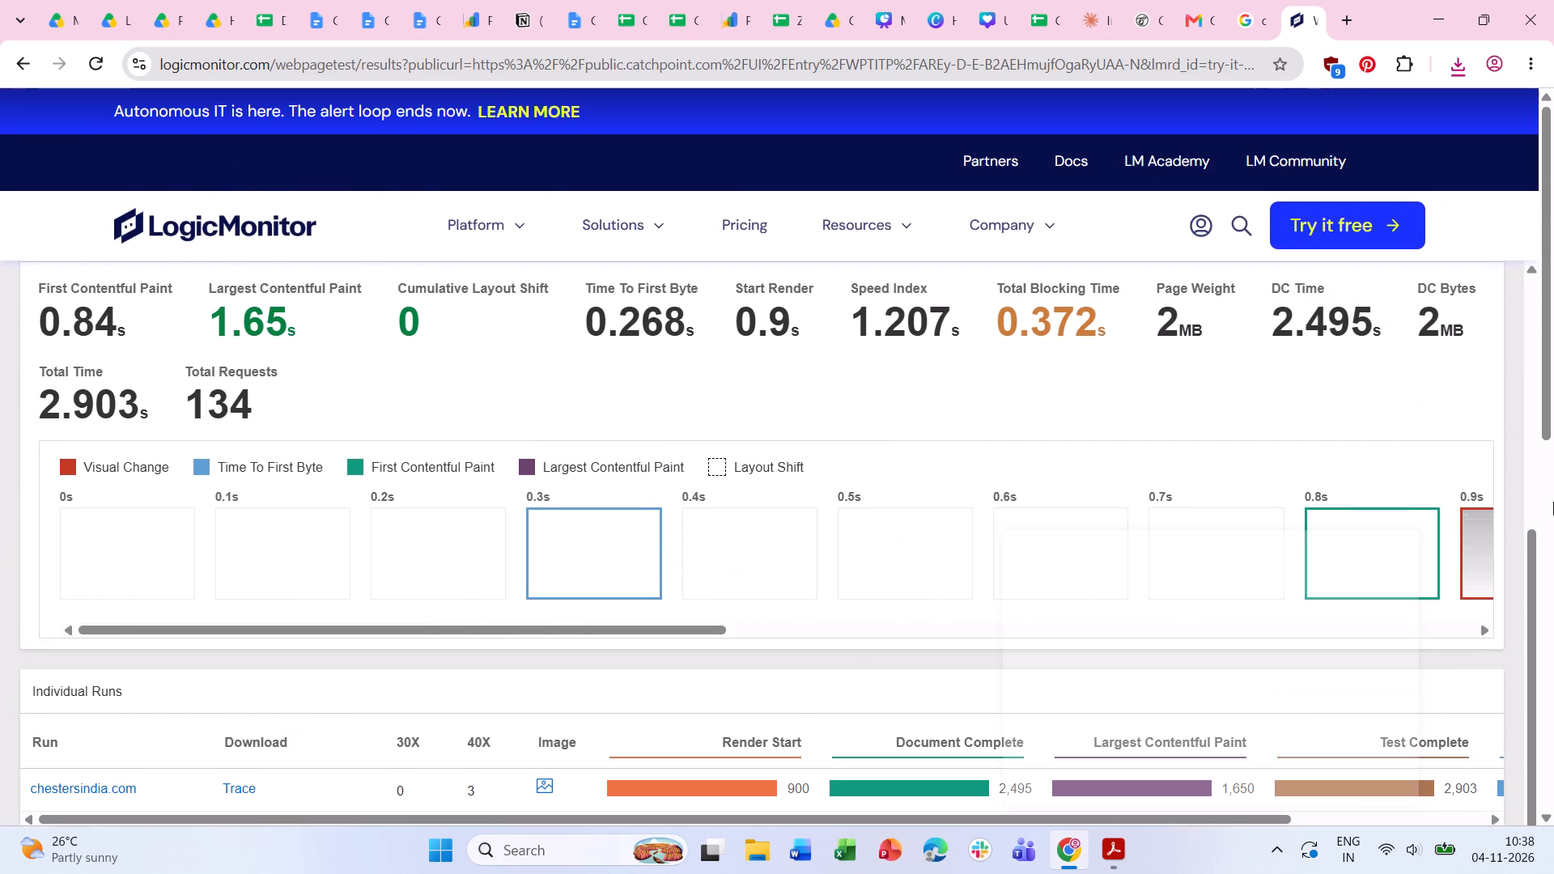
left_click_drag(1534, 583, 1530, 511)
Close the Google search results tab for catchpoint webpagetest.
left_click(1253, 17)
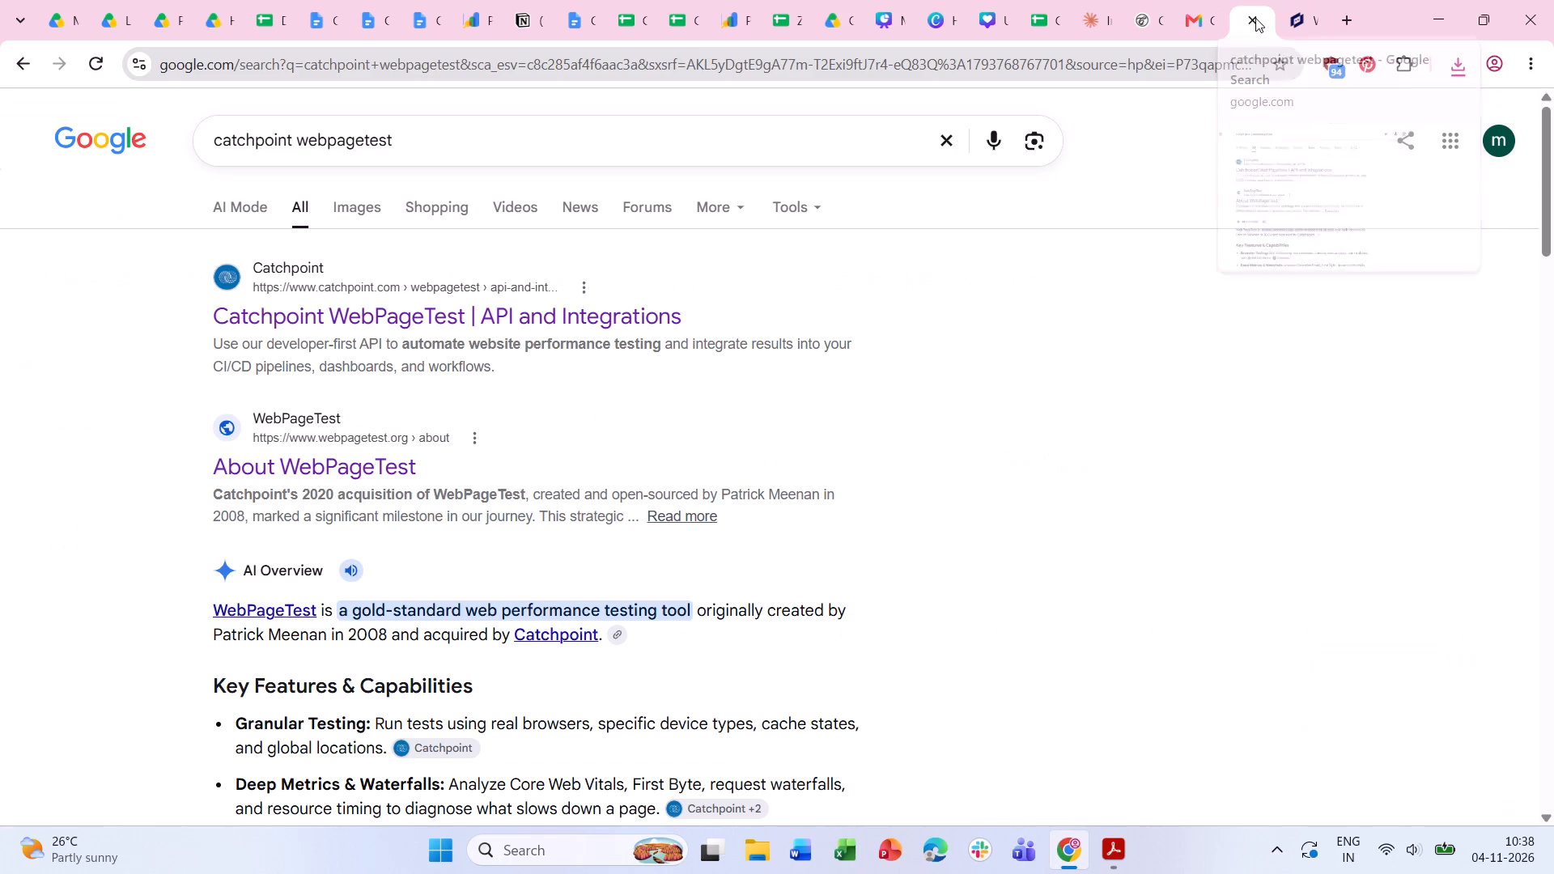
left_click(1259, 18)
Compare the website speed optimisation figures in the Chester's India SEO Weekly Update email with the WebPageTest Page Performance metrics.
left_click(1188, 29)
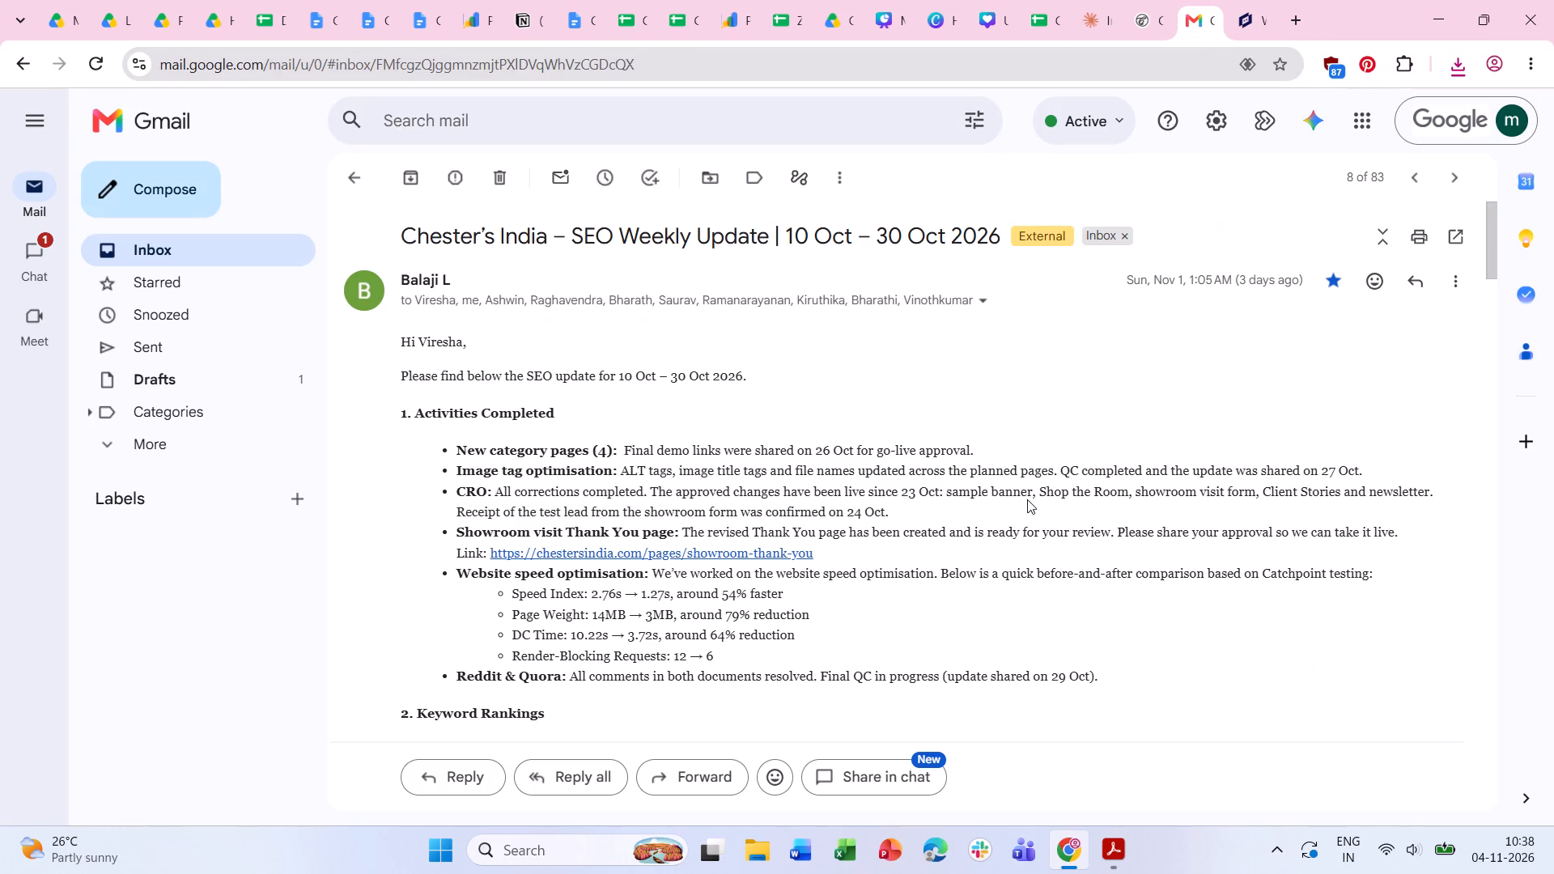
scroll(1027, 499, "down", 1)
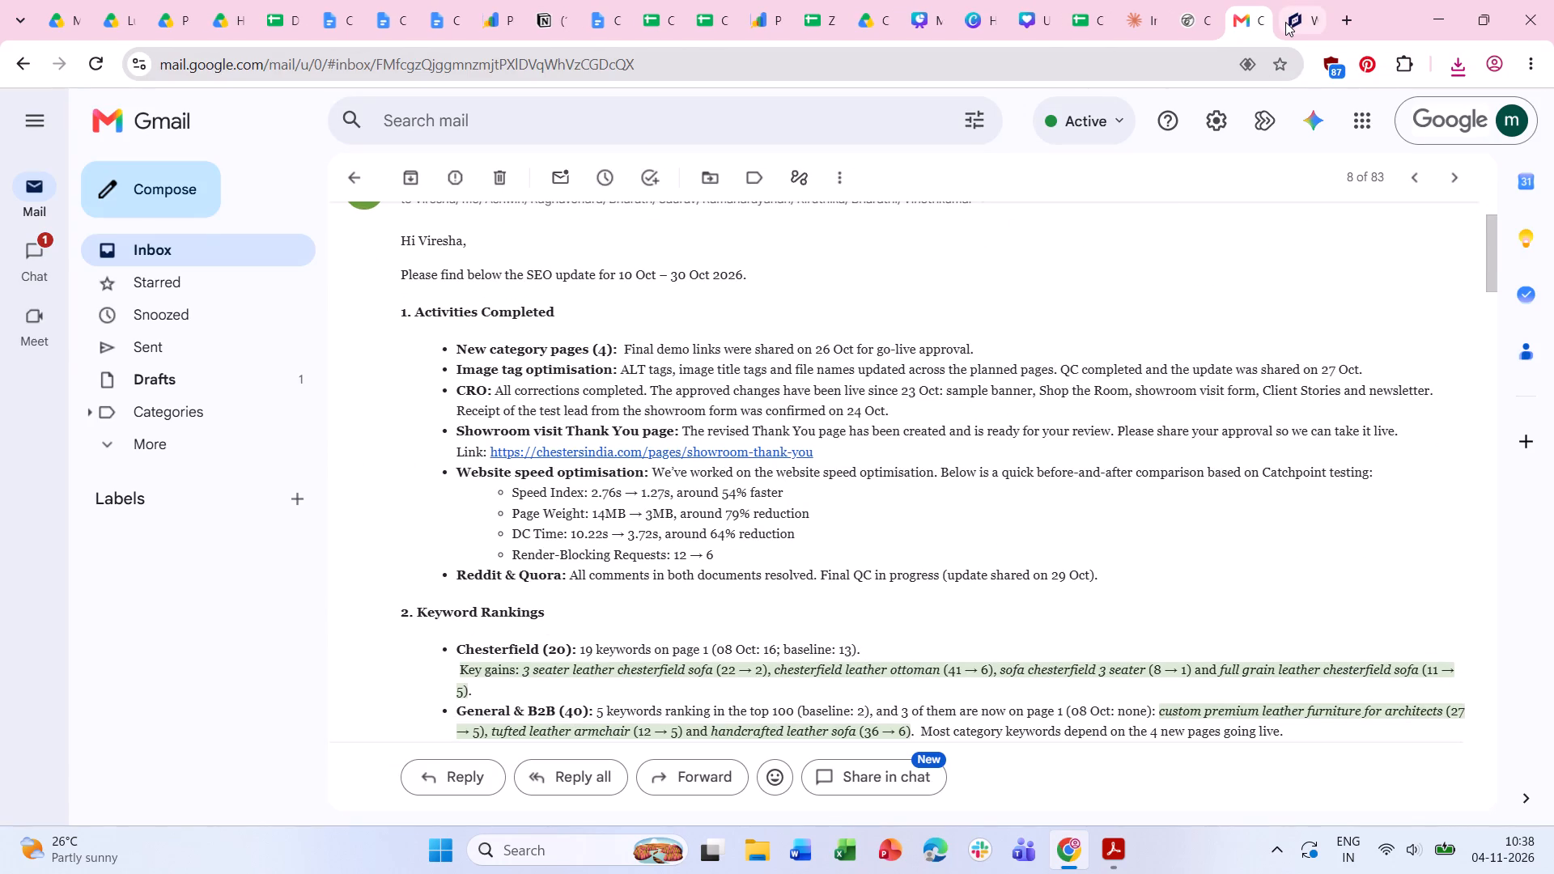
left_click(1285, 22)
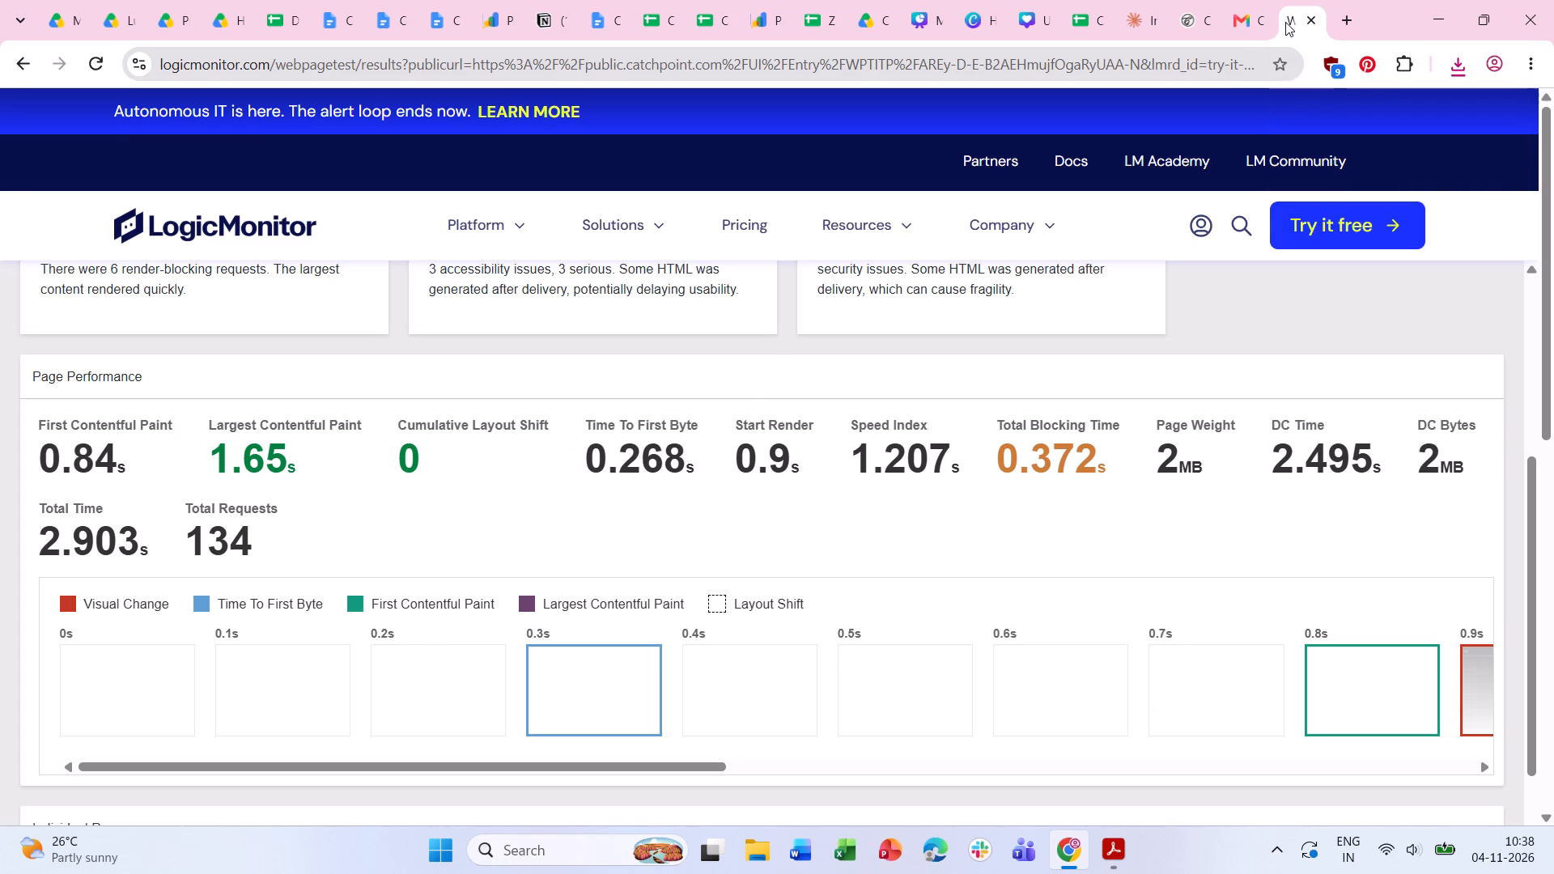
left_click(1260, 23)
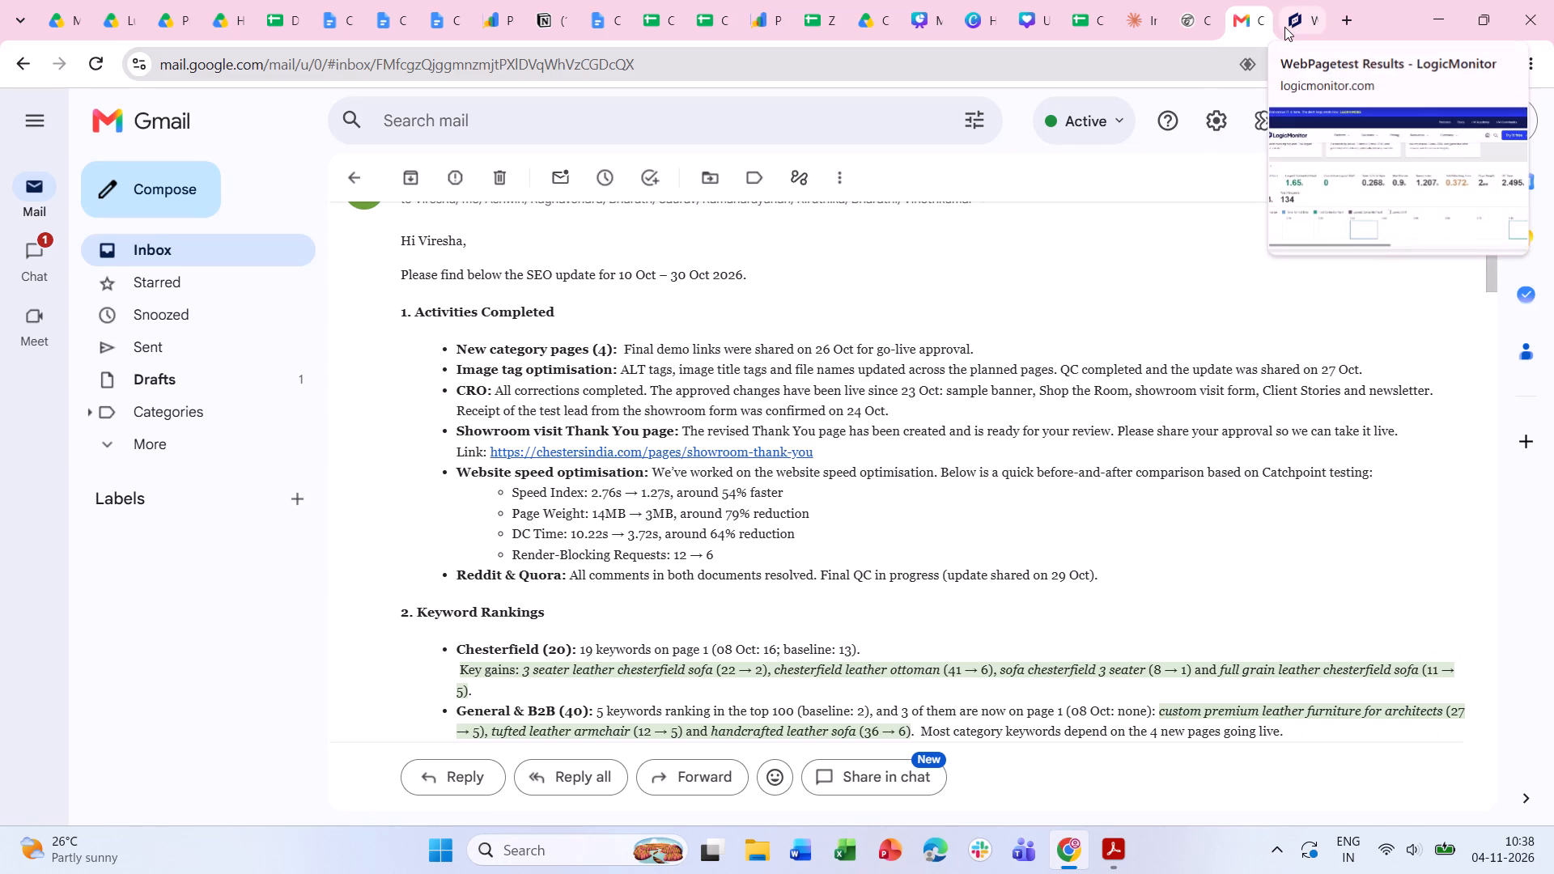
left_click(1285, 27)
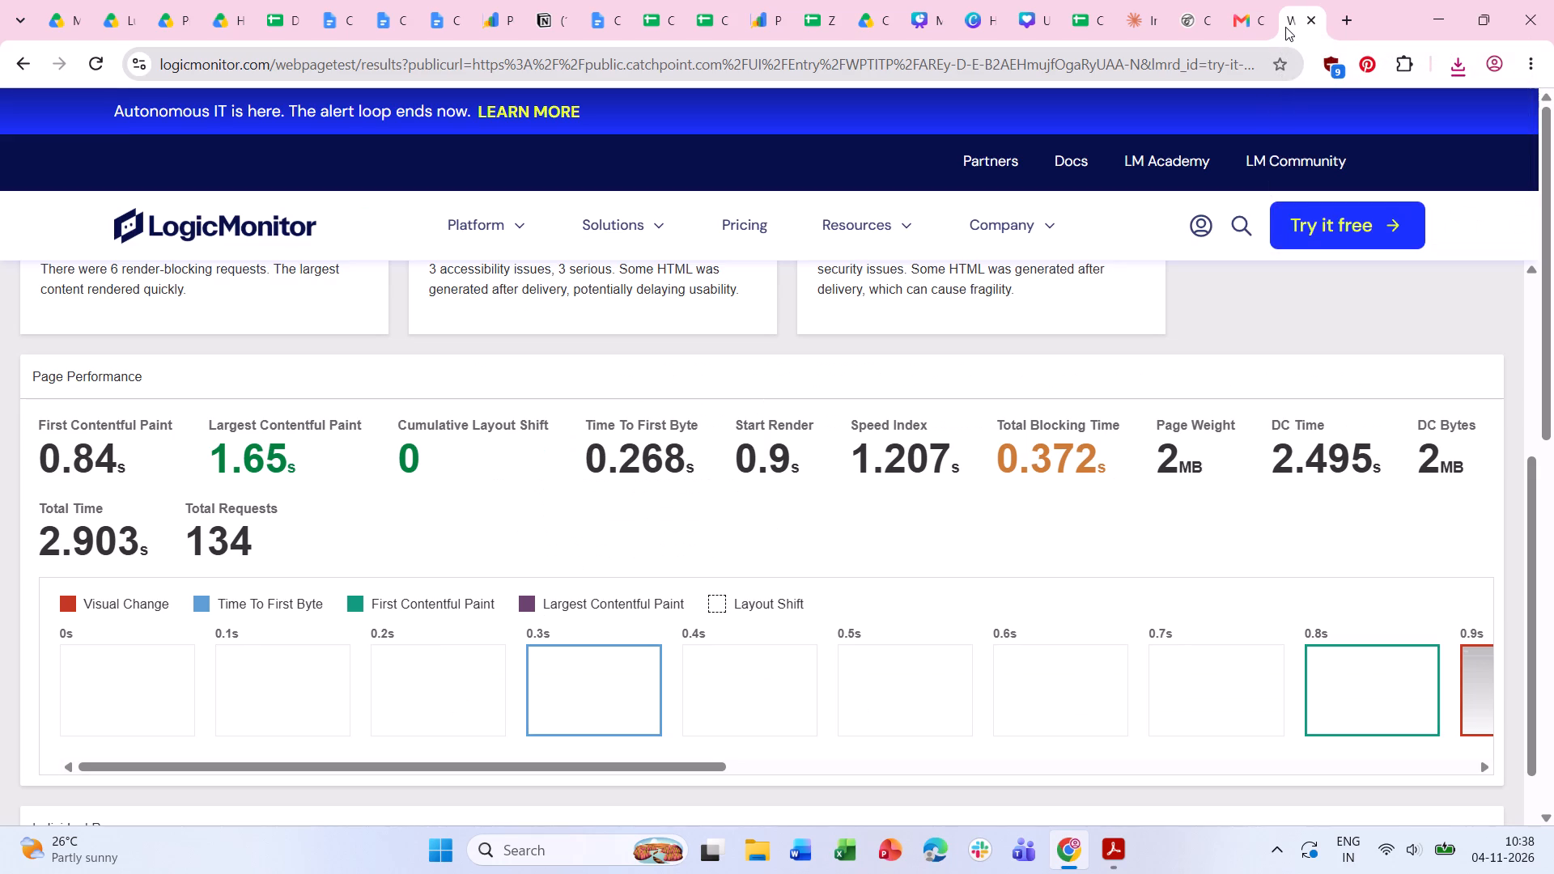
left_click(1255, 21)
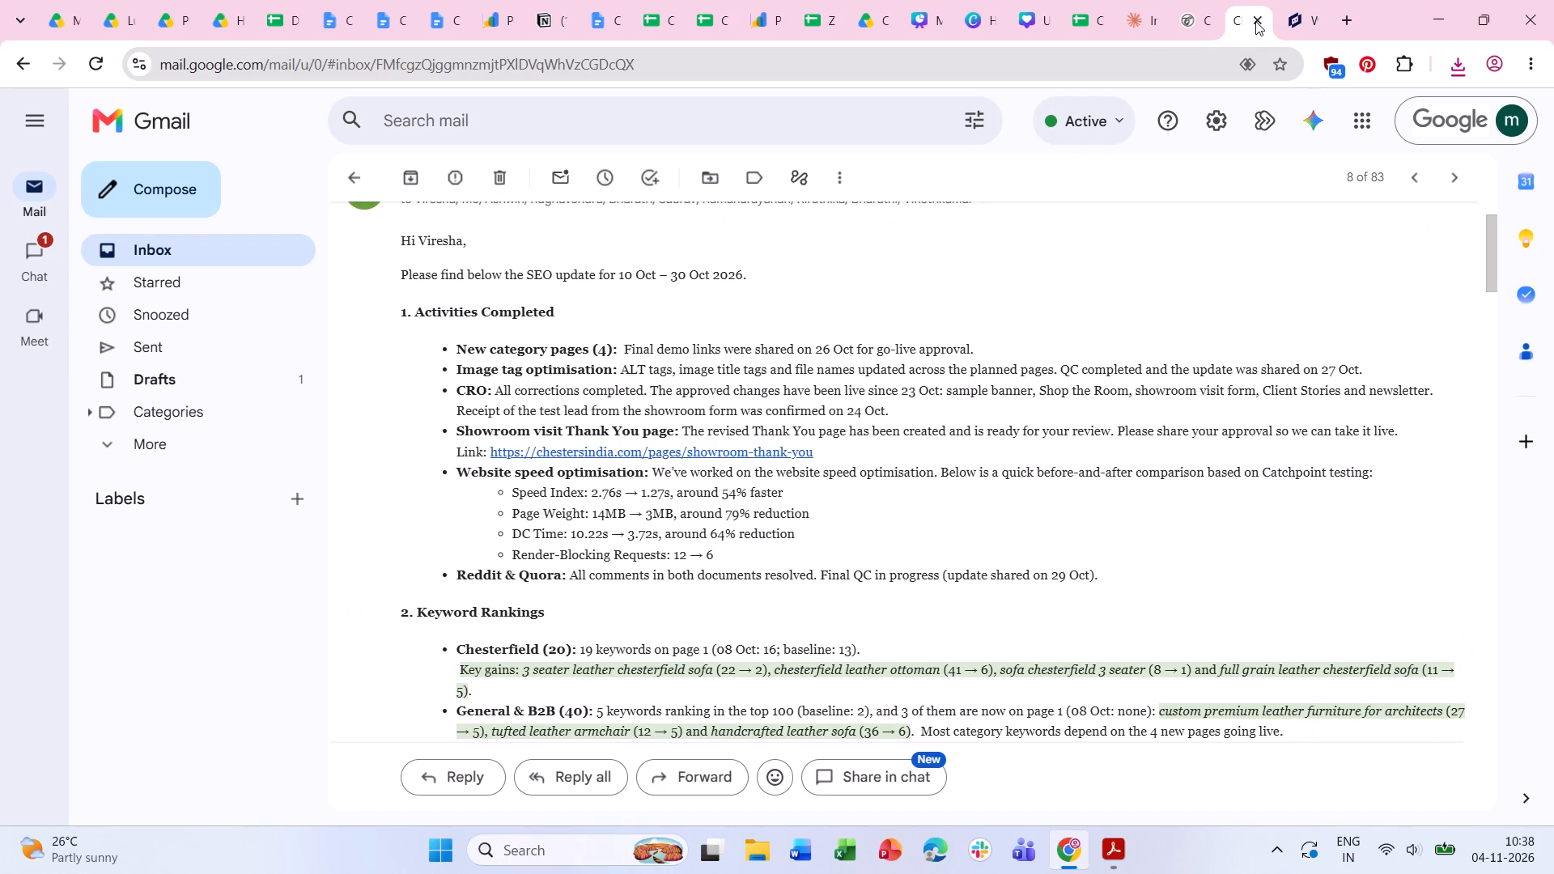
left_click(1290, 17)
left_click(1243, 23)
left_click(1290, 25)
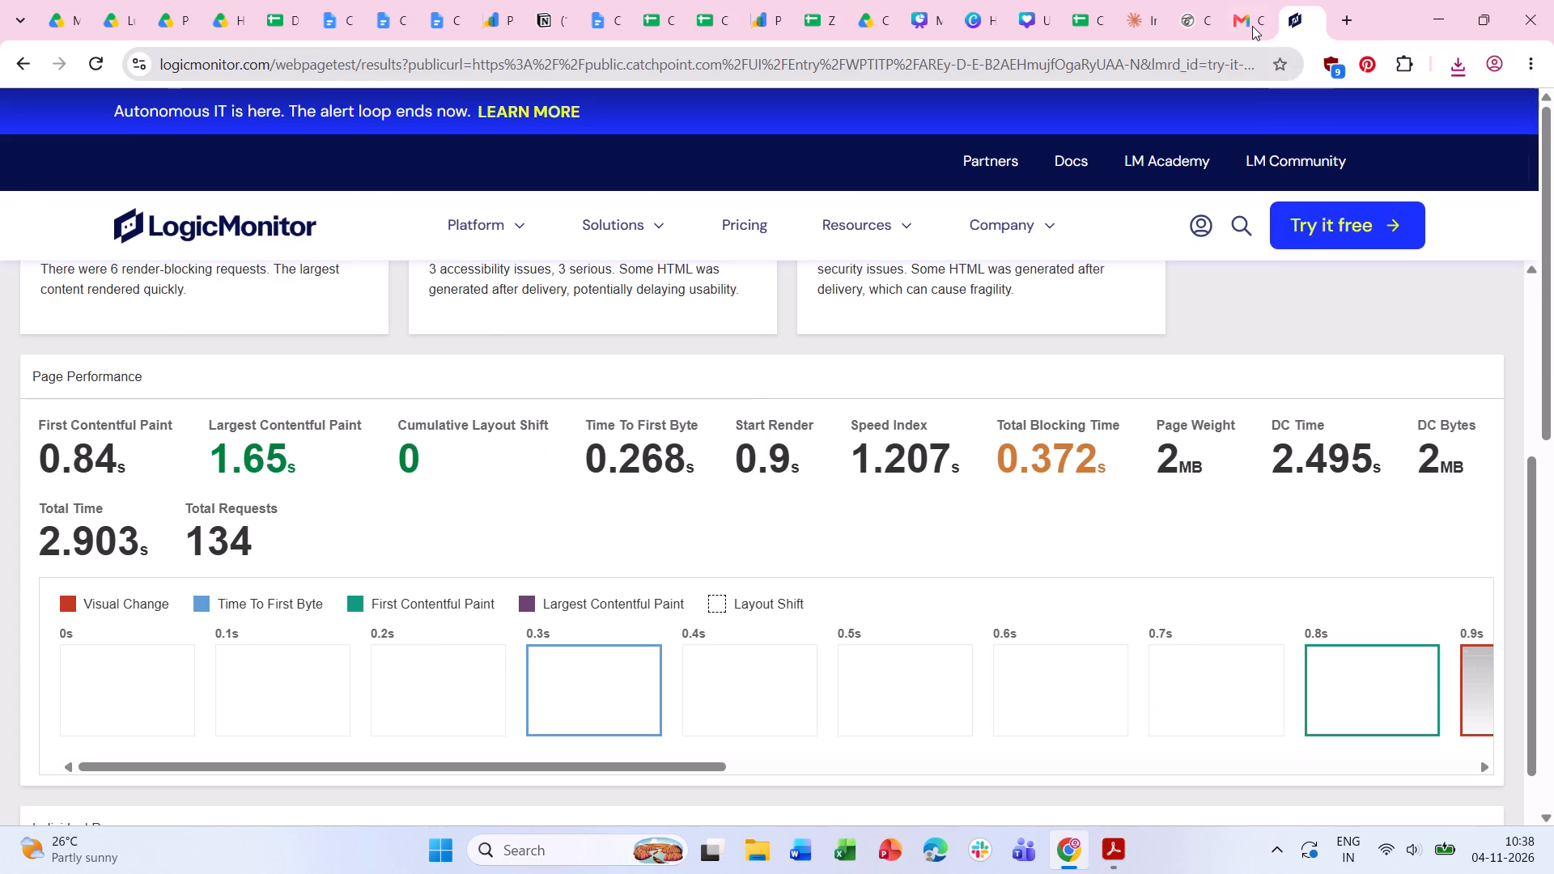
left_click(1248, 26)
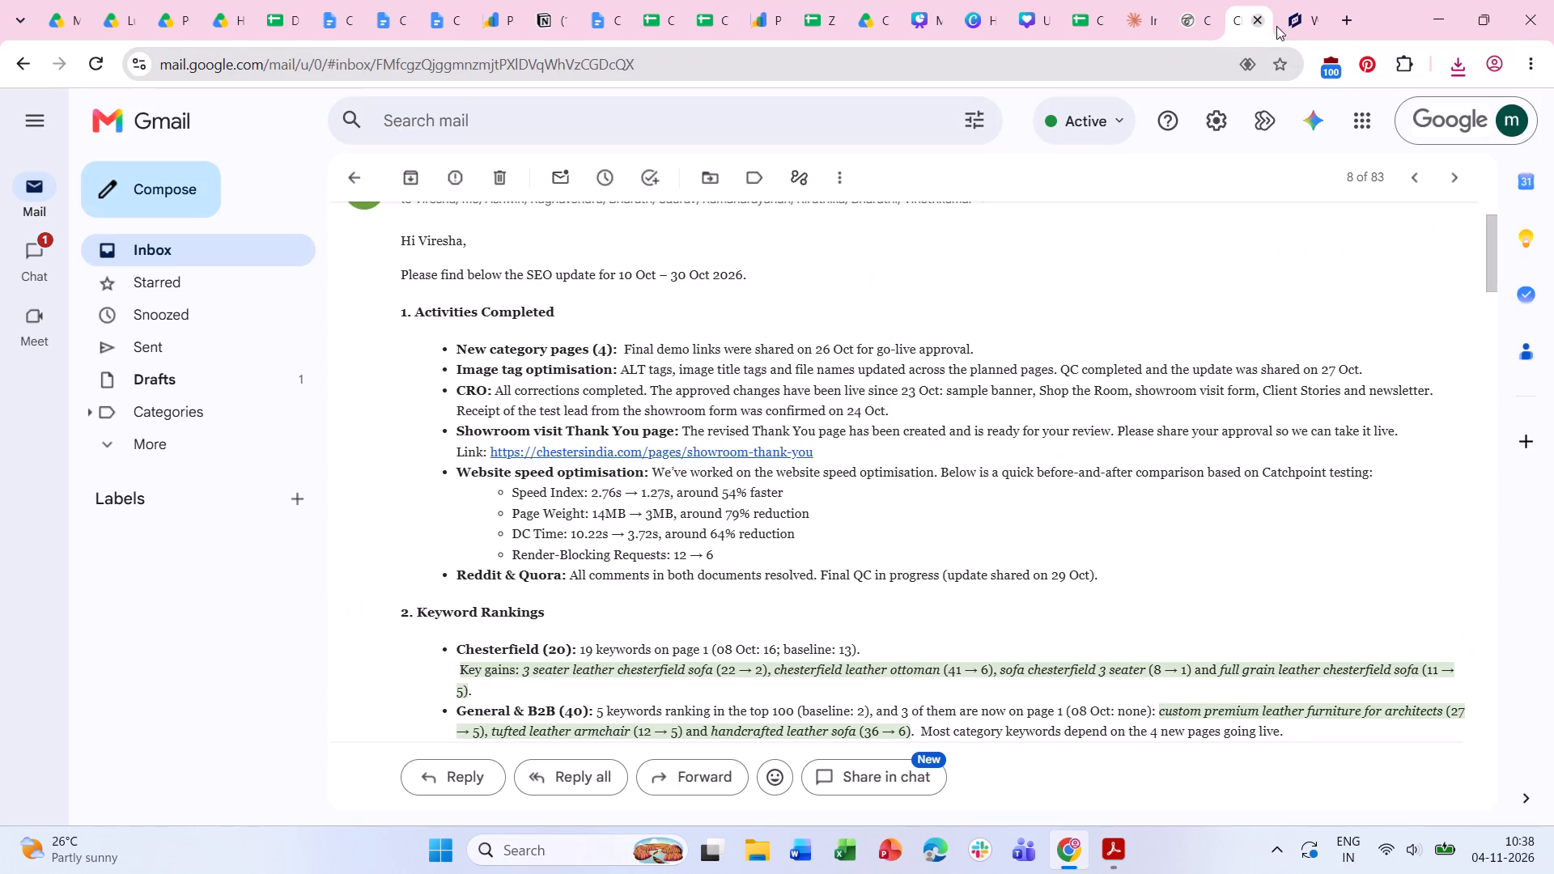
left_click(1295, 26)
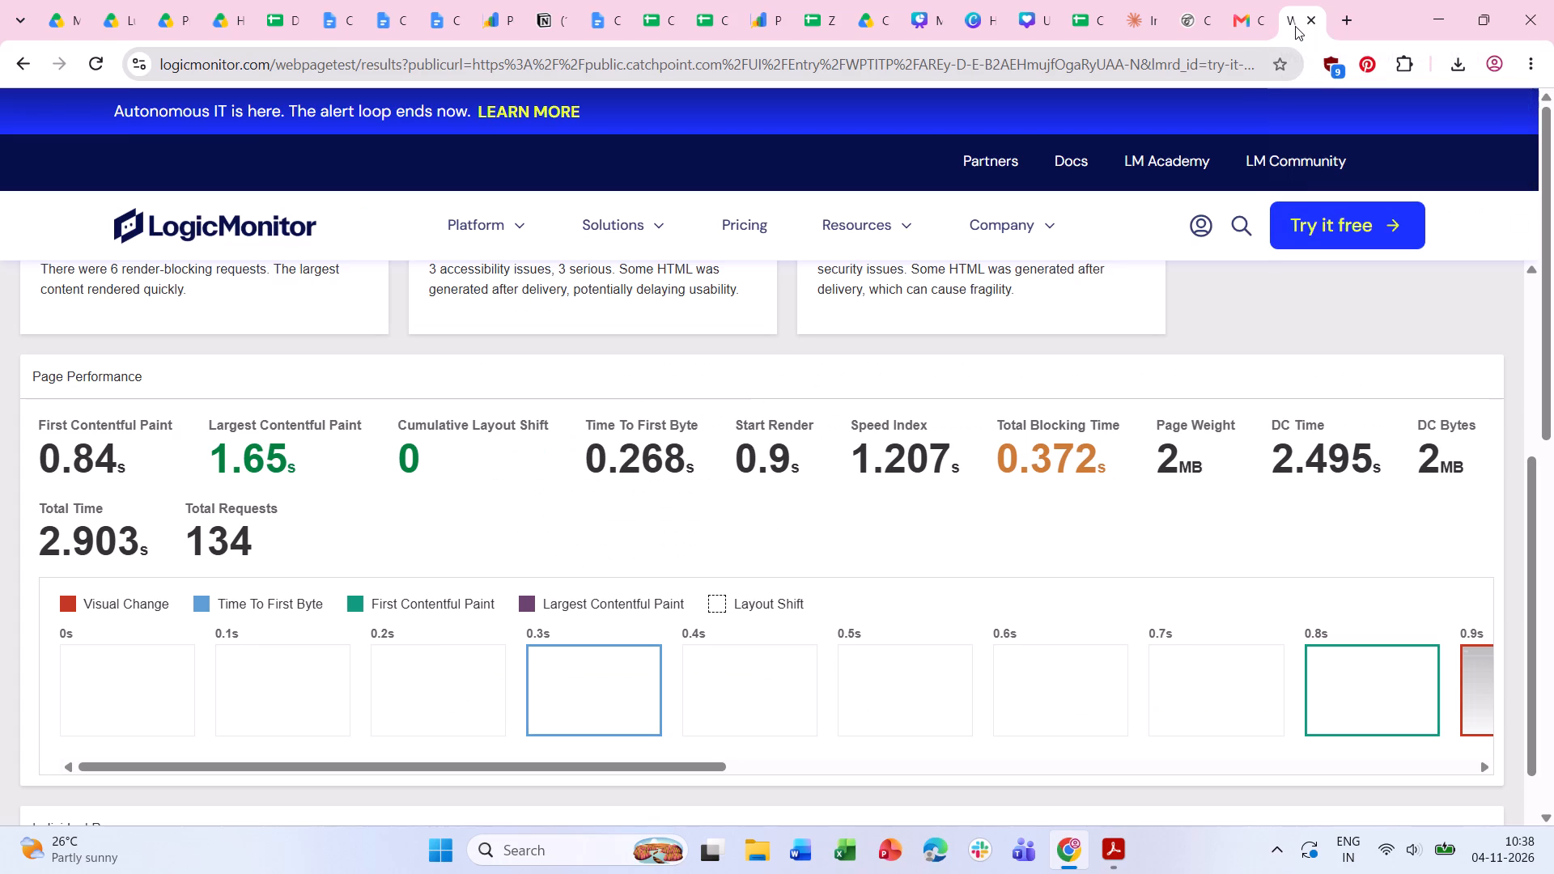
left_click(1261, 27)
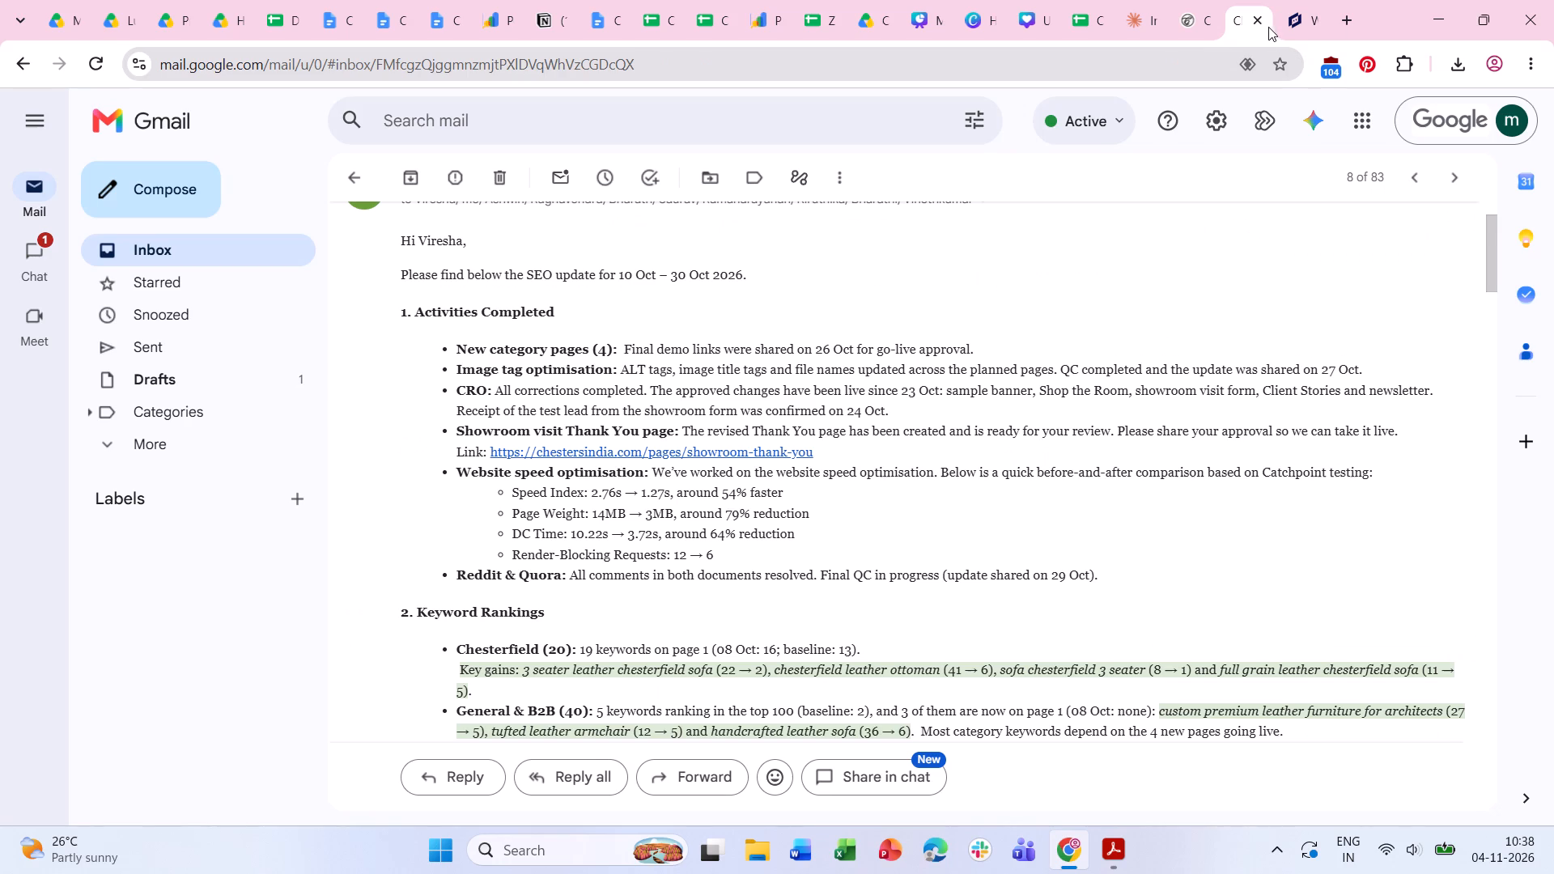
left_click(1288, 23)
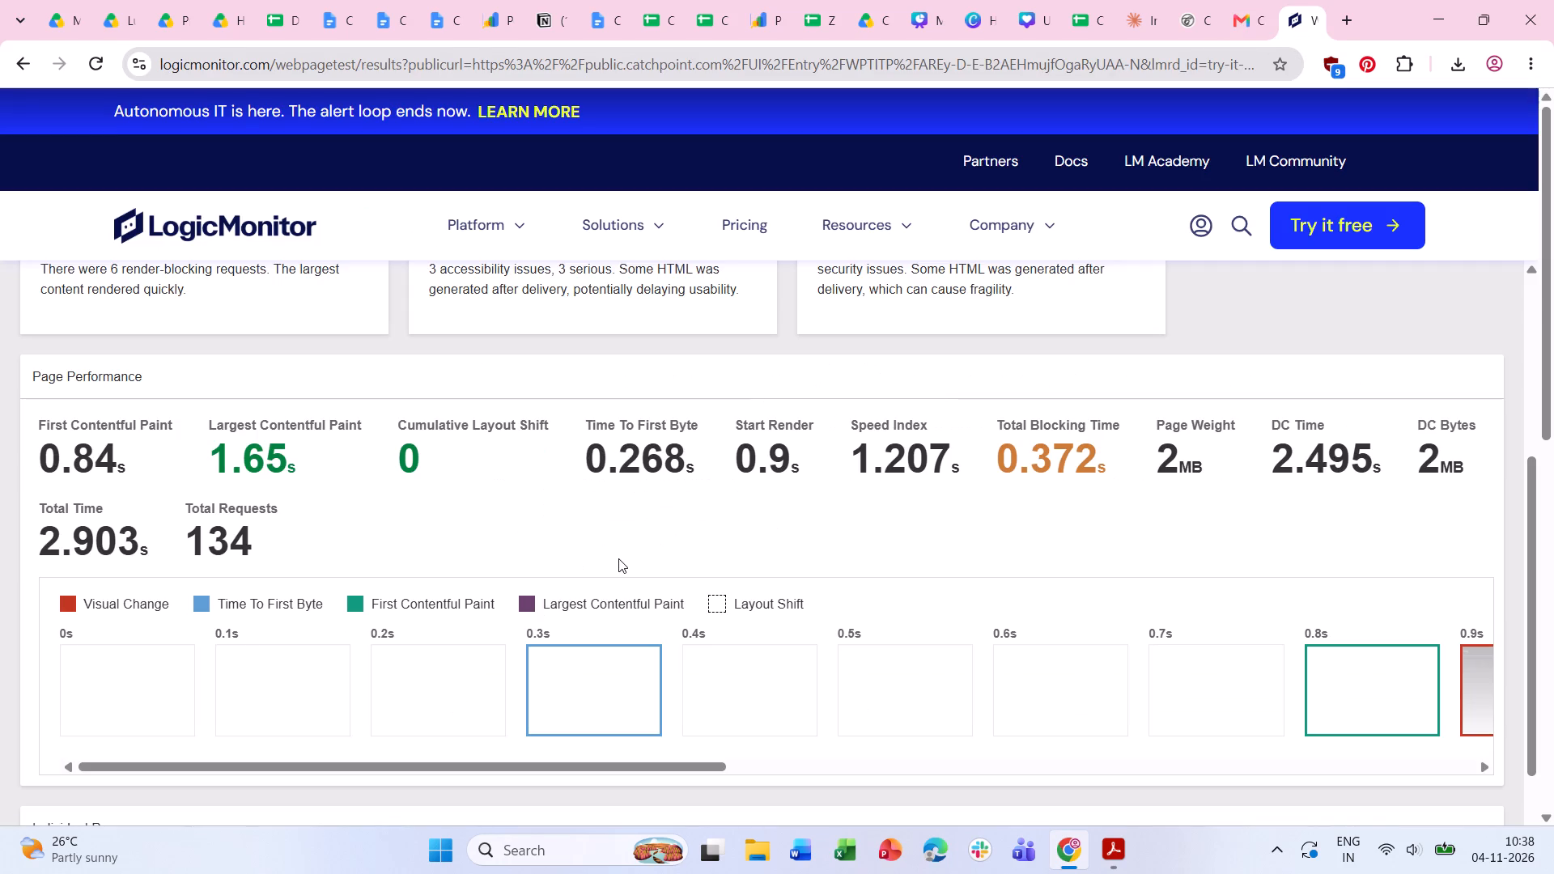
Examine the Individual Runs table and the full page-load filmstrip in the chestersindia.com test results.
scroll(618, 558, "down", 3)
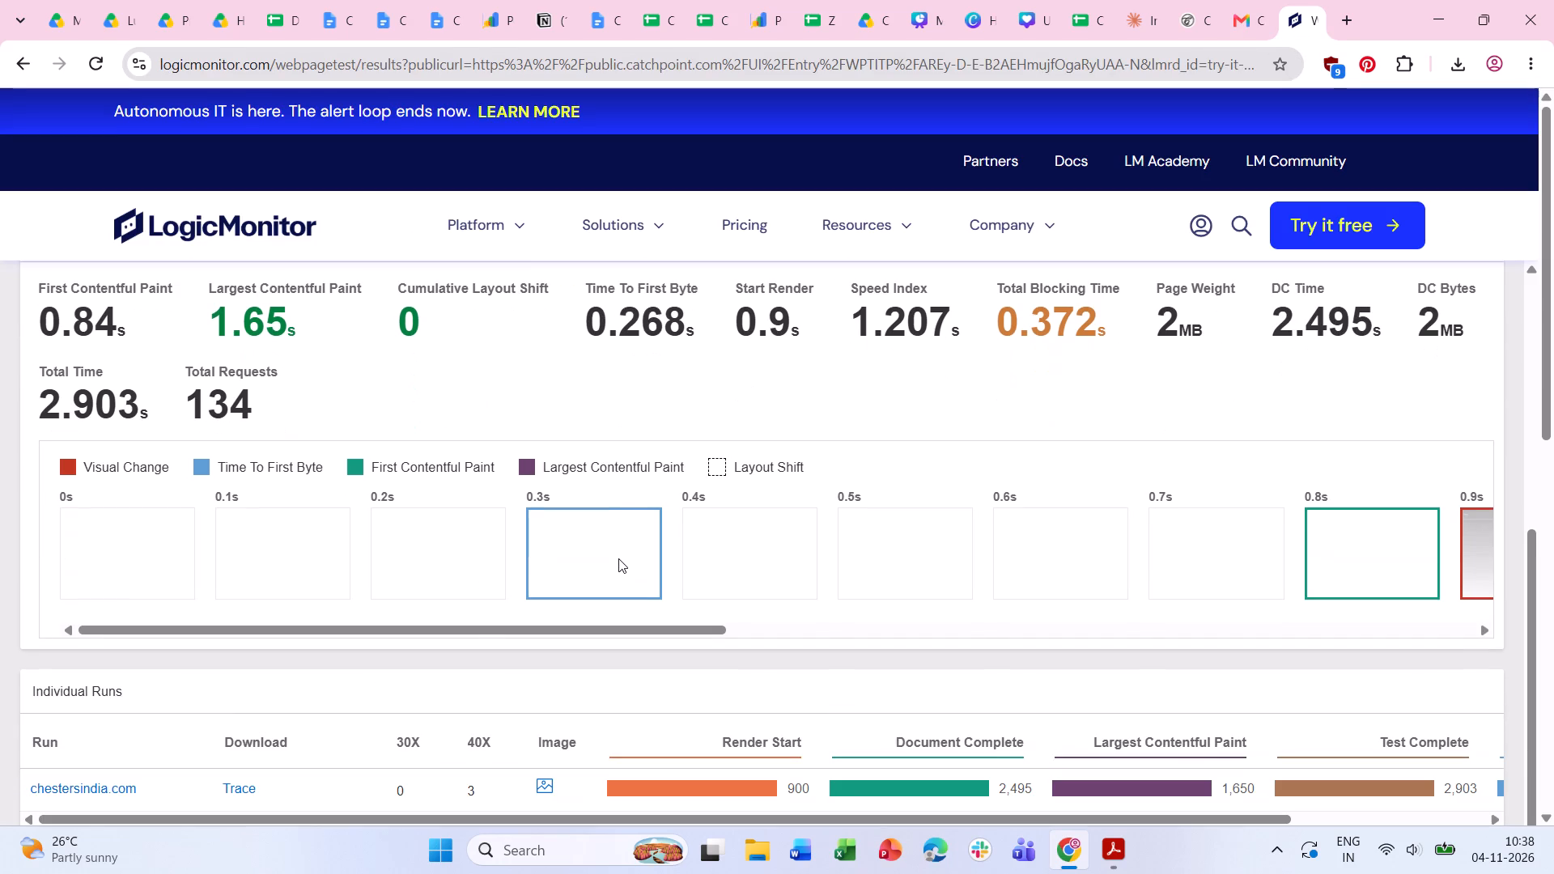
scroll(618, 558, "down", 2)
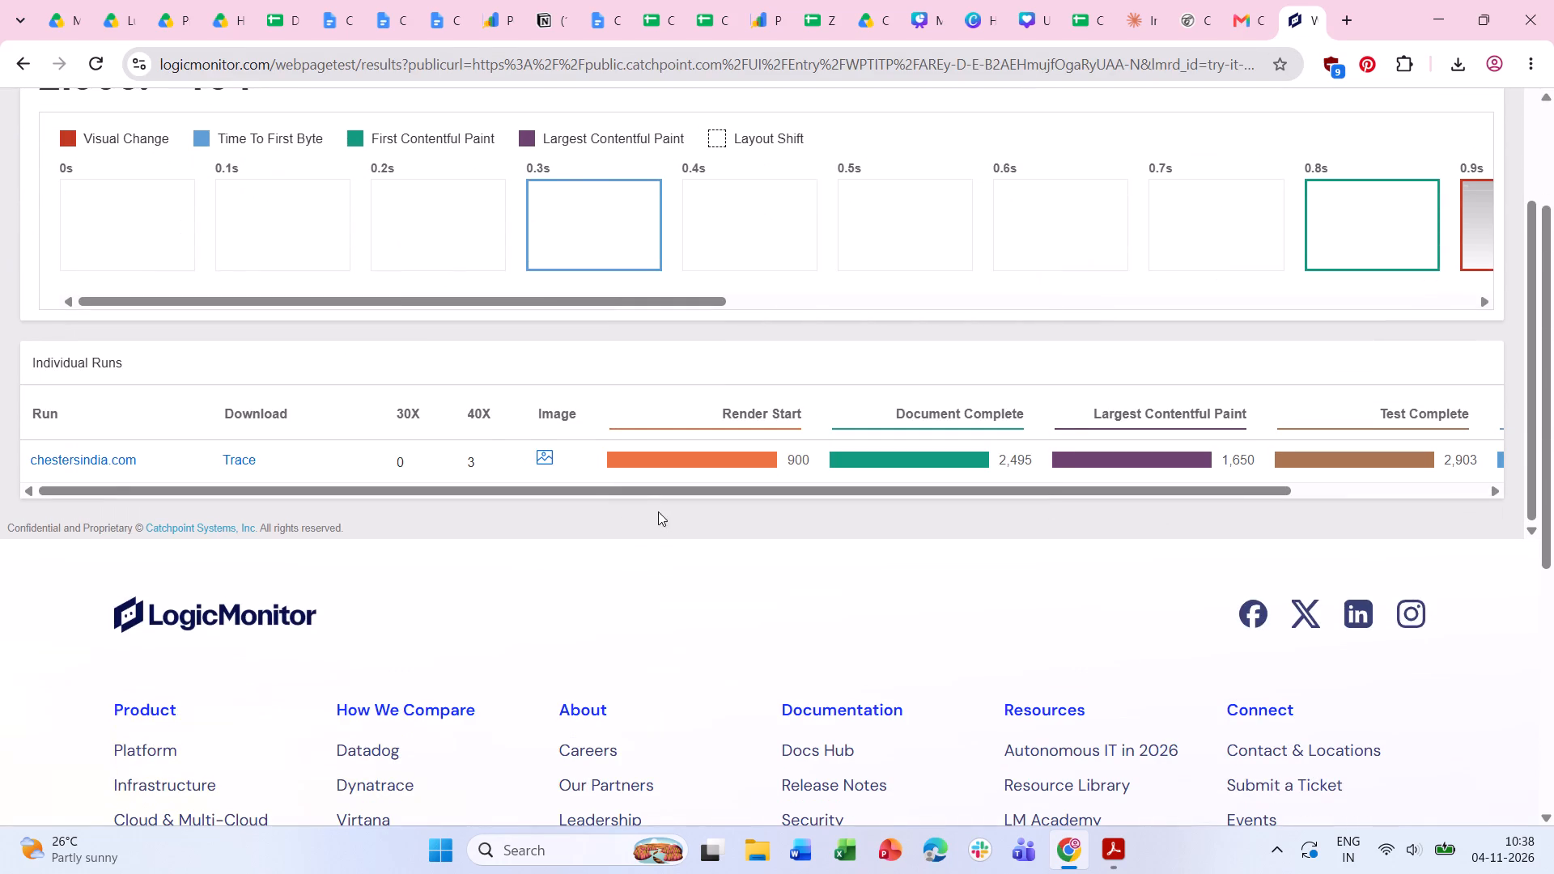
left_click_drag(647, 492, 341, 479)
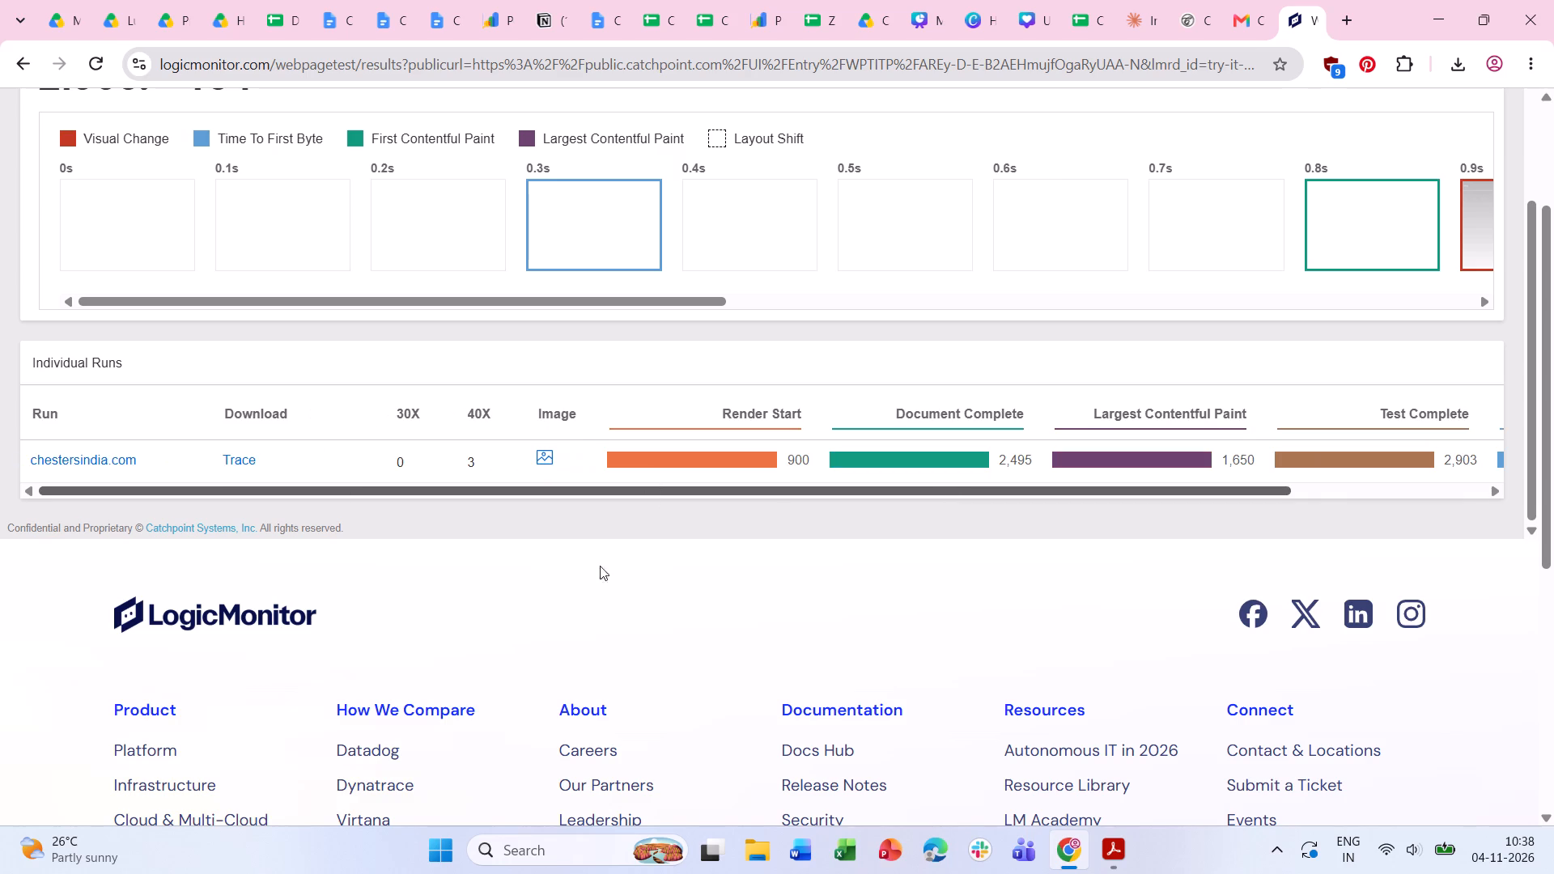
scroll(624, 575, "up", 3)
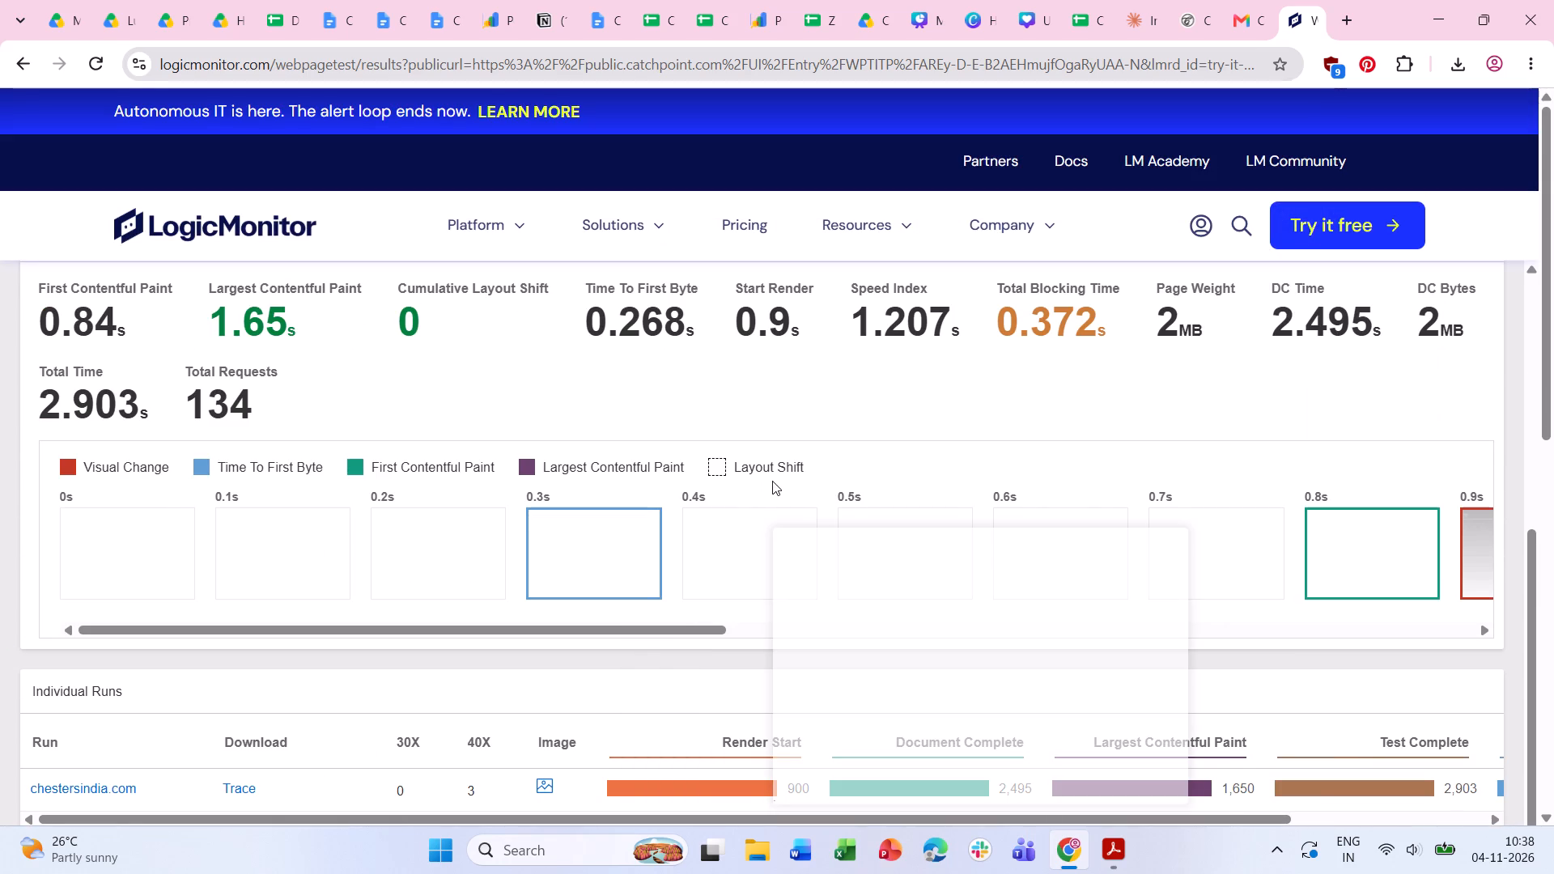
left_click_drag(638, 634, 1476, 618)
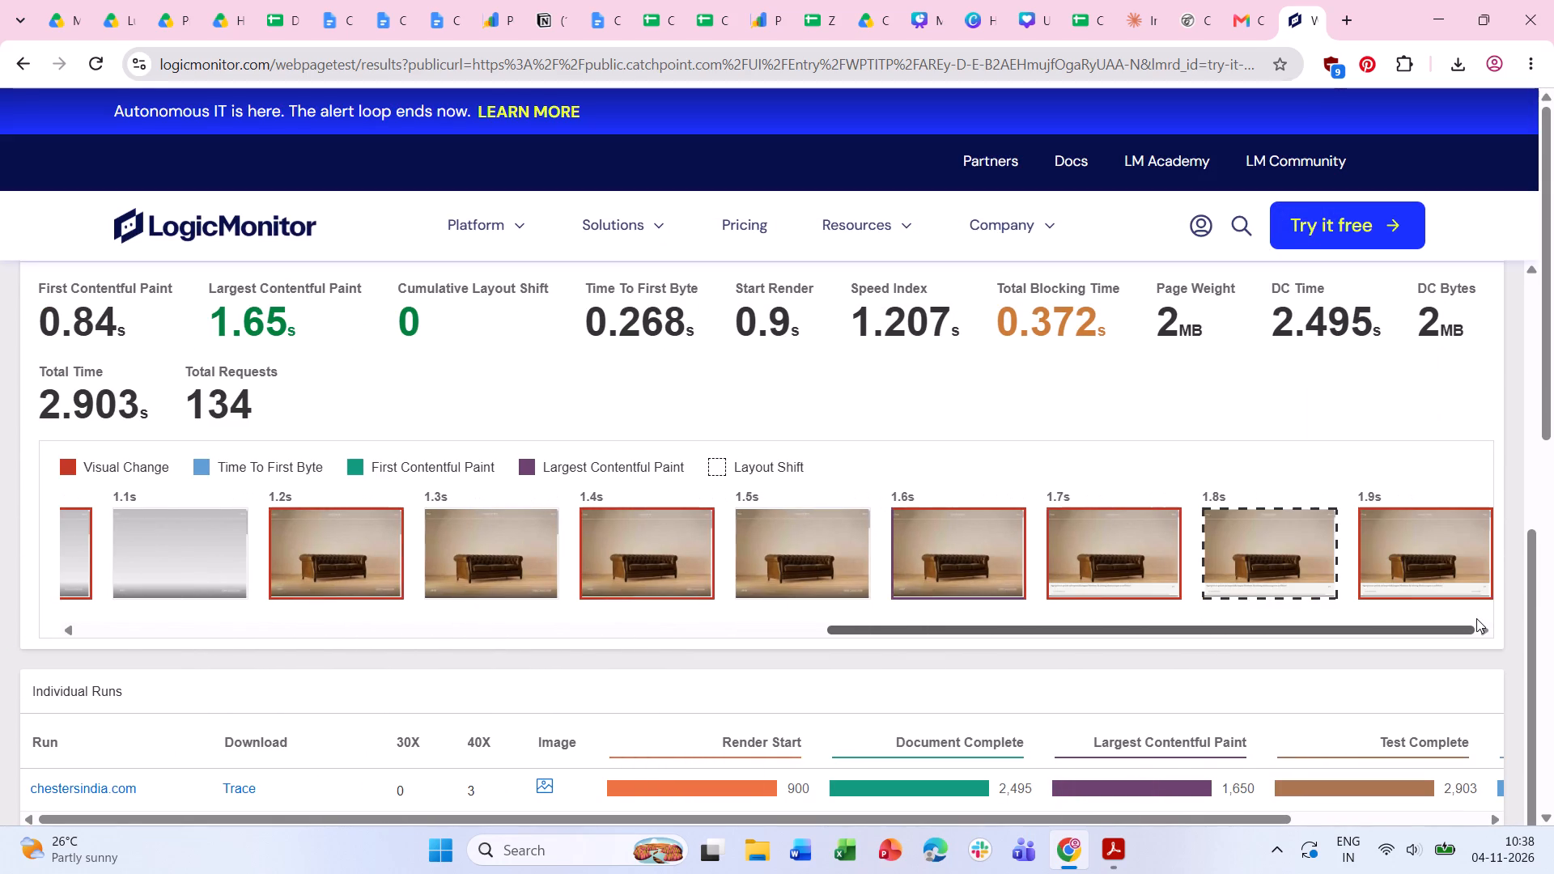
left_click_drag(1476, 618, 1285, 604)
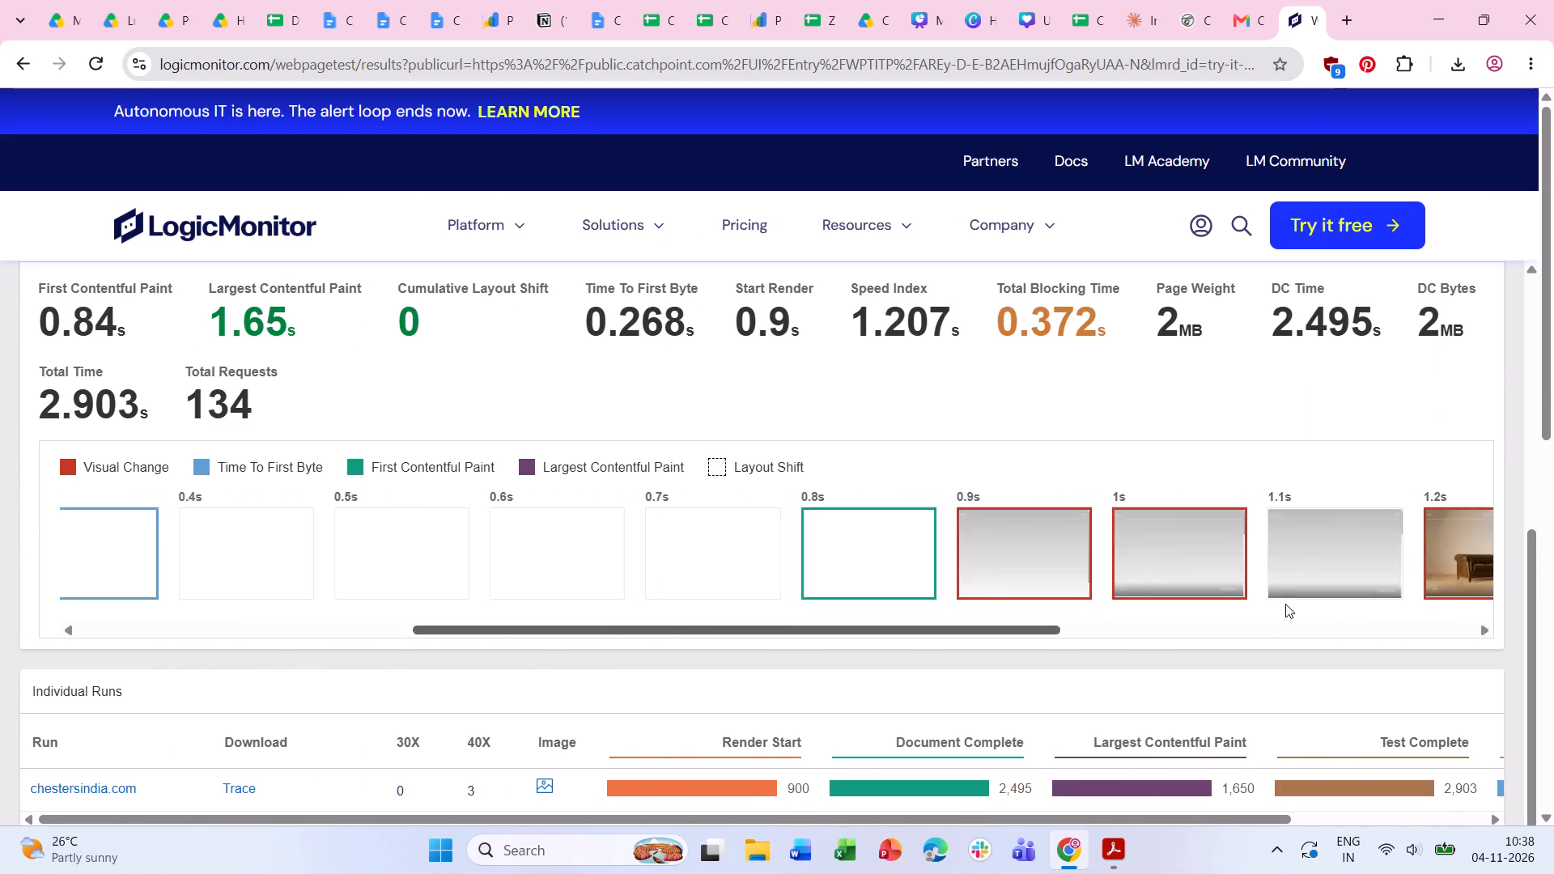
left_click_drag(1285, 604, 1553, 611)
left_click(1553, 611)
scroll(1406, 646, "up", 6)
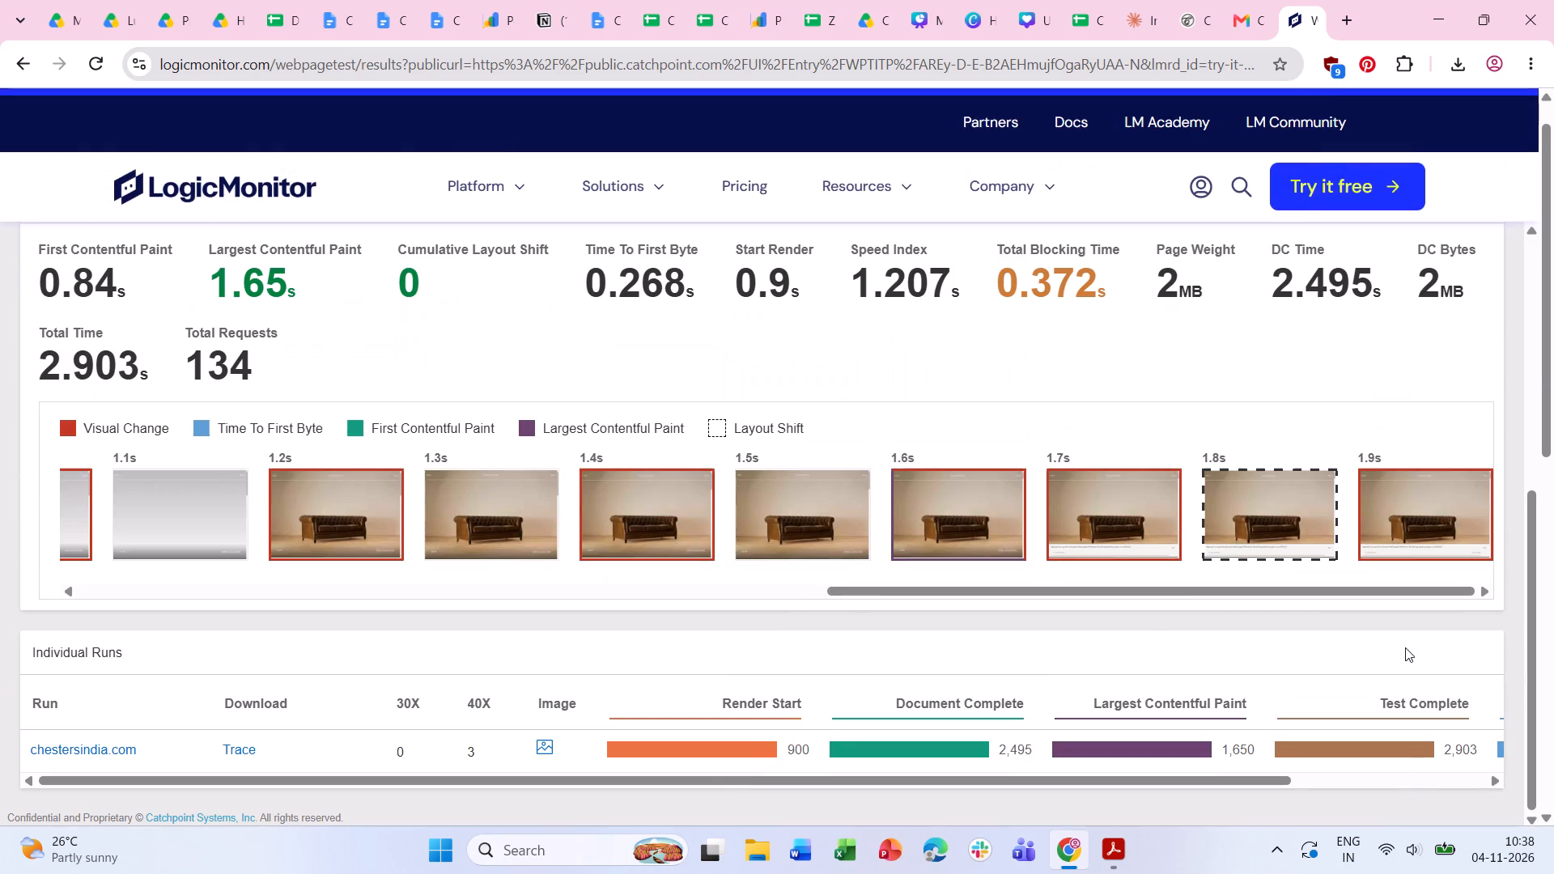
left_click_drag(1127, 595, 280, 591)
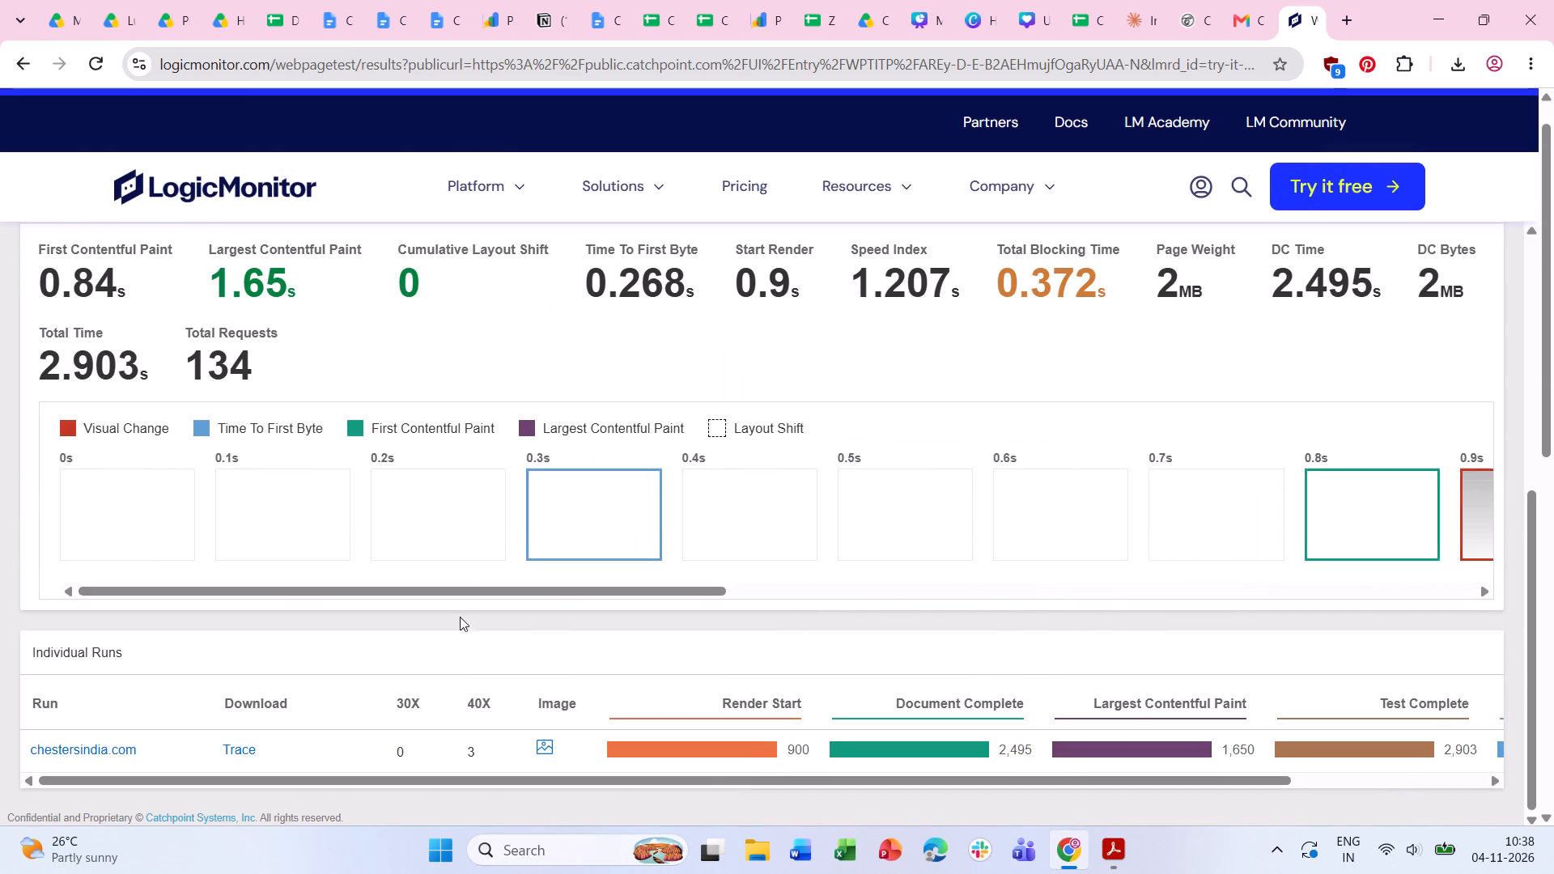
Review the Is It Quick, Usable and Resilient assessments against the Page Performance metrics for chestersindia.com.
scroll(508, 619, "up", 2)
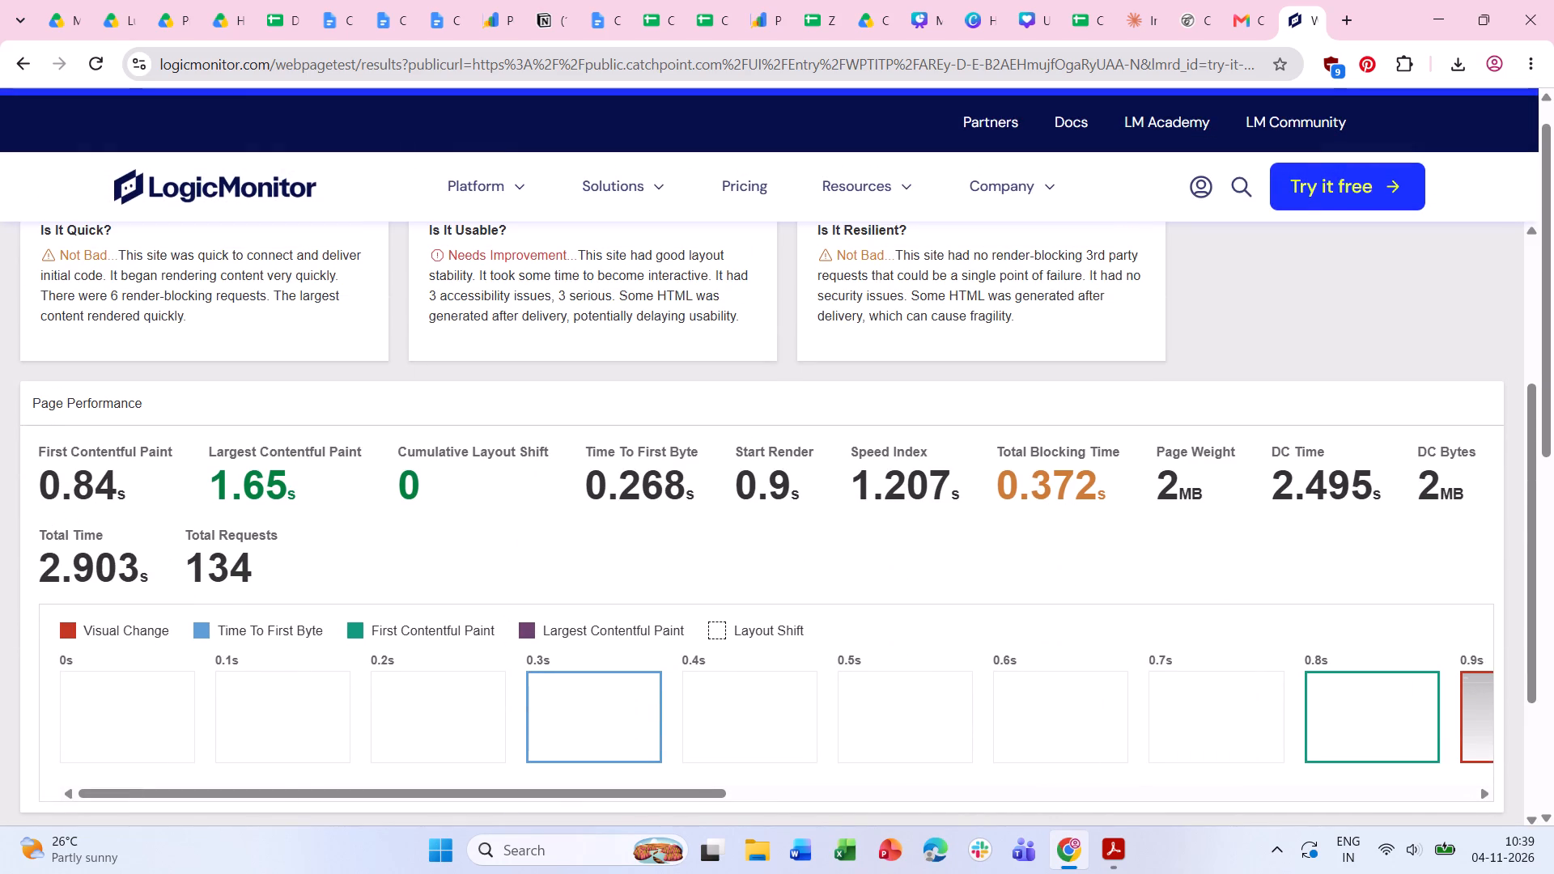
scroll(121, 375, "up", 2)
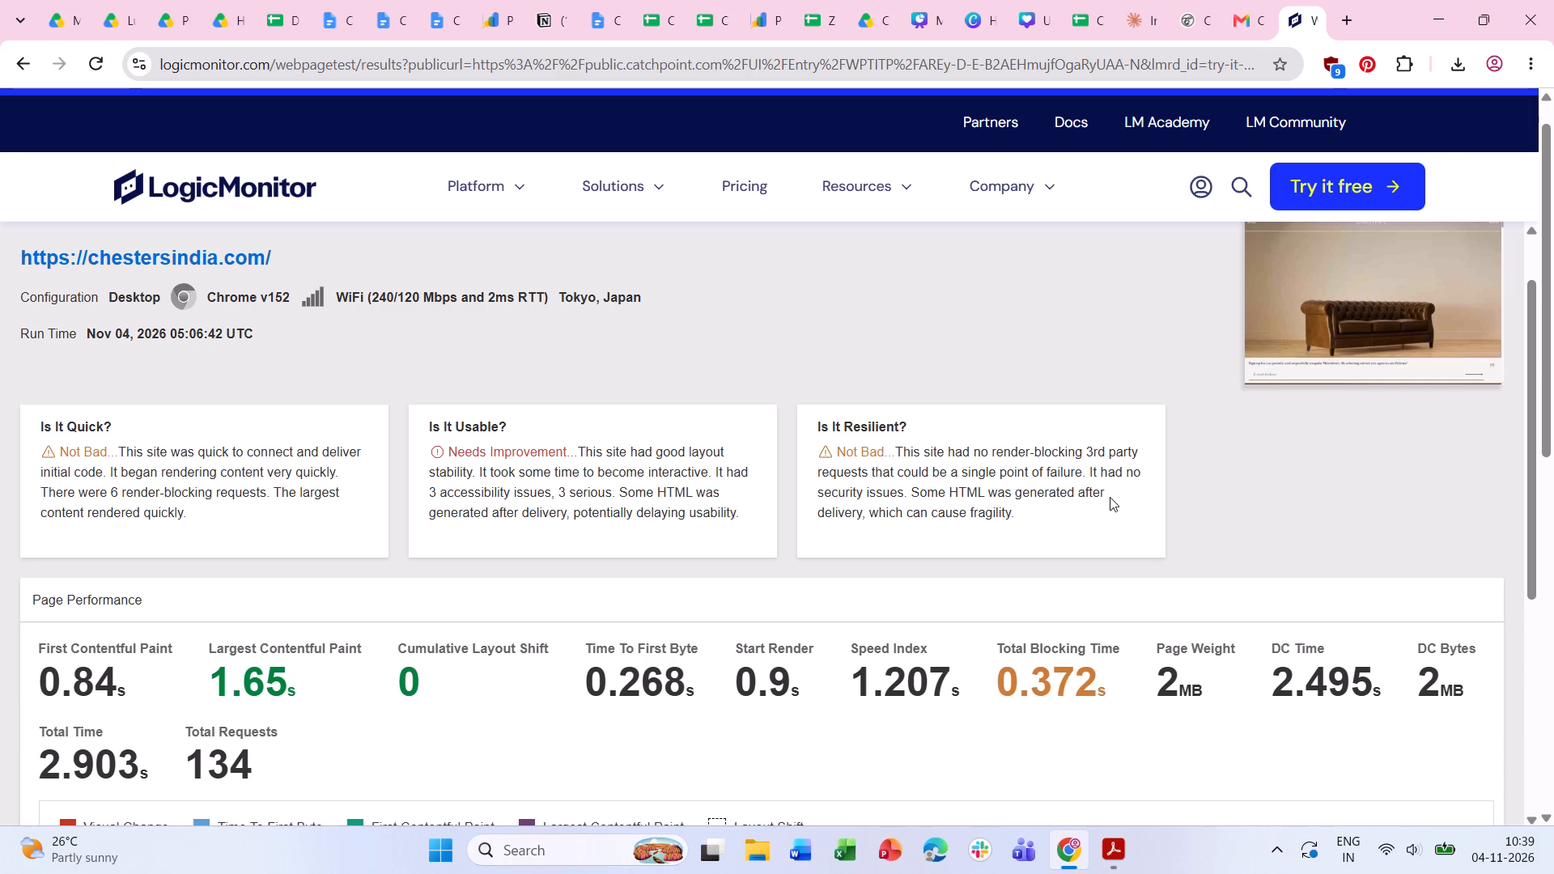
scroll(1110, 497, "down", 2)
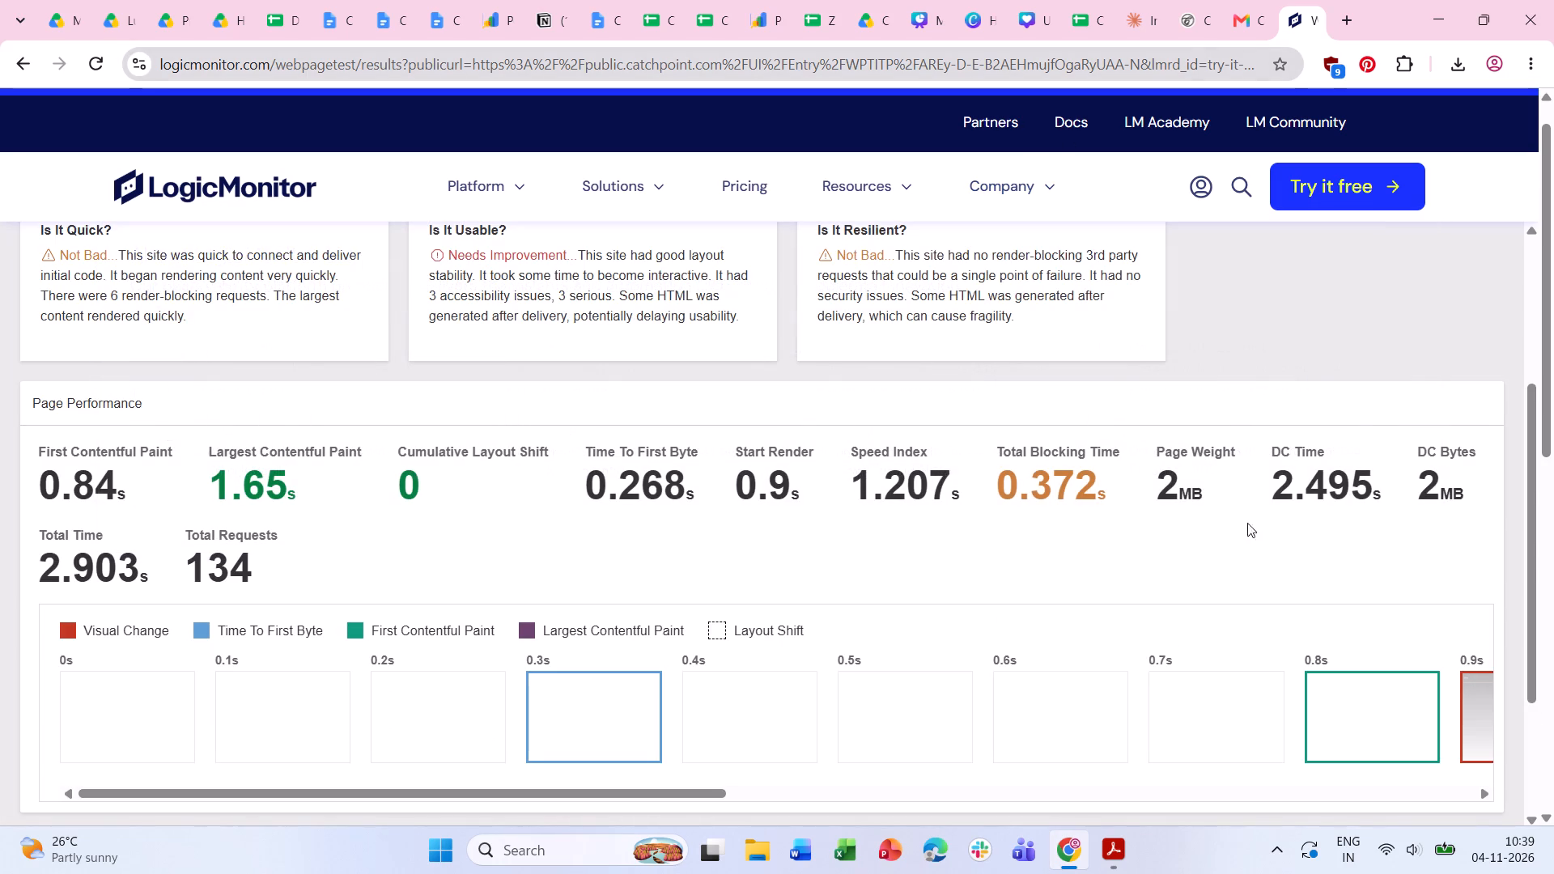
scroll(1448, 524, "down", 5)
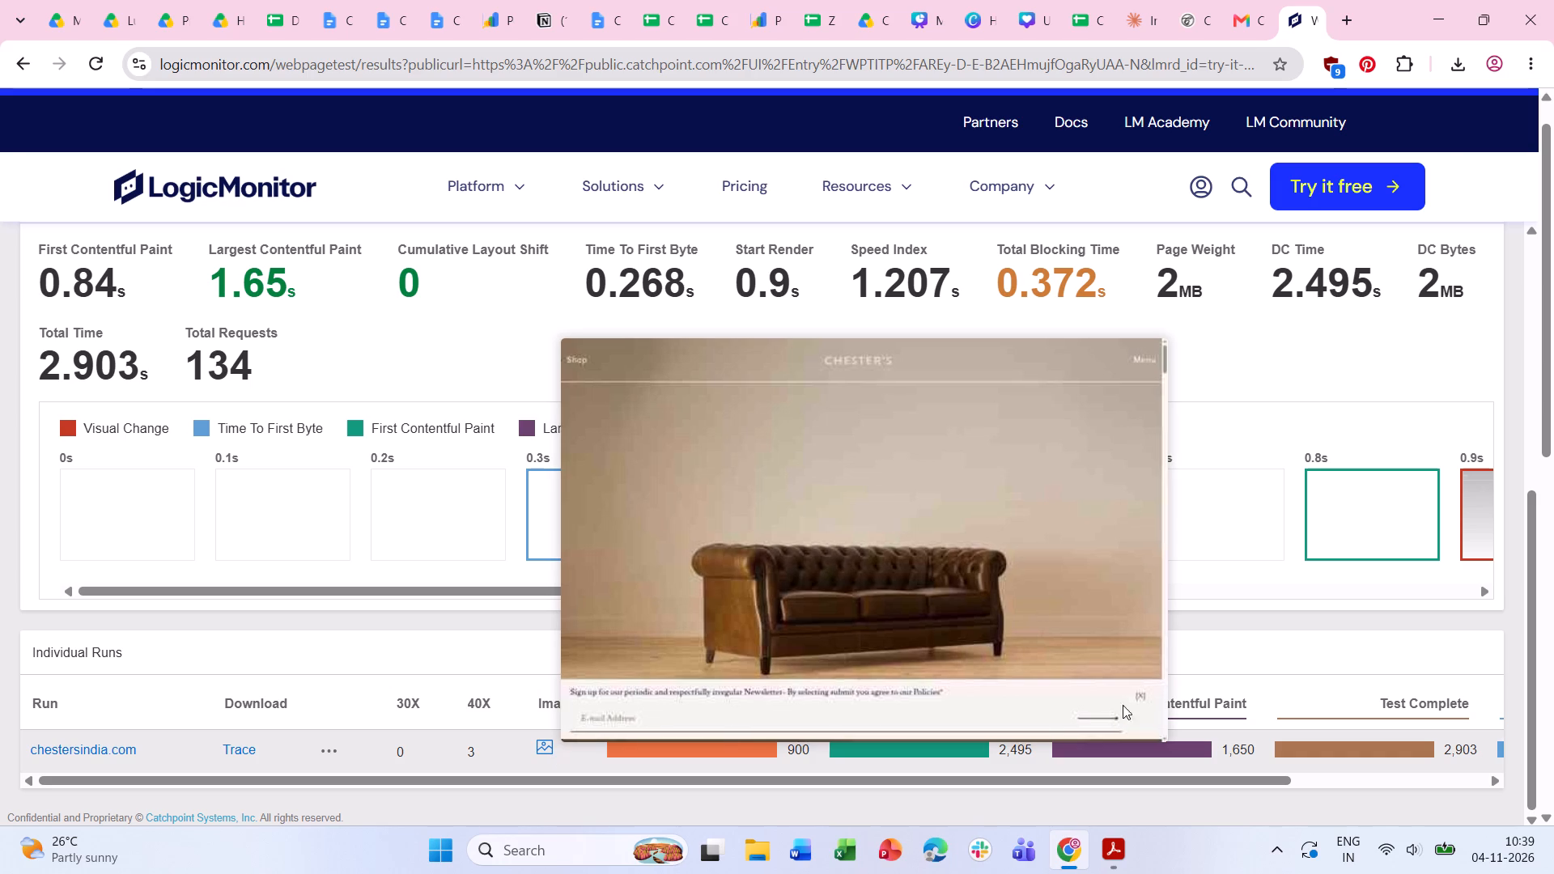
Play the page-load video of the chestersindia.com run through again and close it.
left_click(324, 756)
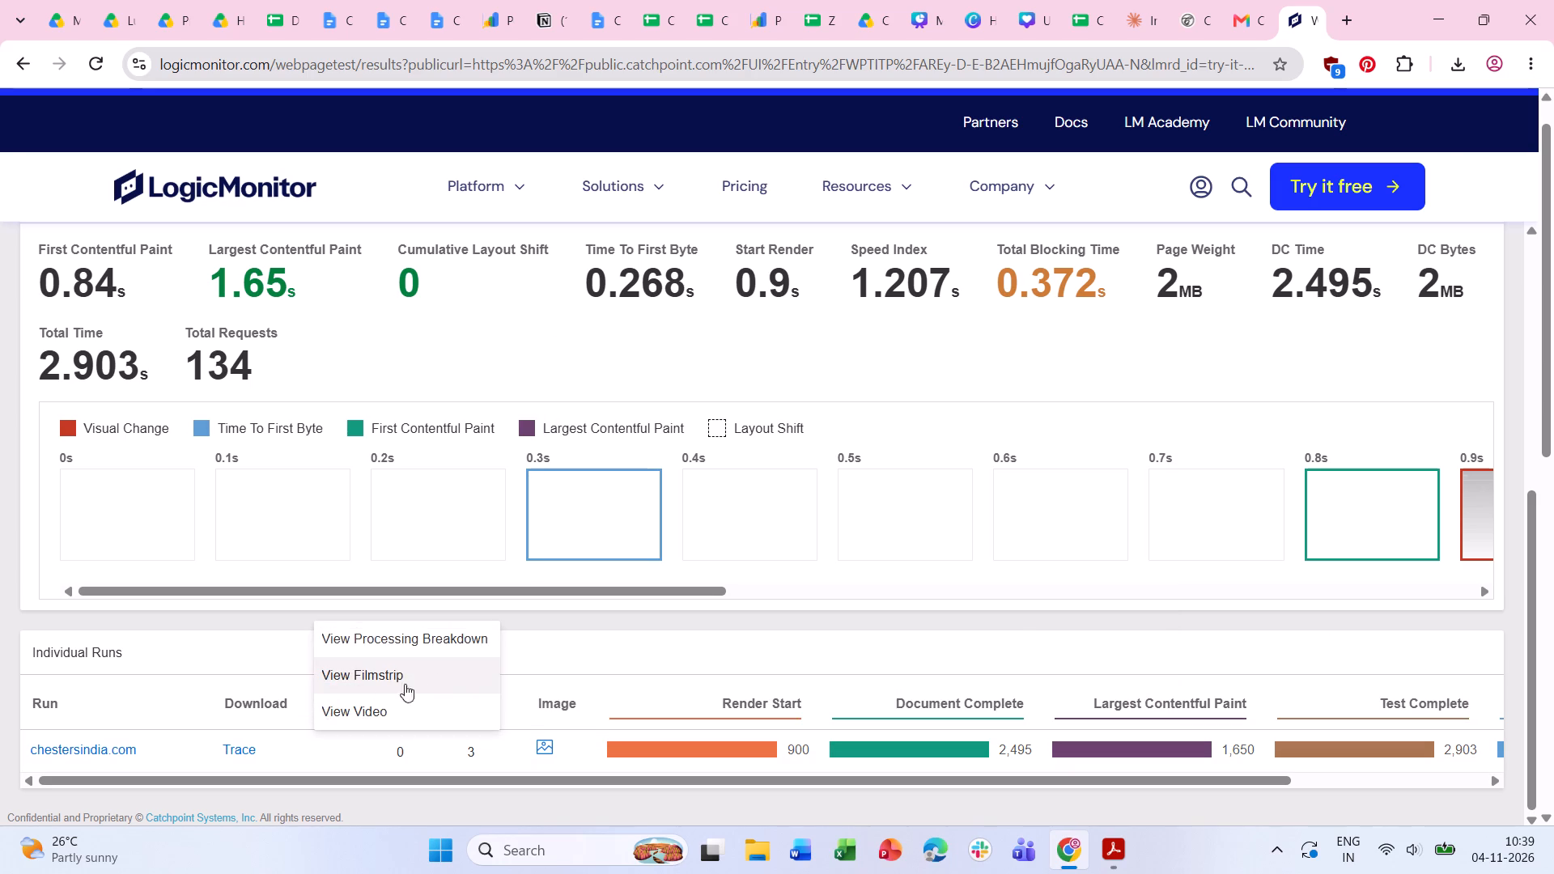
left_click(363, 706)
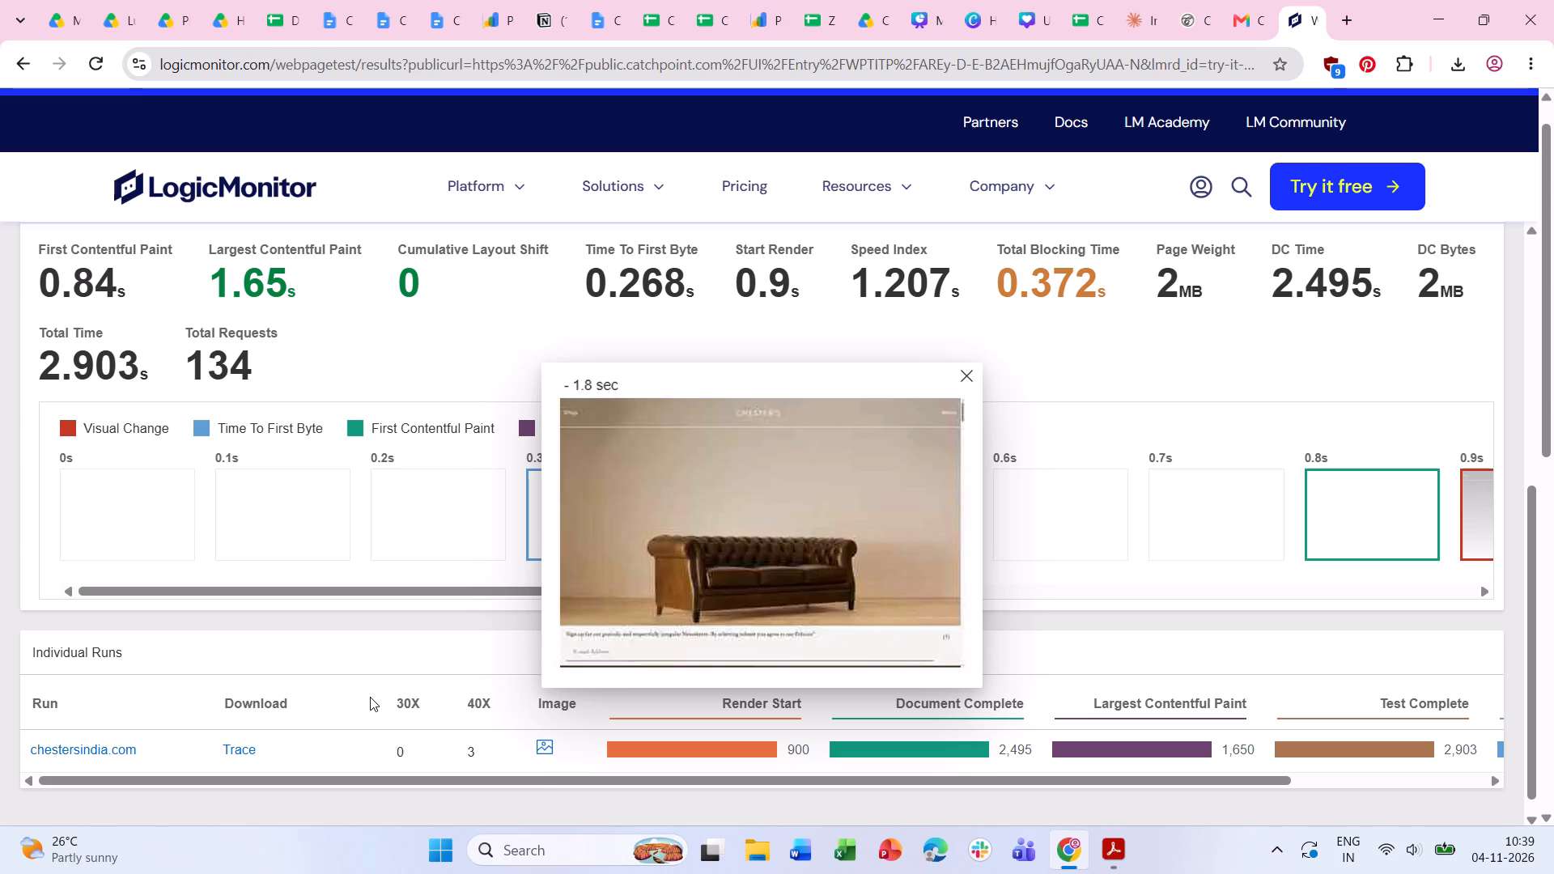
left_click(578, 635)
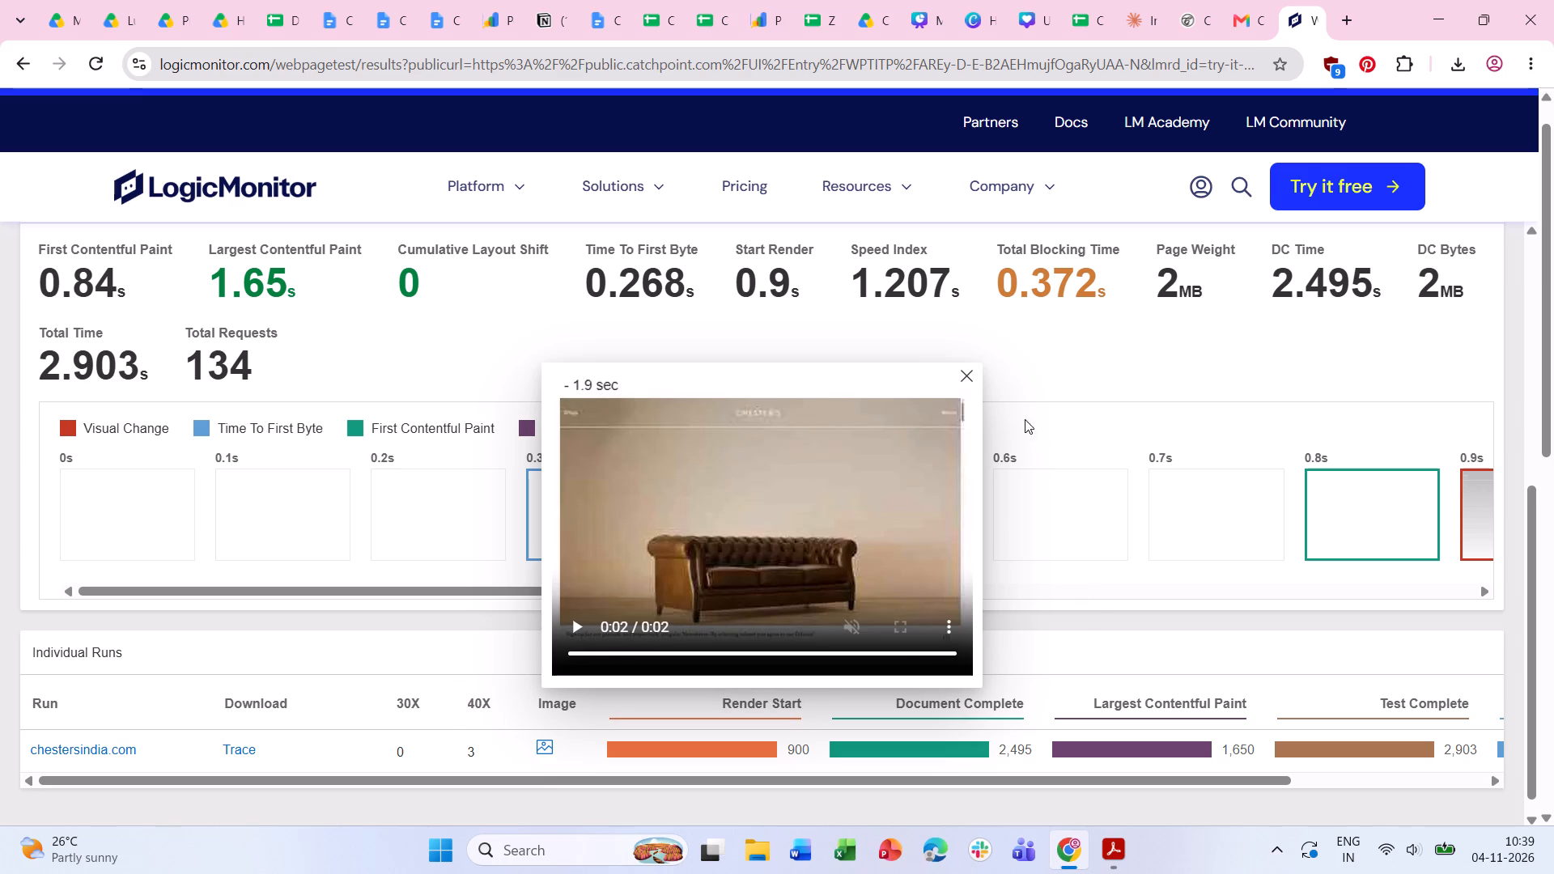
left_click(968, 380)
Open the filmstrip view of the chestersindia.com run and look along its loading frames.
scroll(1484, 672, "down", 3)
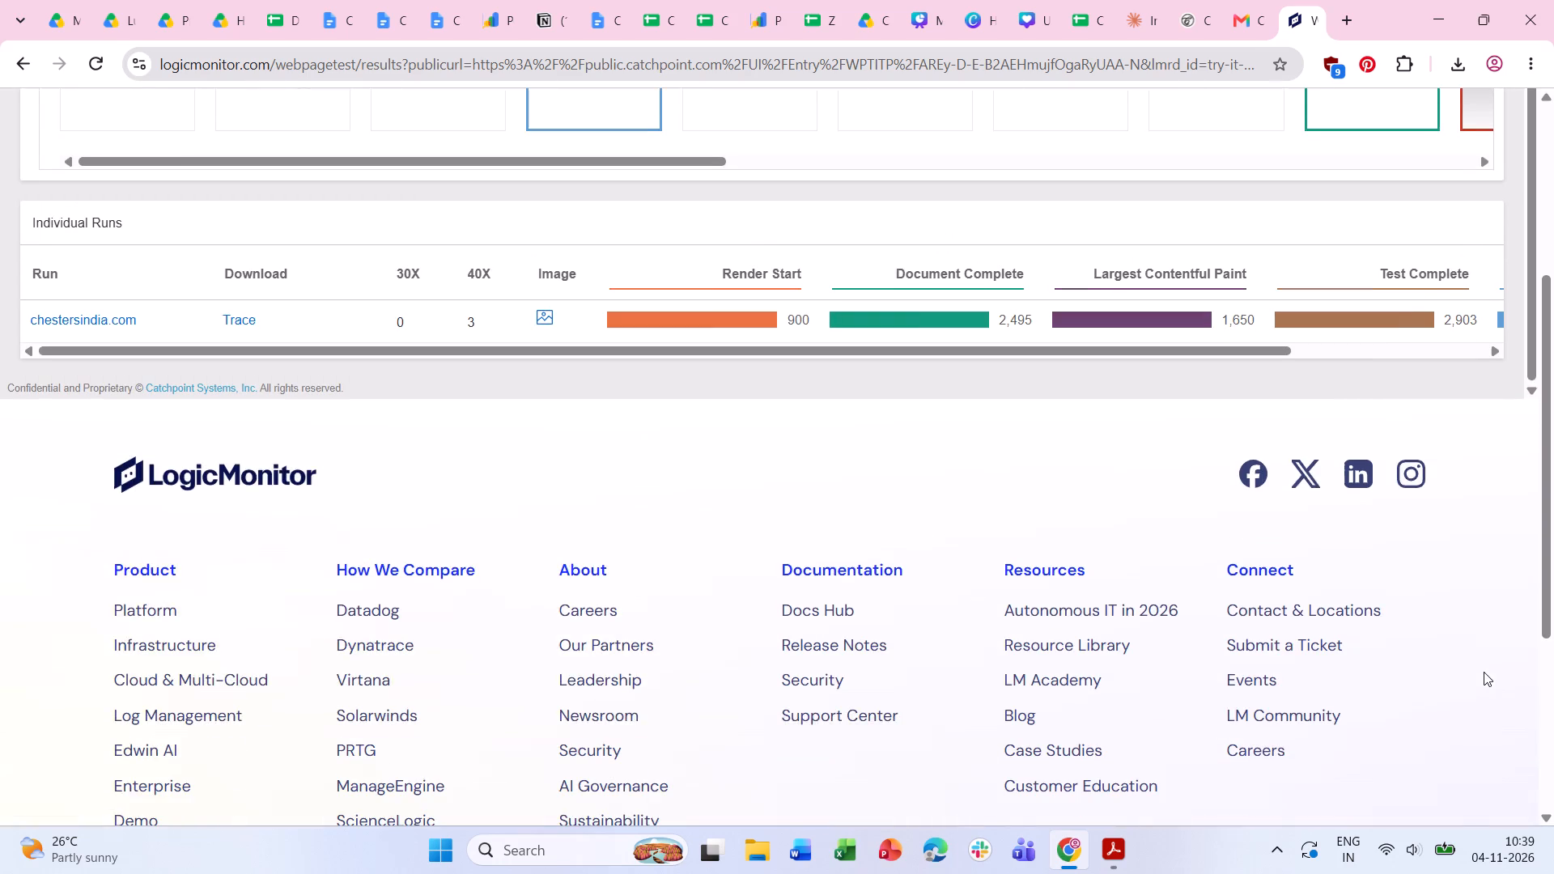
scroll(1439, 649, "up", 2)
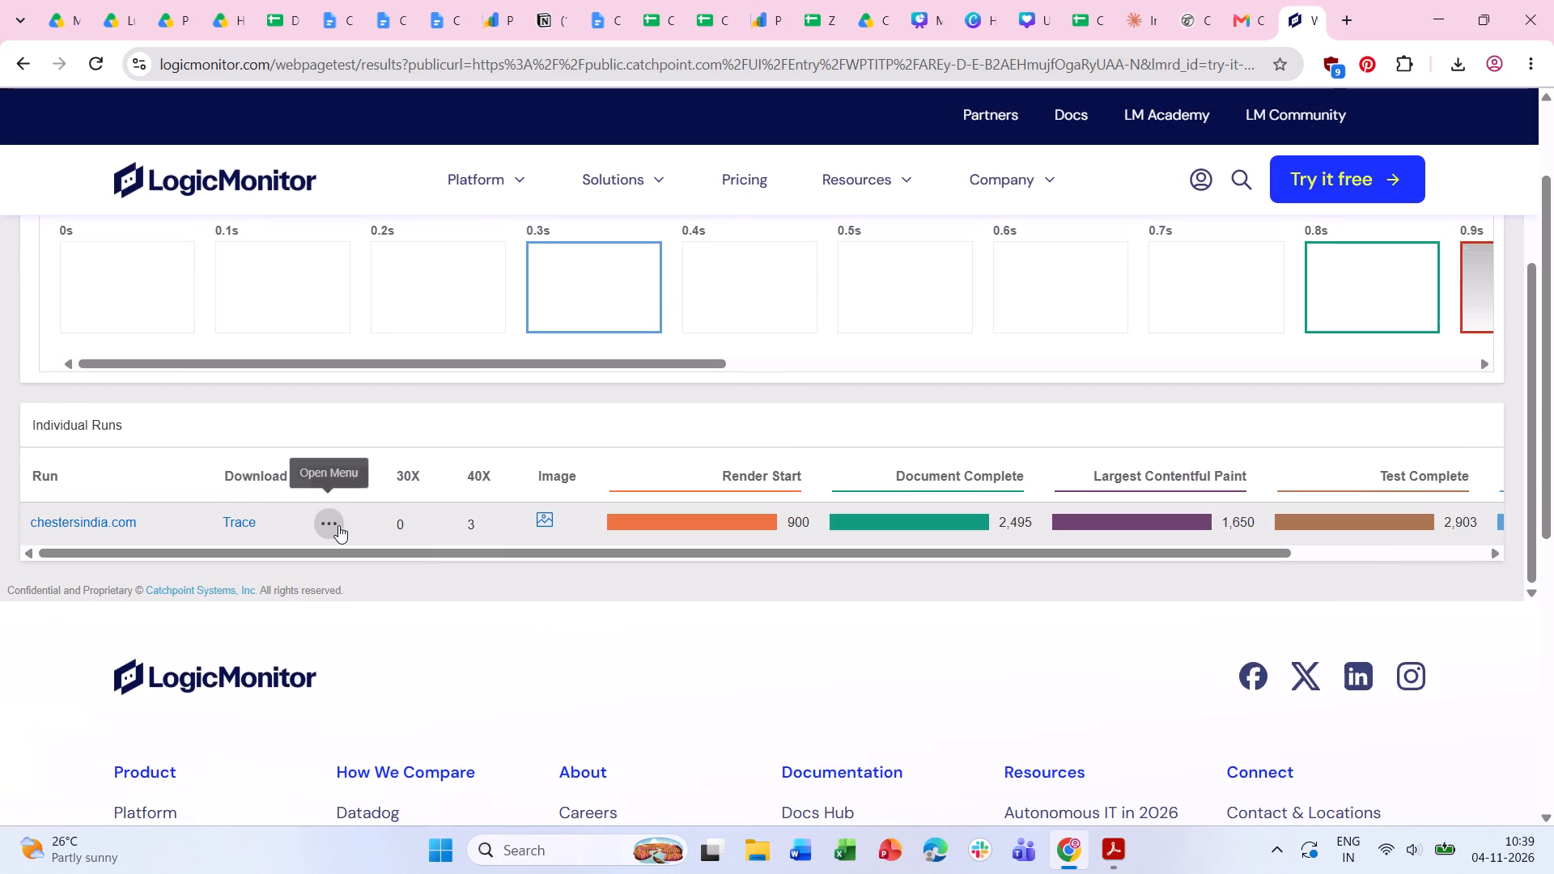
left_click(338, 525)
left_click(362, 455)
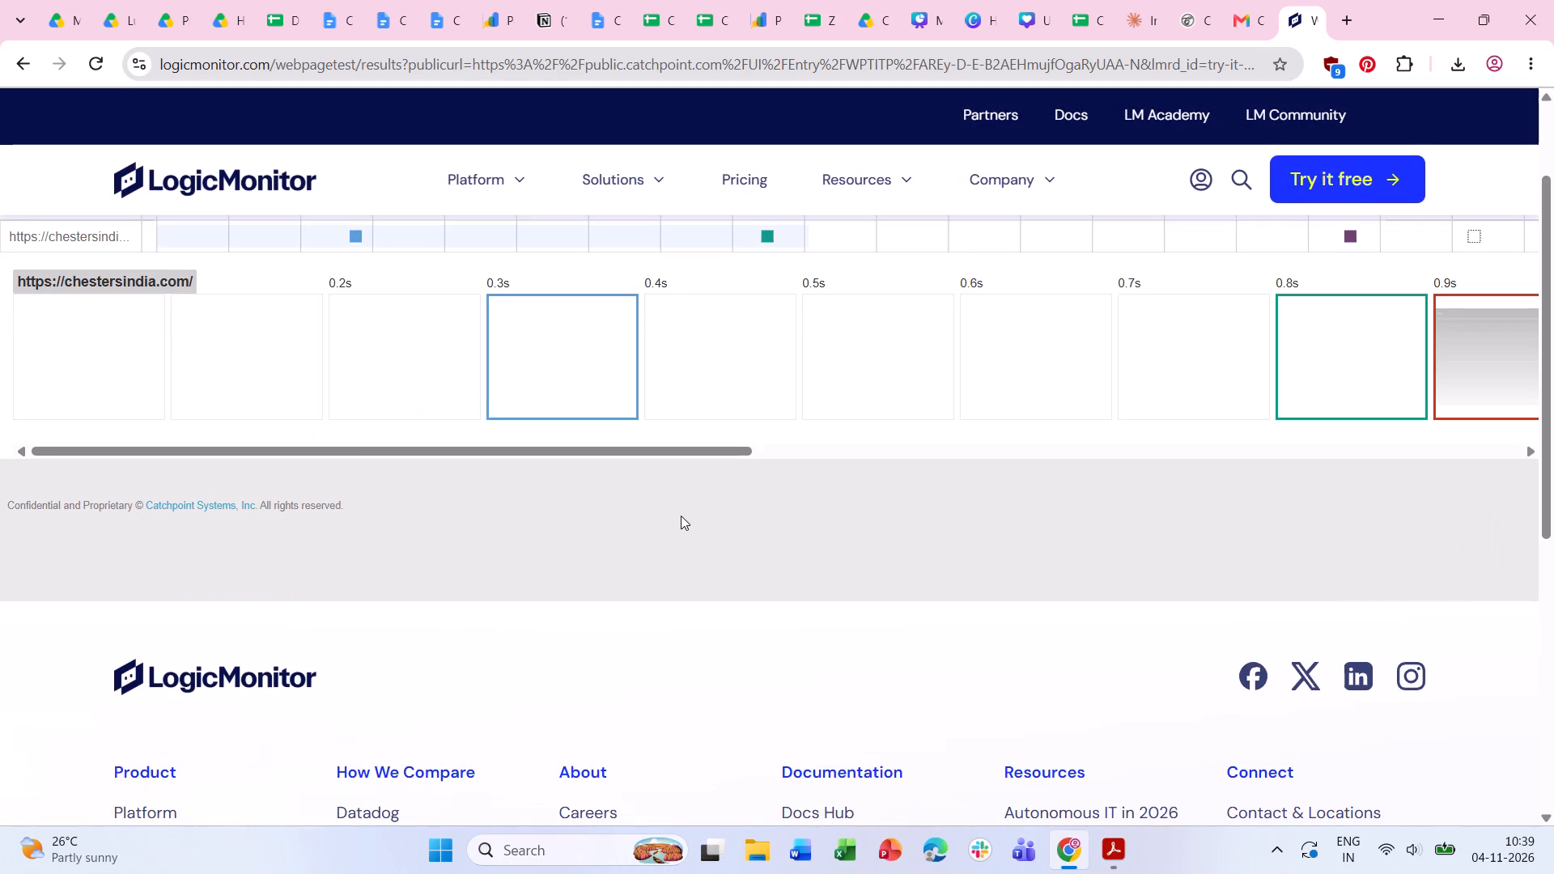
scroll(681, 515, "up", 2)
left_click_drag(486, 721, 847, 714)
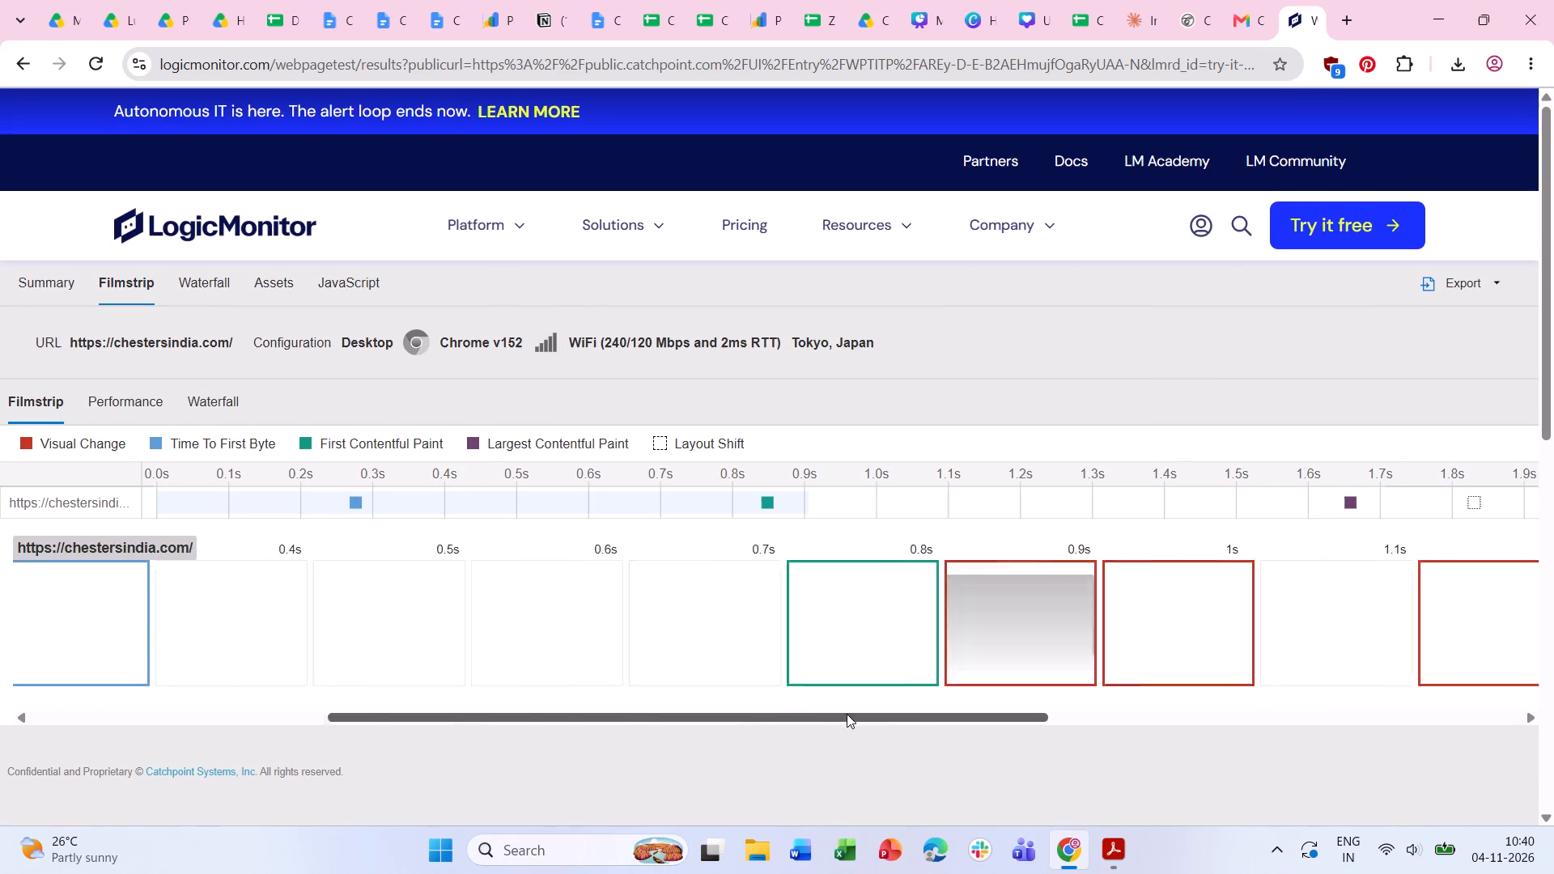
left_click_drag(847, 714, 163, 728)
Open the Waterfall results and examine the chestersindia.com request timings down to the CPU, bandwidth and main-thread charts.
left_click(191, 304)
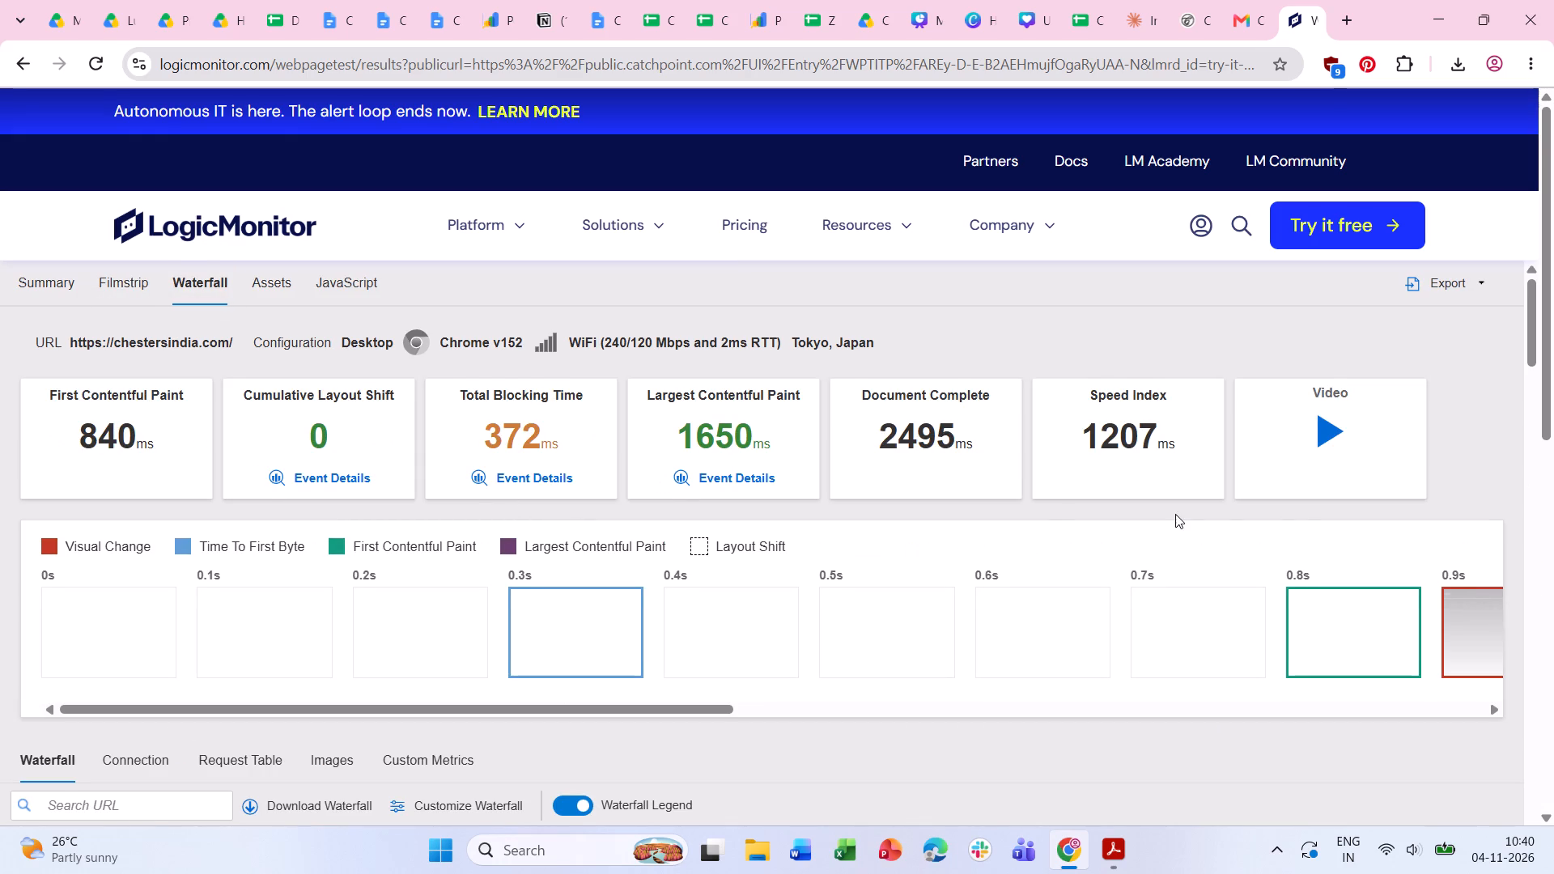
scroll(1175, 514, "down", 6)
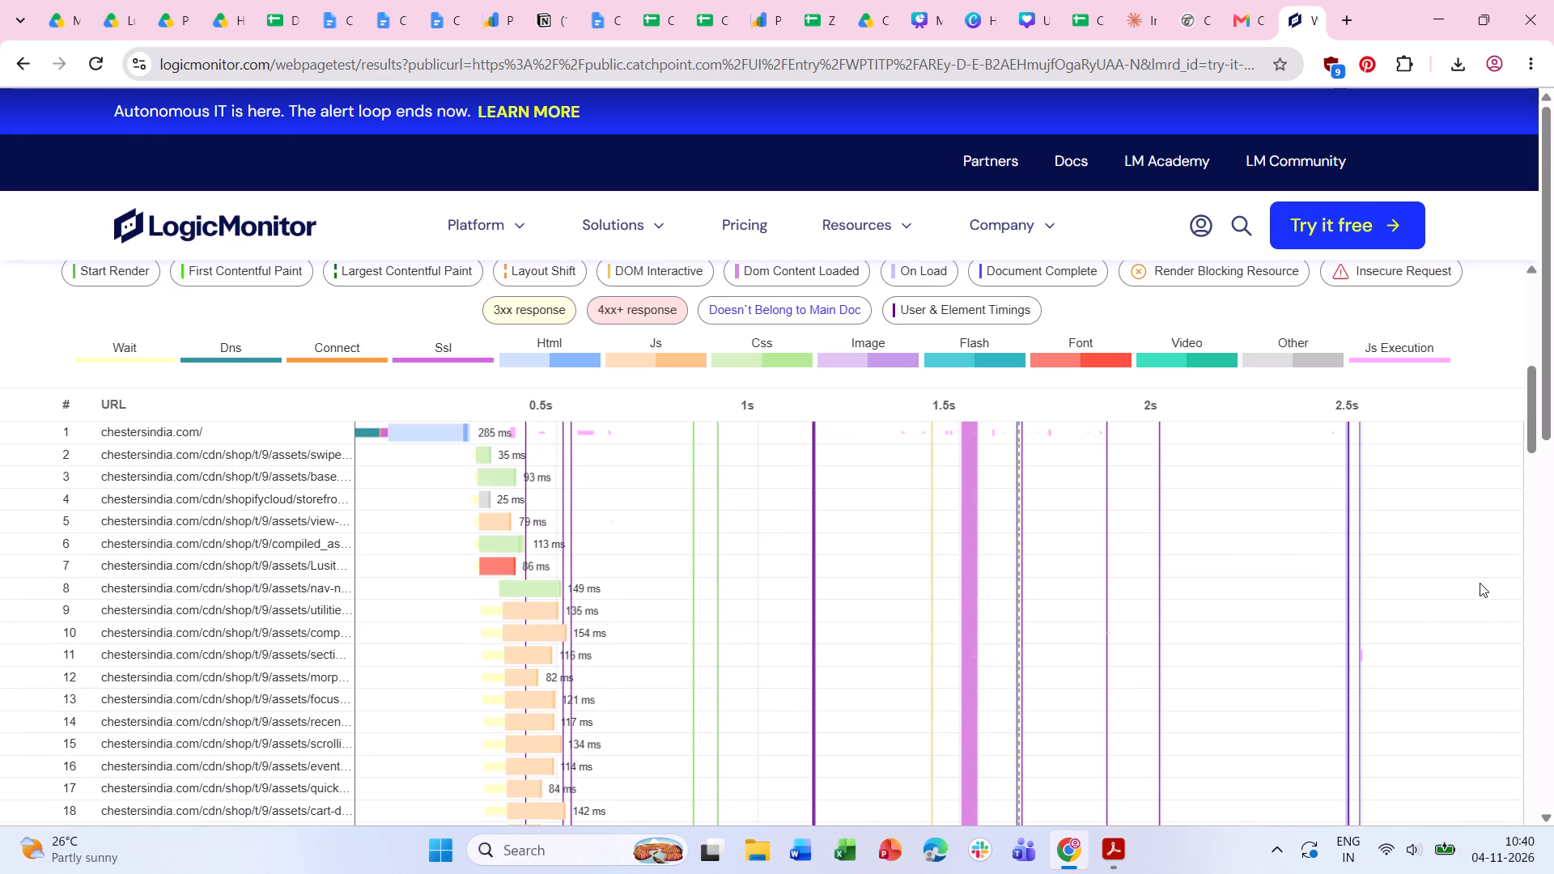
scroll(1475, 580, "up", 1)
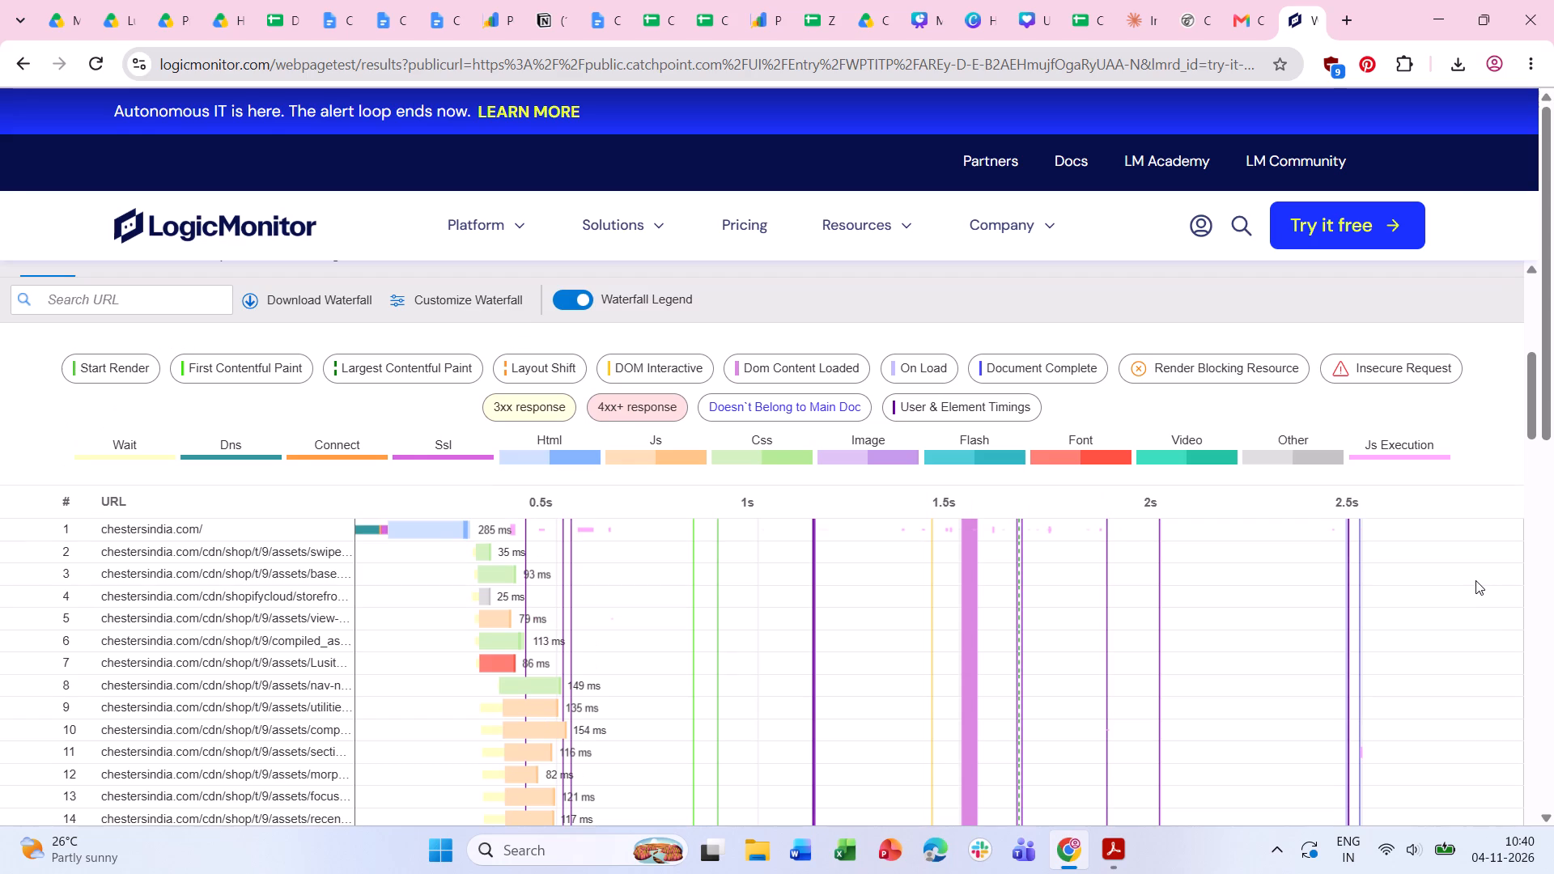
scroll(1475, 580, "down", 4)
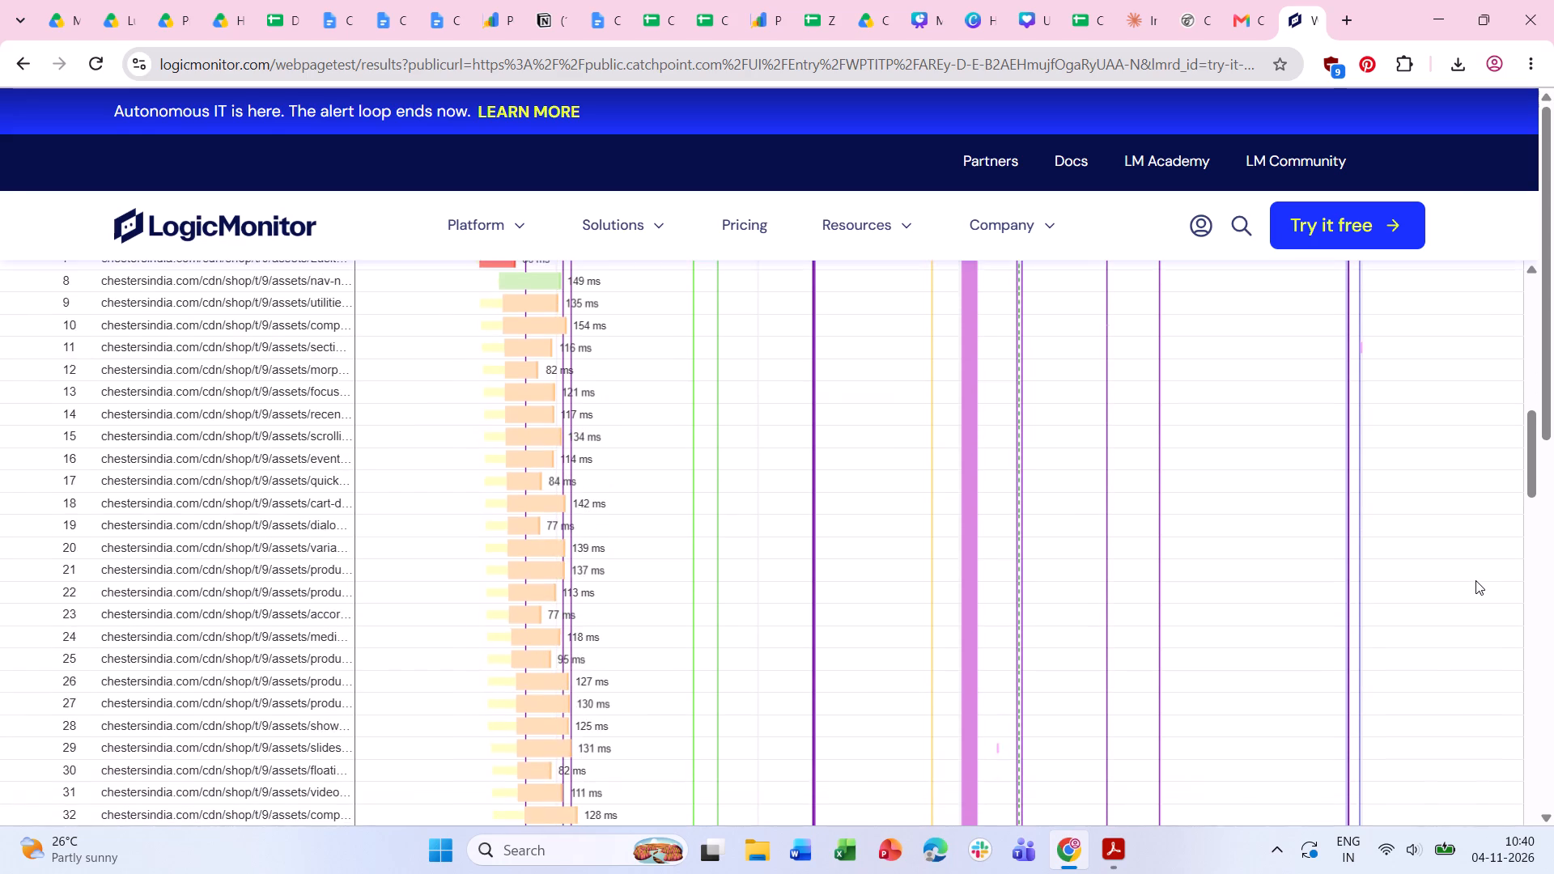
scroll(1475, 580, "down", 15)
scroll(1475, 580, "down", 6)
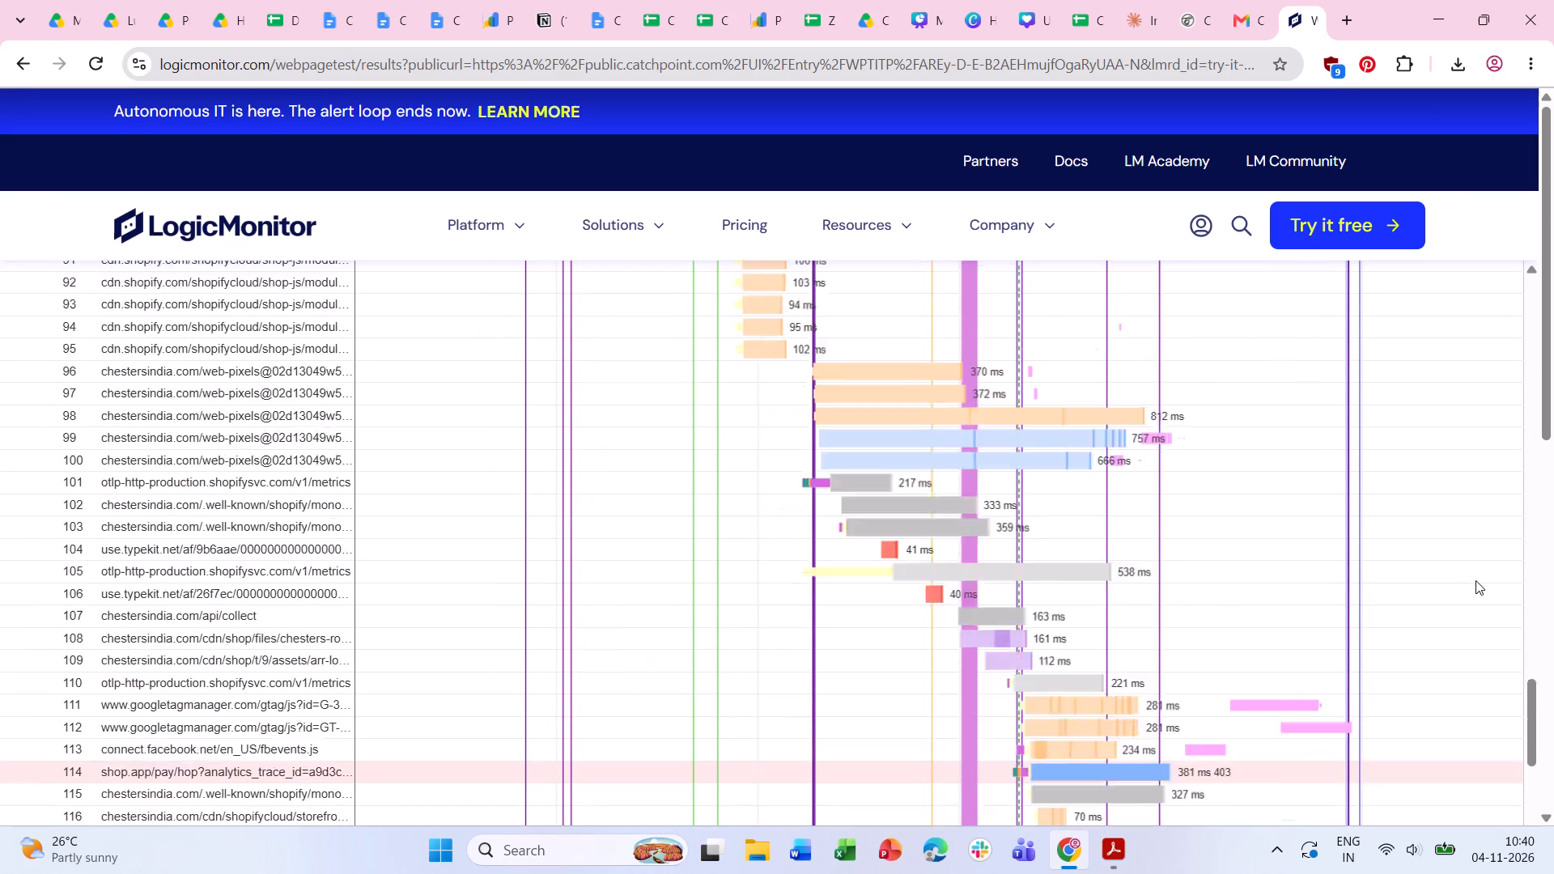
scroll(1475, 580, "down", 7)
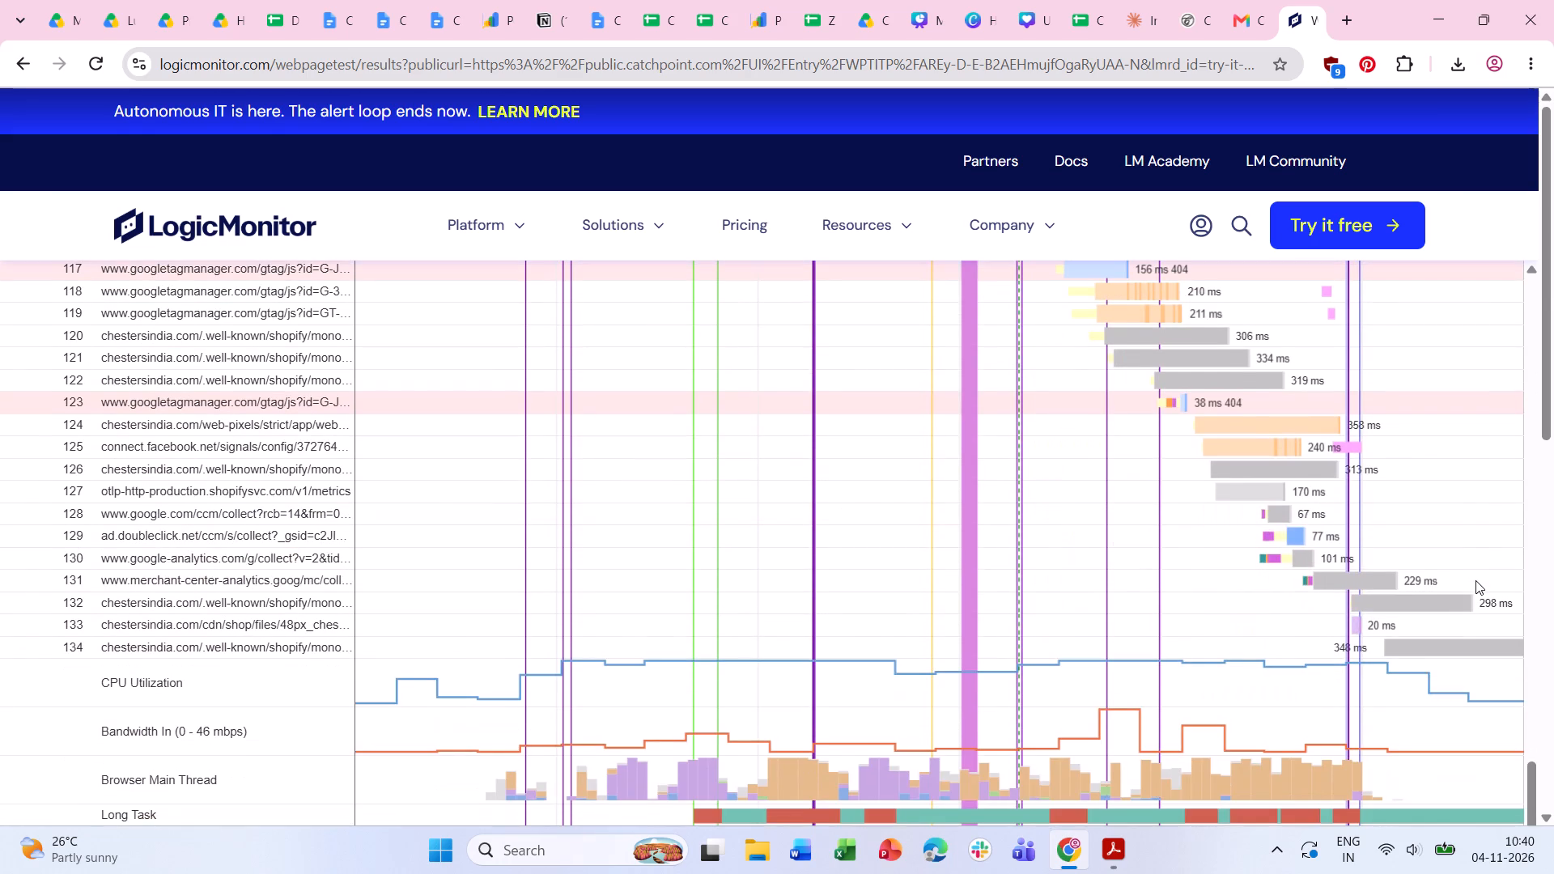
scroll(1475, 580, "down", 4)
scroll(1475, 580, "up", 10)
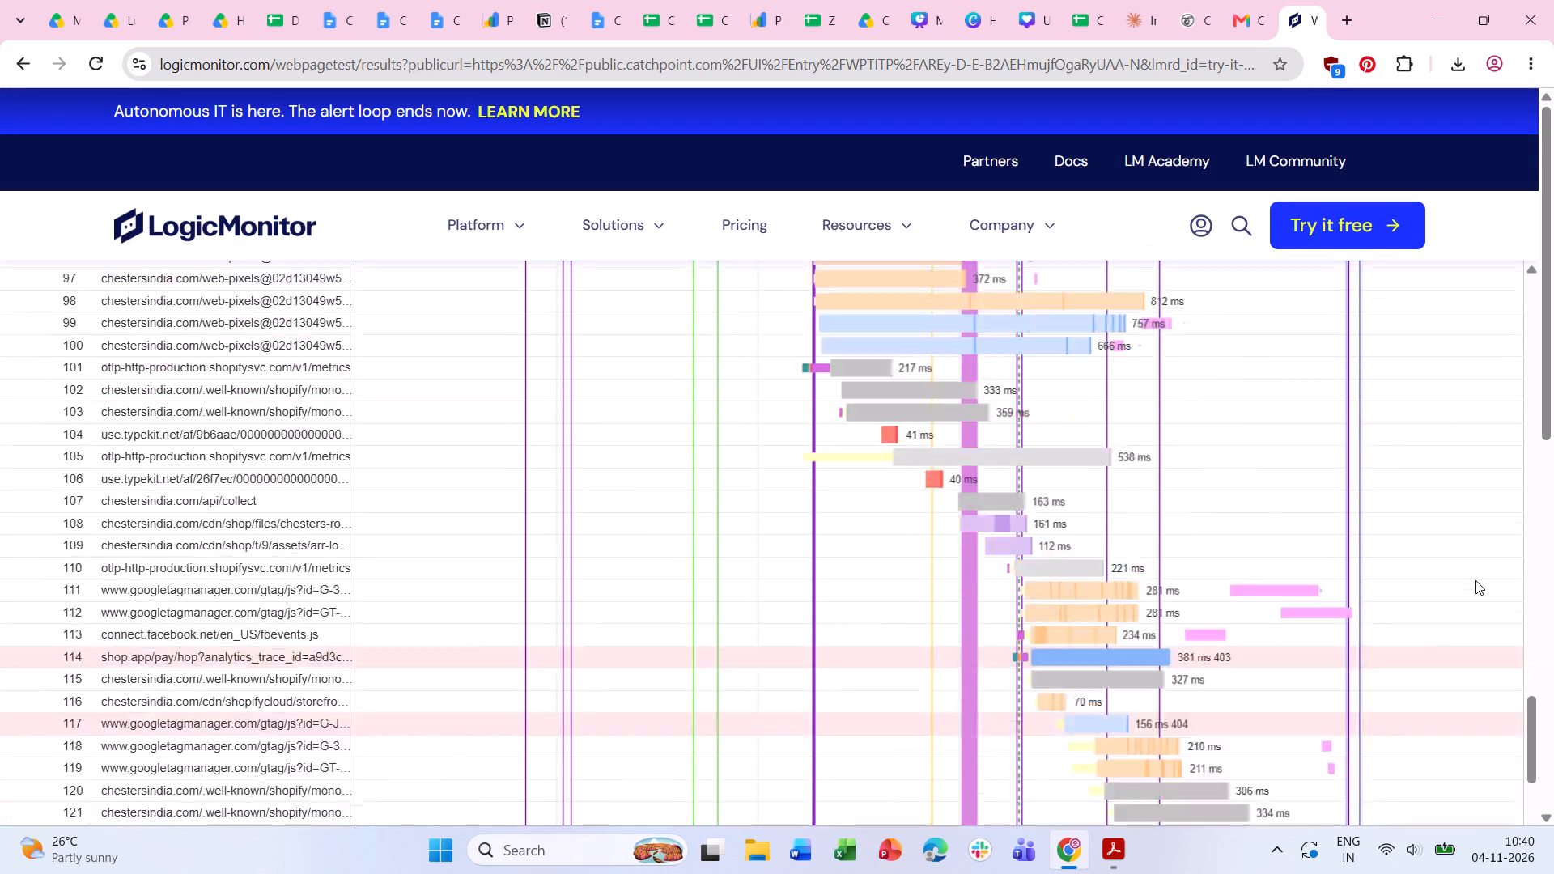
scroll(1475, 580, "up", 9)
scroll(1477, 571, "down", 11)
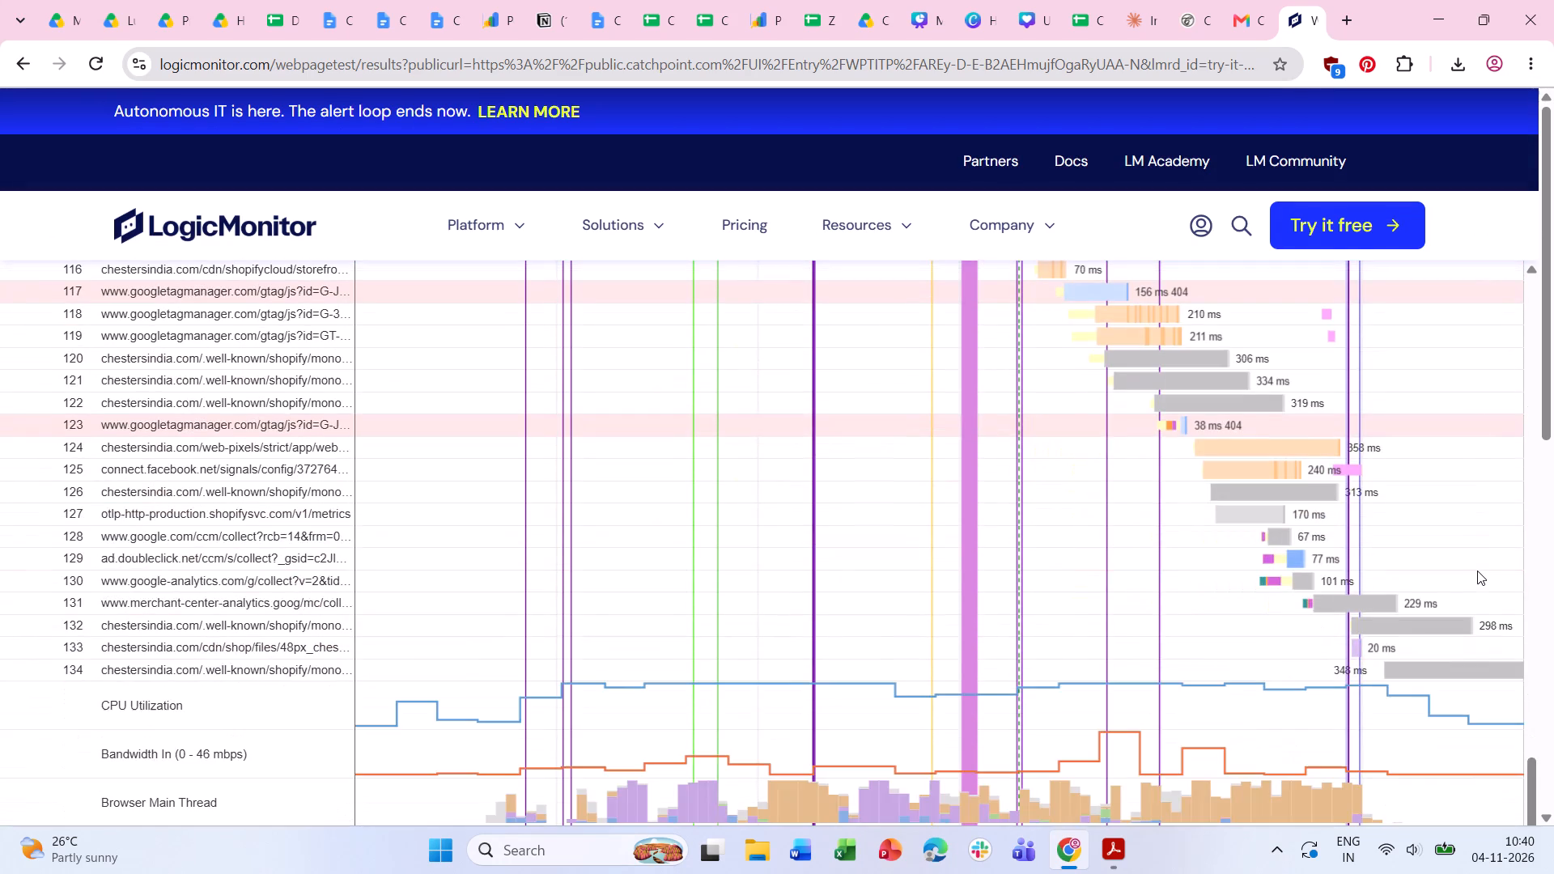
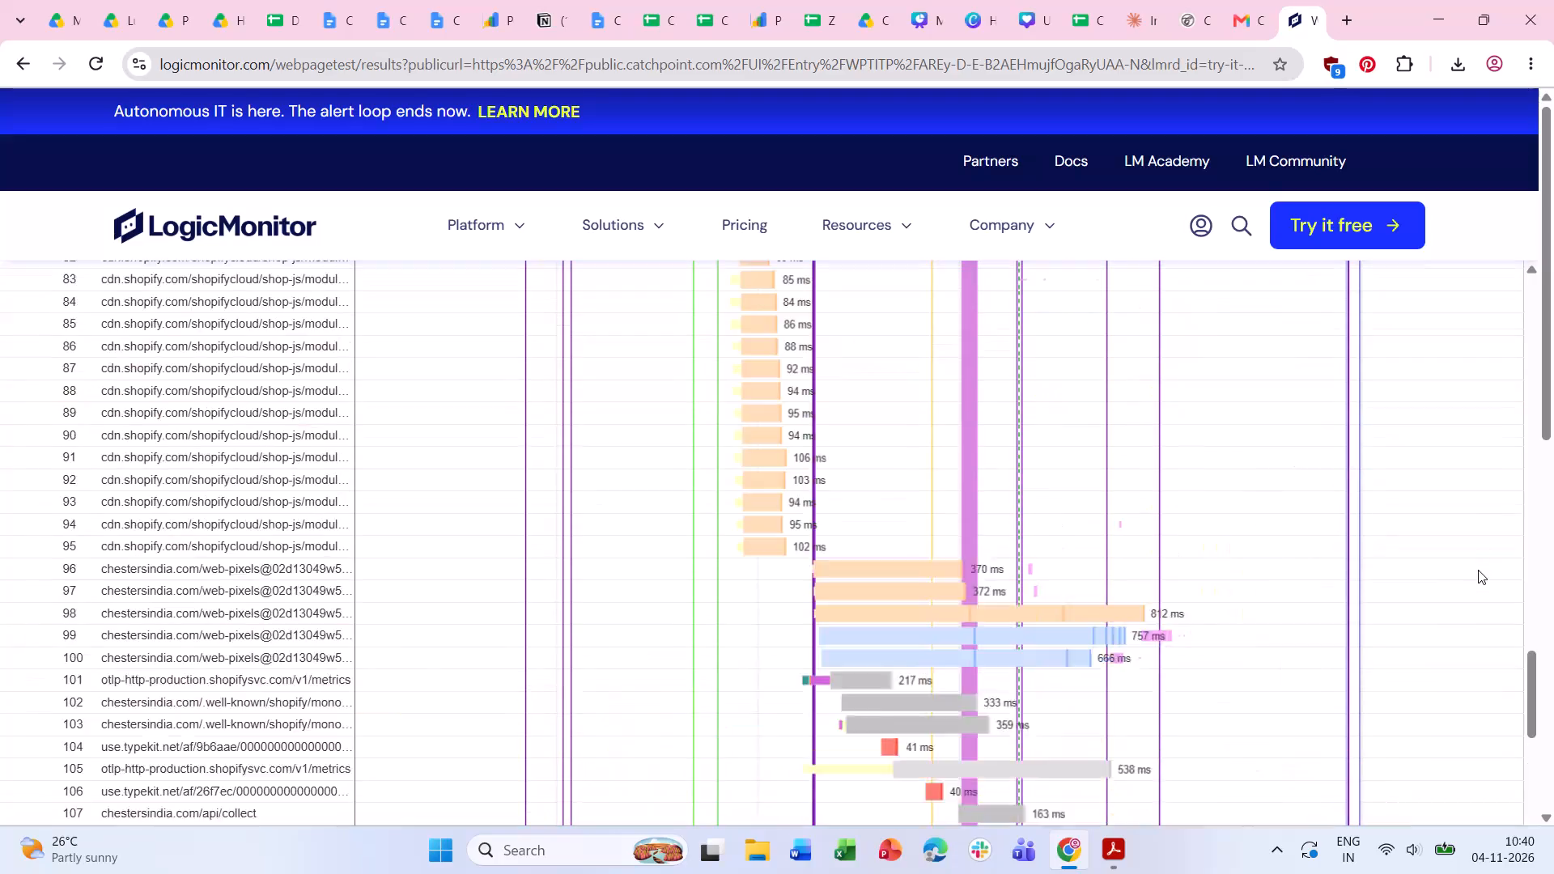
Open the Assets results and examine the optimization summary, MIME type and domain breakdowns, optimization checklist and optimization details for chestersindia.com.
scroll(1478, 570, "up", 6)
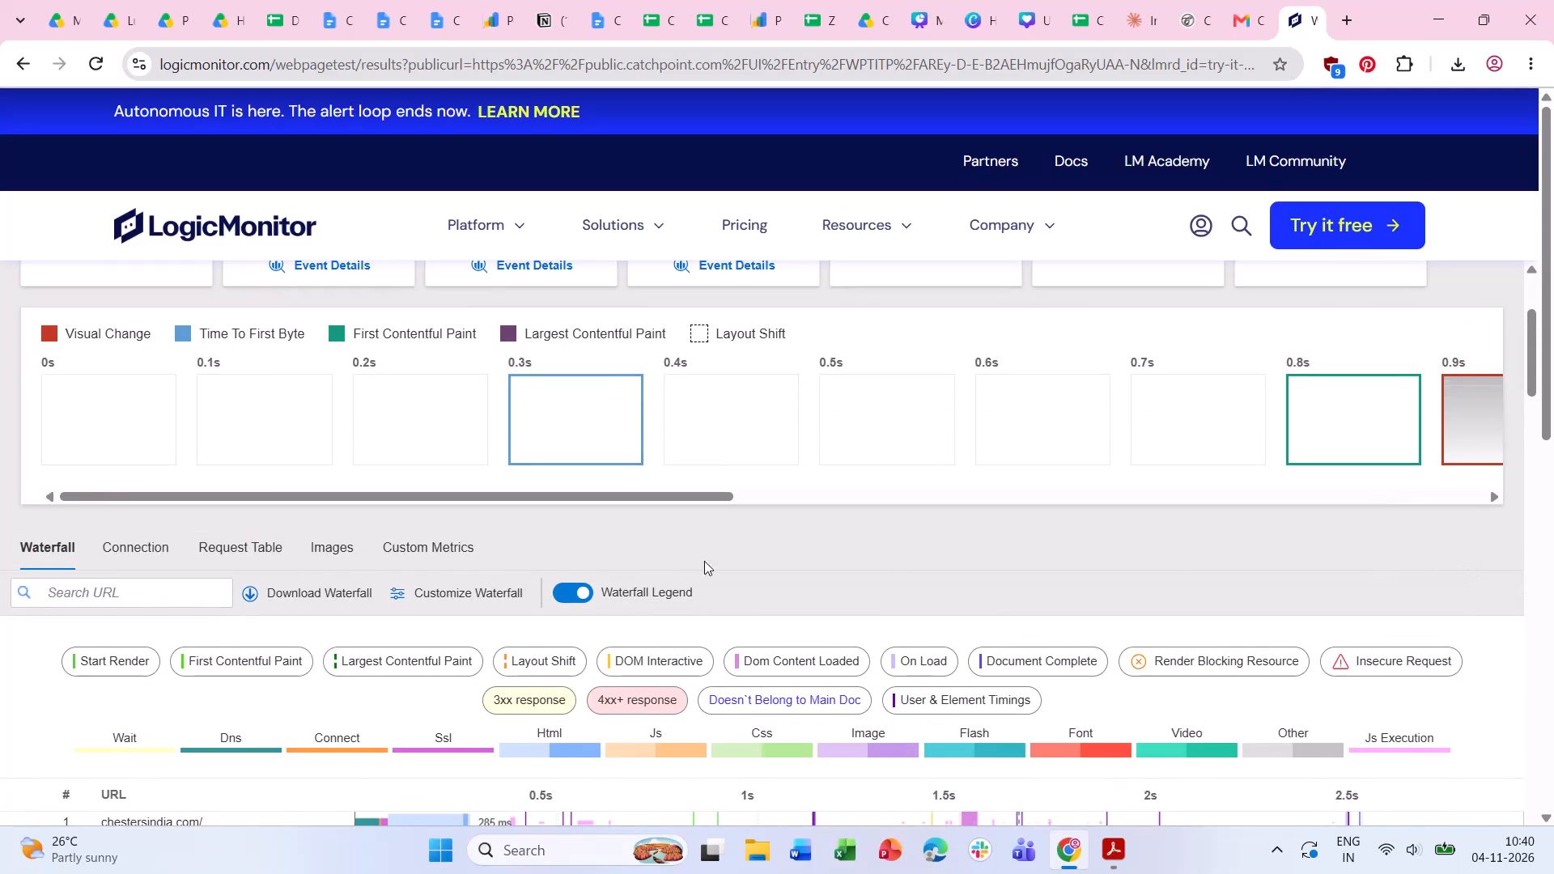
scroll(378, 555, "up", 4)
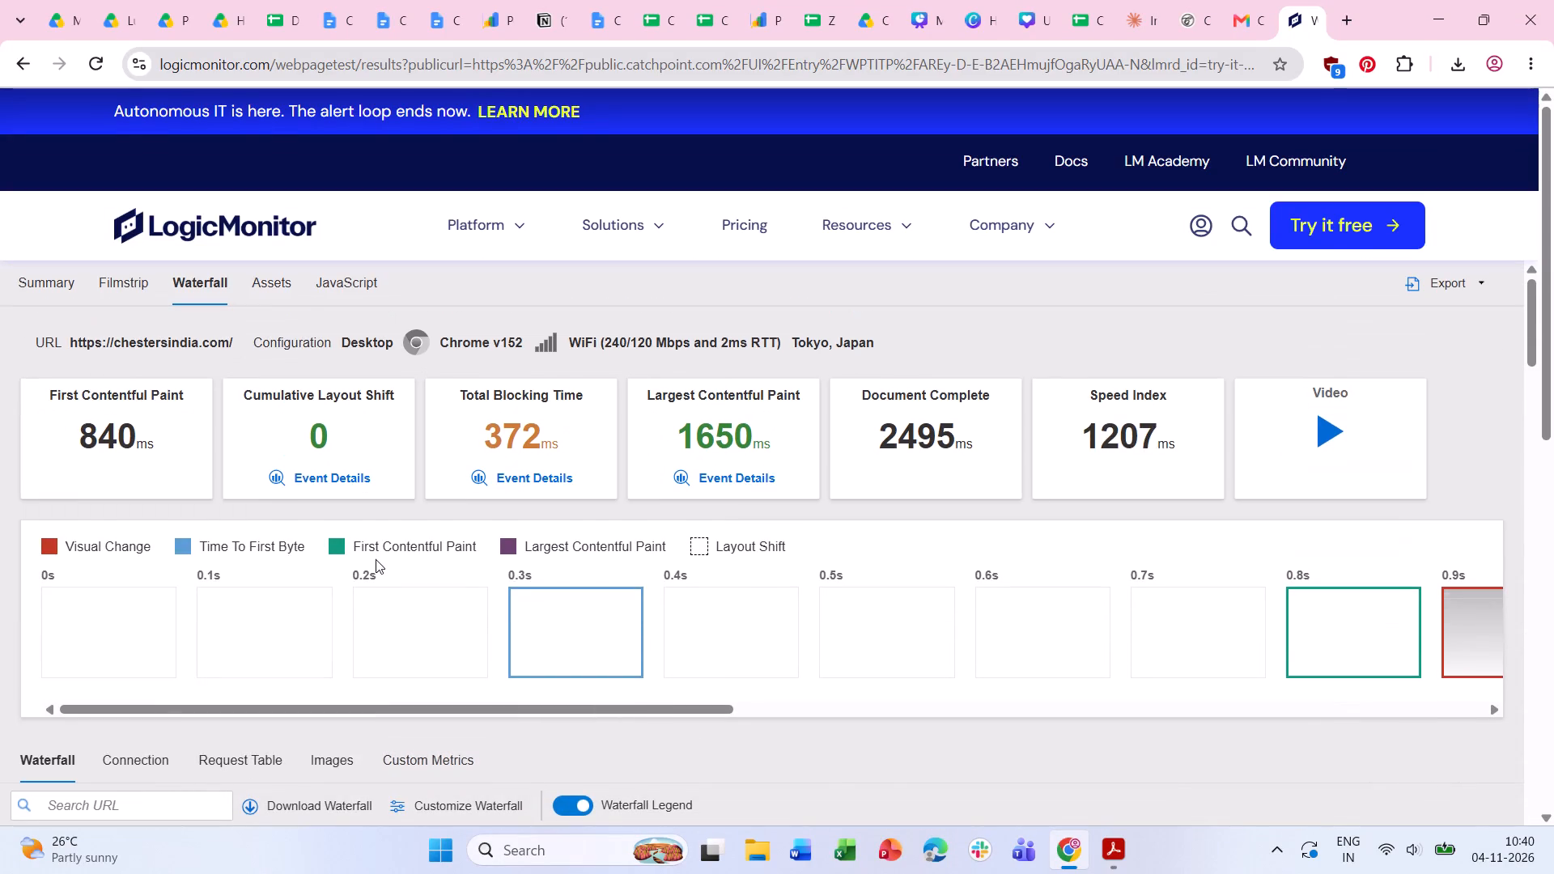
left_click(292, 285)
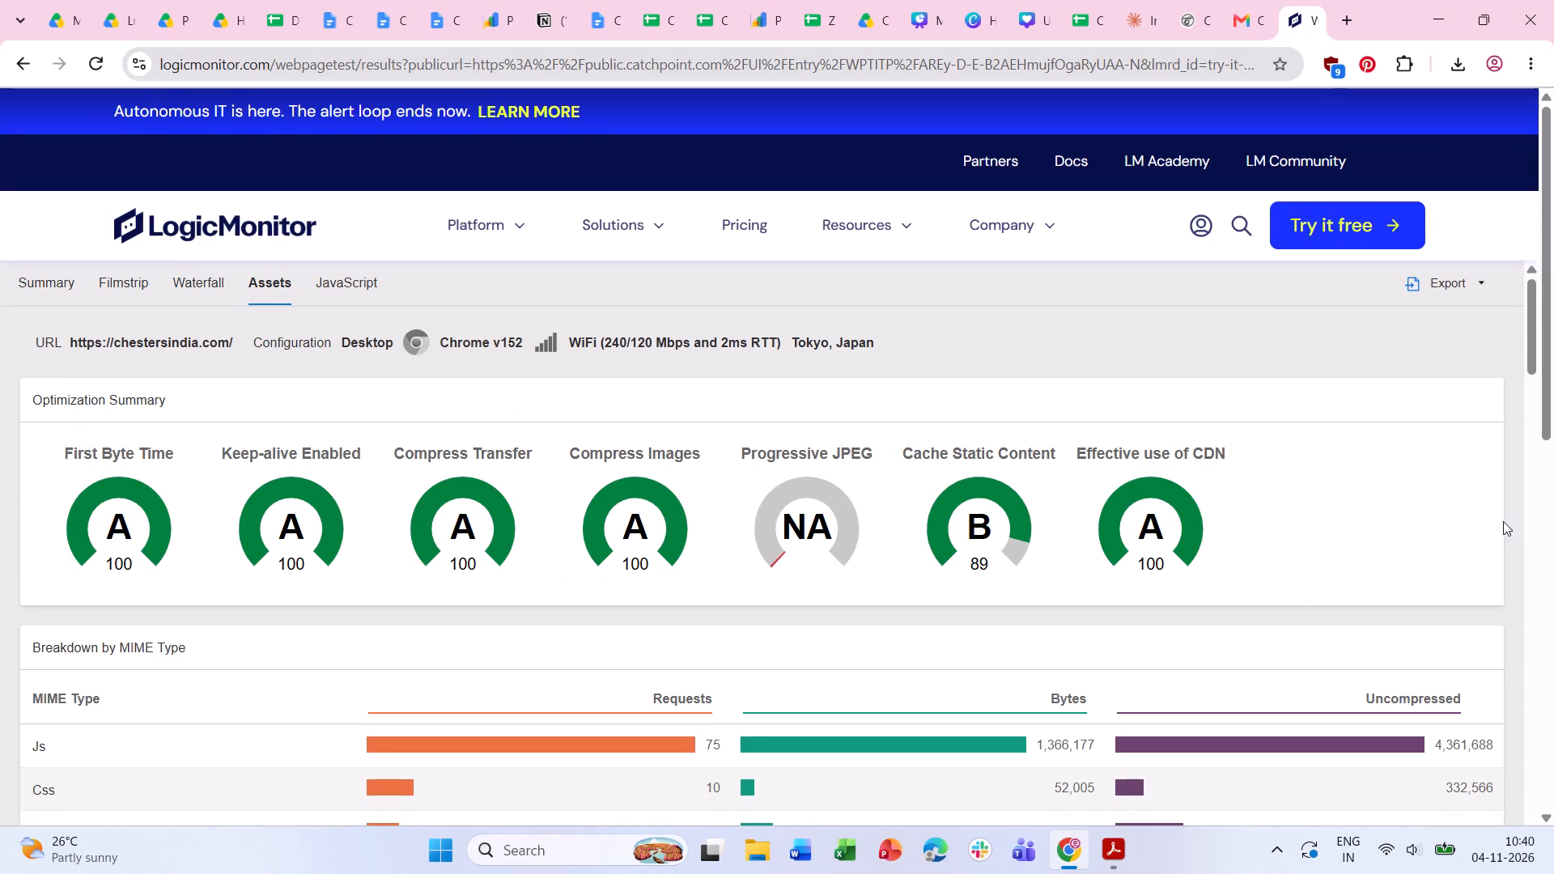
scroll(1474, 552, "down", 3)
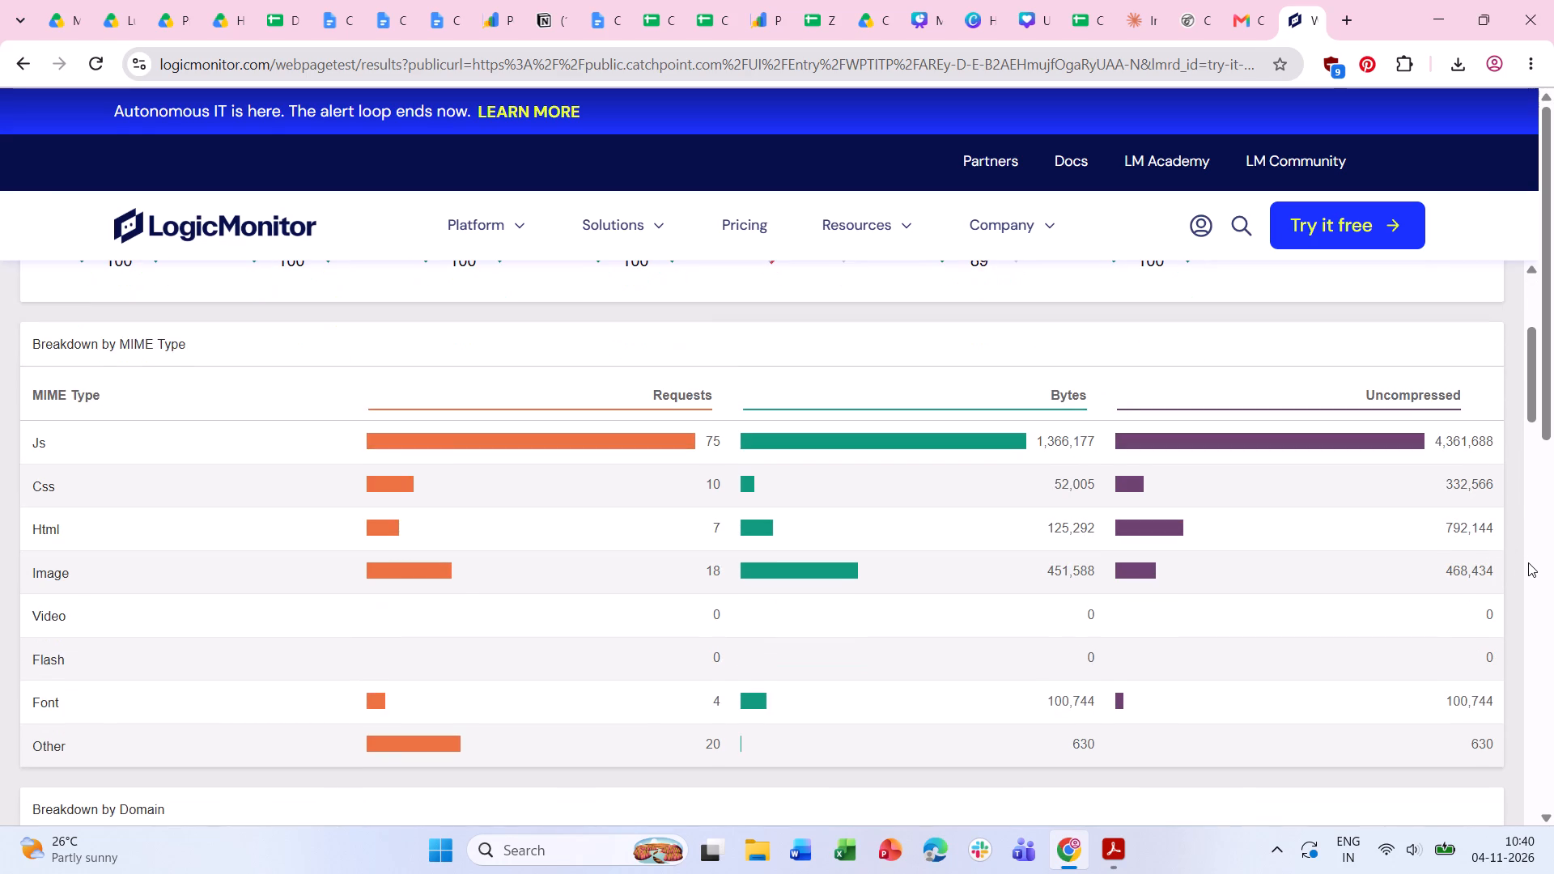
scroll(1516, 577, "down", 5)
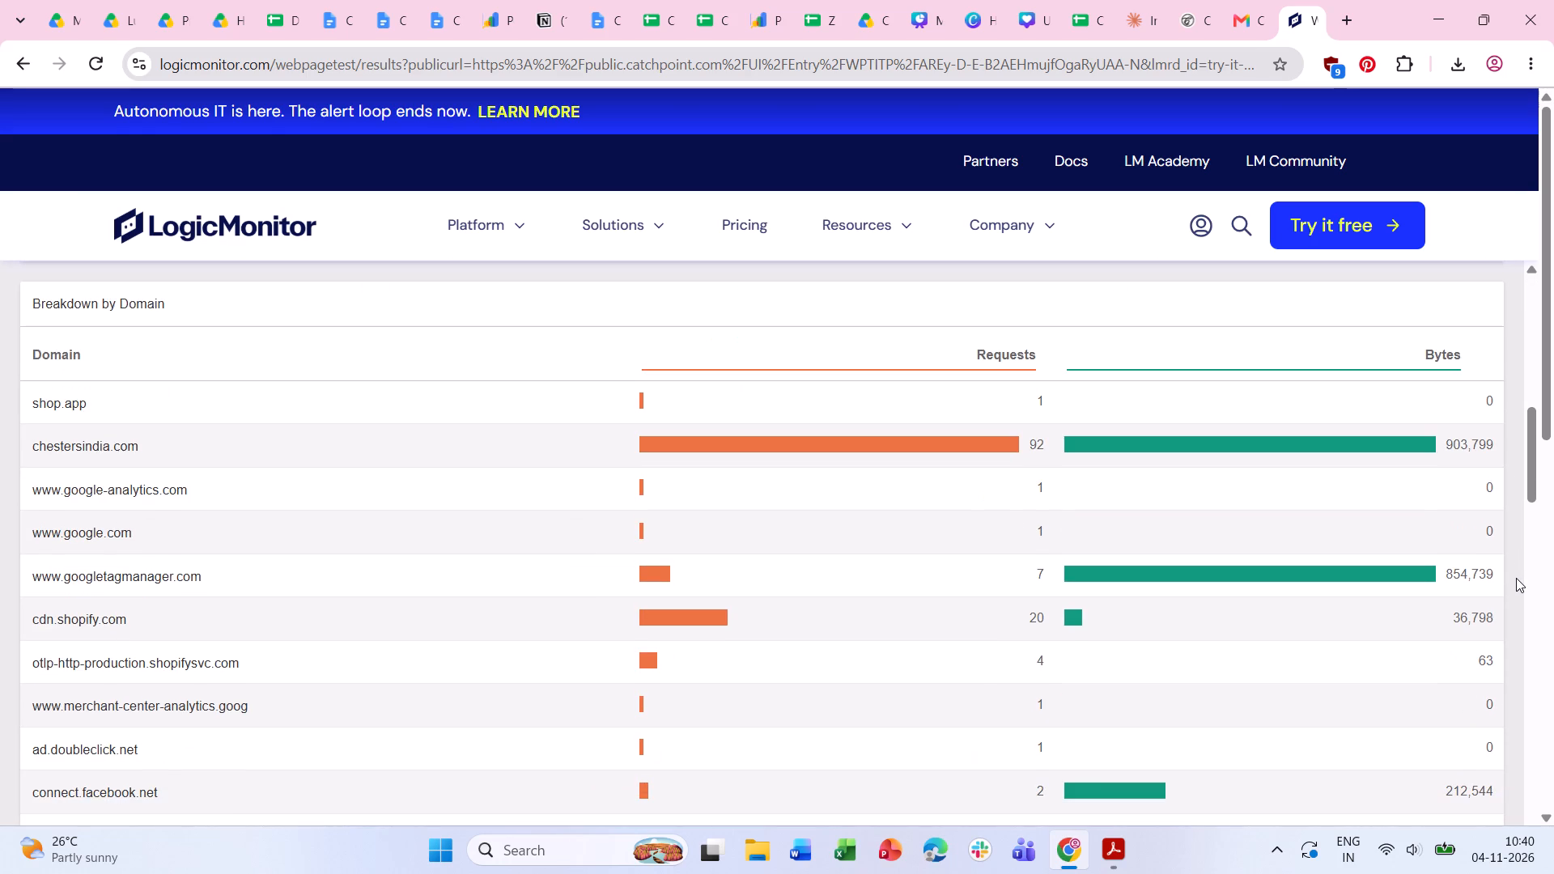
scroll(1516, 578, "down", 5)
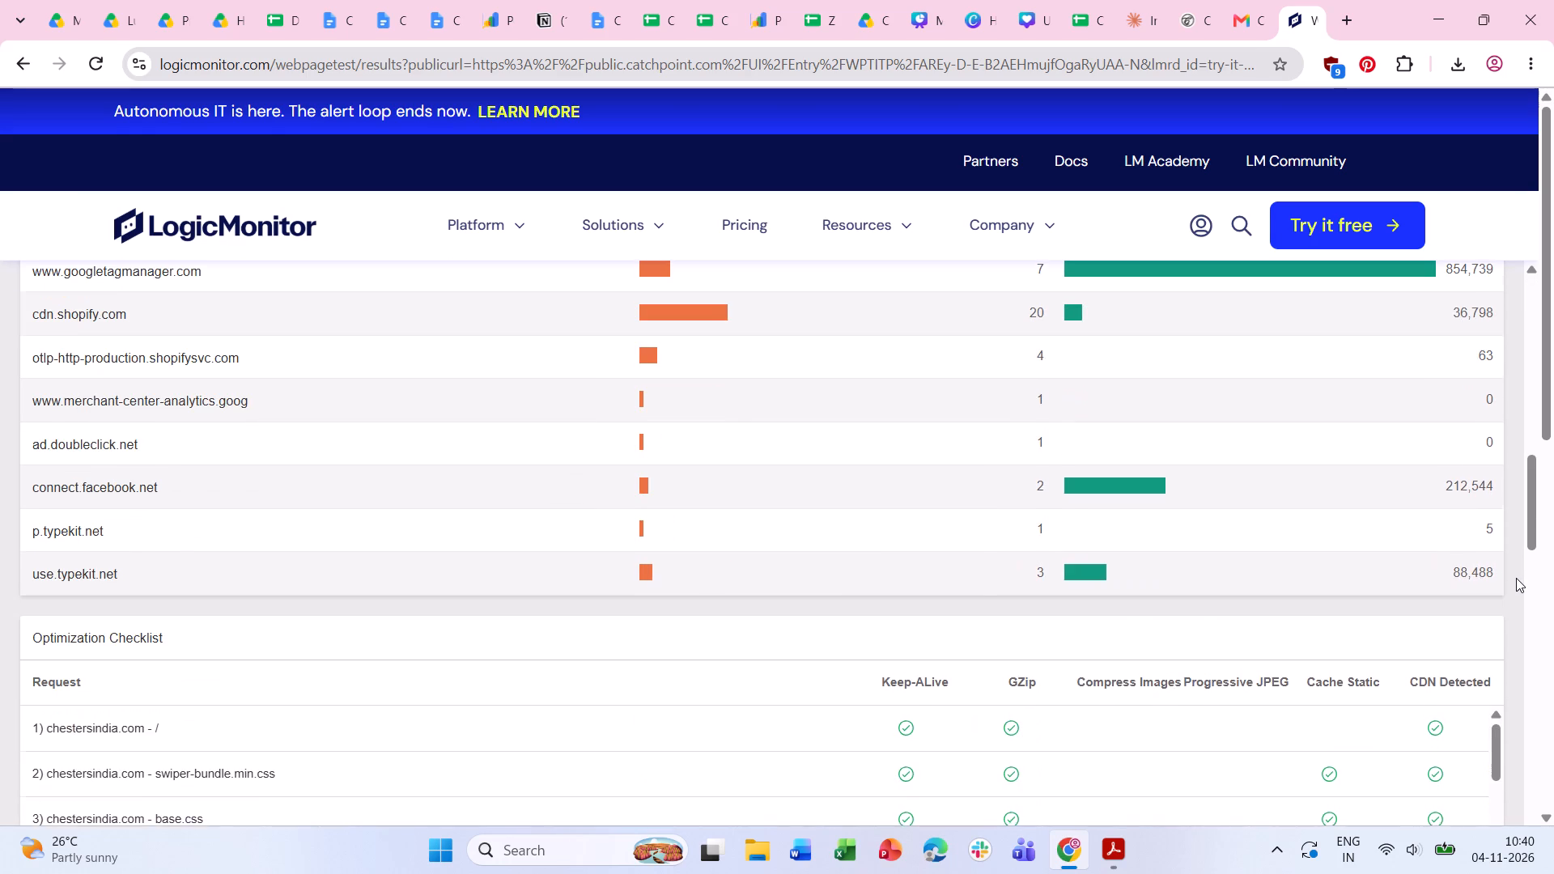
scroll(1516, 578, "down", 5)
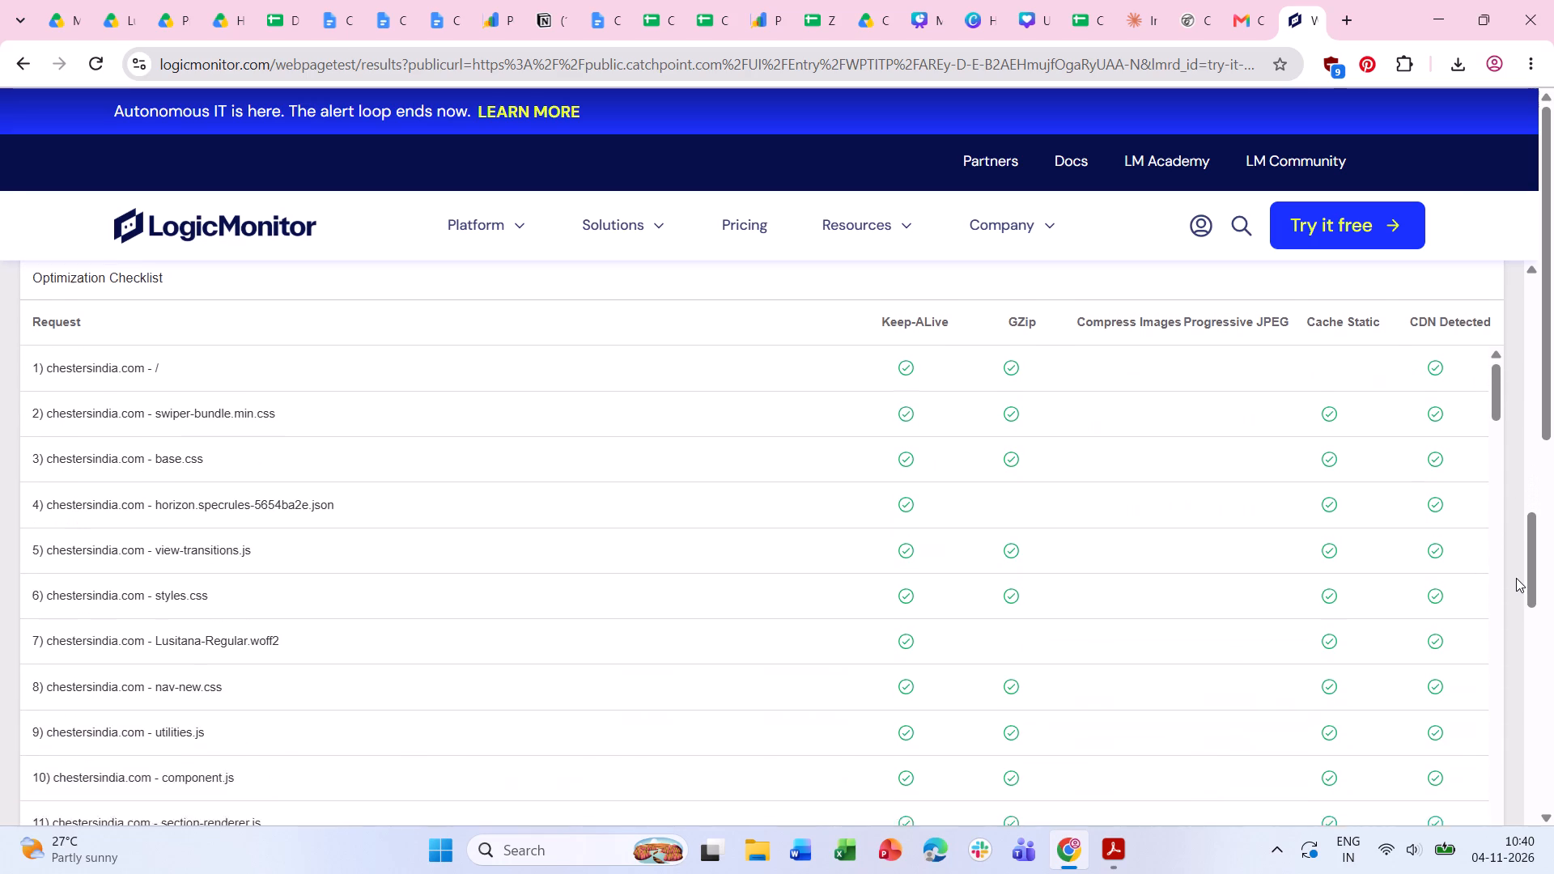
scroll(1516, 578, "down", 2)
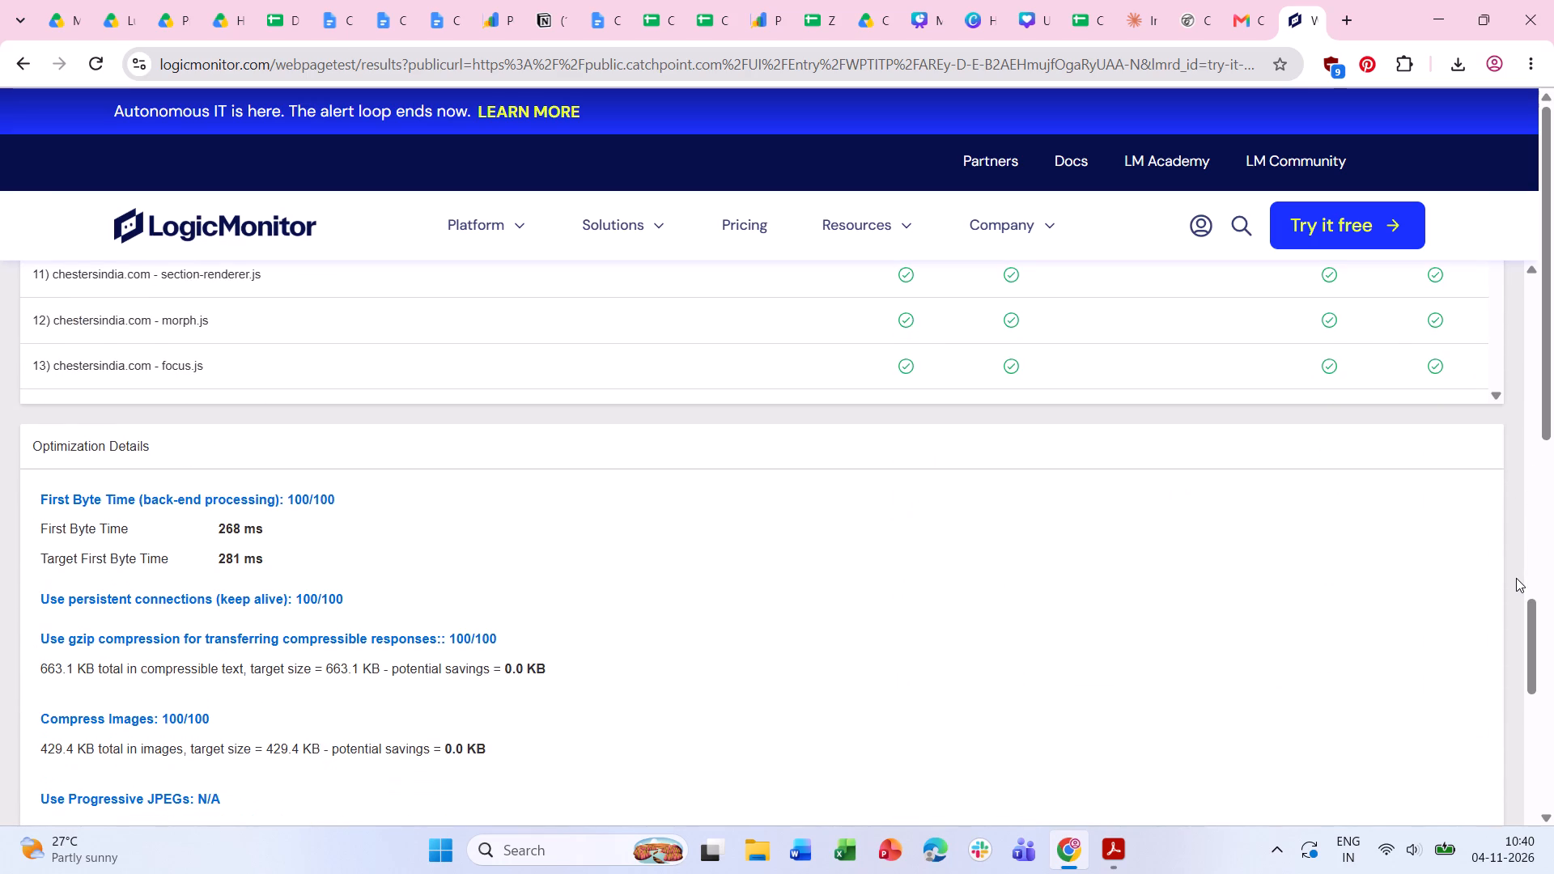
scroll(1516, 578, "down", 5)
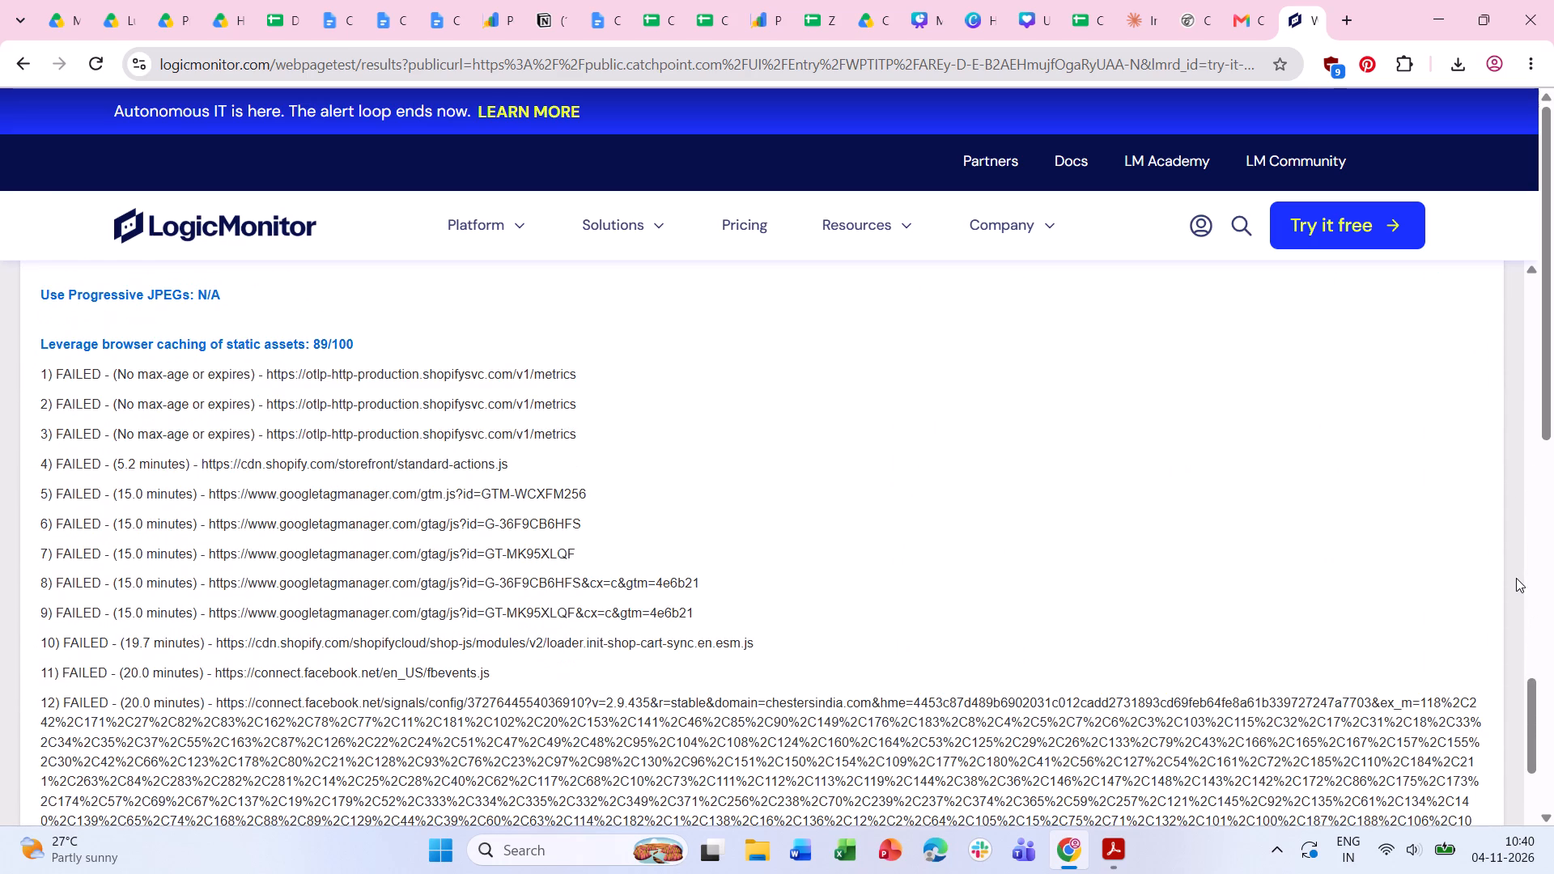
scroll(1516, 578, "down", 4)
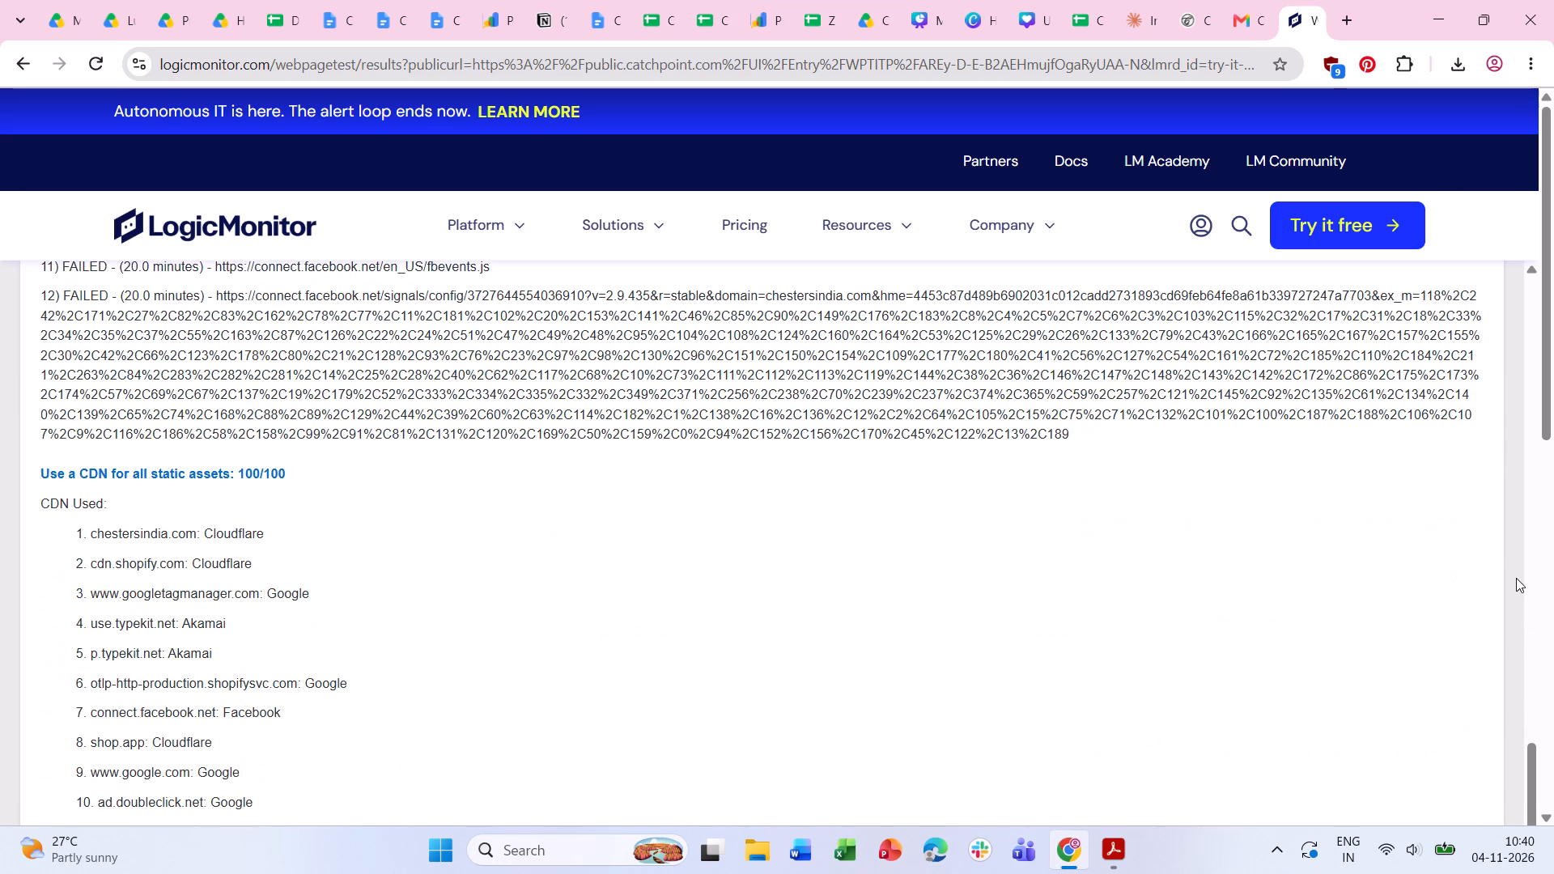
scroll(1516, 578, "up", 4)
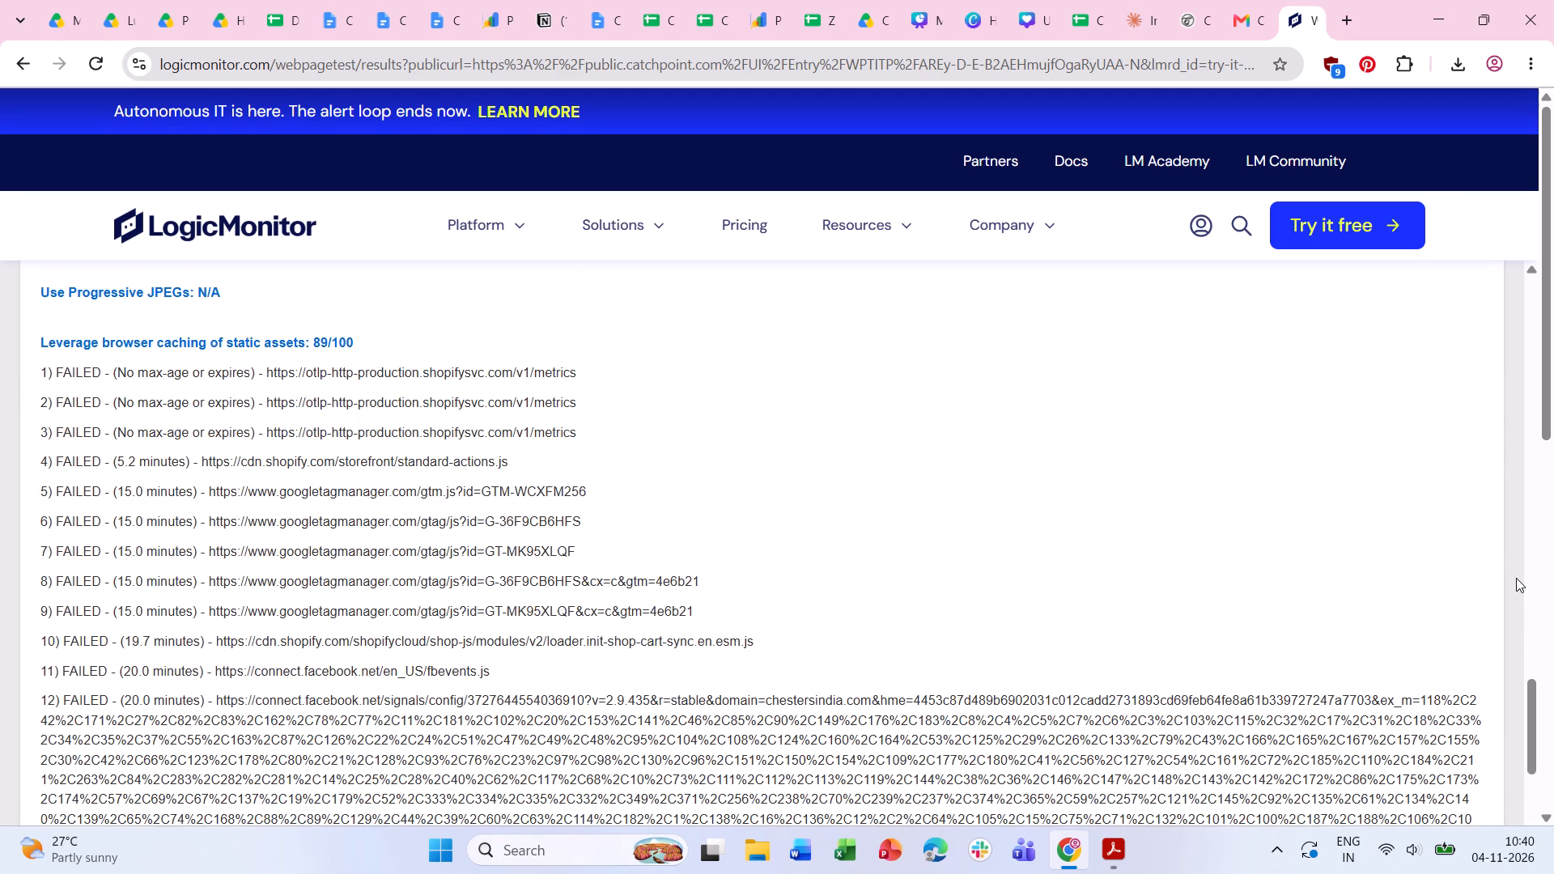
scroll(1516, 578, "down", 5)
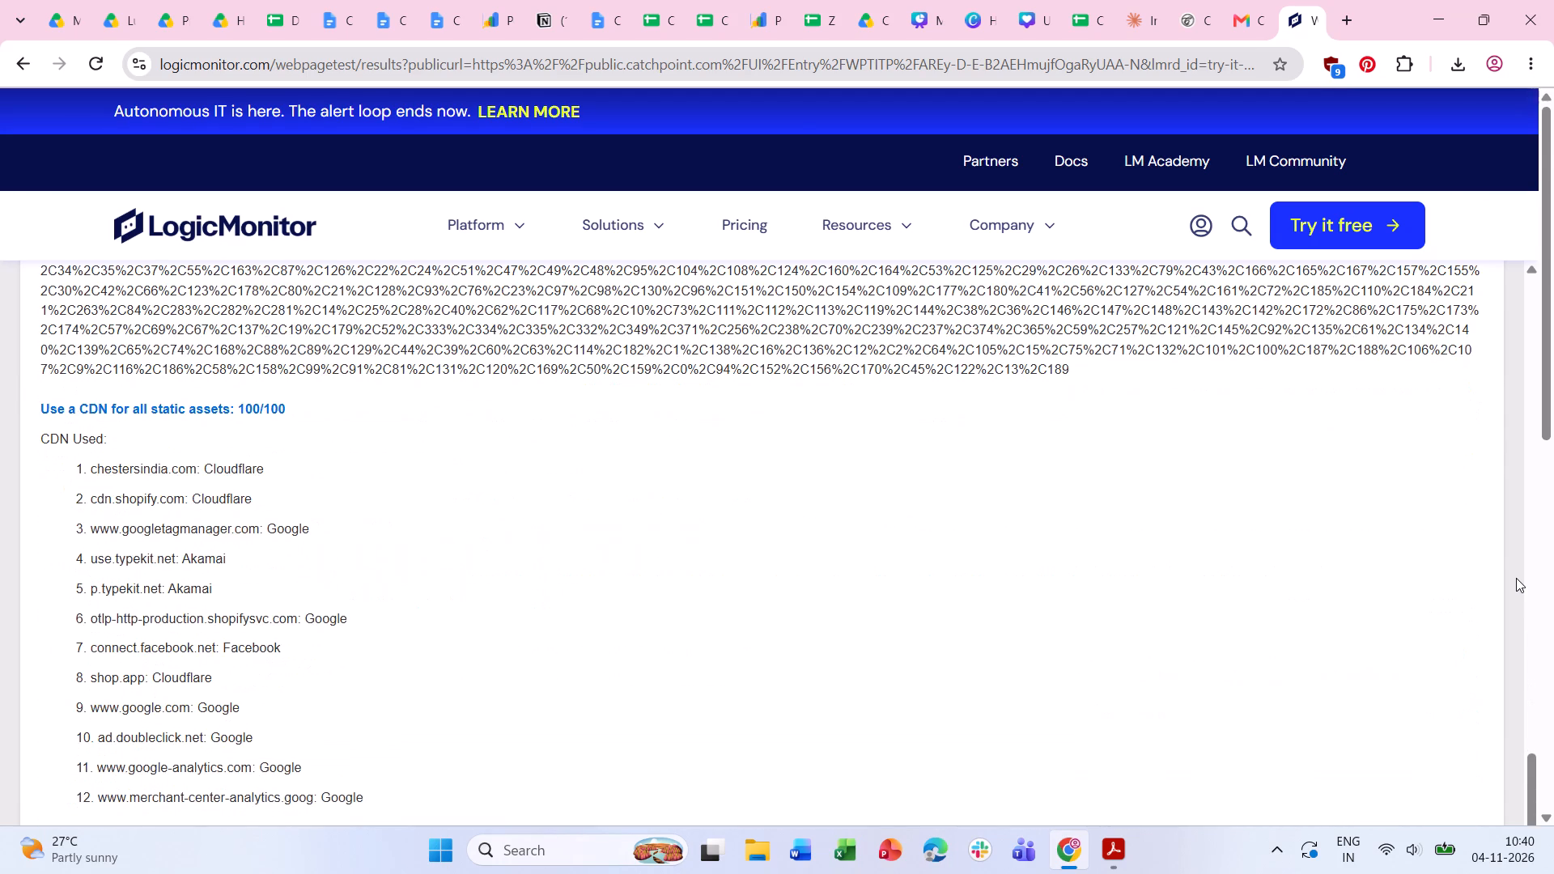
scroll(1516, 578, "down", 1)
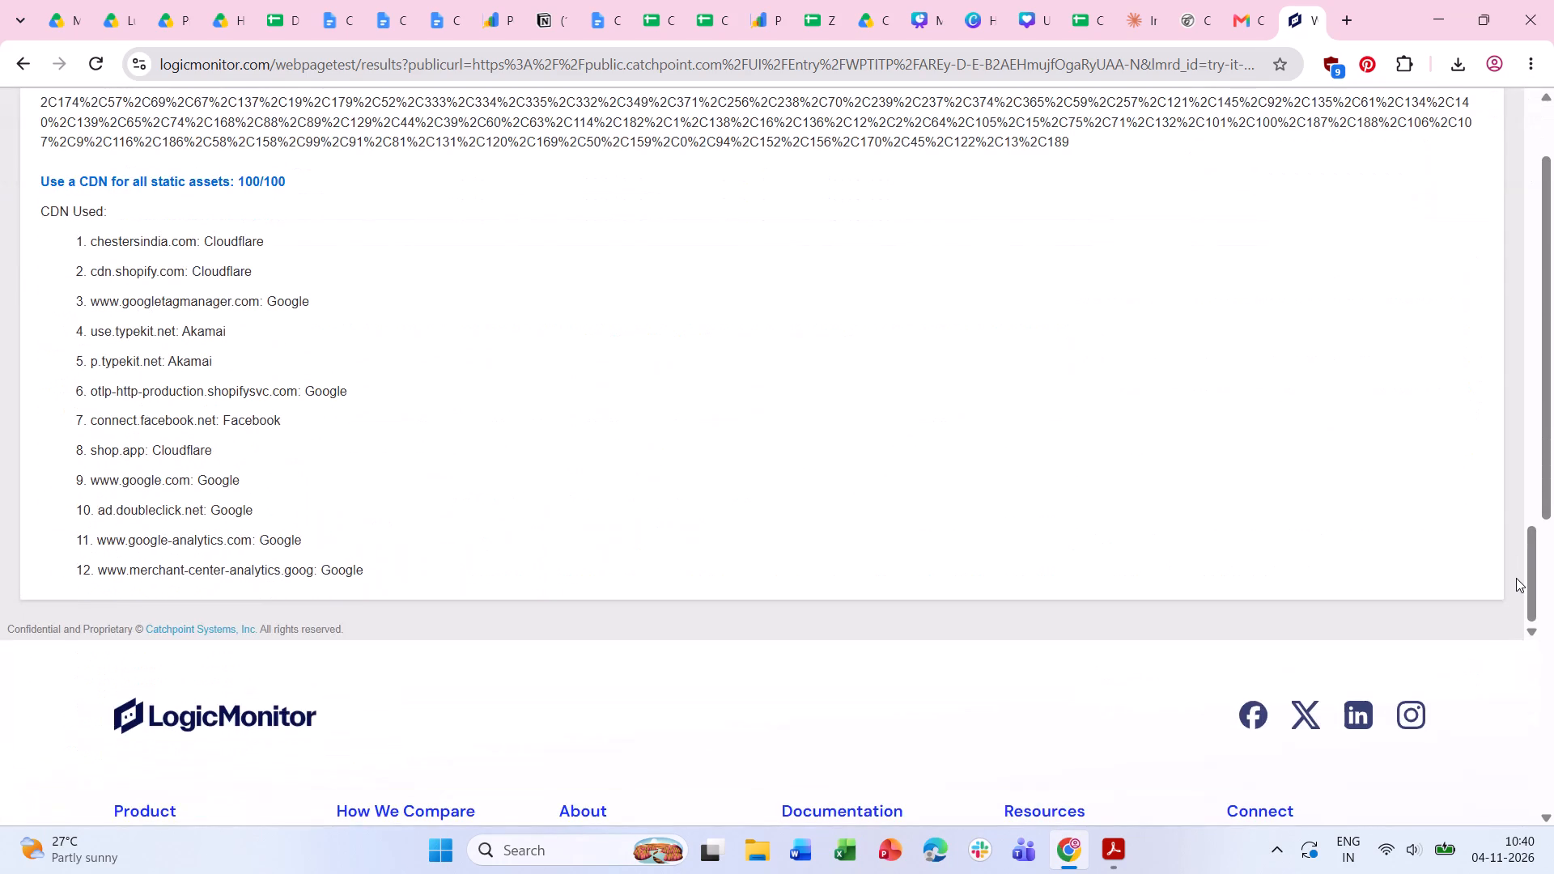
Open the JavaScript results and examine the processing categories, processing events and console log of the chestersindia.com run.
scroll(1516, 578, "up", 16)
scroll(1516, 578, "up", 5)
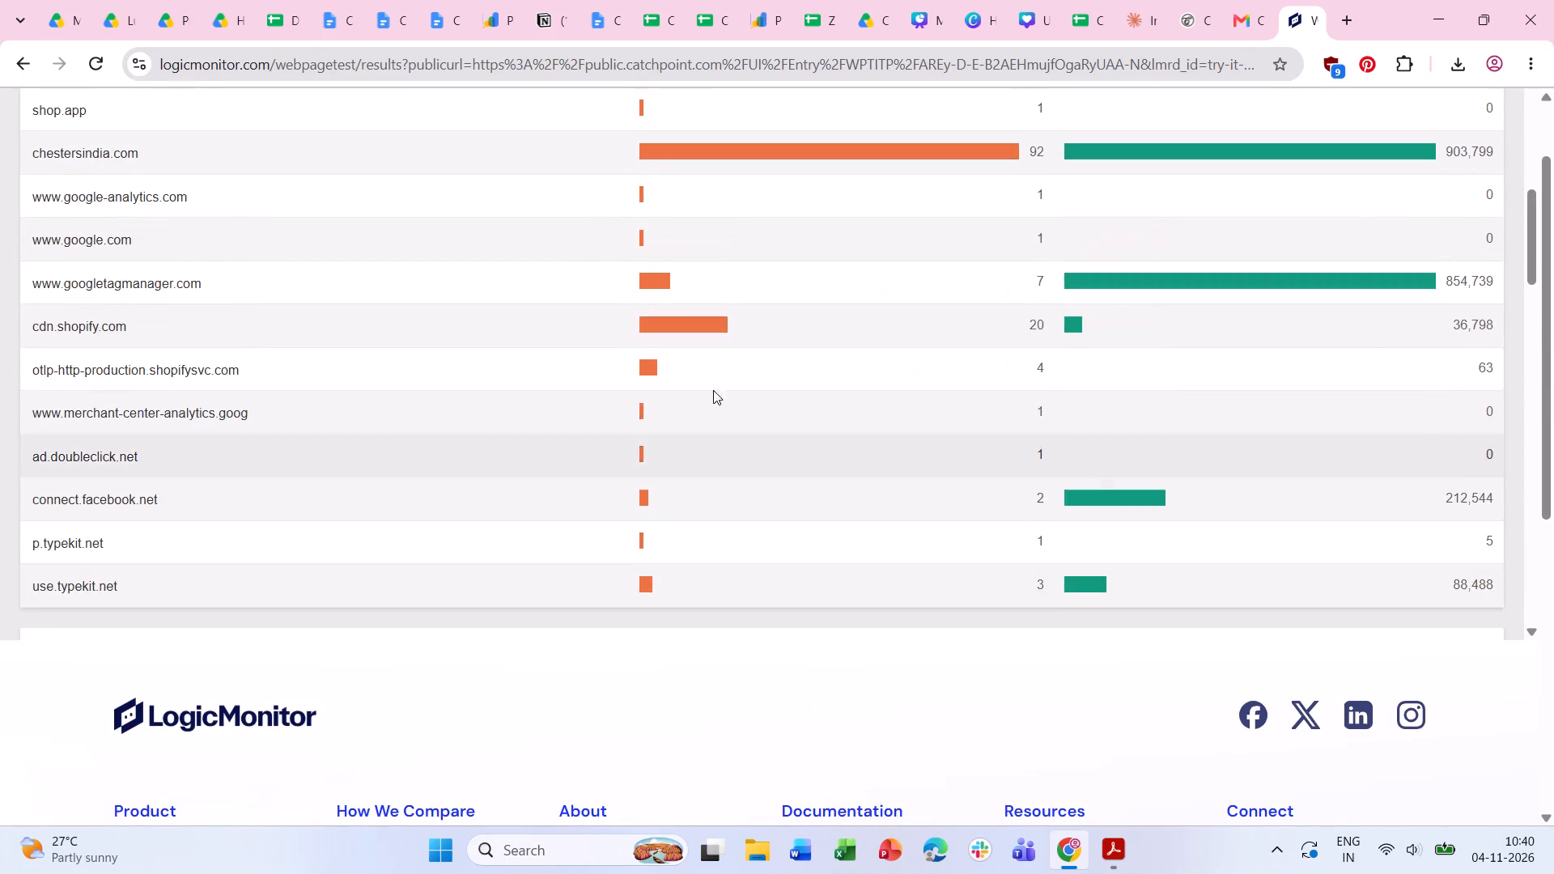
scroll(530, 388, "up", 8)
scroll(465, 400, "up", 3)
scroll(418, 265, "up", 6)
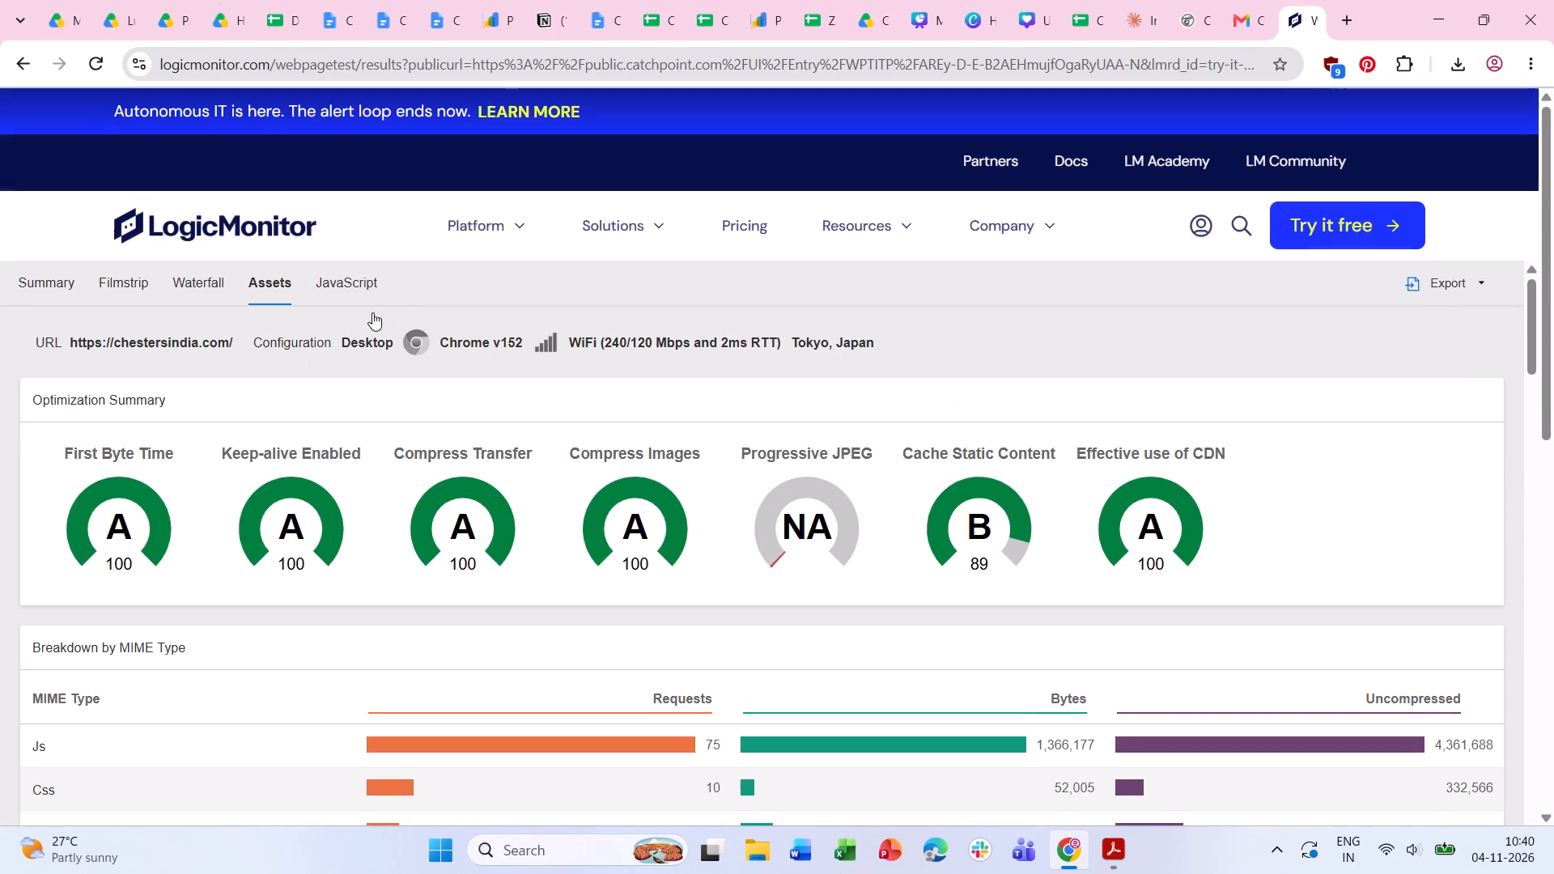
left_click(334, 283)
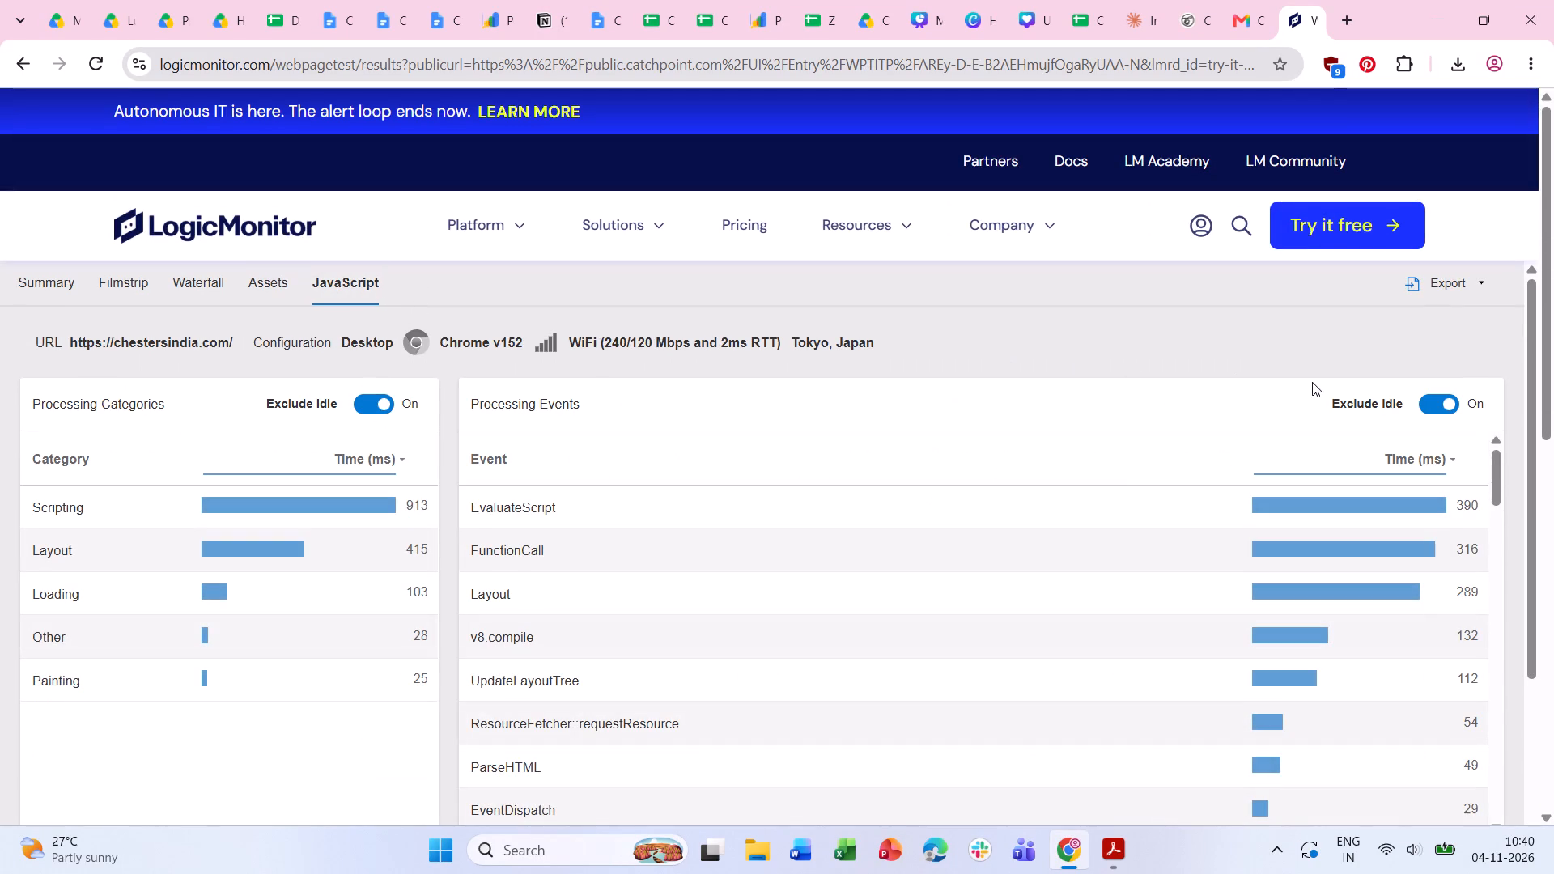
scroll(1531, 520, "down", 7)
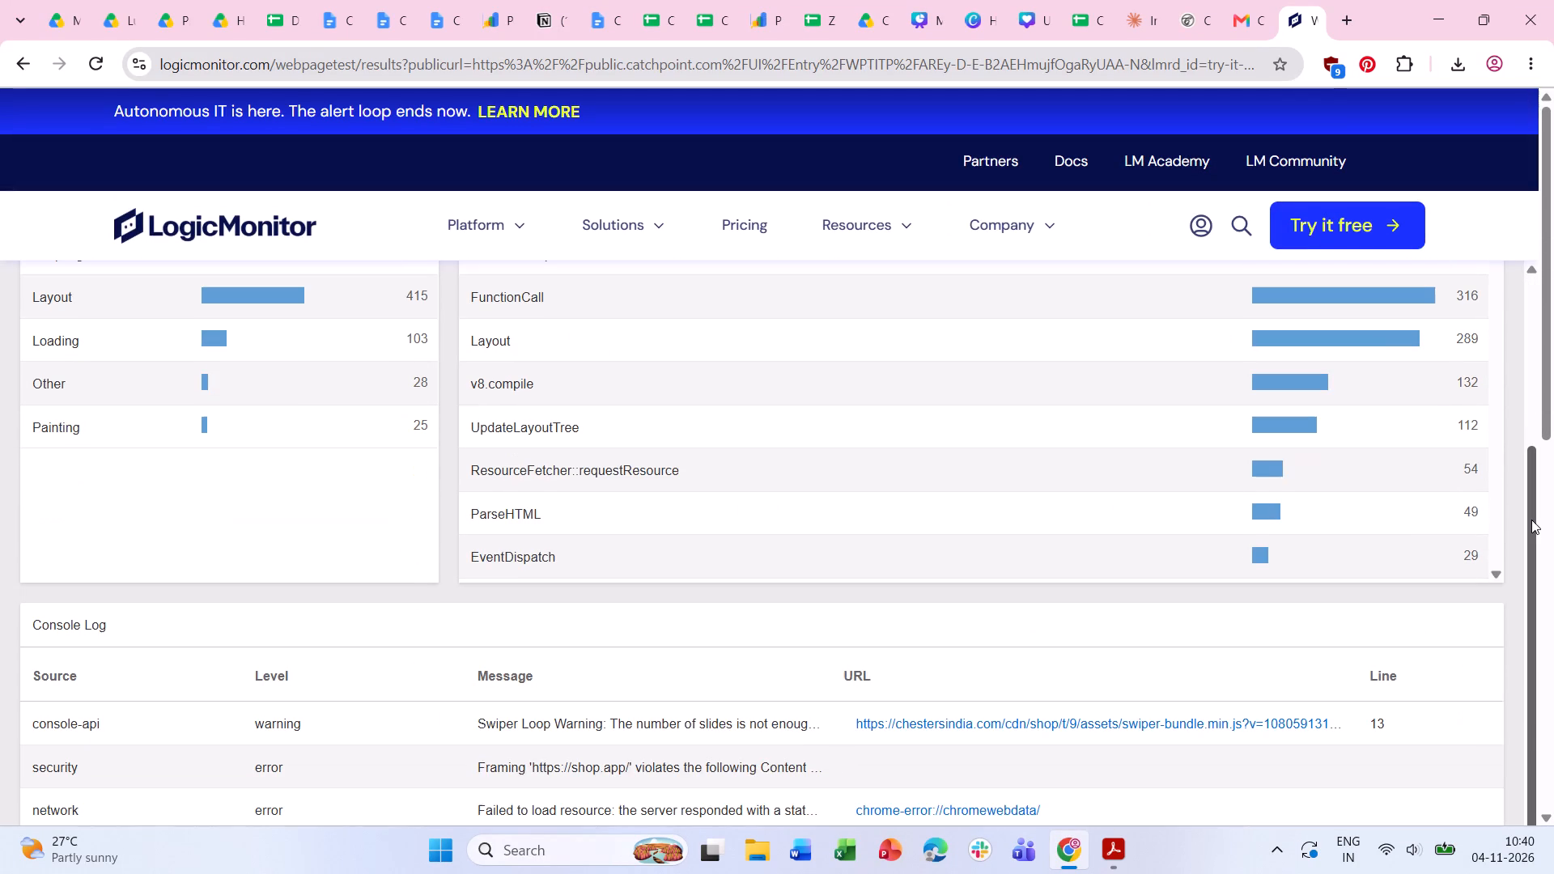
scroll(1531, 520, "down", 4)
scroll(1531, 520, "up", 3)
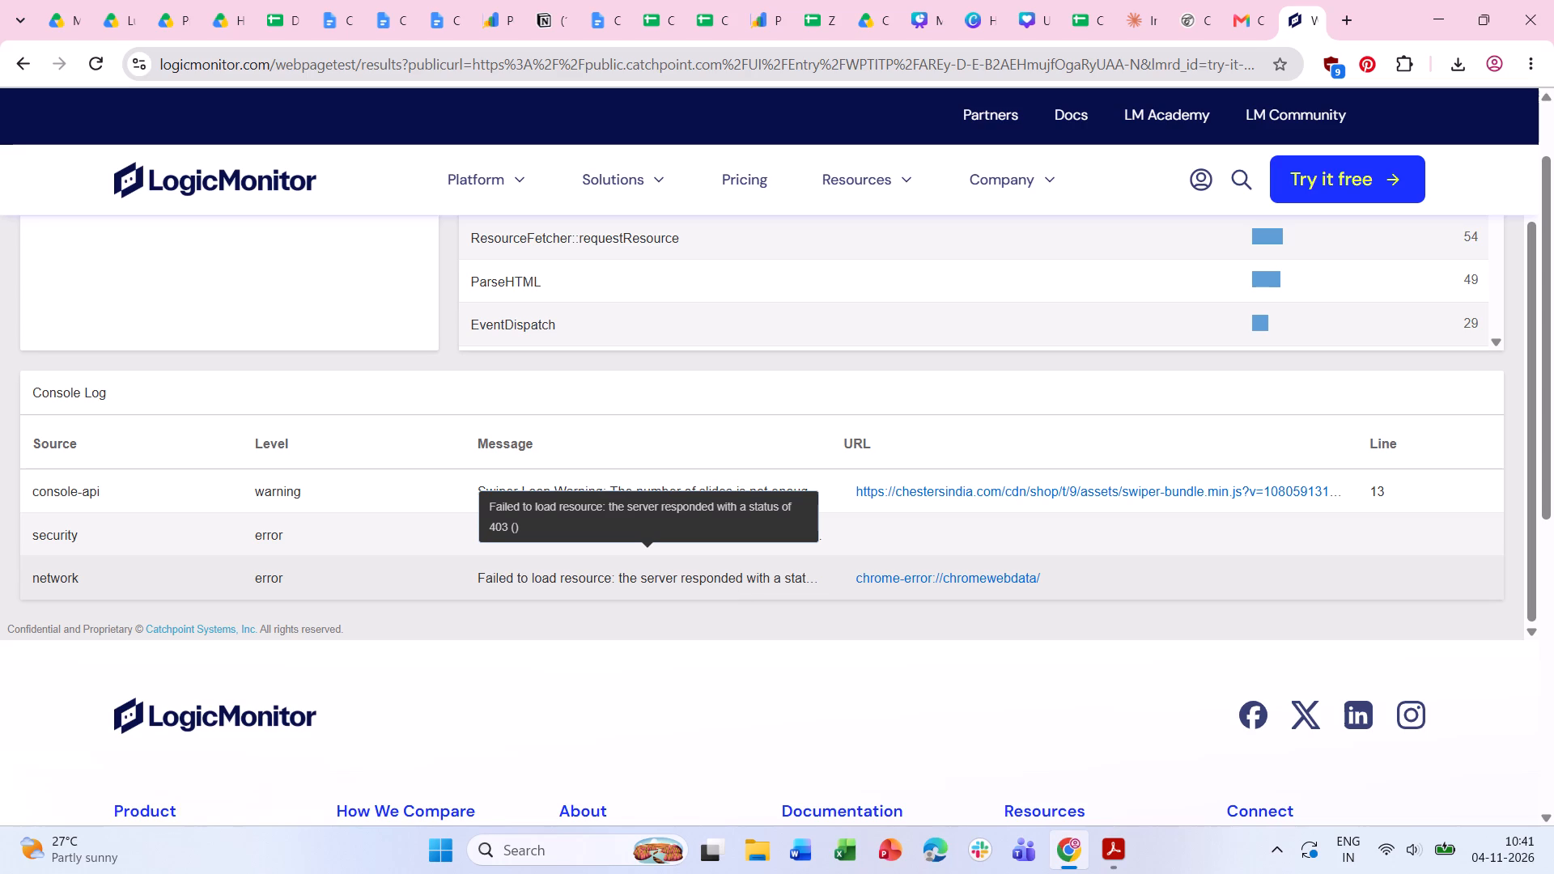
Open the console log's network error URL and the Swiper Loop Warning's swiper-bundle.min.js URL in new browser tabs.
right_click(951, 586)
left_click(1021, 364)
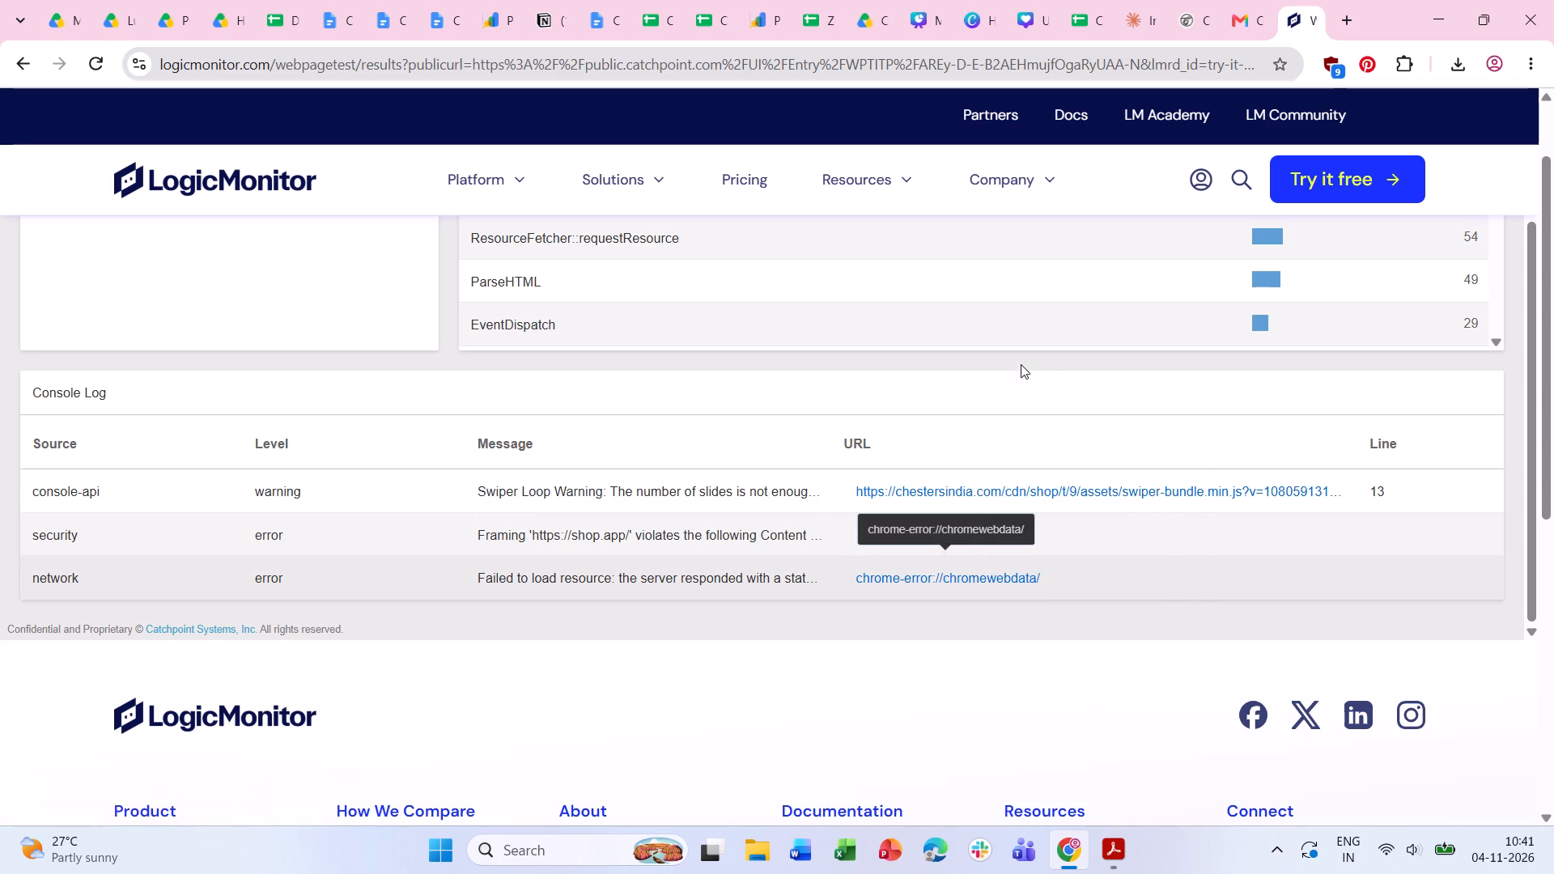
right_click(962, 495)
left_click(987, 515)
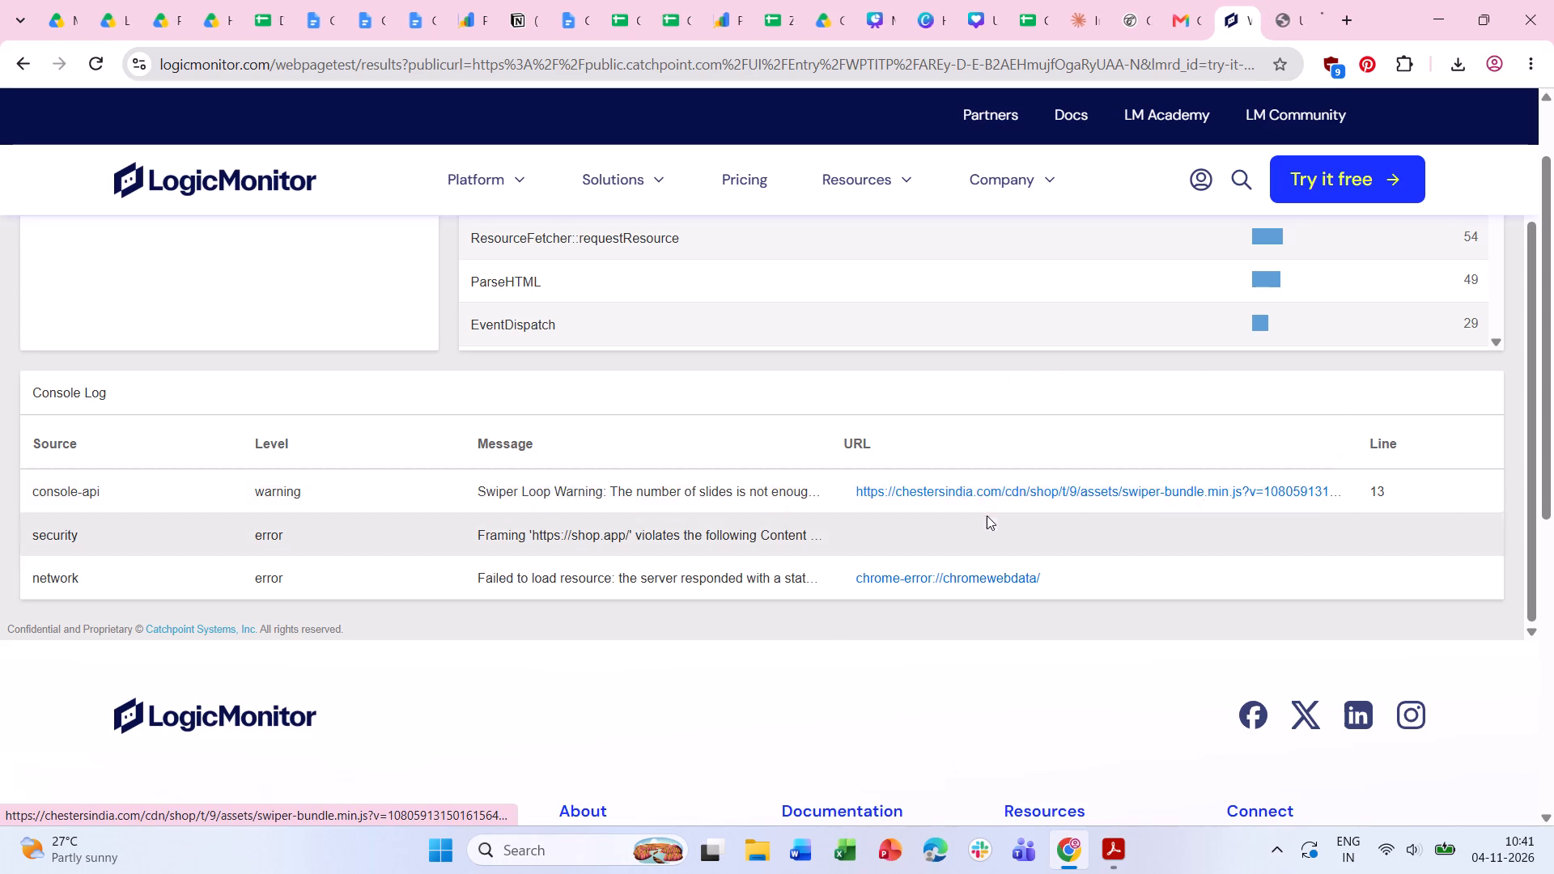
Look through the swiper-bundle.min.js source code from start to end and close its browser tab.
left_click(1287, 2)
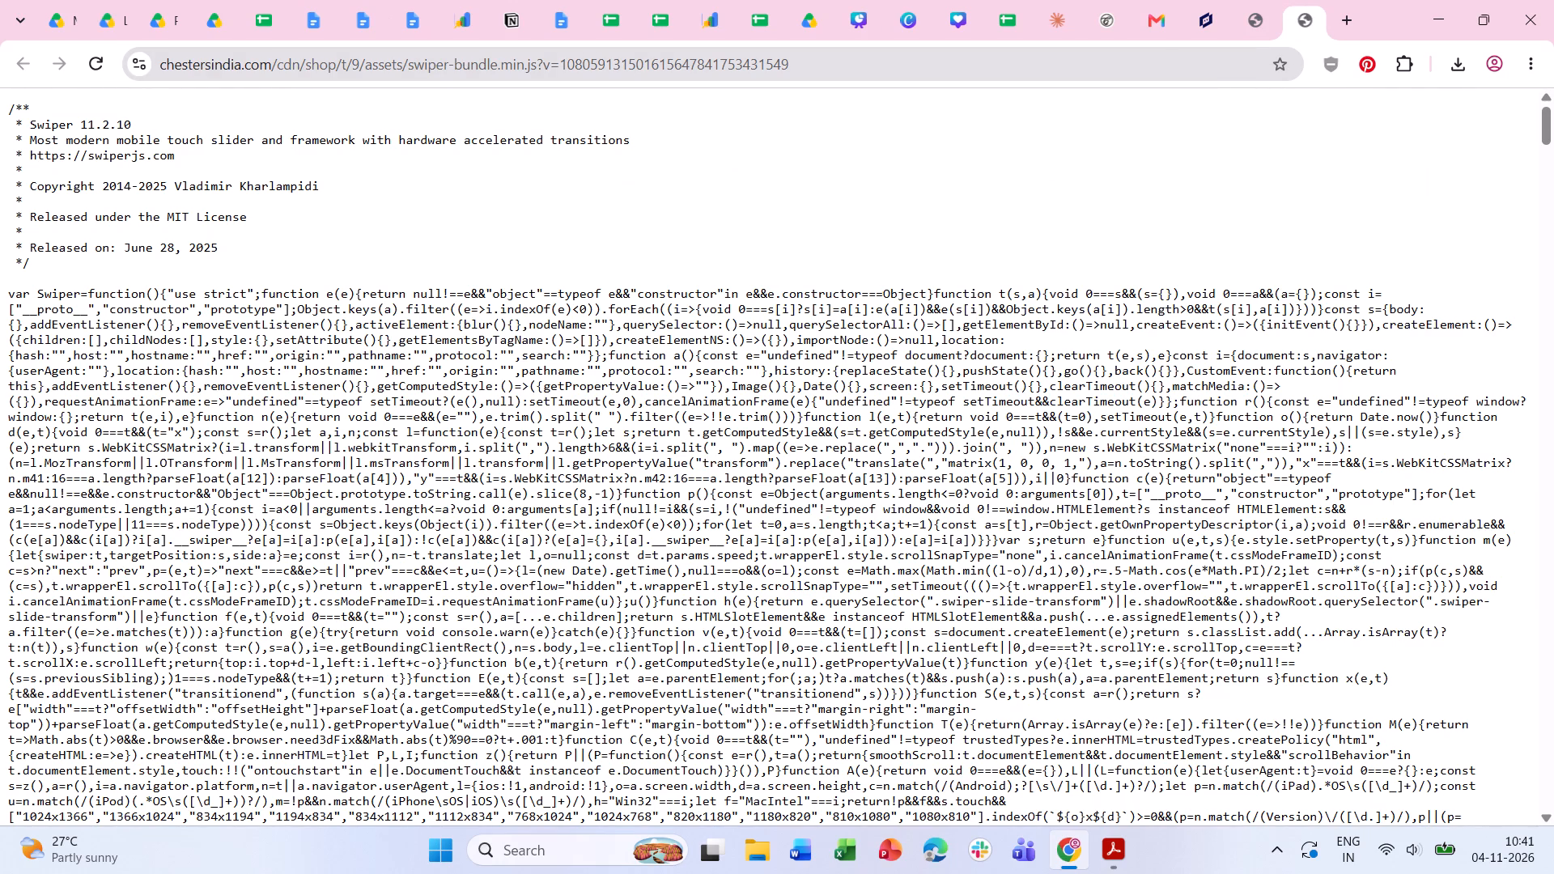
scroll(936, 587, "down", 17)
scroll(936, 587, "down", 10)
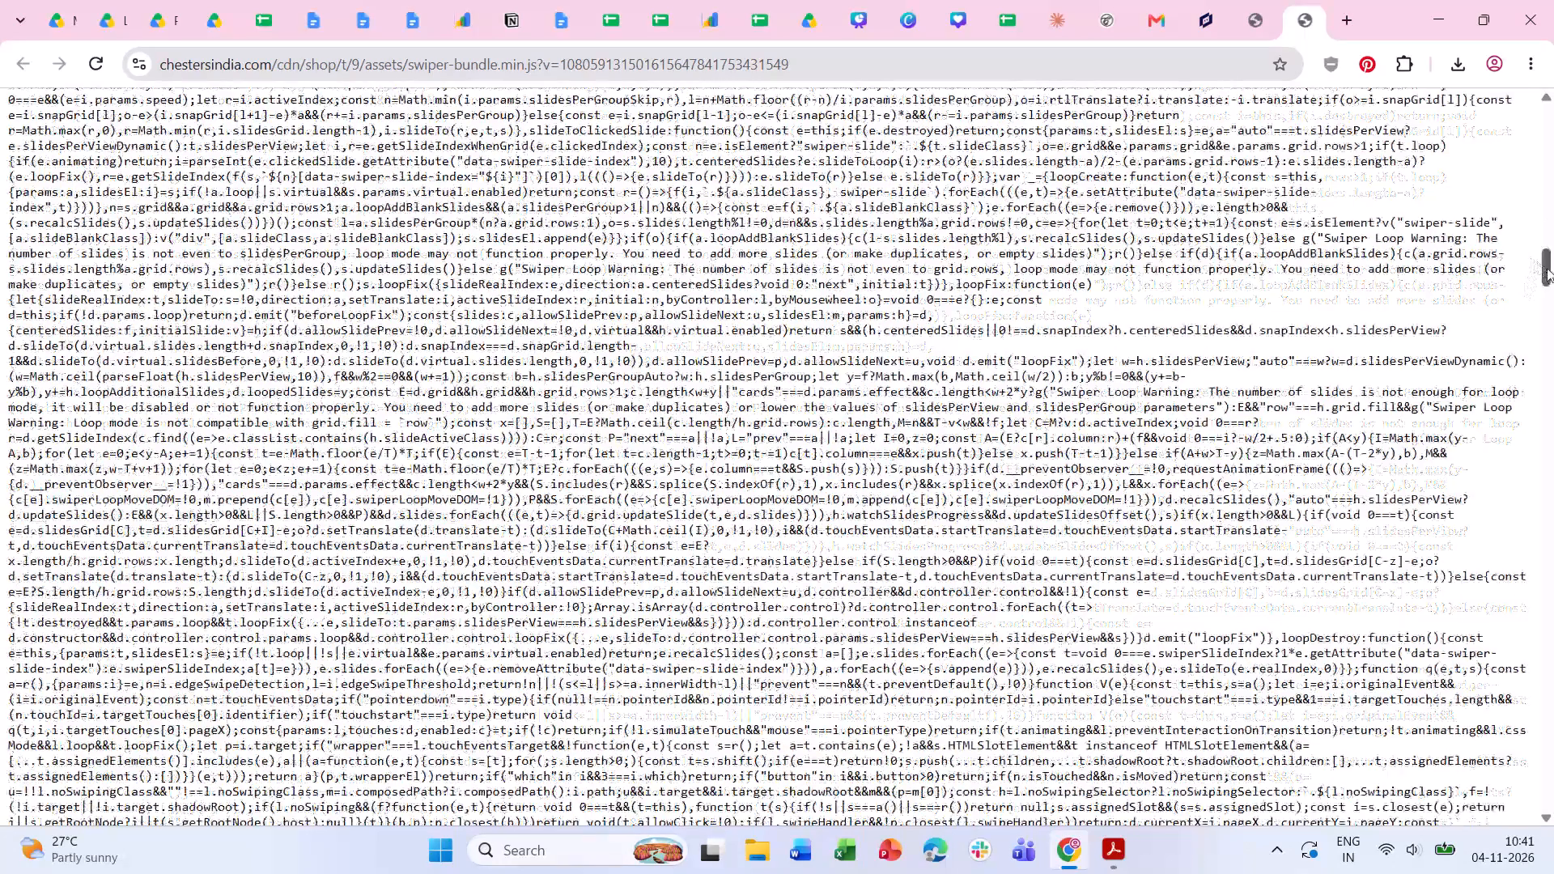
left_click_drag(1547, 268, 1513, 15)
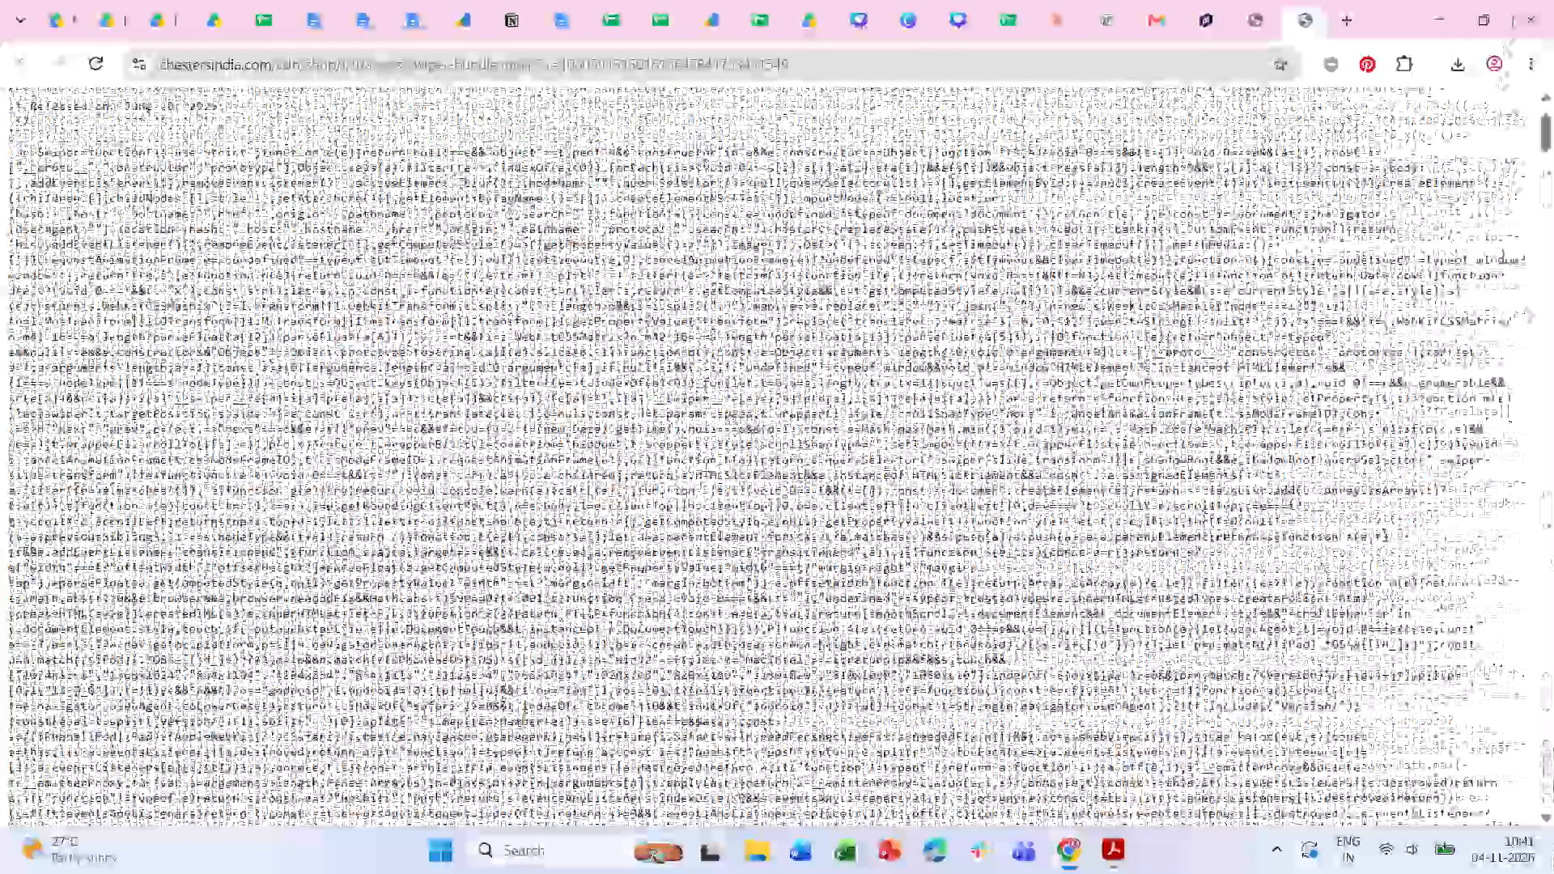
left_click_drag(1513, 15, 1553, 873)
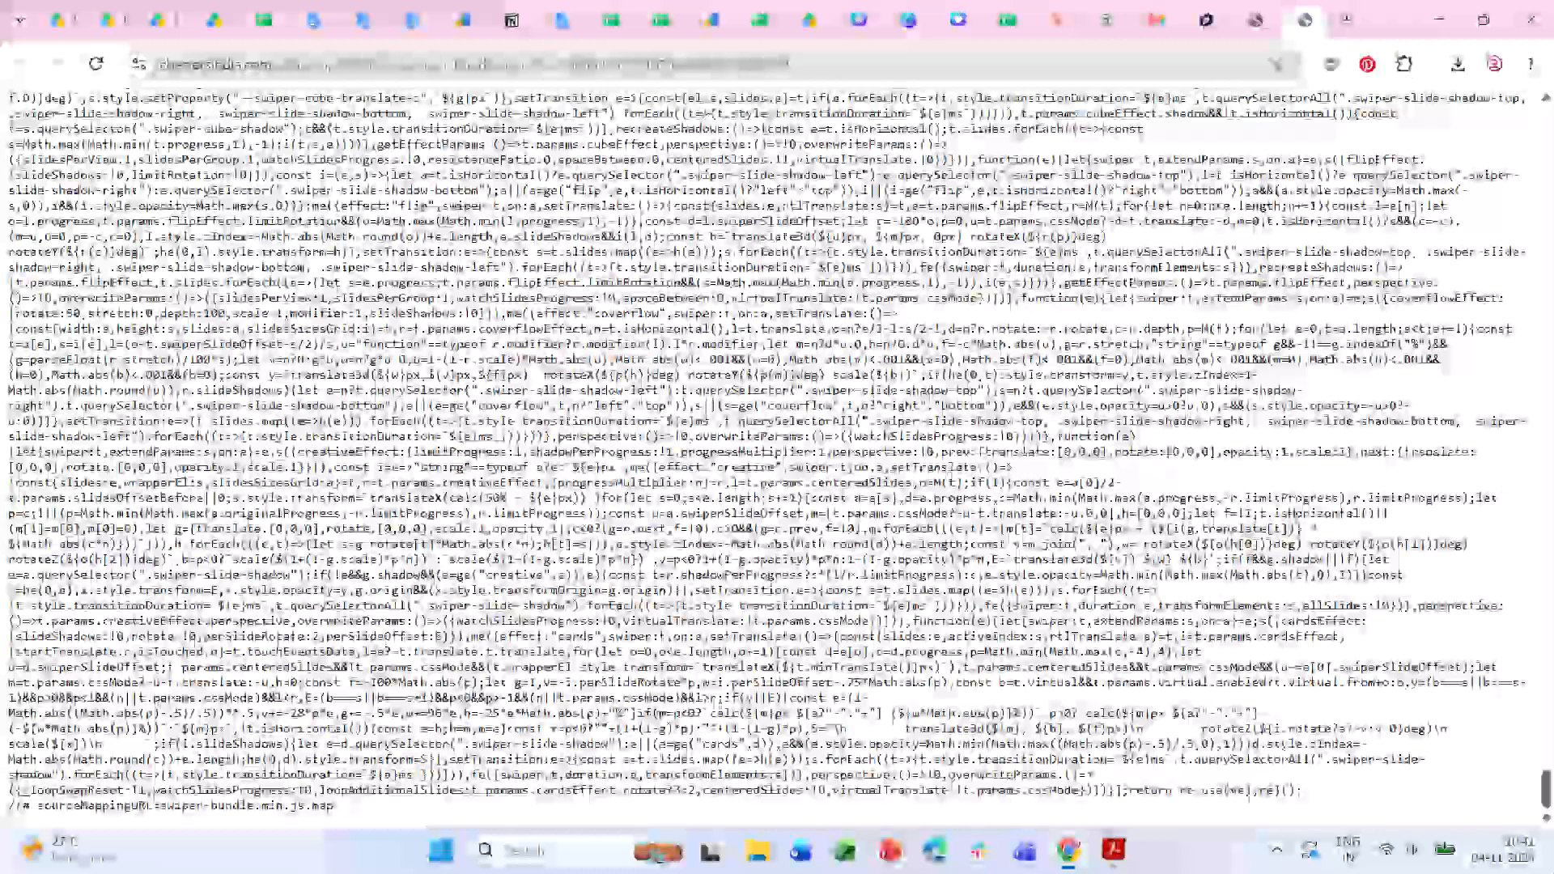
left_click_drag(1553, 873, 1553, 0)
left_click(1306, 17)
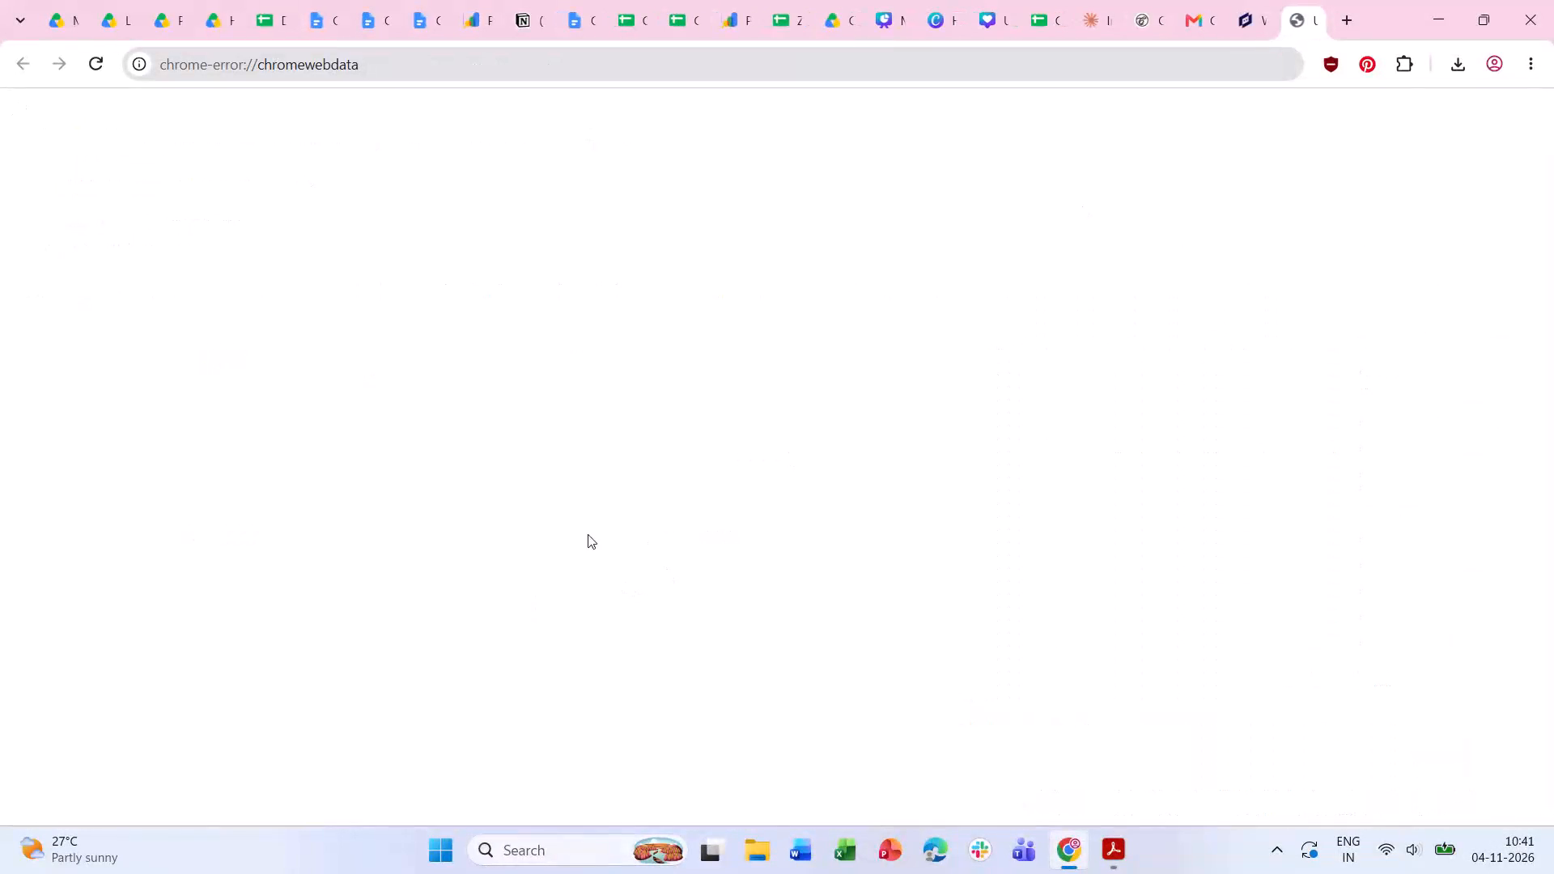
Reload the chrome-error://chromewebdata page and close its browser tab.
left_click(99, 57)
left_click(1301, 22)
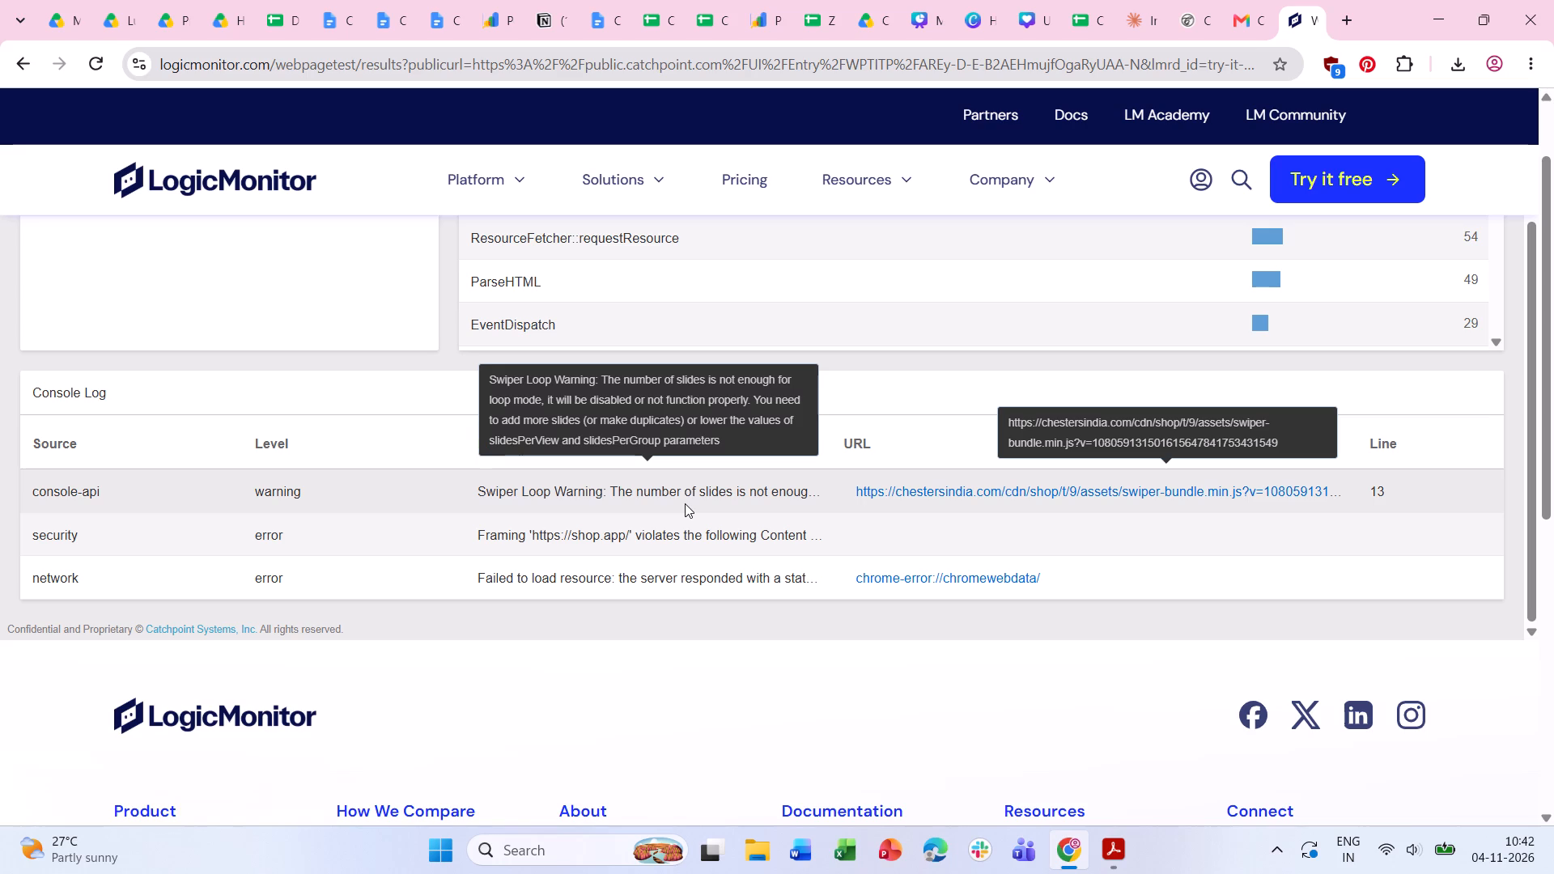
Reload the chestersindia.com homepage and advance its hero slider through to the third slide to check how it works.
left_click(1197, 30)
left_click(99, 62)
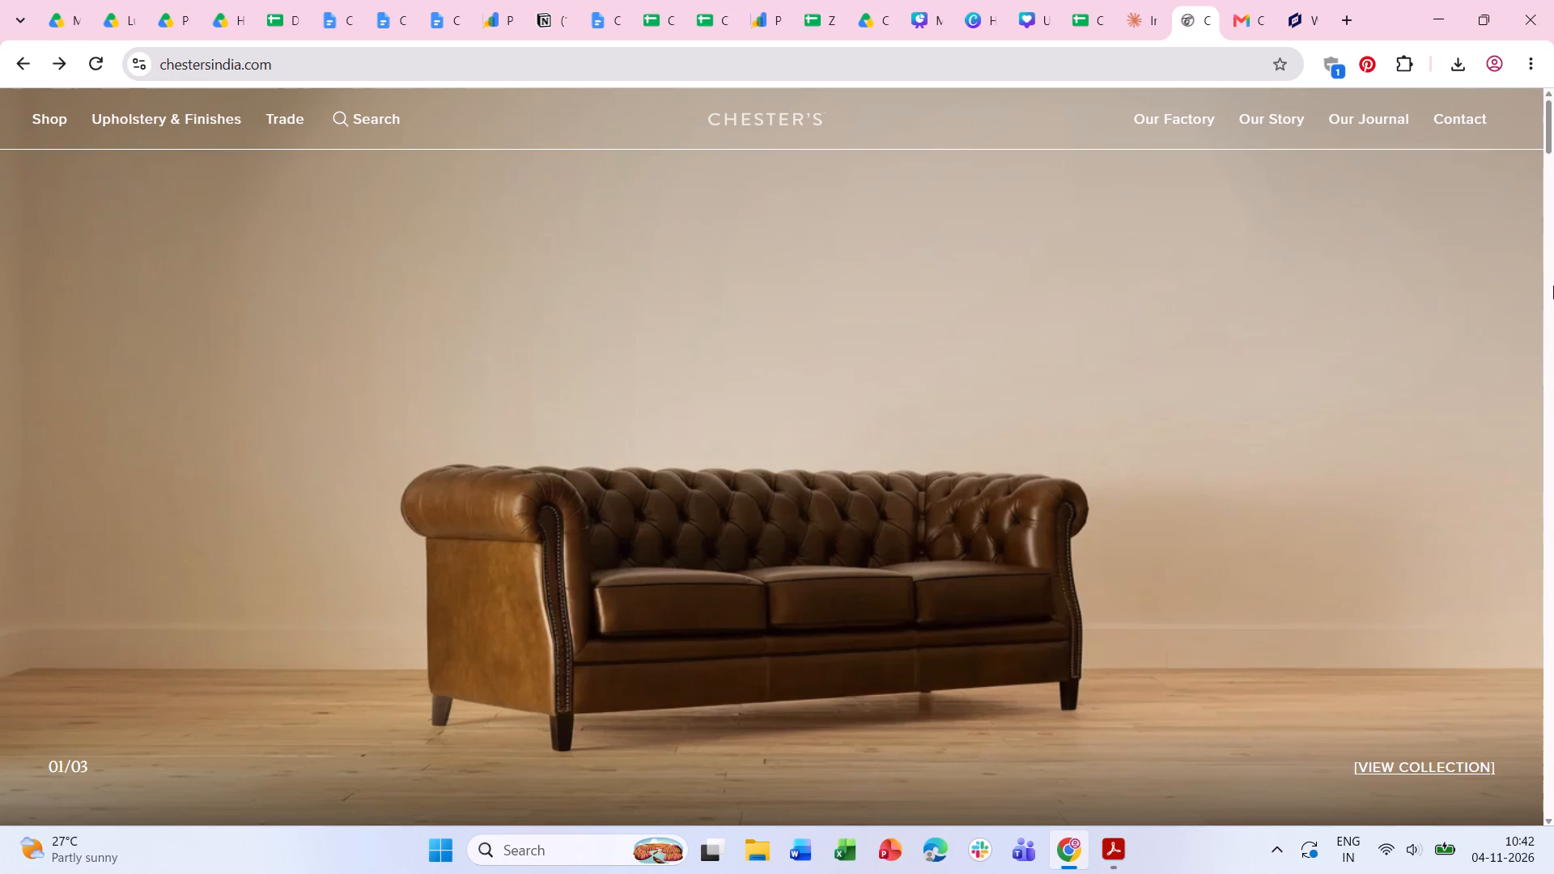
left_click(1514, 500)
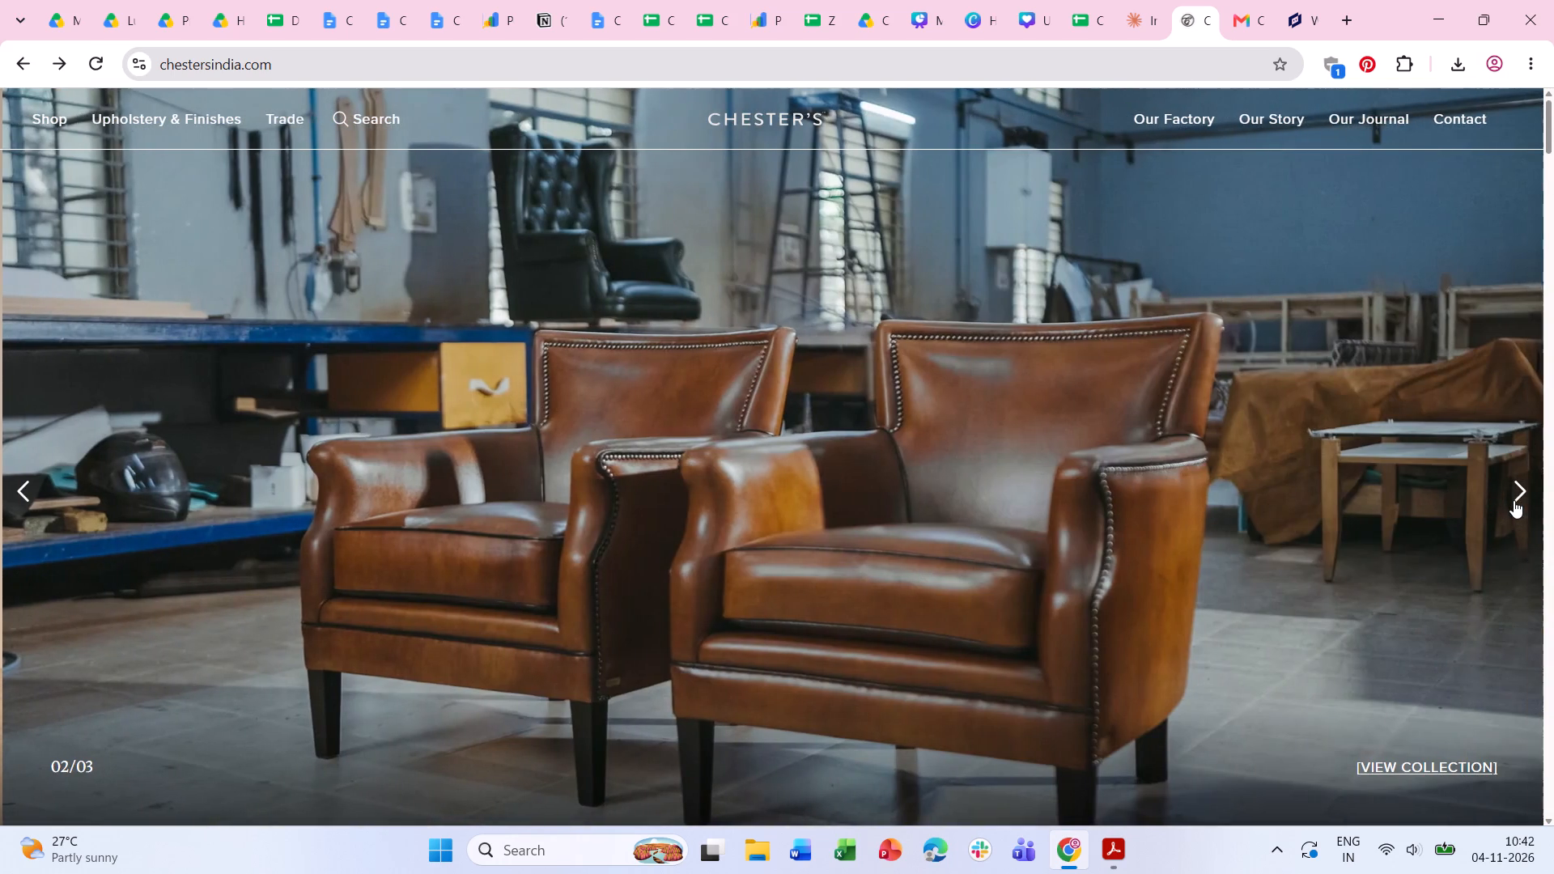
left_click(1514, 500)
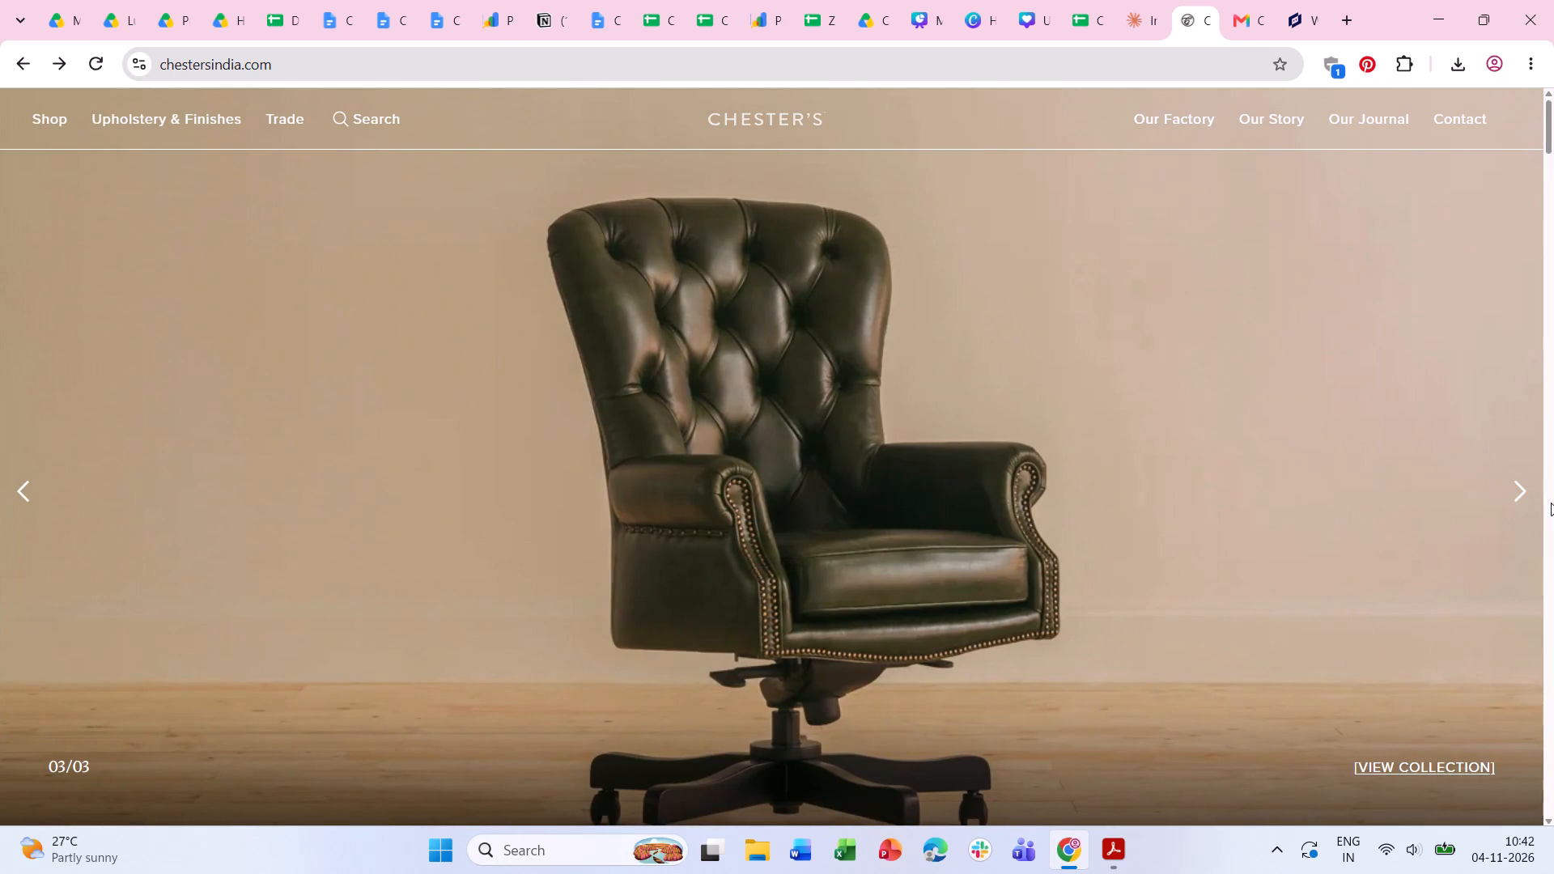
Return to the SEO update email in Gmail and review its website speed optimisation figures and Keyword Rankings section.
left_click(1250, 27)
scroll(990, 414, "down", 1)
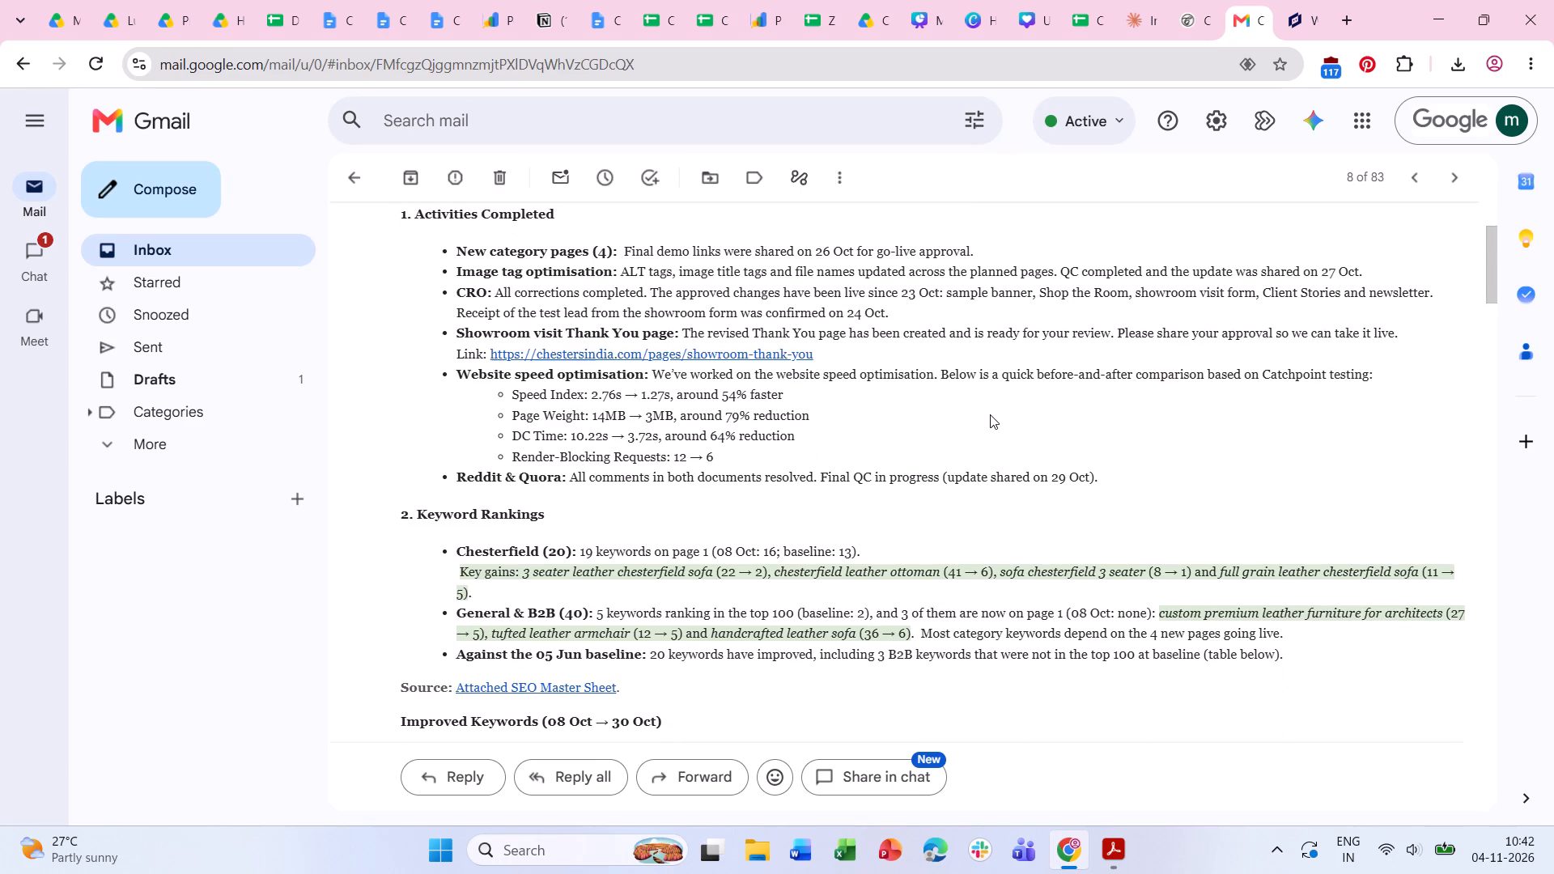
scroll(990, 414, "down", 1)
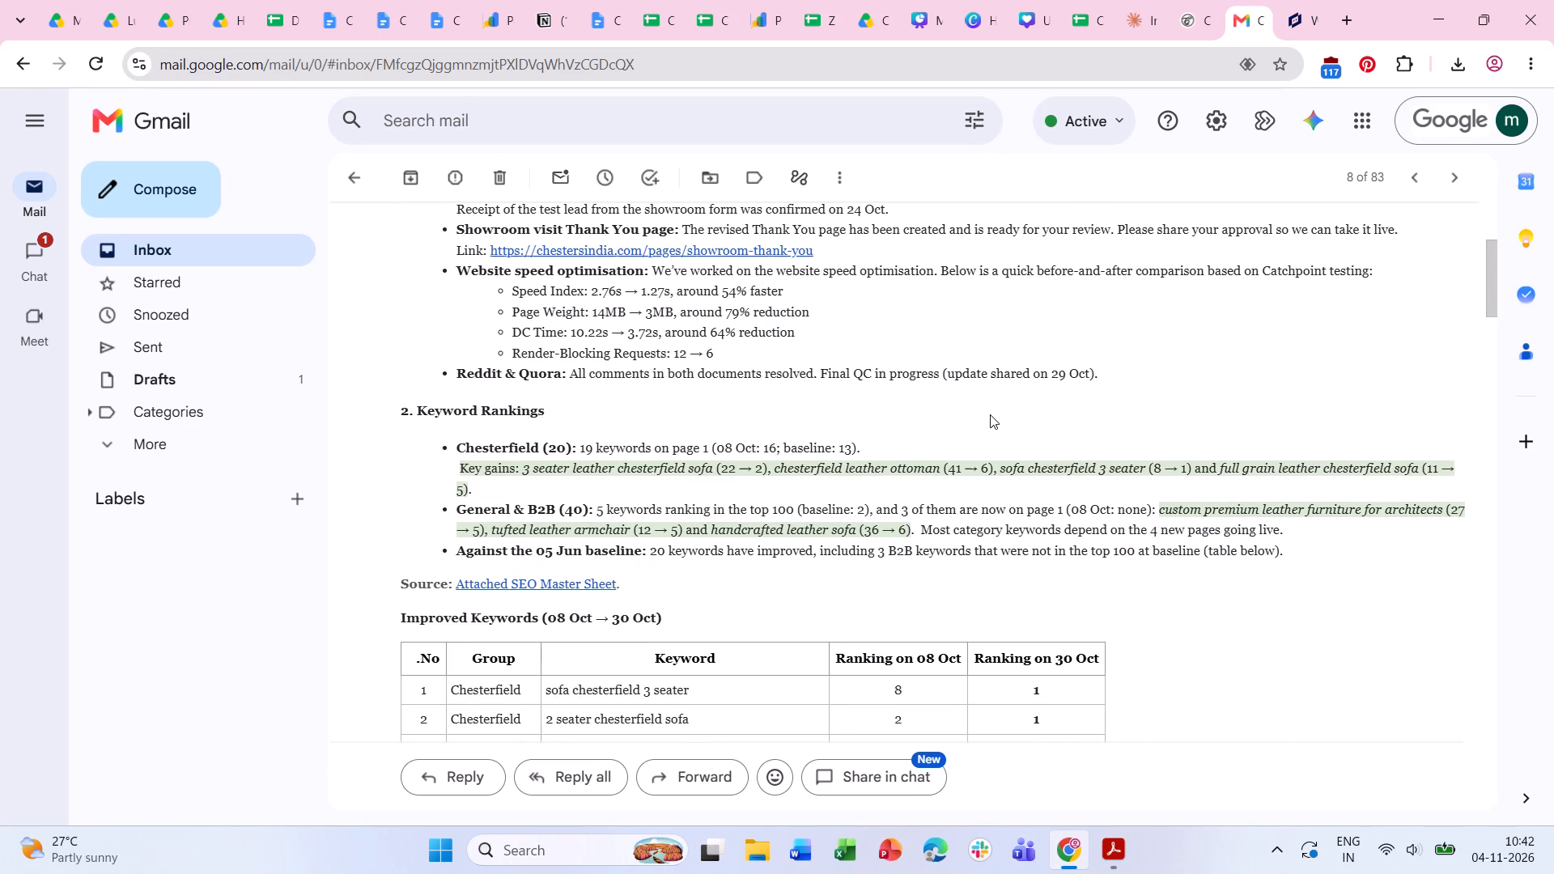
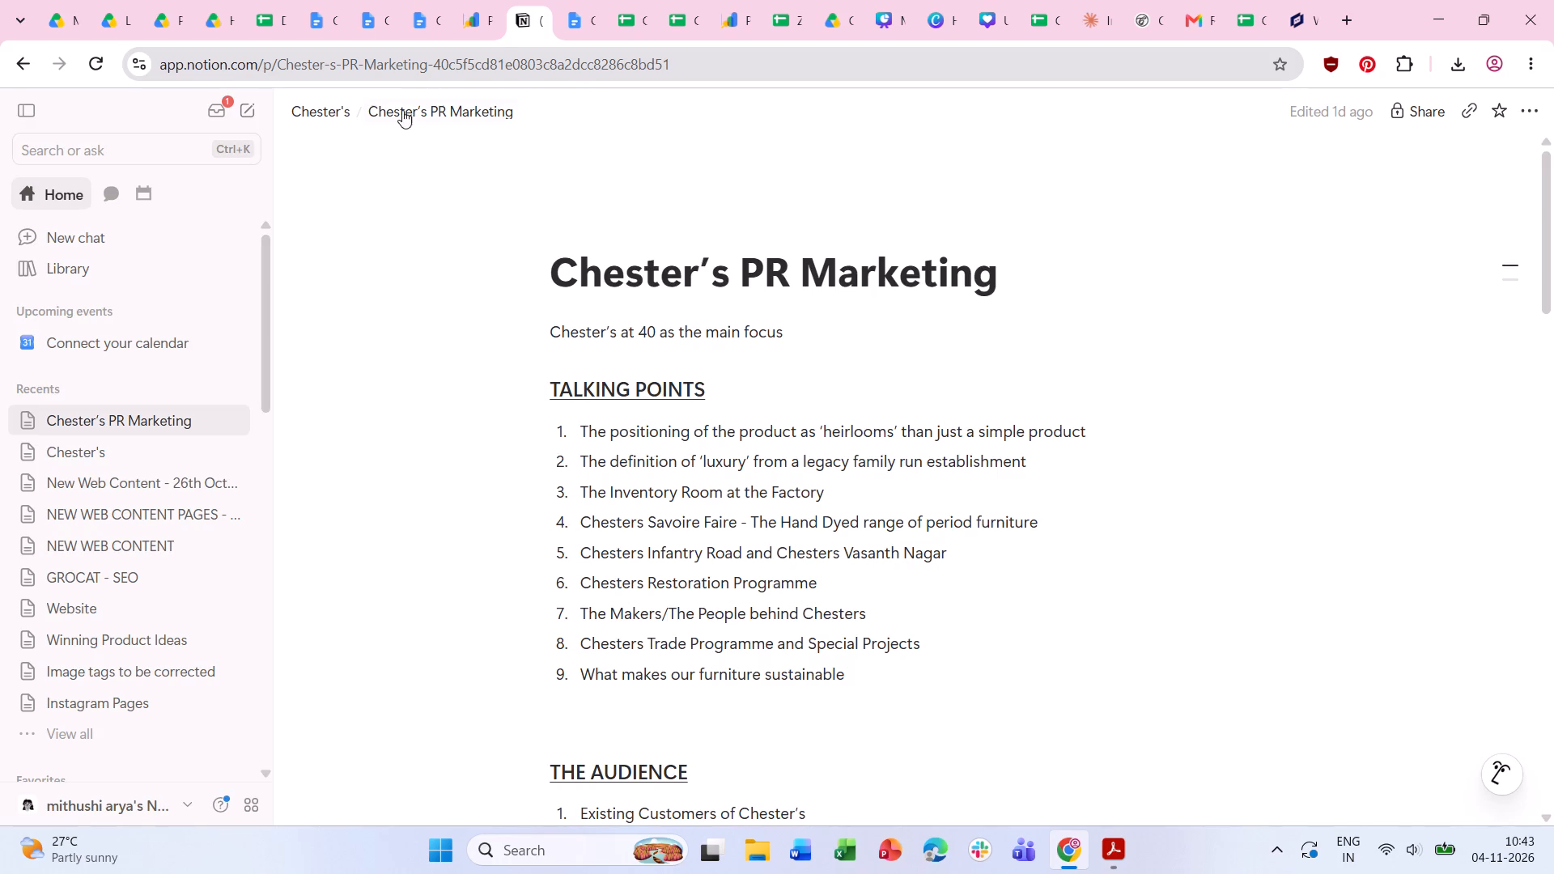
left_click(336, 113)
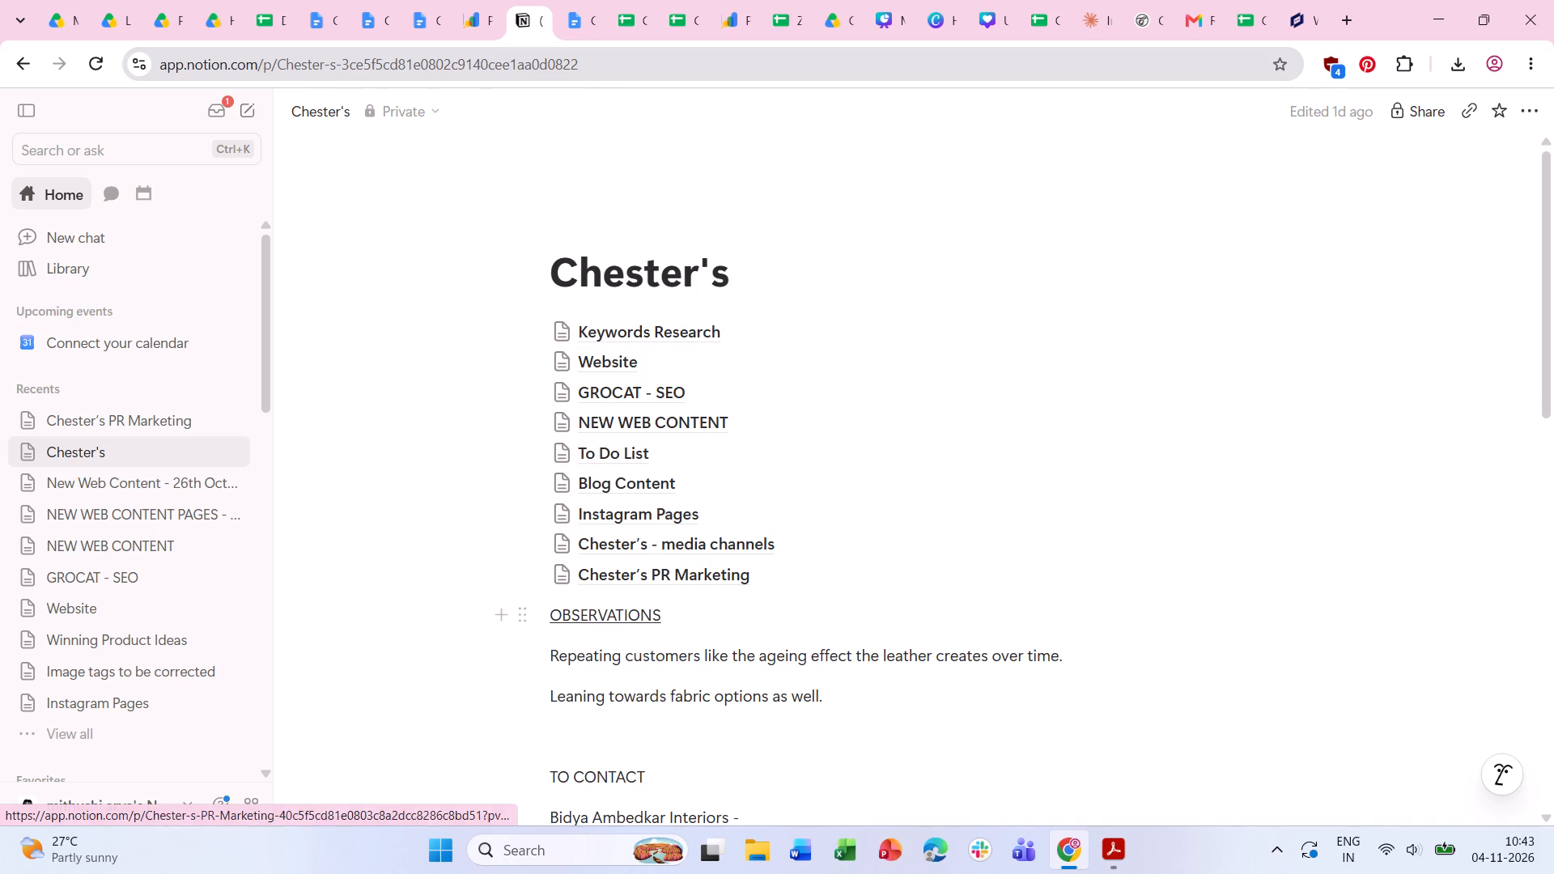
Open the NEW WEB CONTENT page from the Chester's notes and go to its NEW WEB CONTENT PAGES - FEEDBACK subpage.
left_click(641, 417)
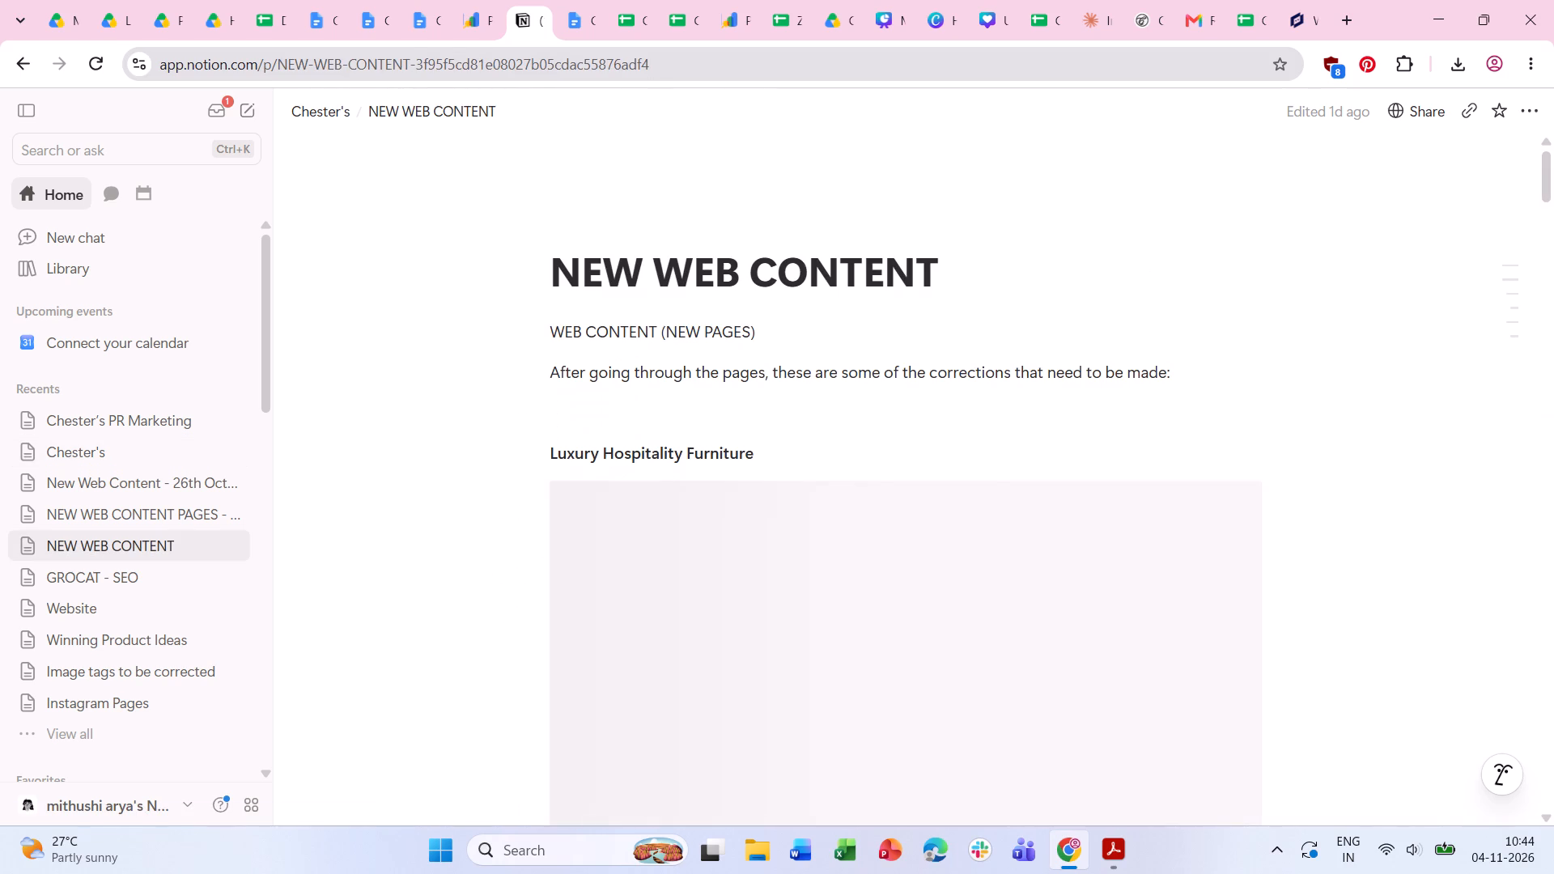
scroll(1416, 431, "down", 5)
scroll(1335, 554, "down", 15)
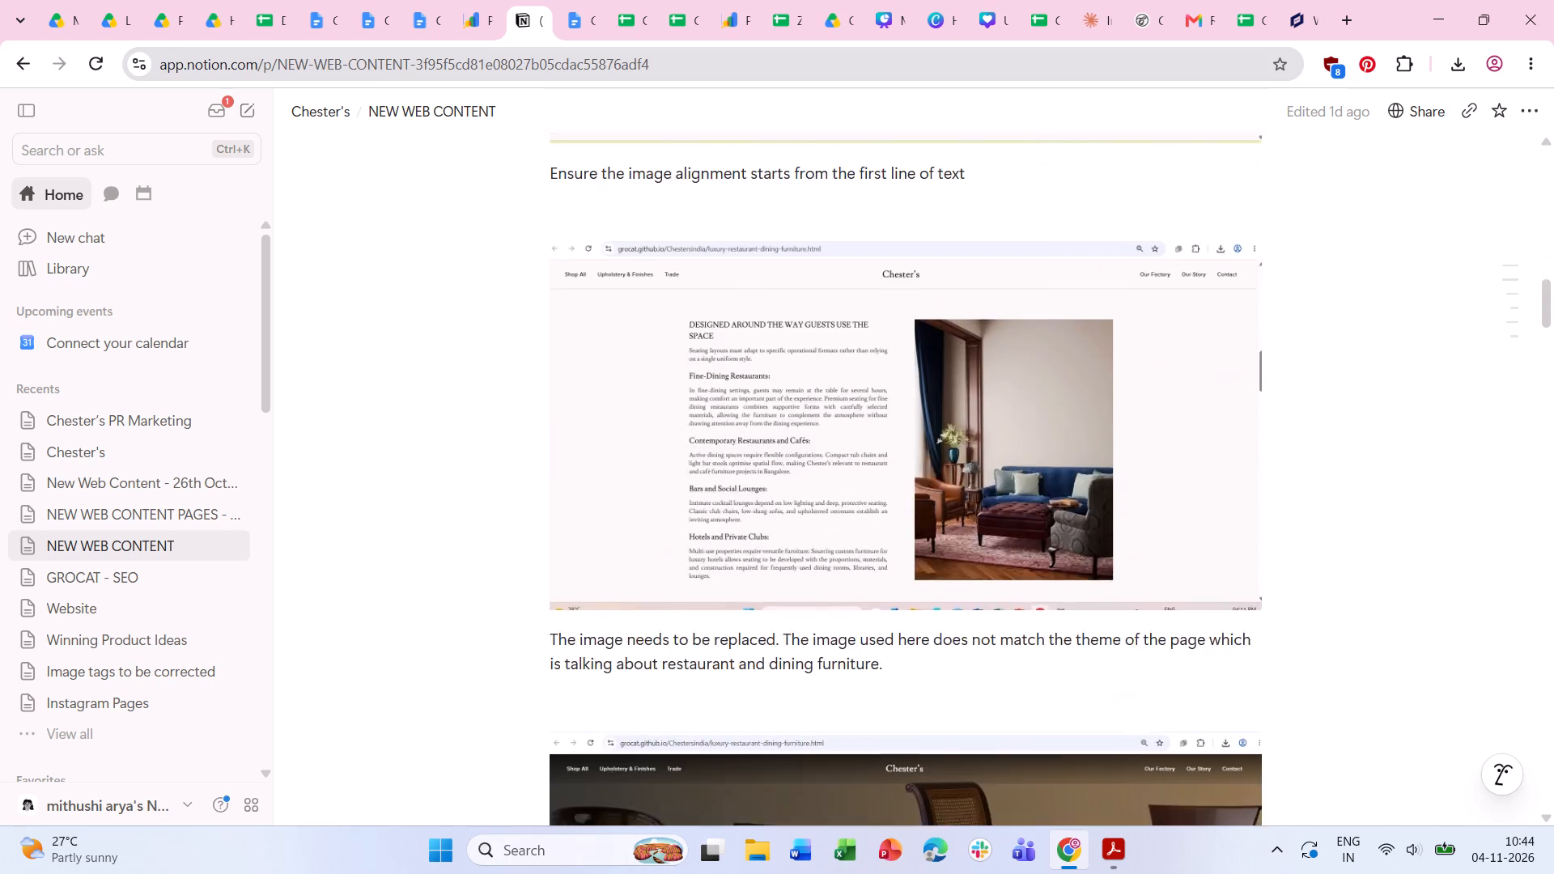
scroll(1323, 550, "down", 13)
scroll(1323, 550, "down", 17)
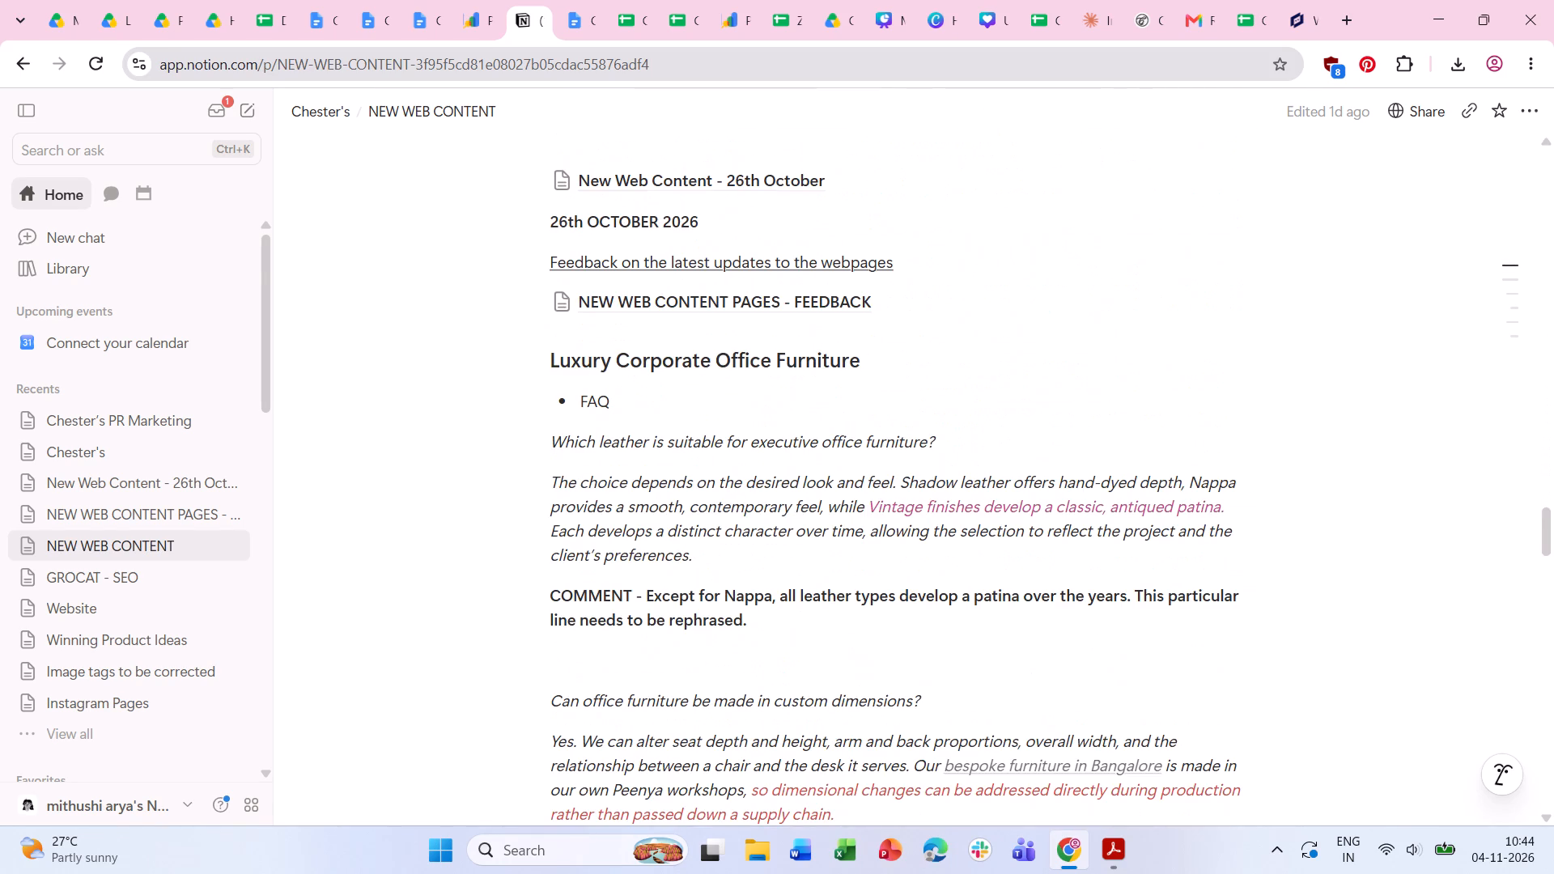
scroll(1323, 550, "up", 2)
left_click(806, 503)
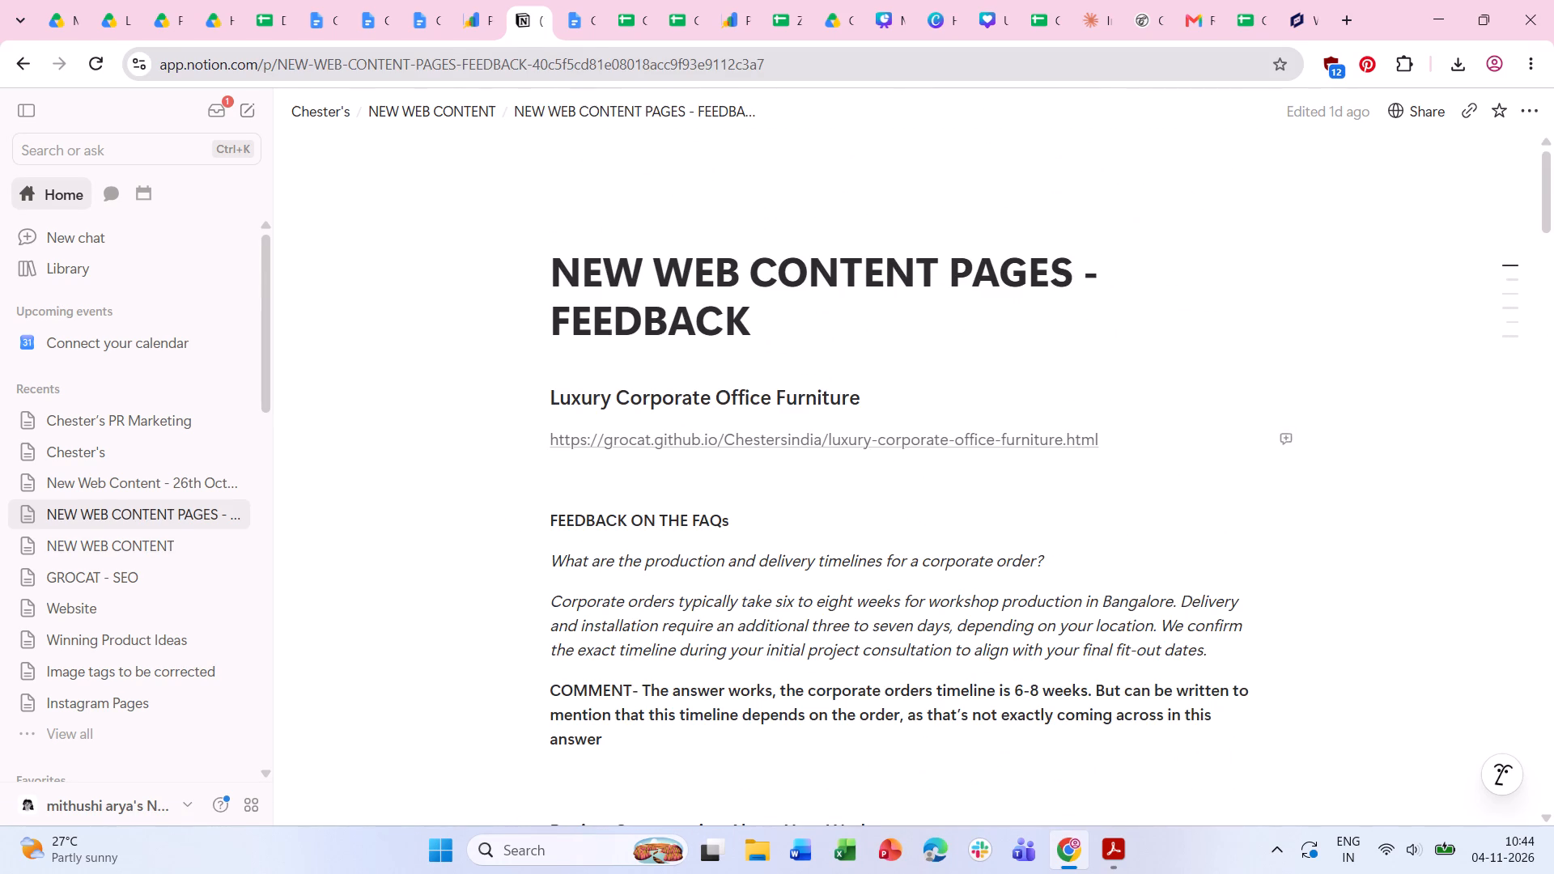
Check the feedback page's updates and analytics, including the view history setting's options, and close them.
scroll(1377, 479, "down", 12)
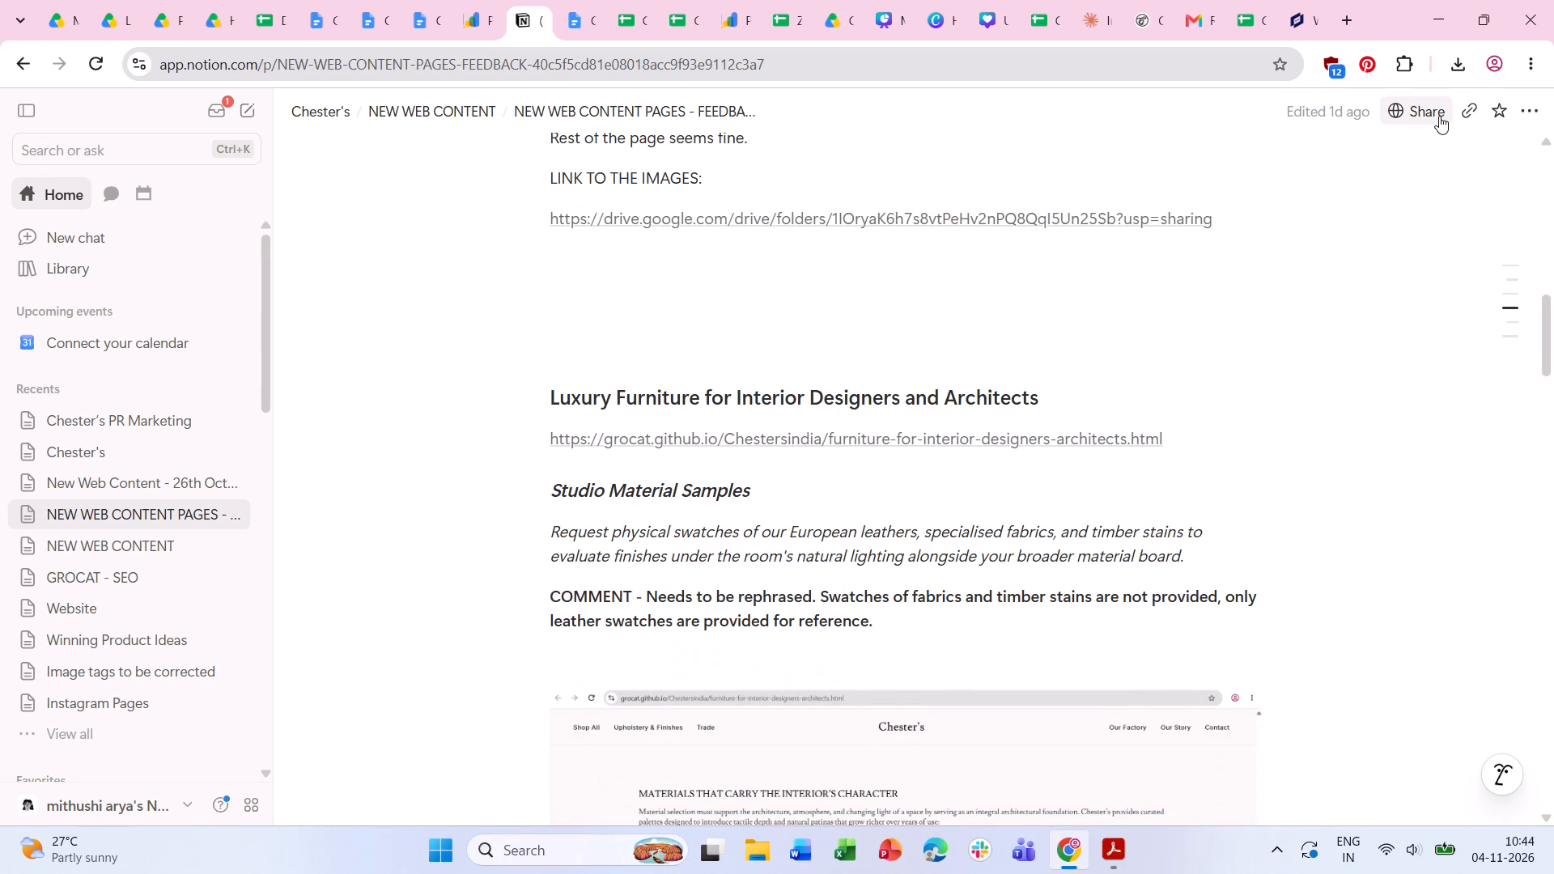
left_click(1528, 104)
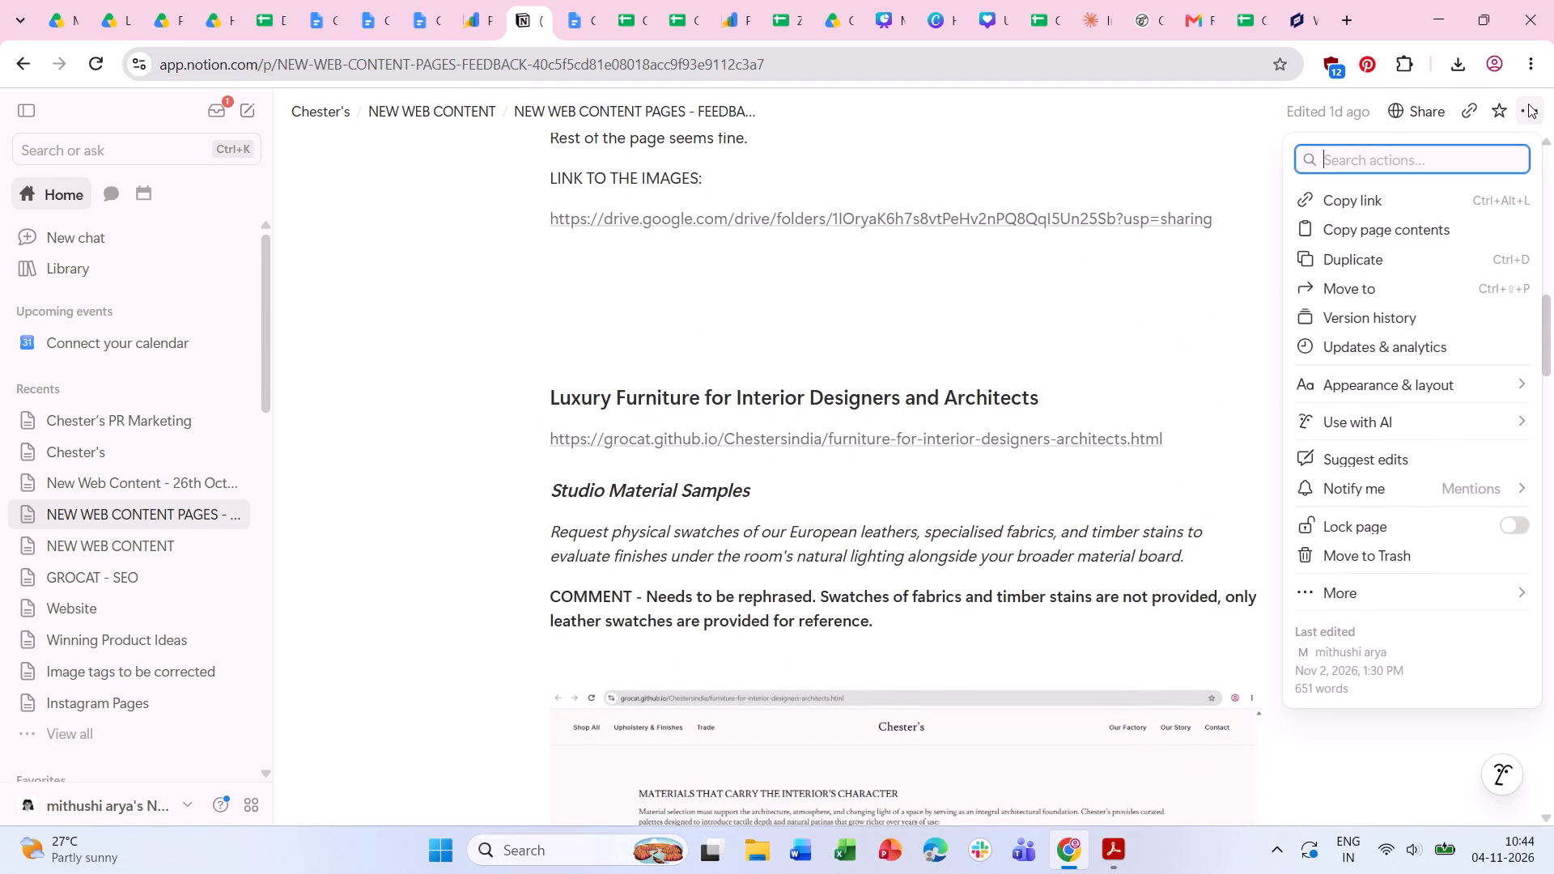
left_click(1403, 349)
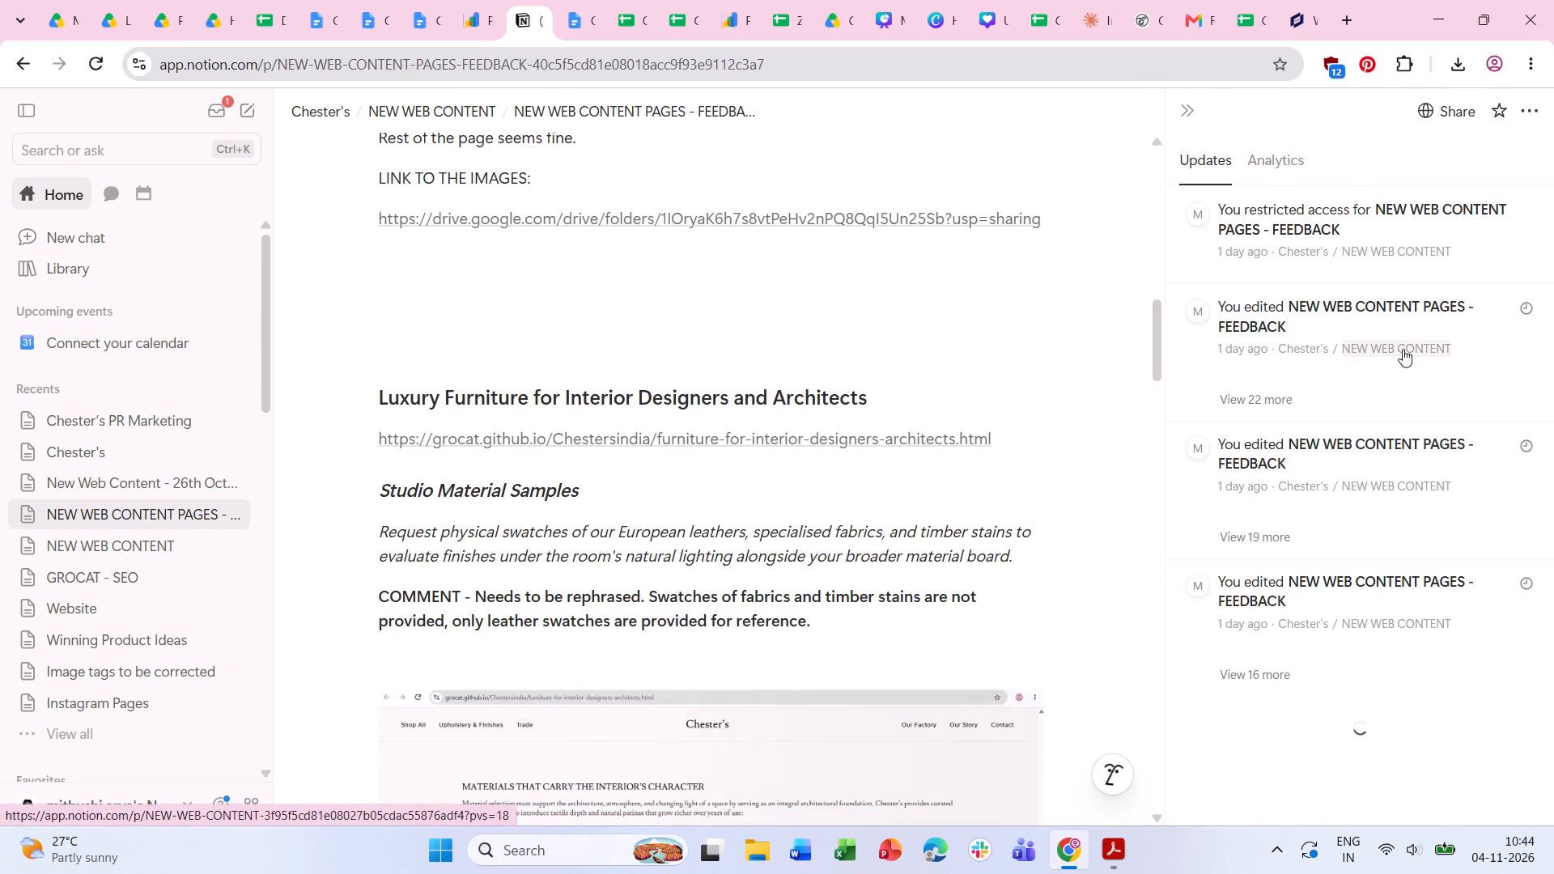
left_click(1276, 163)
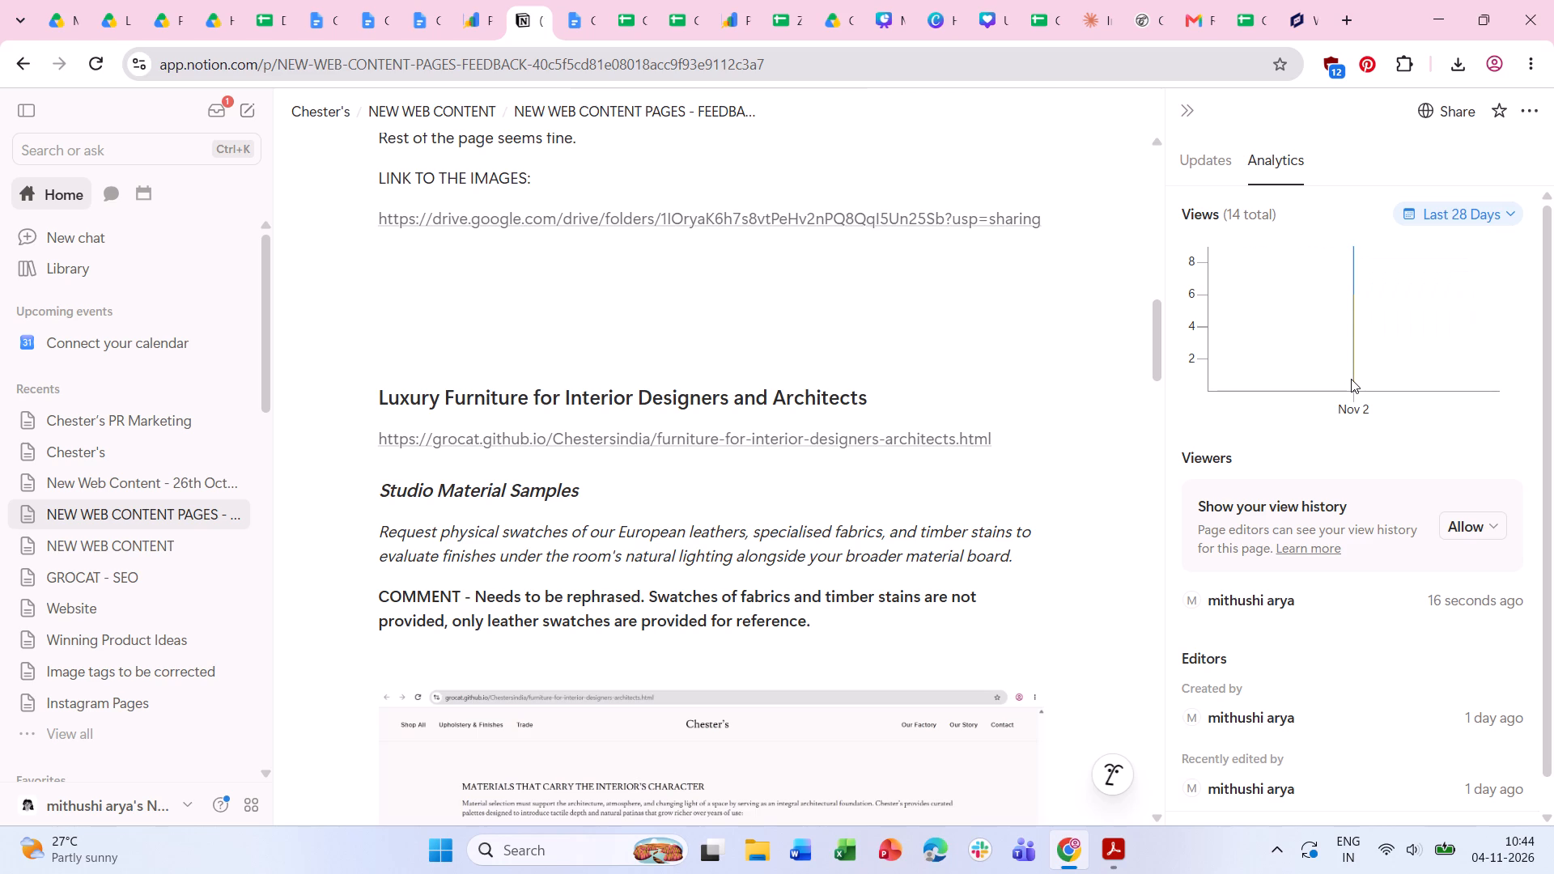
left_click(1469, 531)
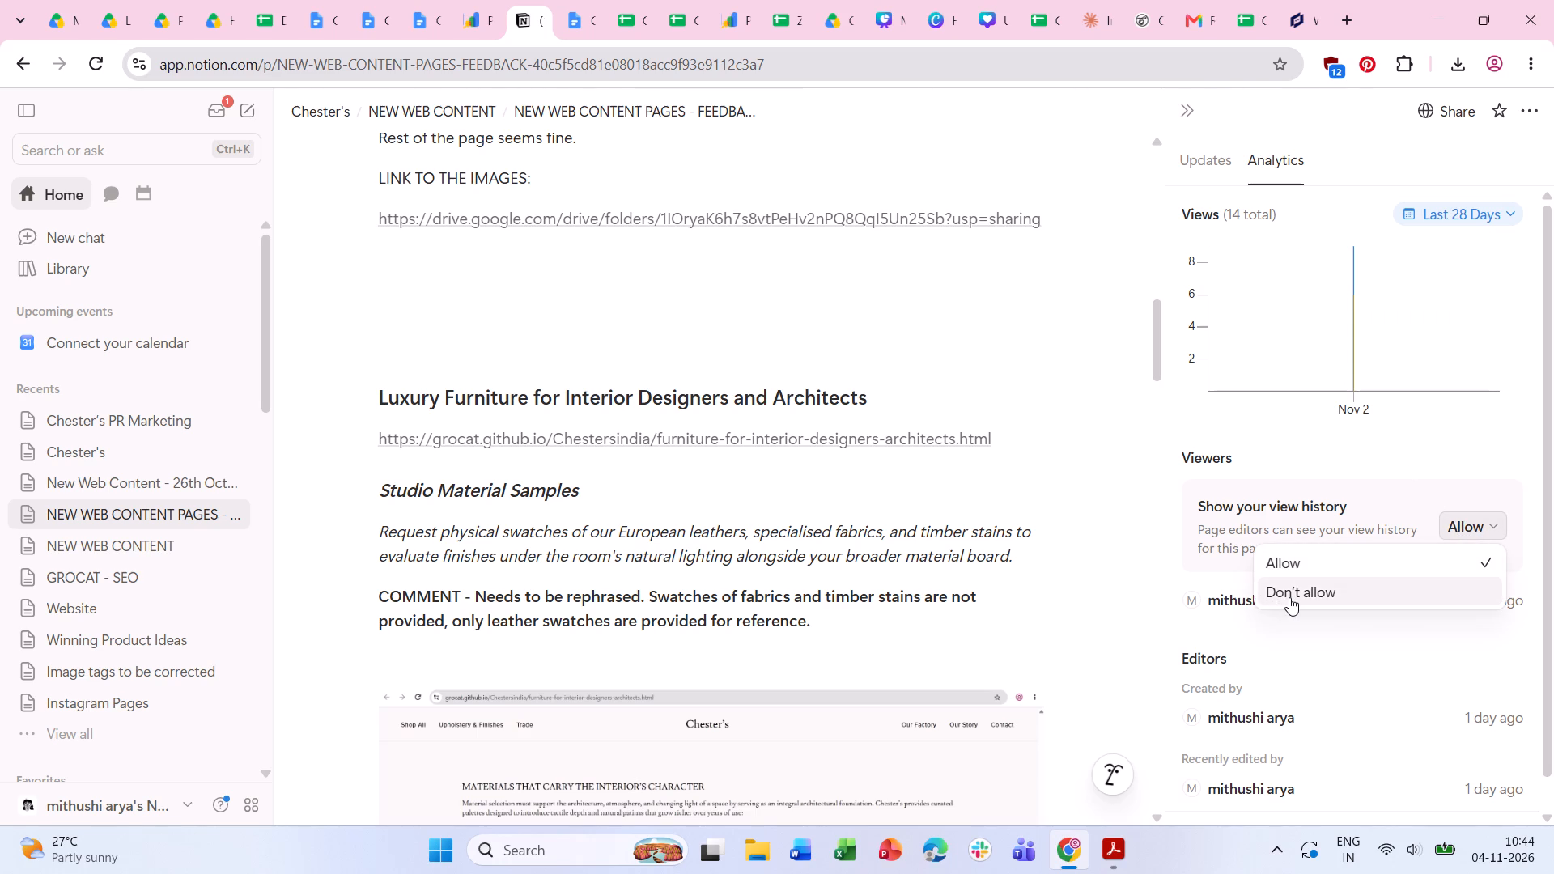
left_click(1337, 483)
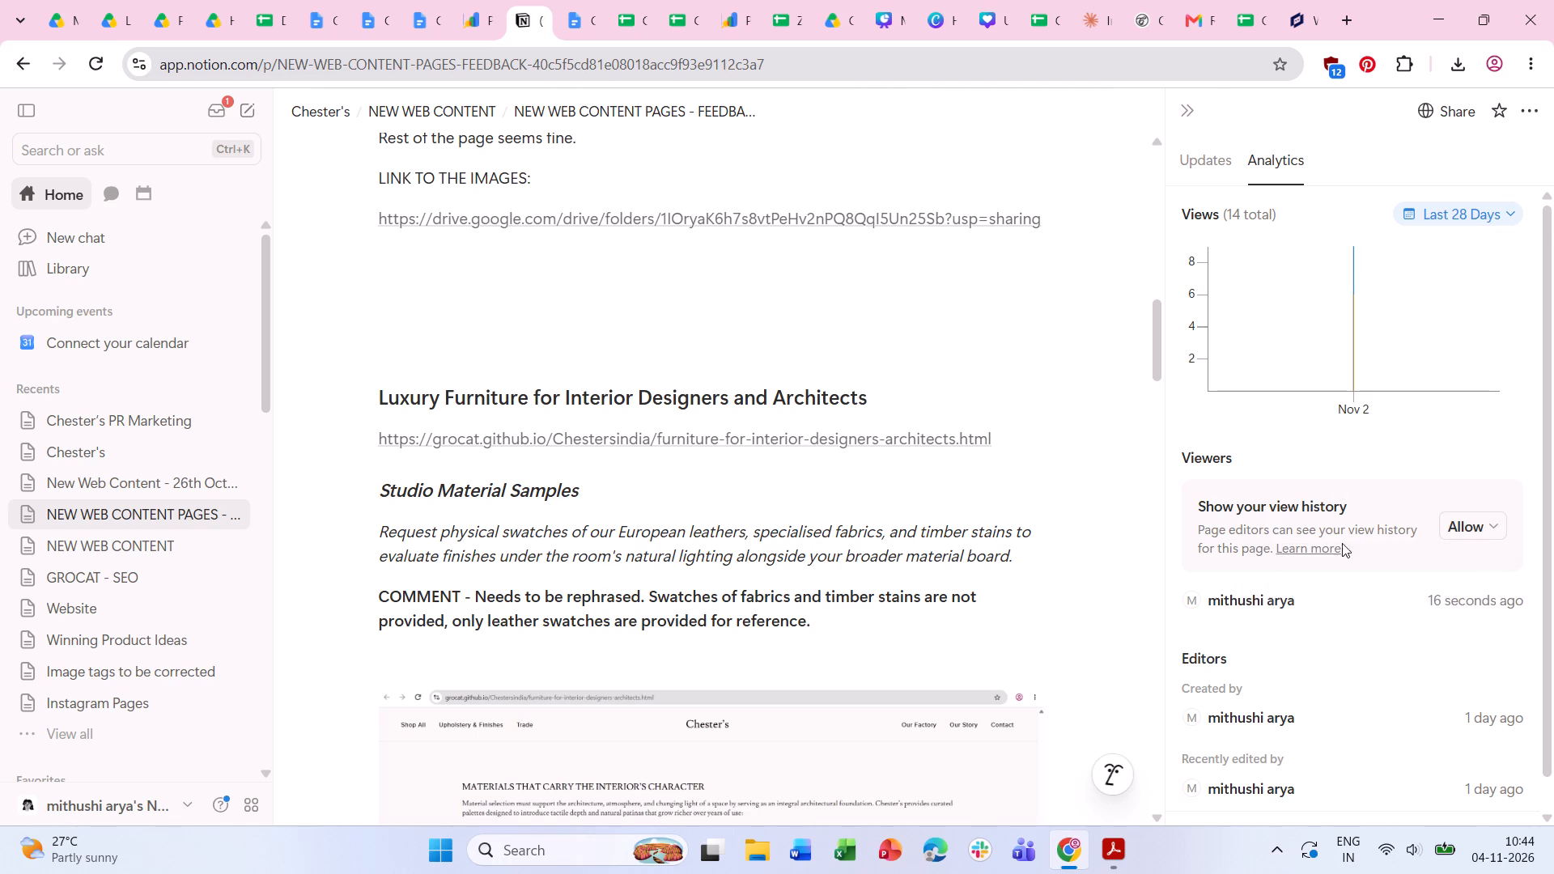
scroll(1368, 613, "down", 5)
scroll(1372, 651, "up", 7)
left_click(1182, 100)
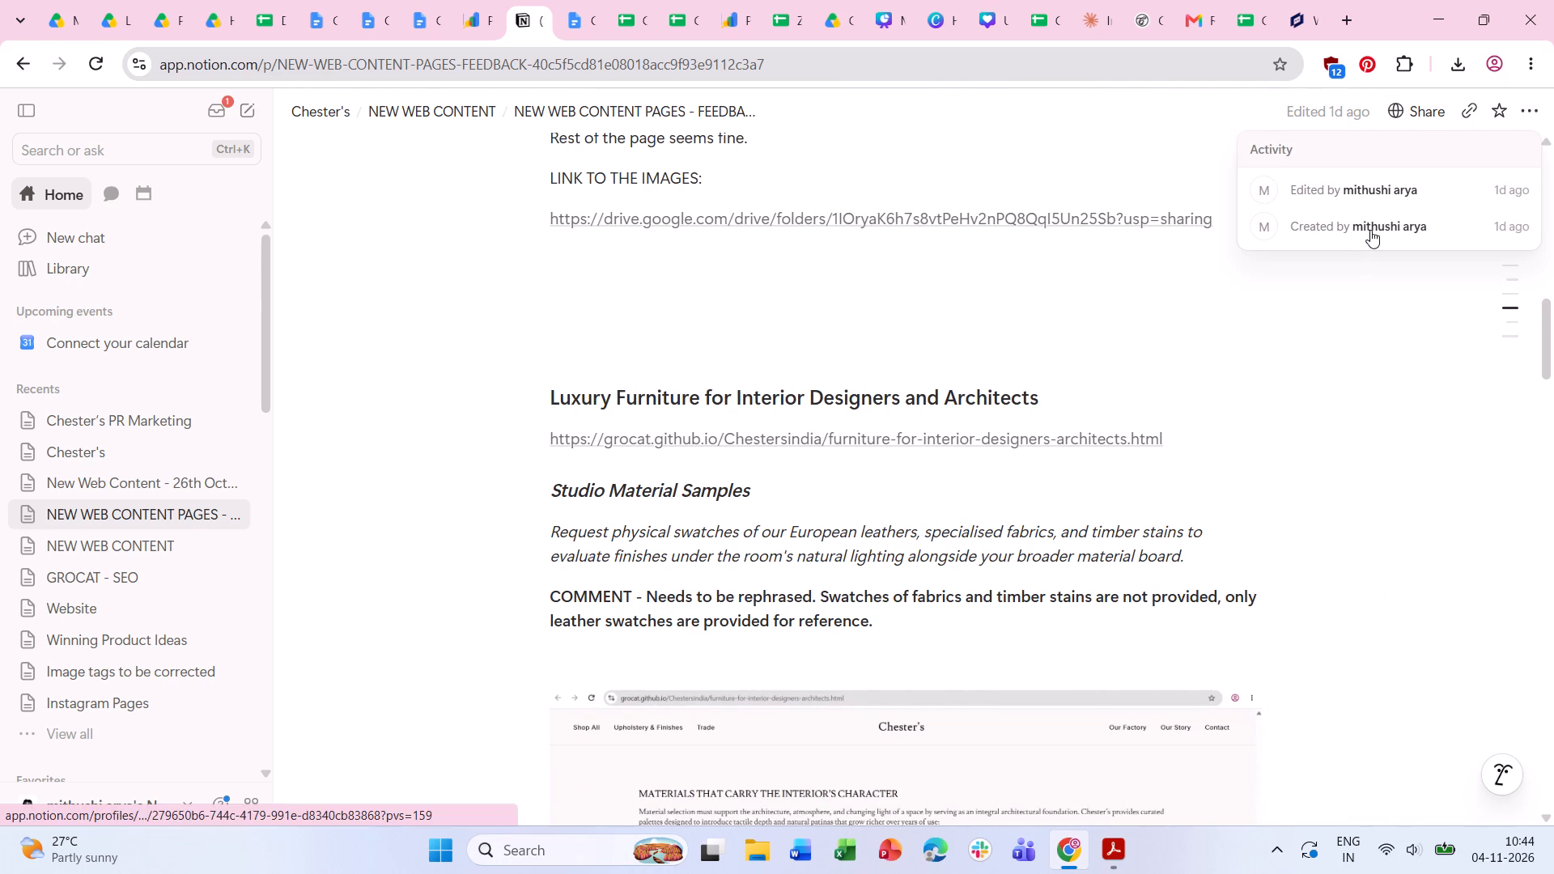
Read through the feedback comments on the interior designers and architects page and the restaurant furniture page.
scroll(1340, 492, "down", 7)
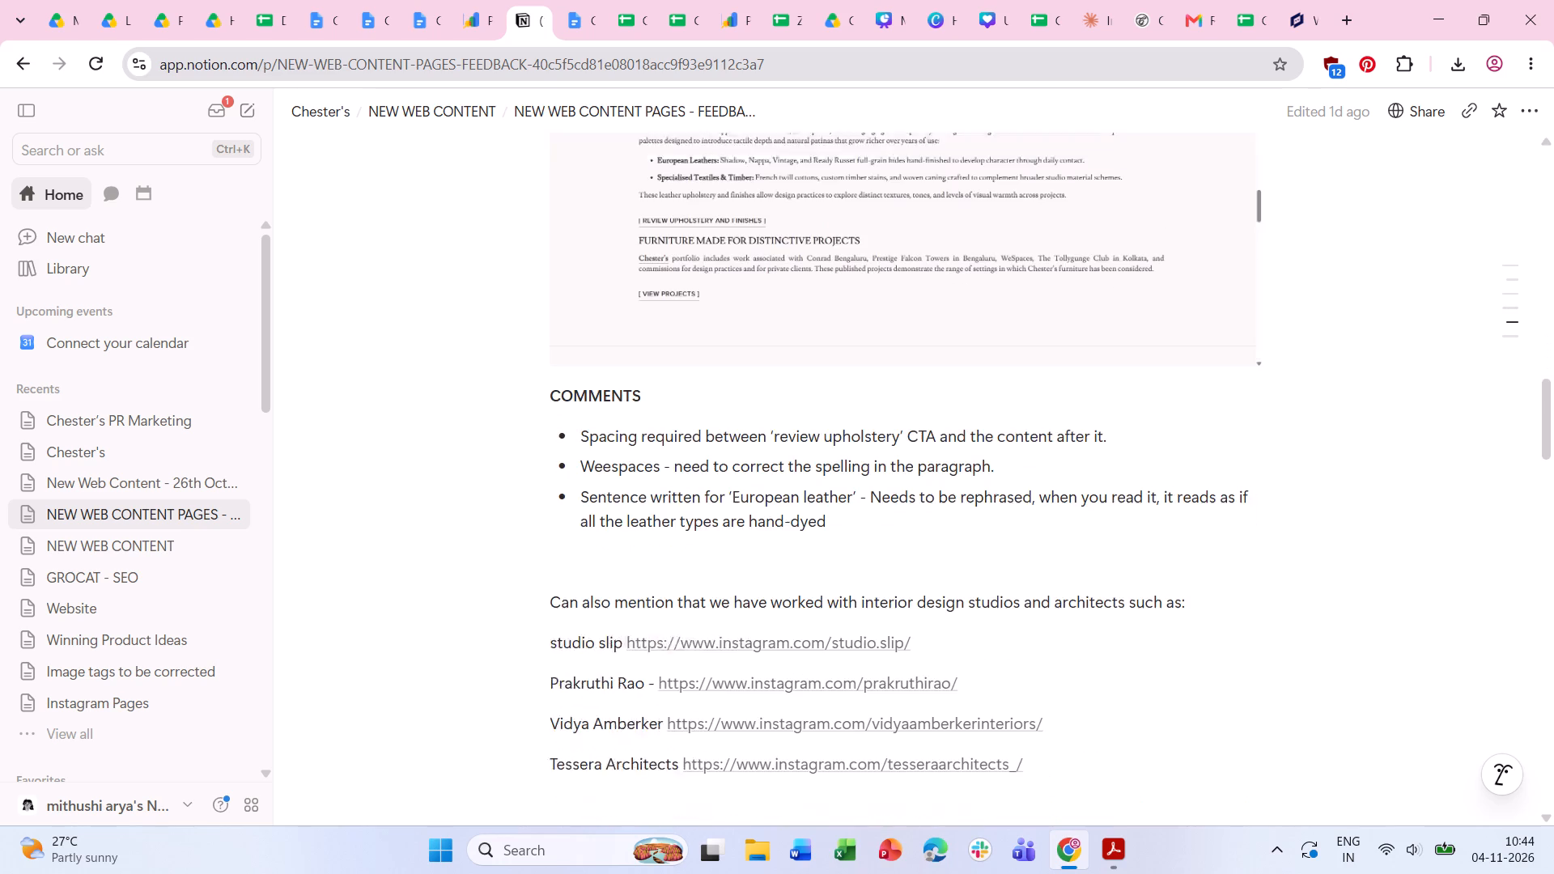
scroll(1340, 492, "down", 9)
scroll(1340, 492, "up", 2)
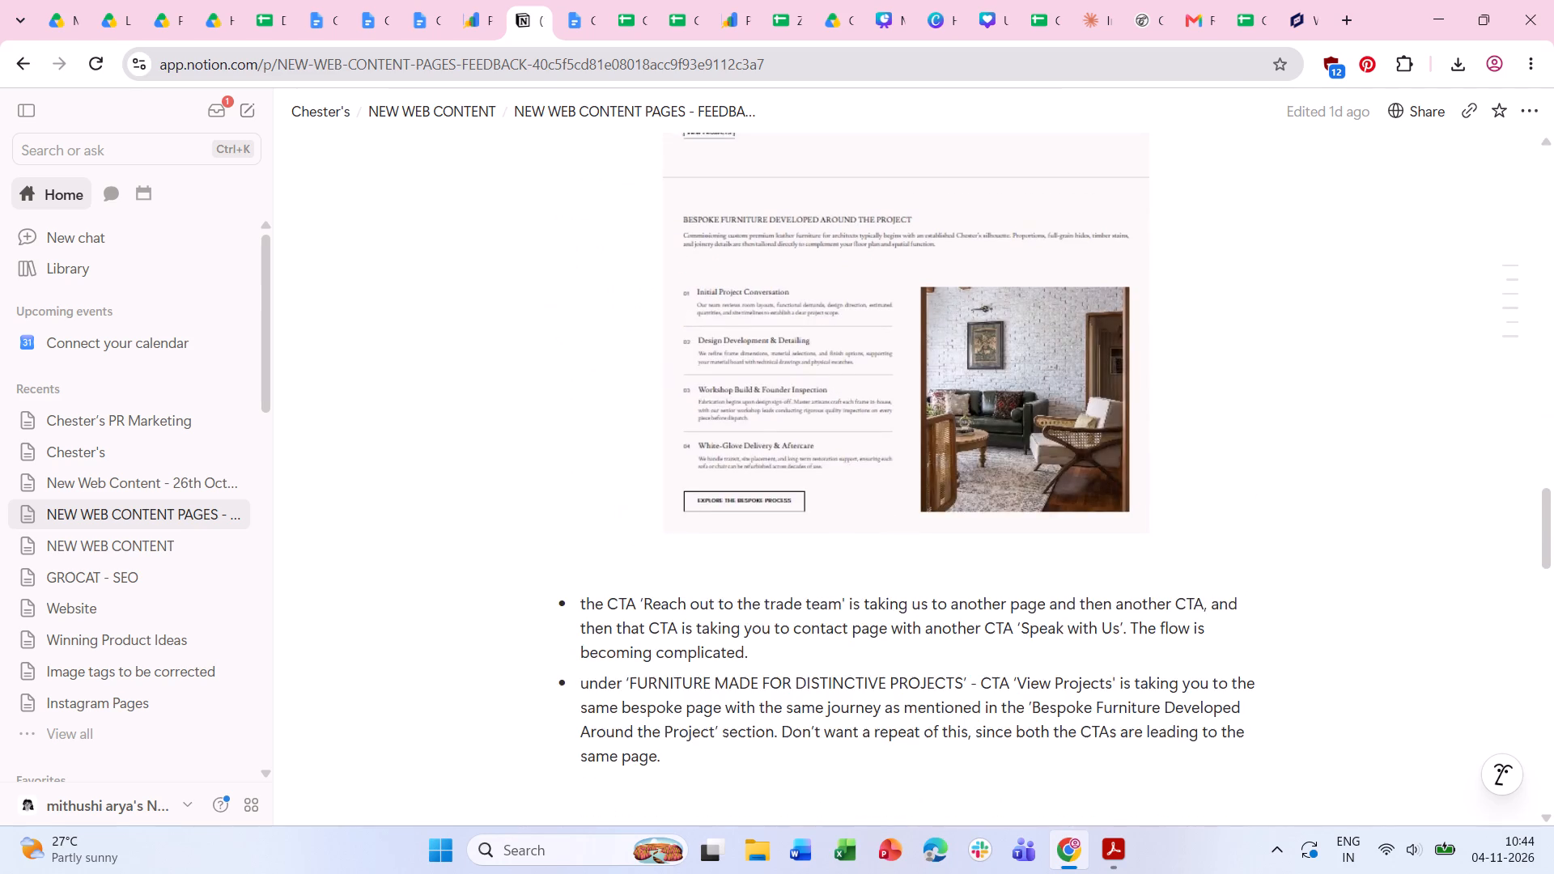
scroll(1340, 492, "up", 6)
scroll(1340, 492, "down", 2)
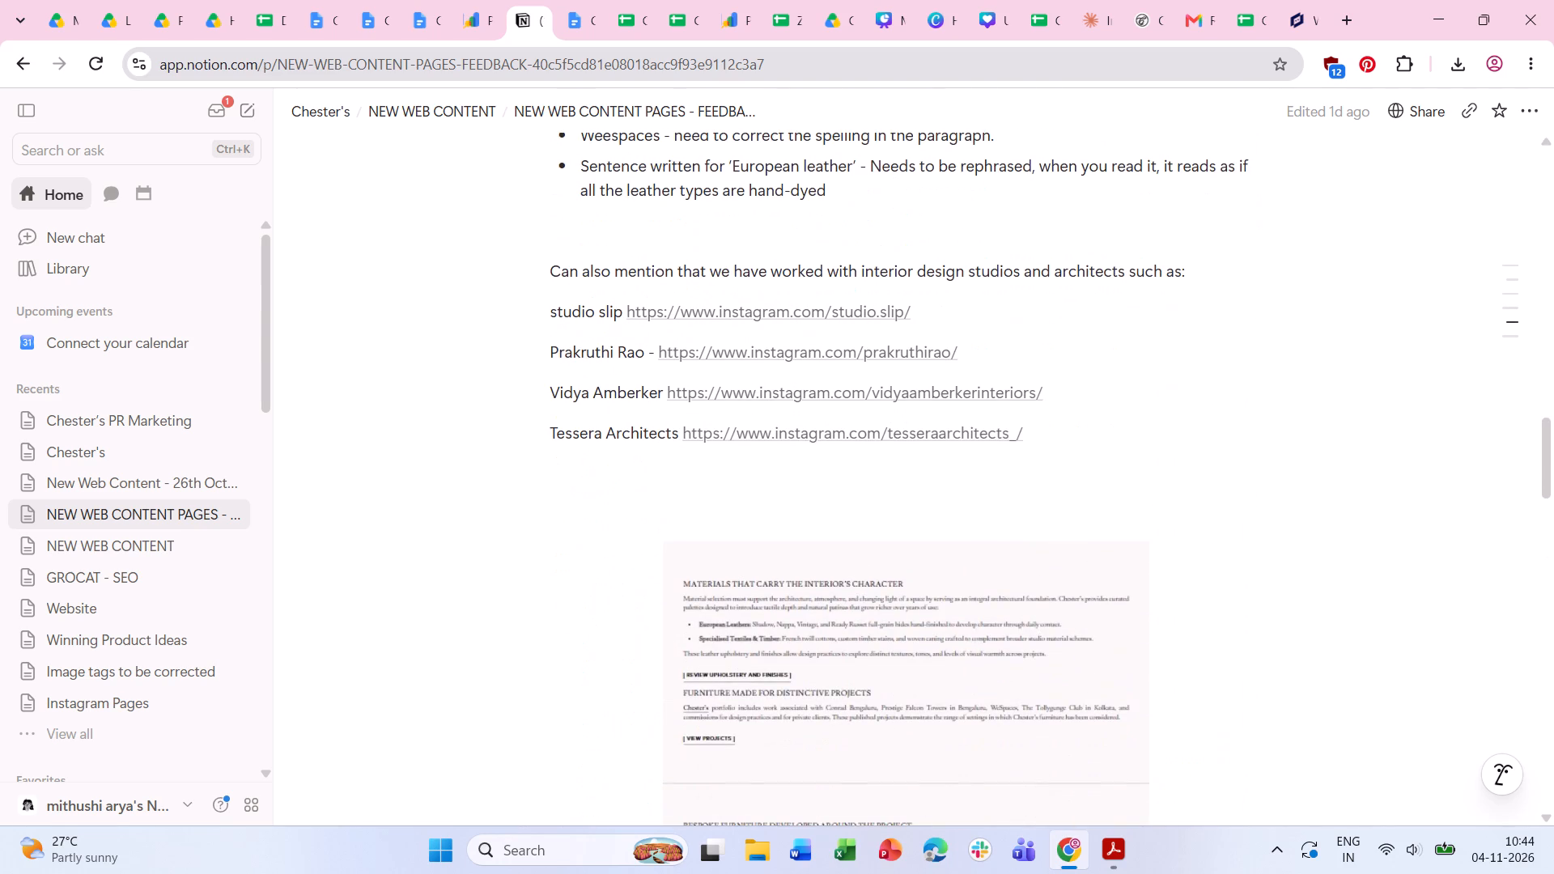
scroll(1340, 492, "down", 8)
scroll(1340, 492, "up", 6)
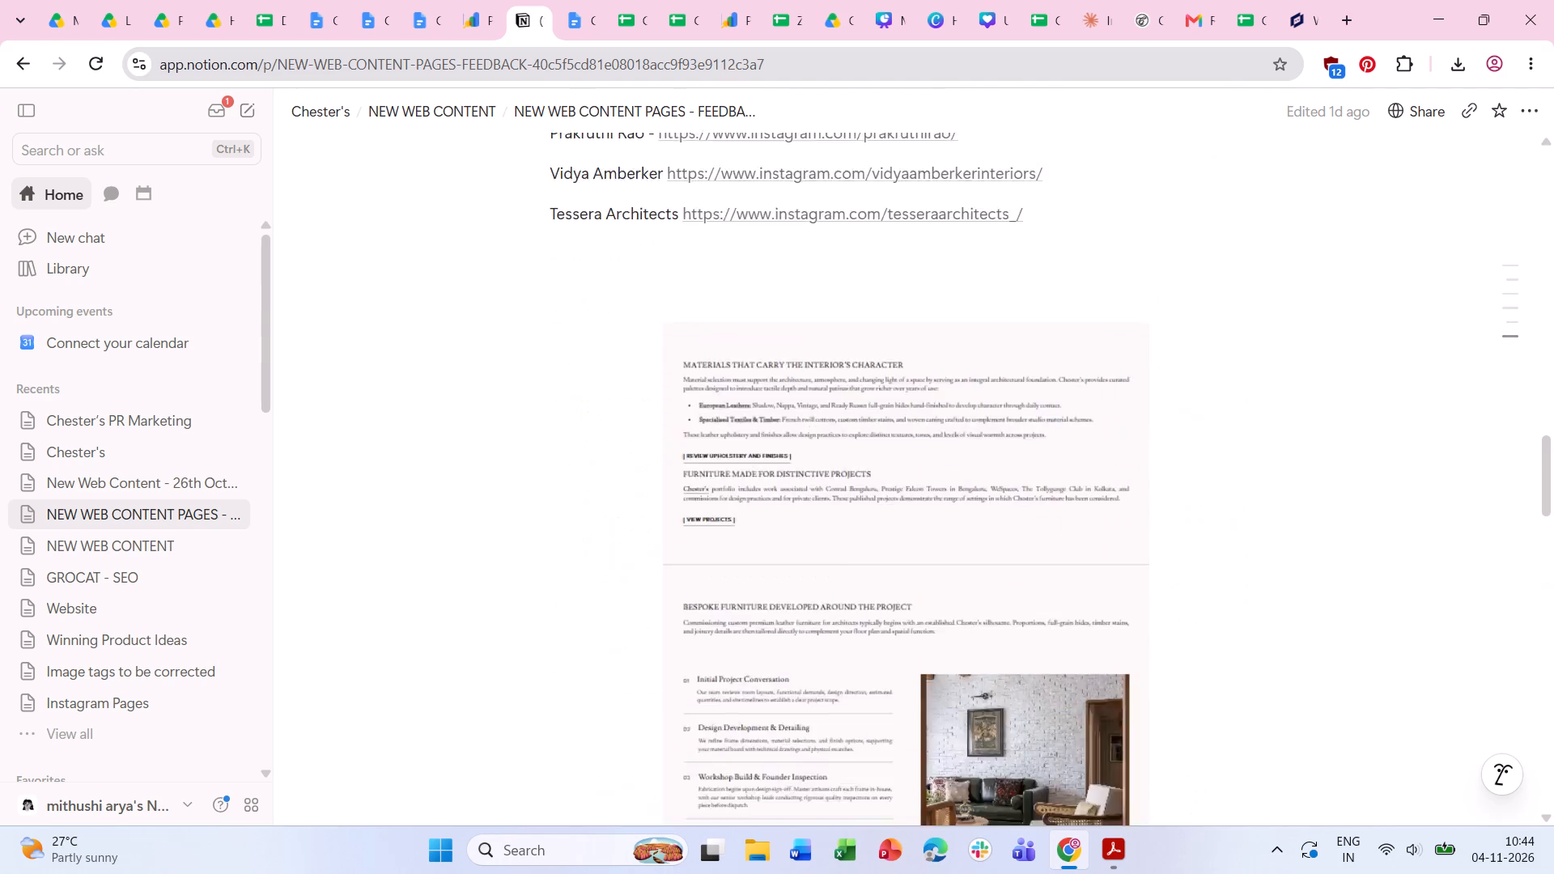
scroll(1340, 492, "up", 13)
scroll(1091, 488, "up", 5)
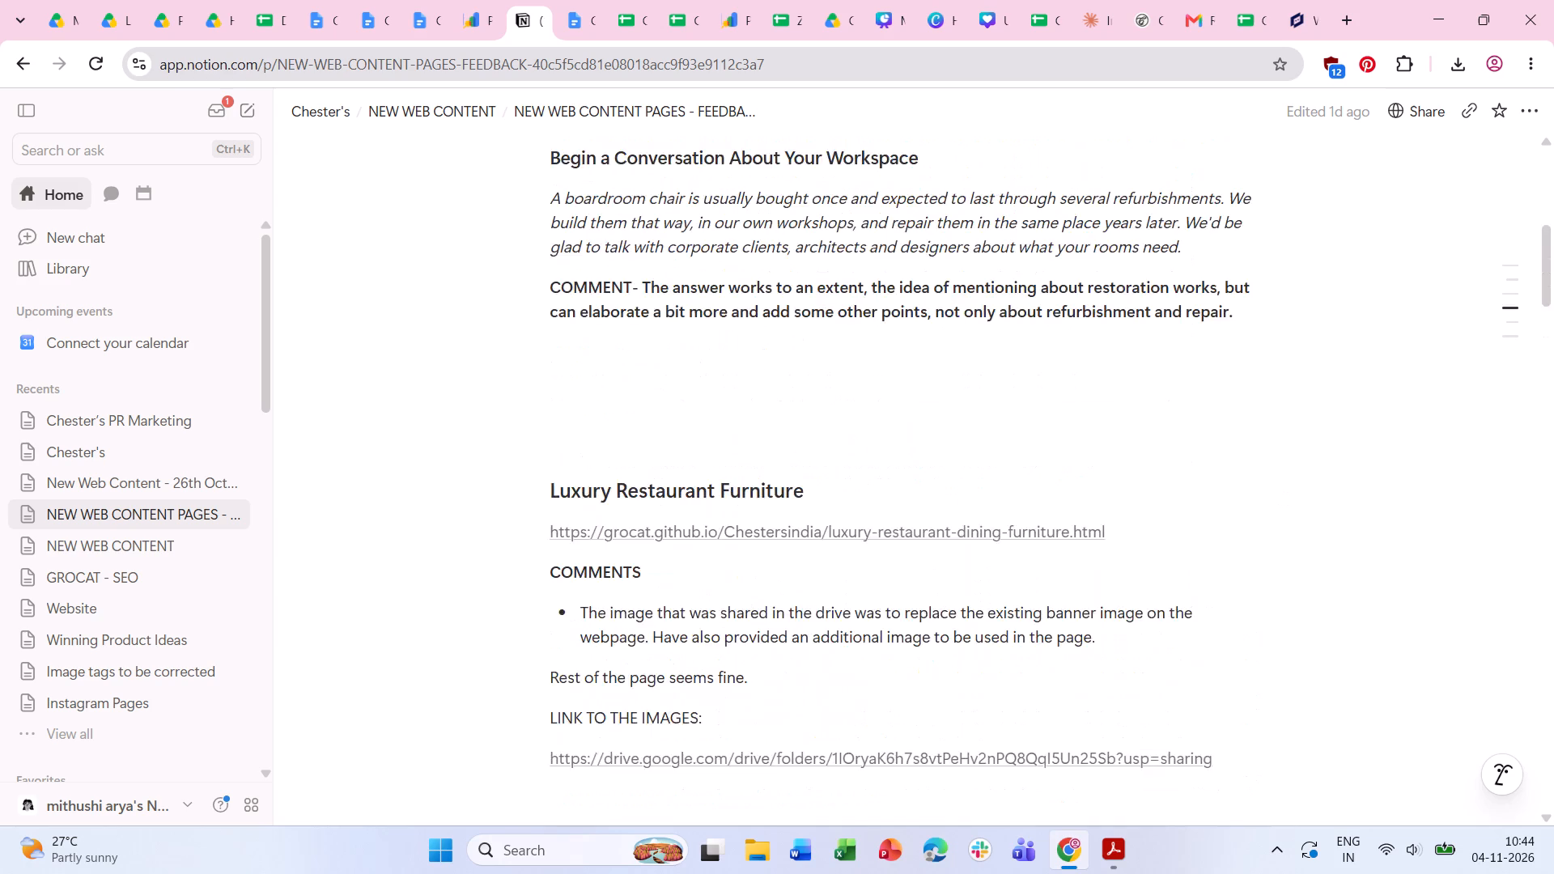
Open the Luxury Corporate Office Furniture demo page link from the feedback notes in a new browser tab and switch to it.
scroll(1091, 488, "up", 7)
right_click(1013, 445)
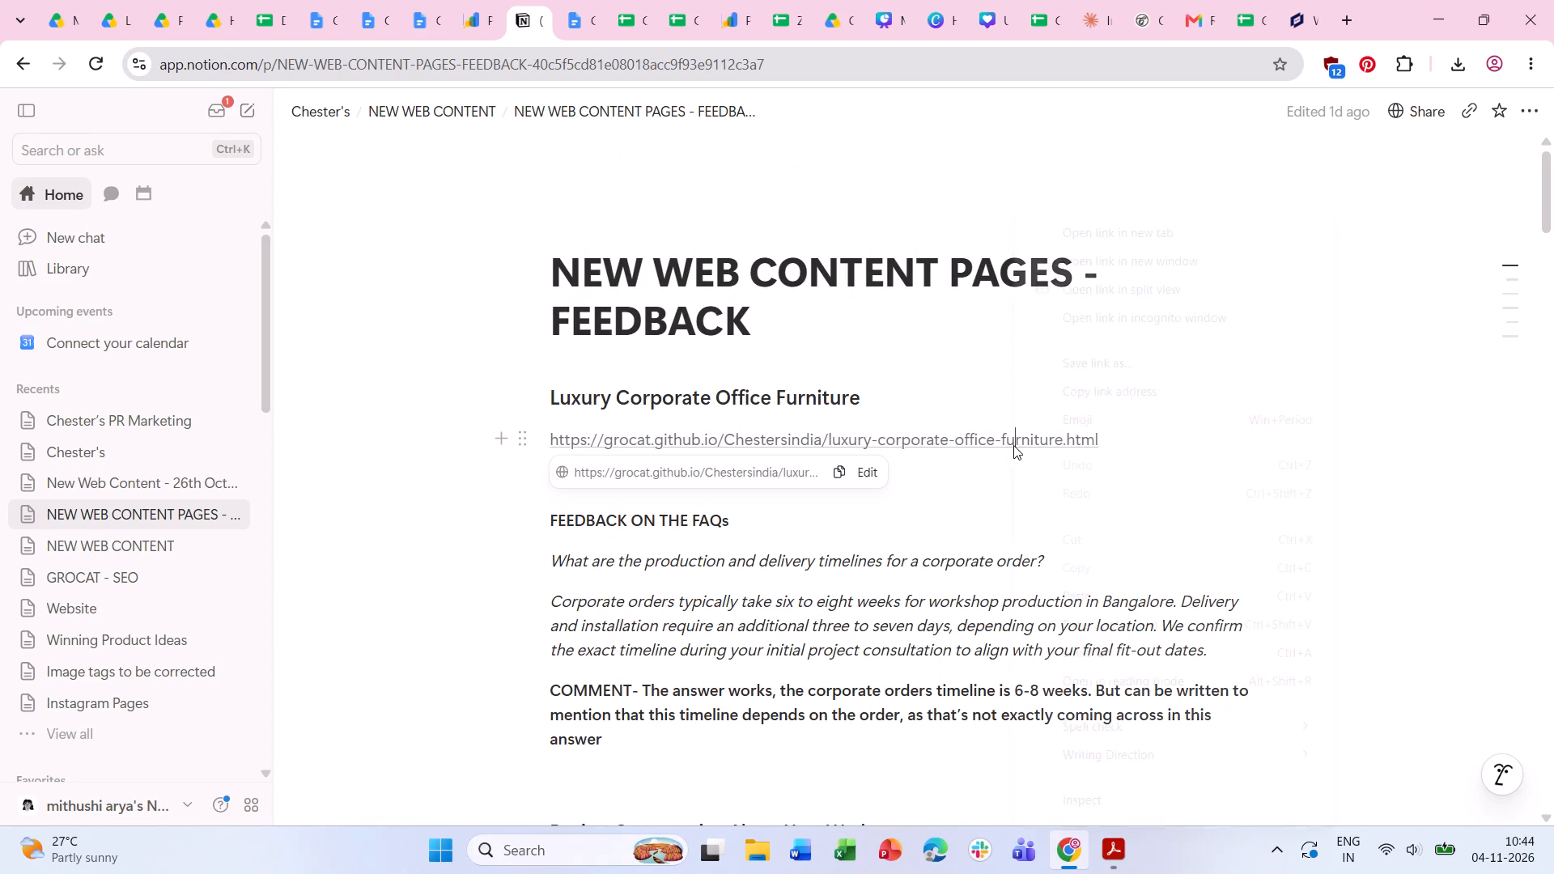
left_click(1125, 234)
left_click(559, 0)
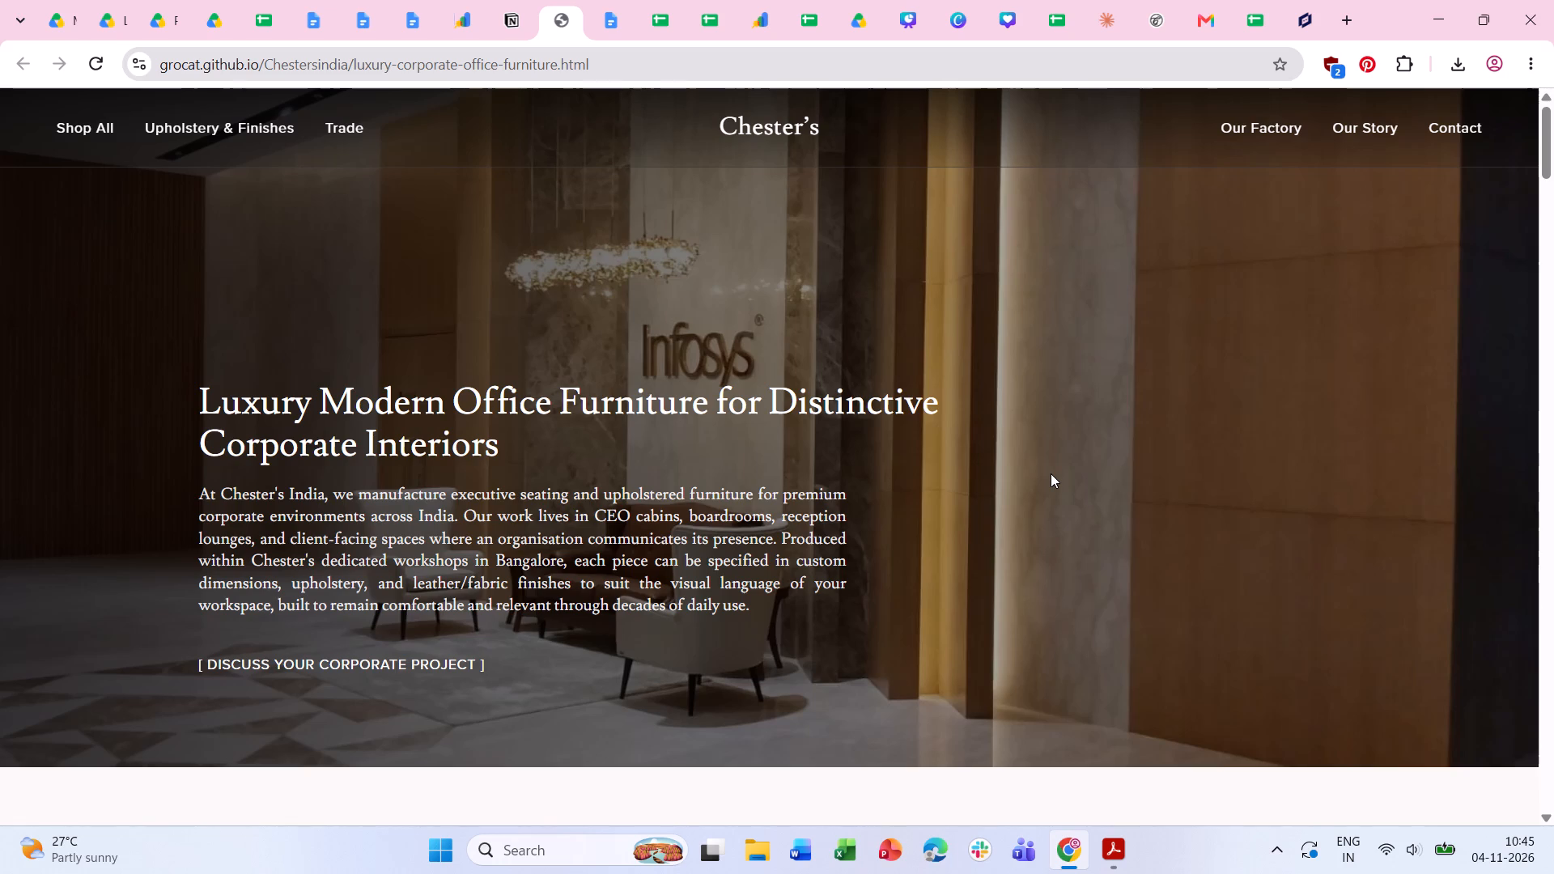
Look through the luxury corporate office furniture demo page from the banner to the FAQs, examining its text, images and layout.
scroll(1048, 479, "down", 16)
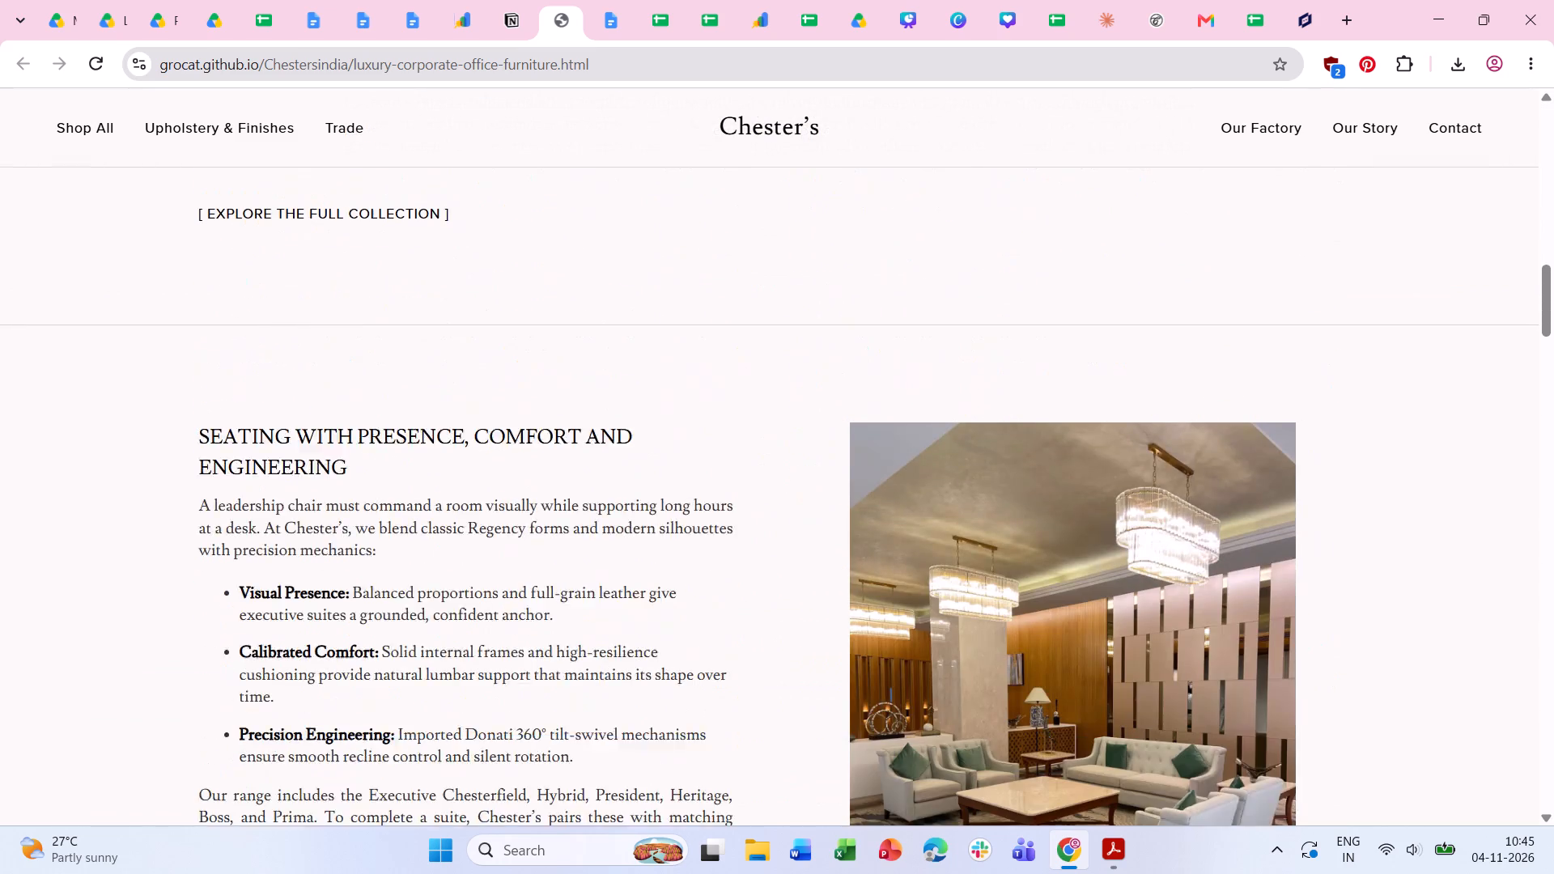
scroll(1050, 493, "down", 3)
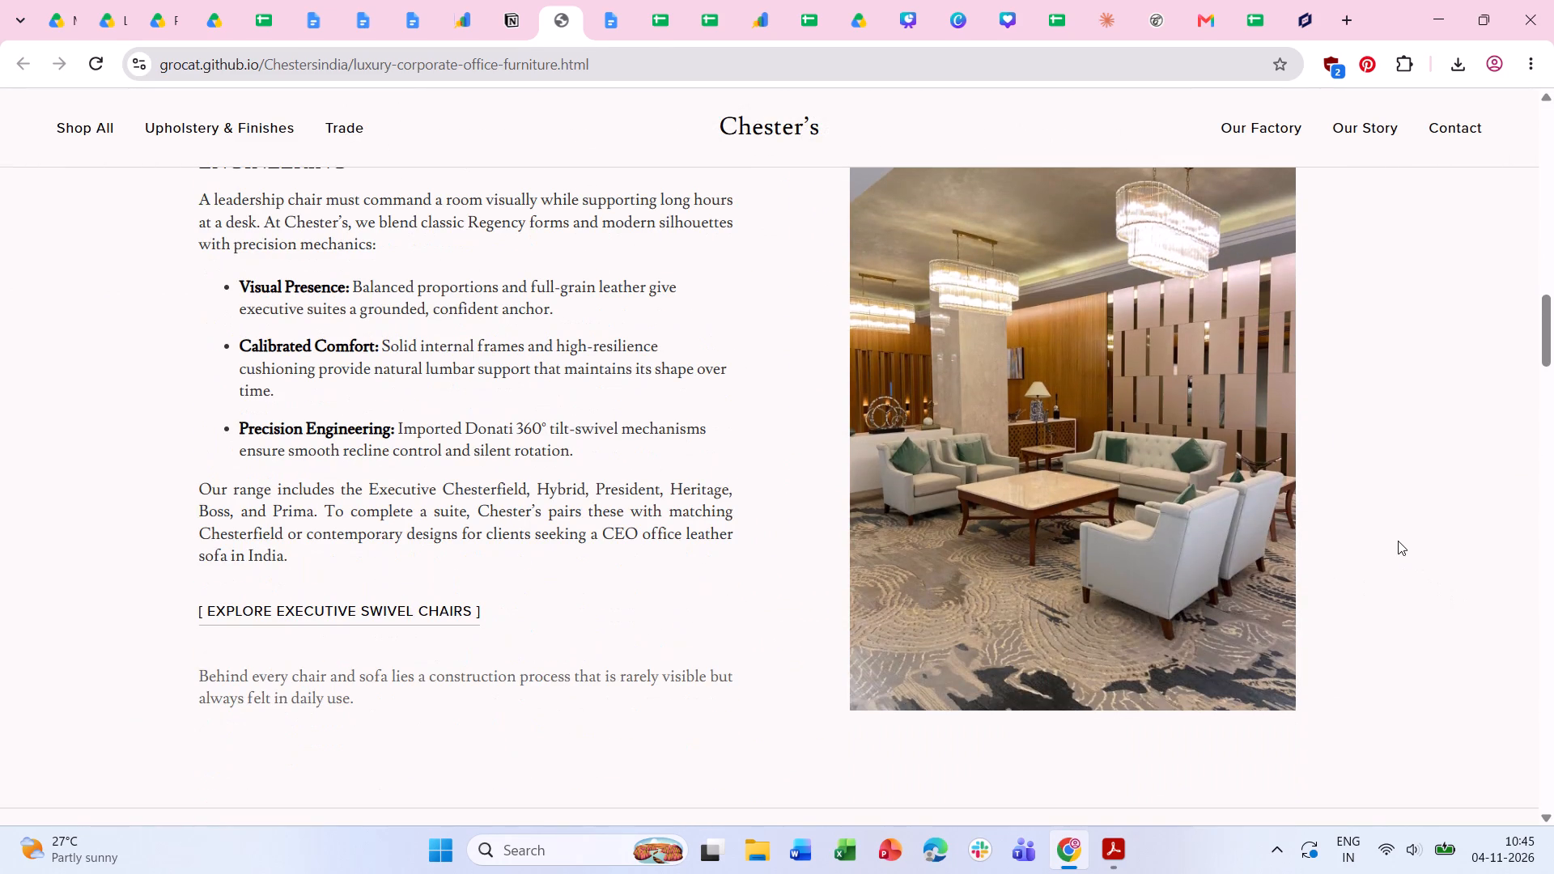
scroll(1398, 541, "down", 6)
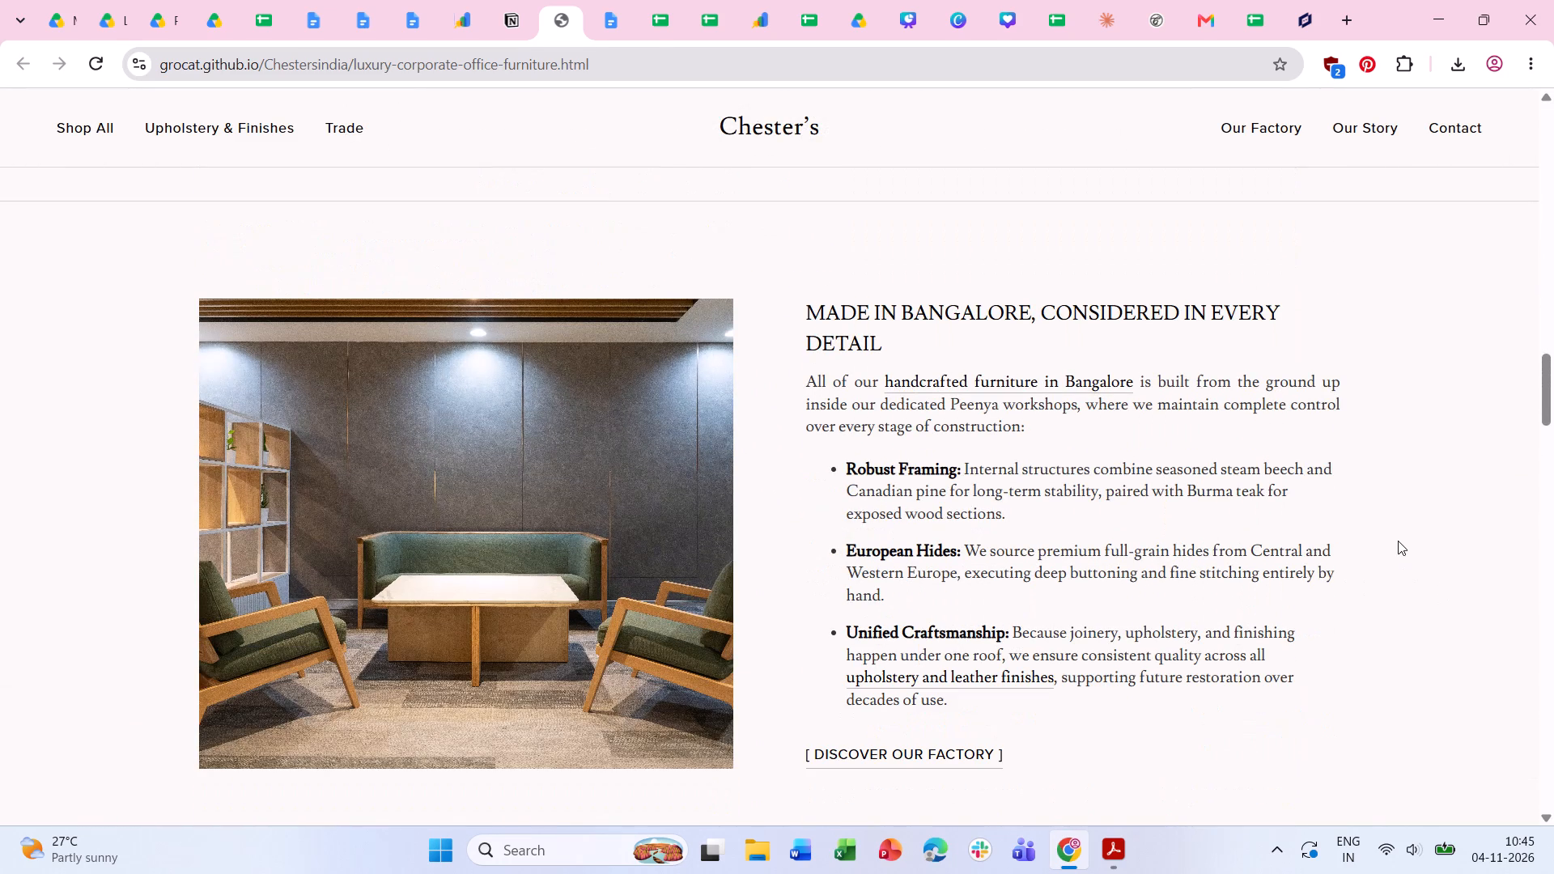
scroll(1398, 541, "down", 6)
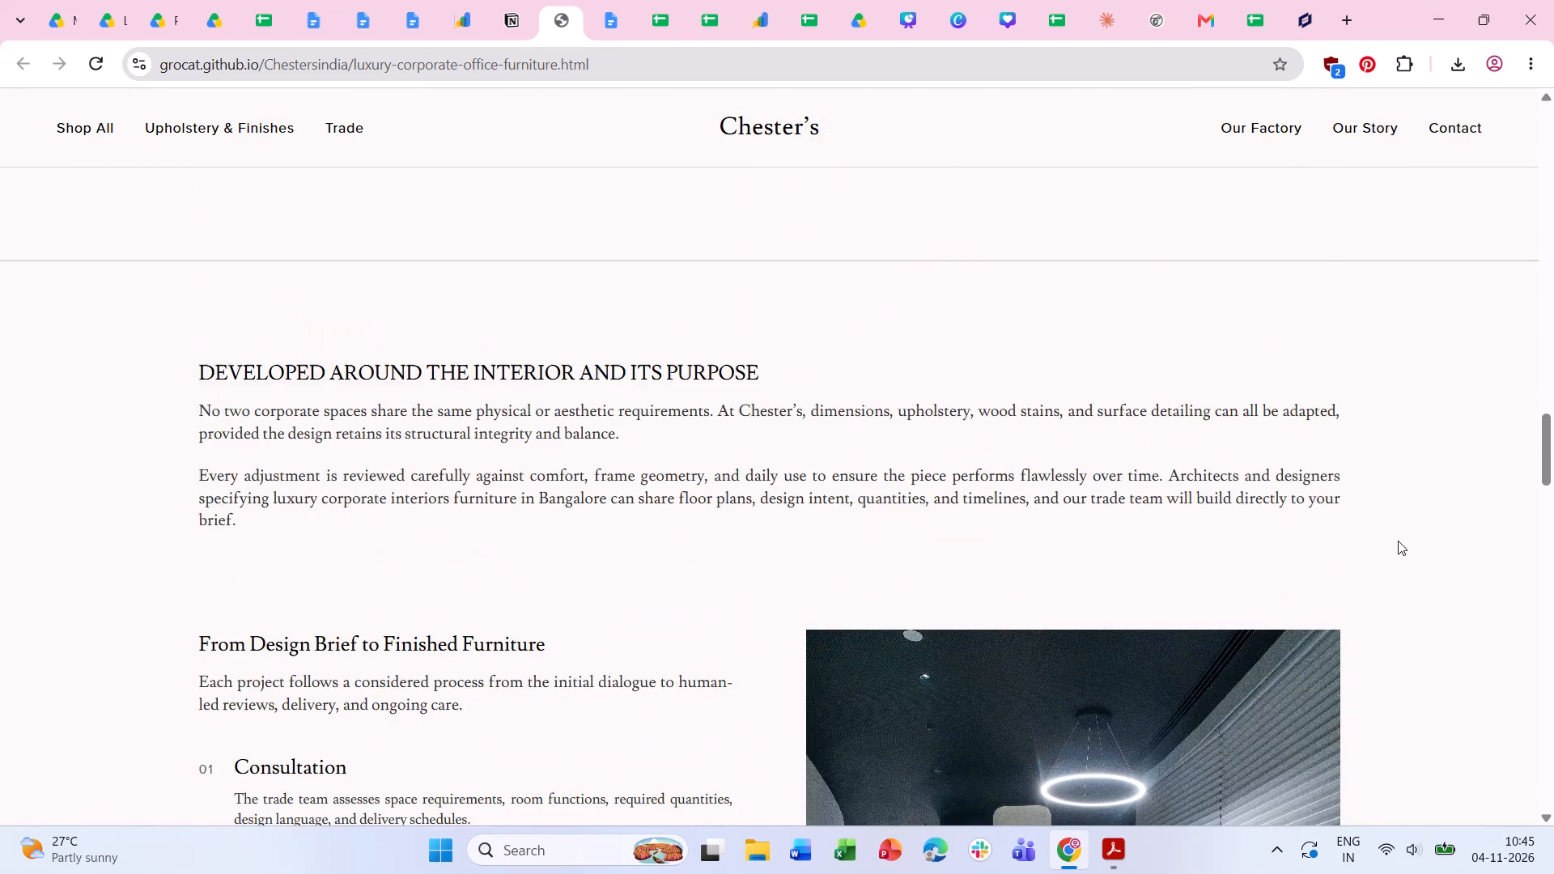
scroll(1398, 541, "down", 9)
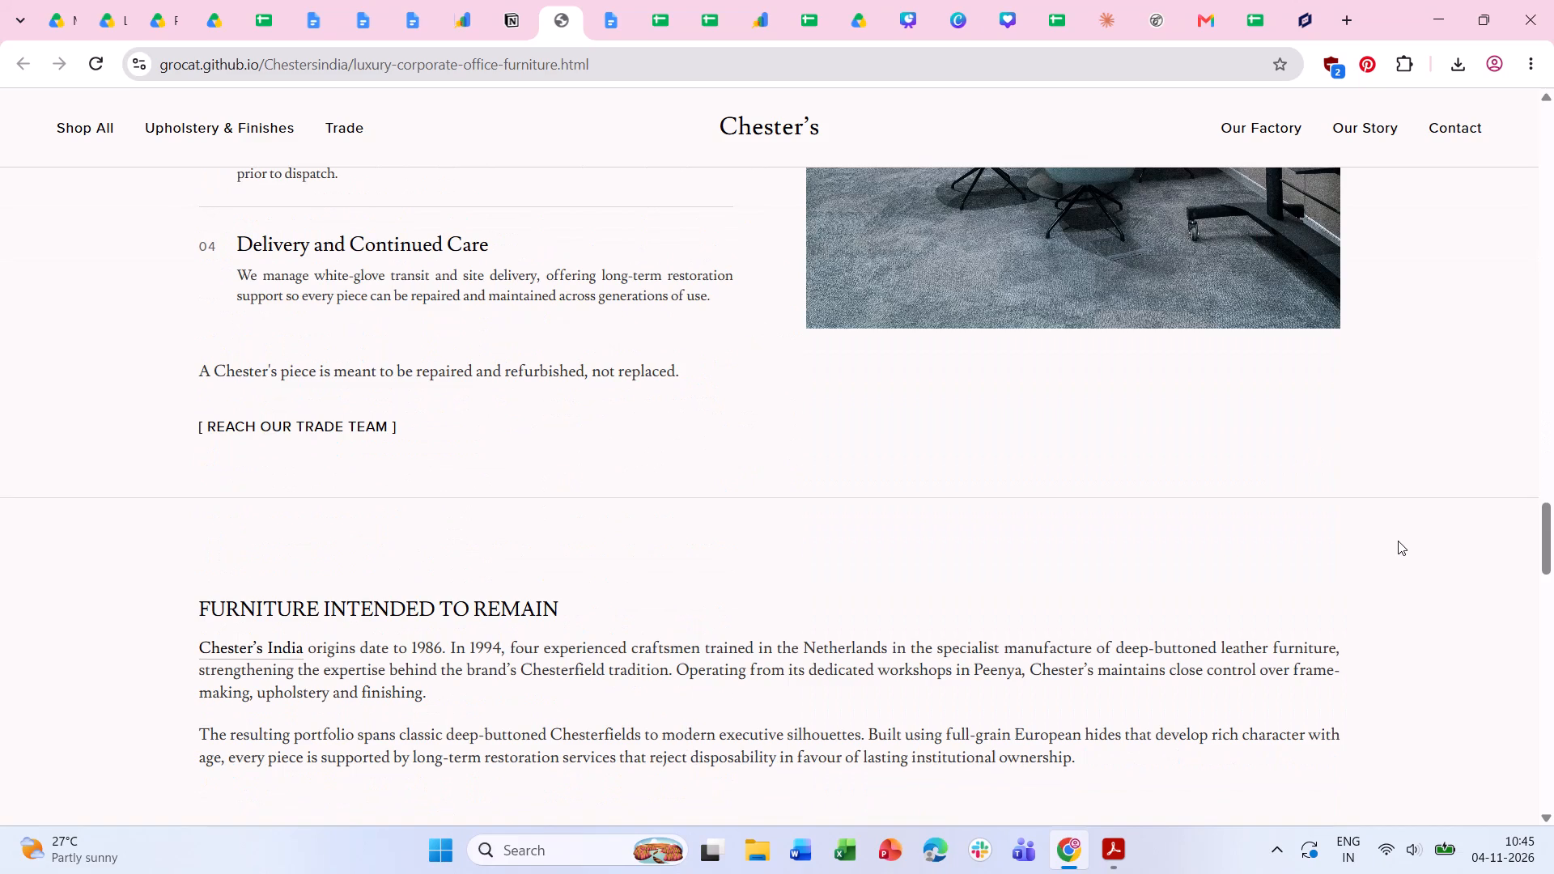
scroll(1398, 541, "down", 20)
scroll(1398, 541, "up", 11)
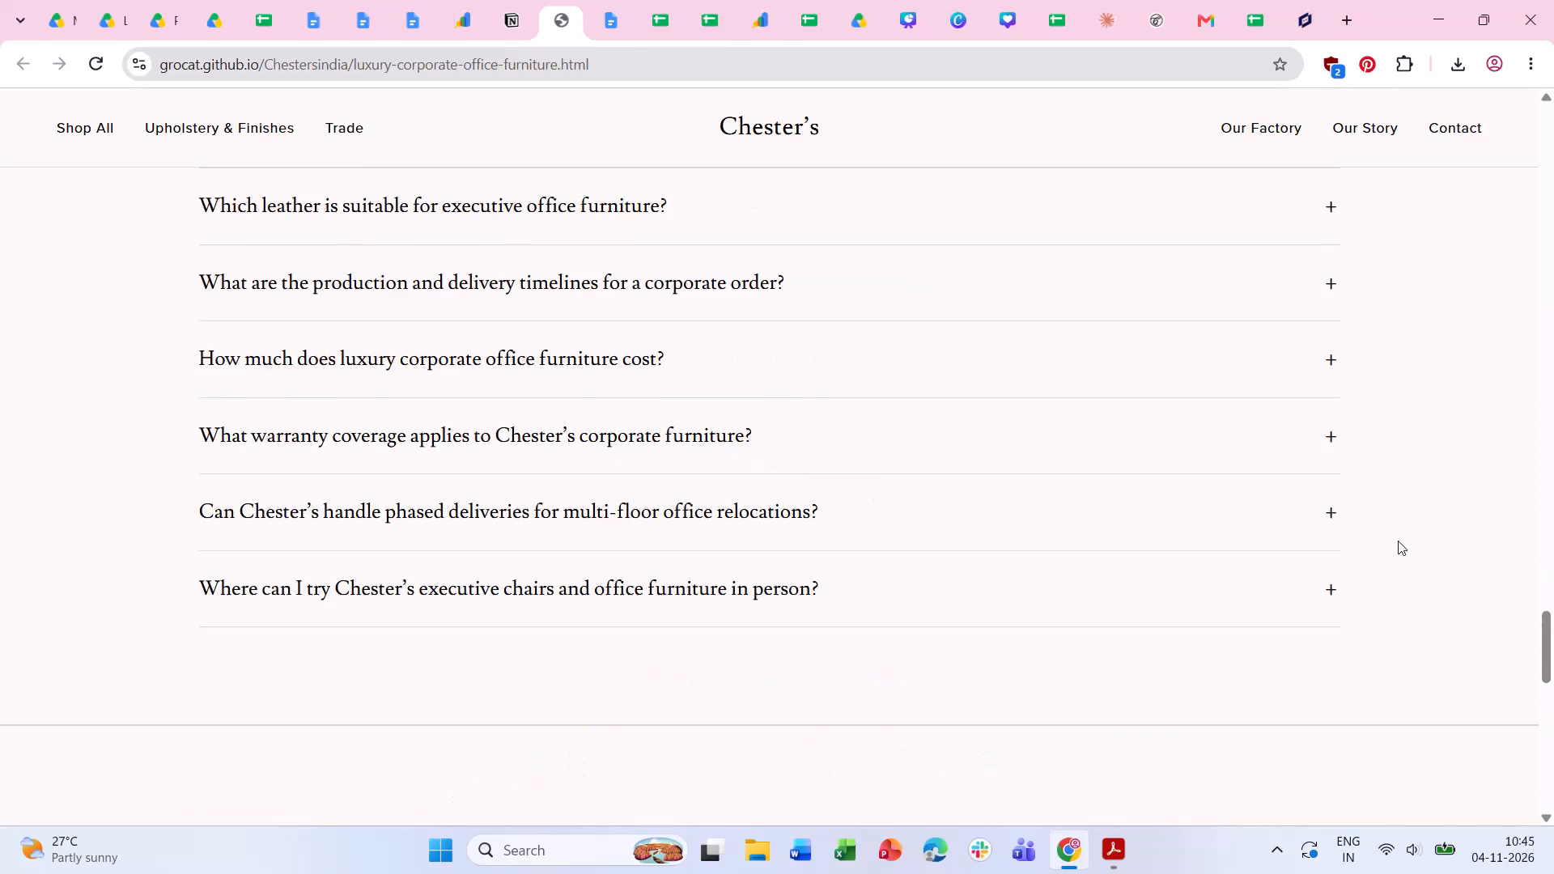
scroll(1398, 541, "up", 20)
scroll(1398, 541, "up", 7)
scroll(1398, 541, "up", 18)
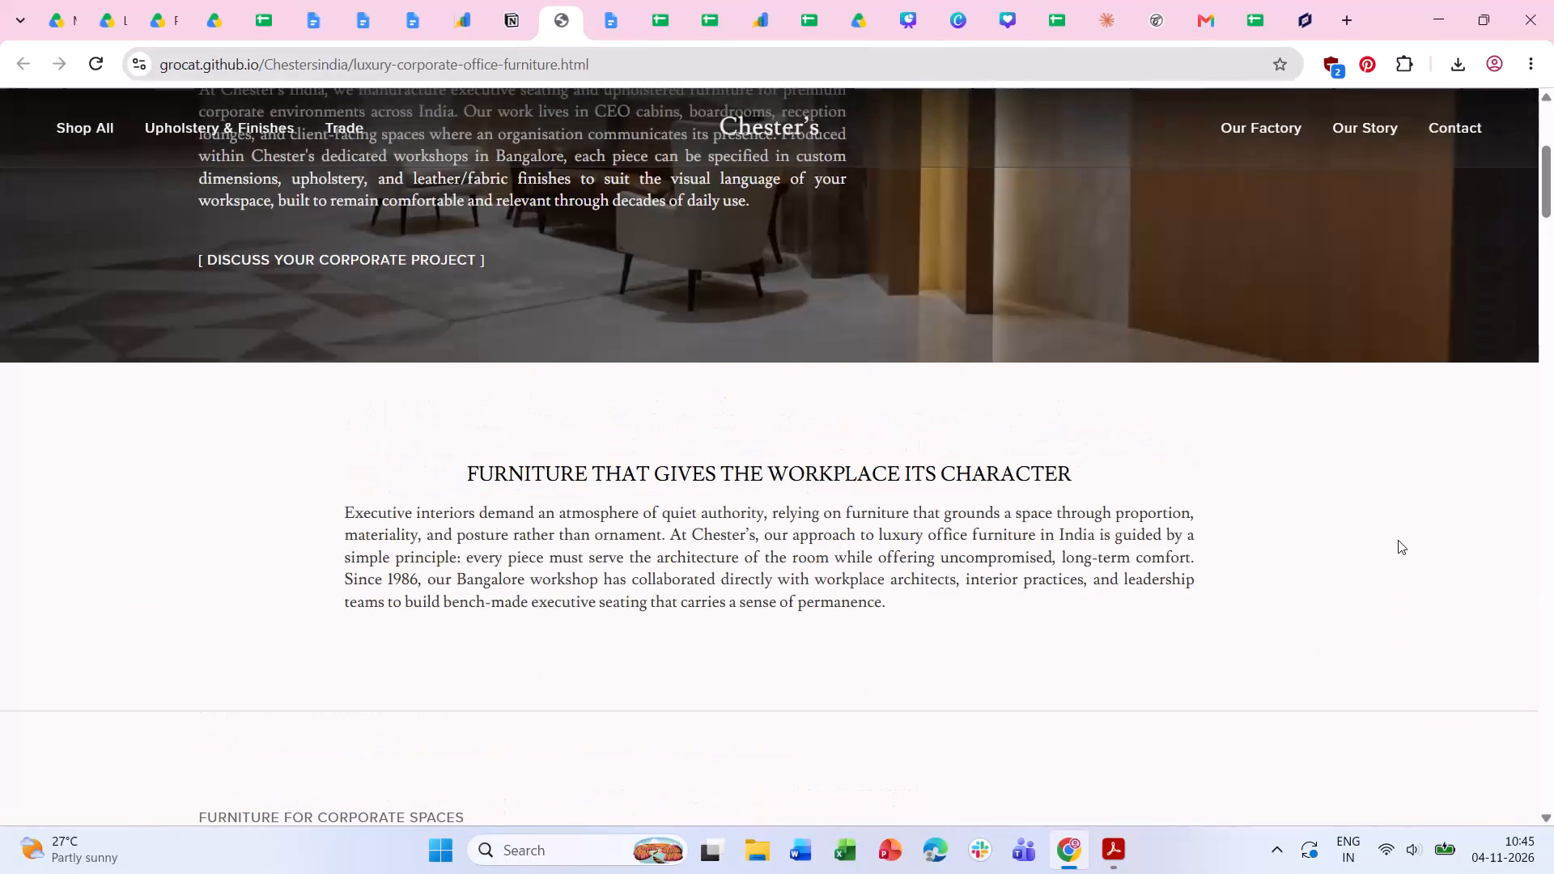
scroll(1398, 540, "up", 5)
scroll(1398, 540, "down", 17)
scroll(1398, 540, "down", 8)
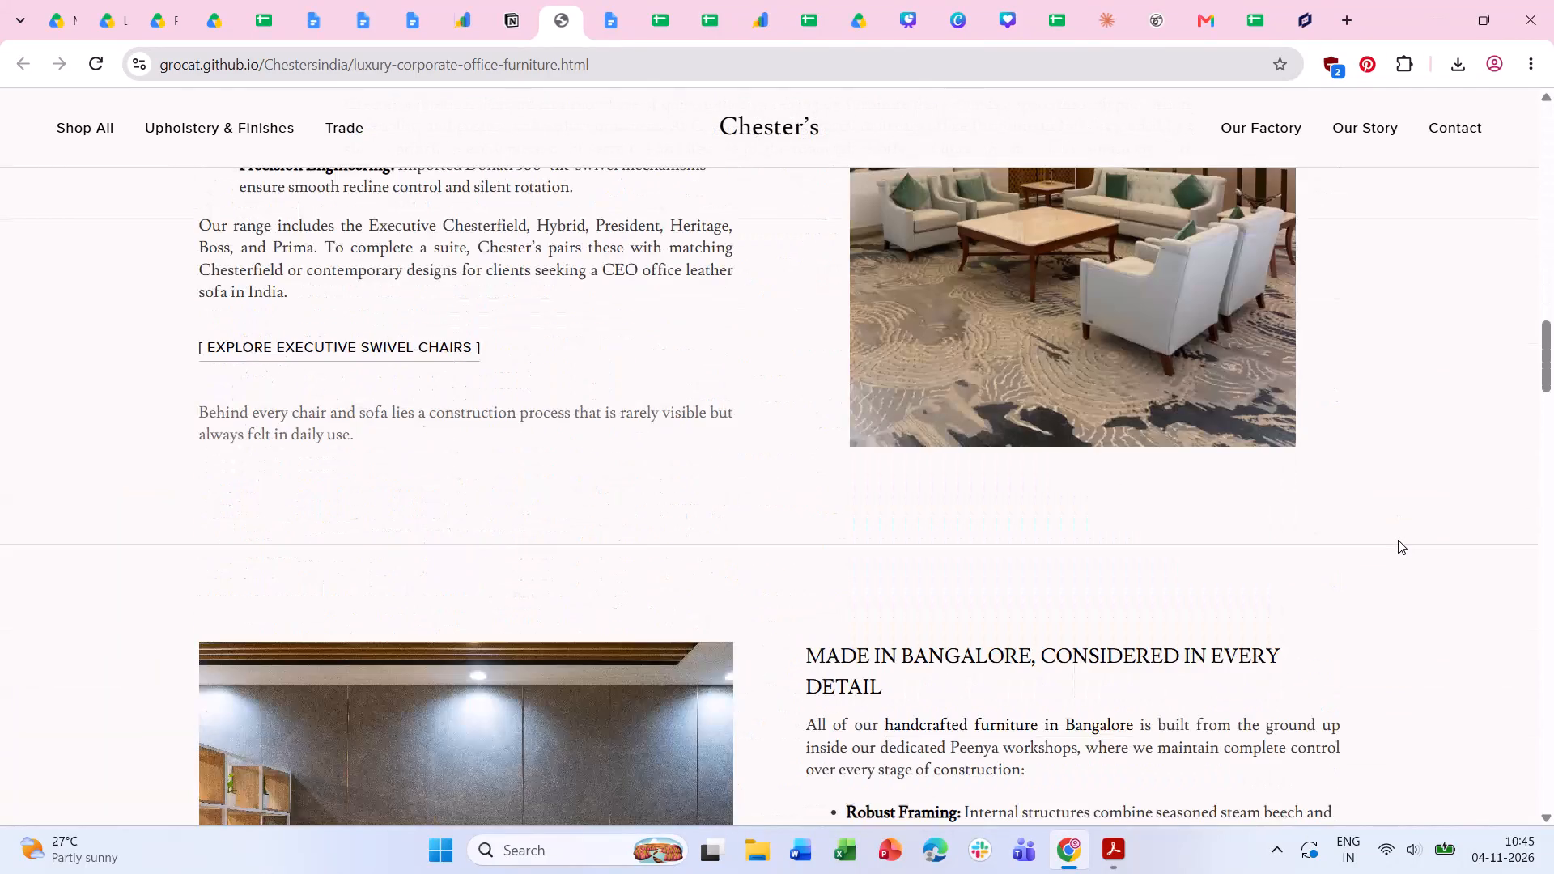
scroll(1398, 540, "up", 7)
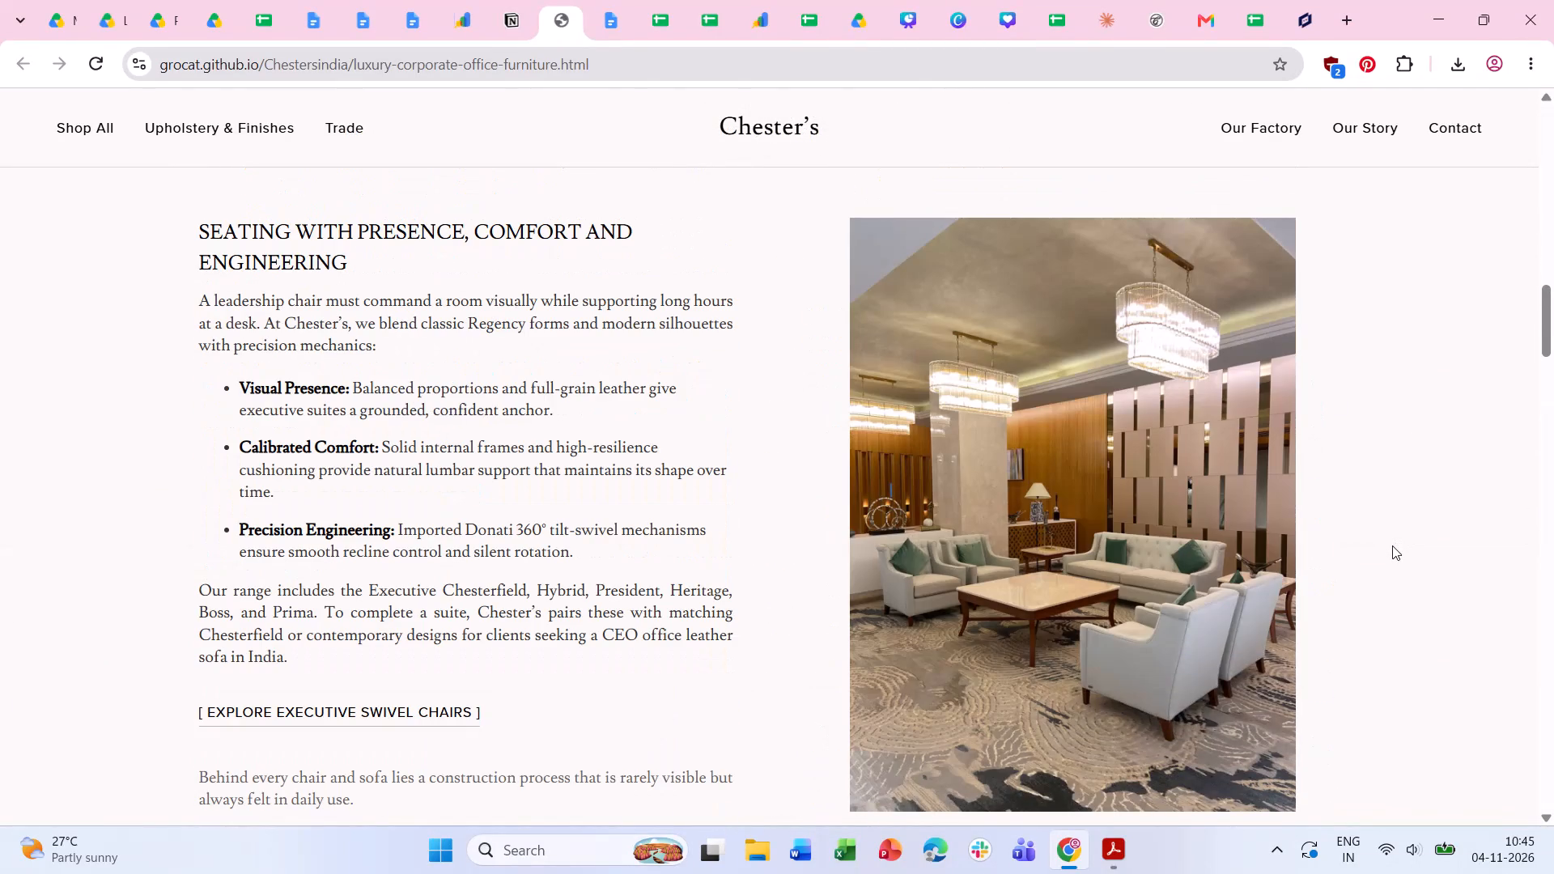
scroll(1403, 528, "up", 17)
scroll(1403, 528, "up", 6)
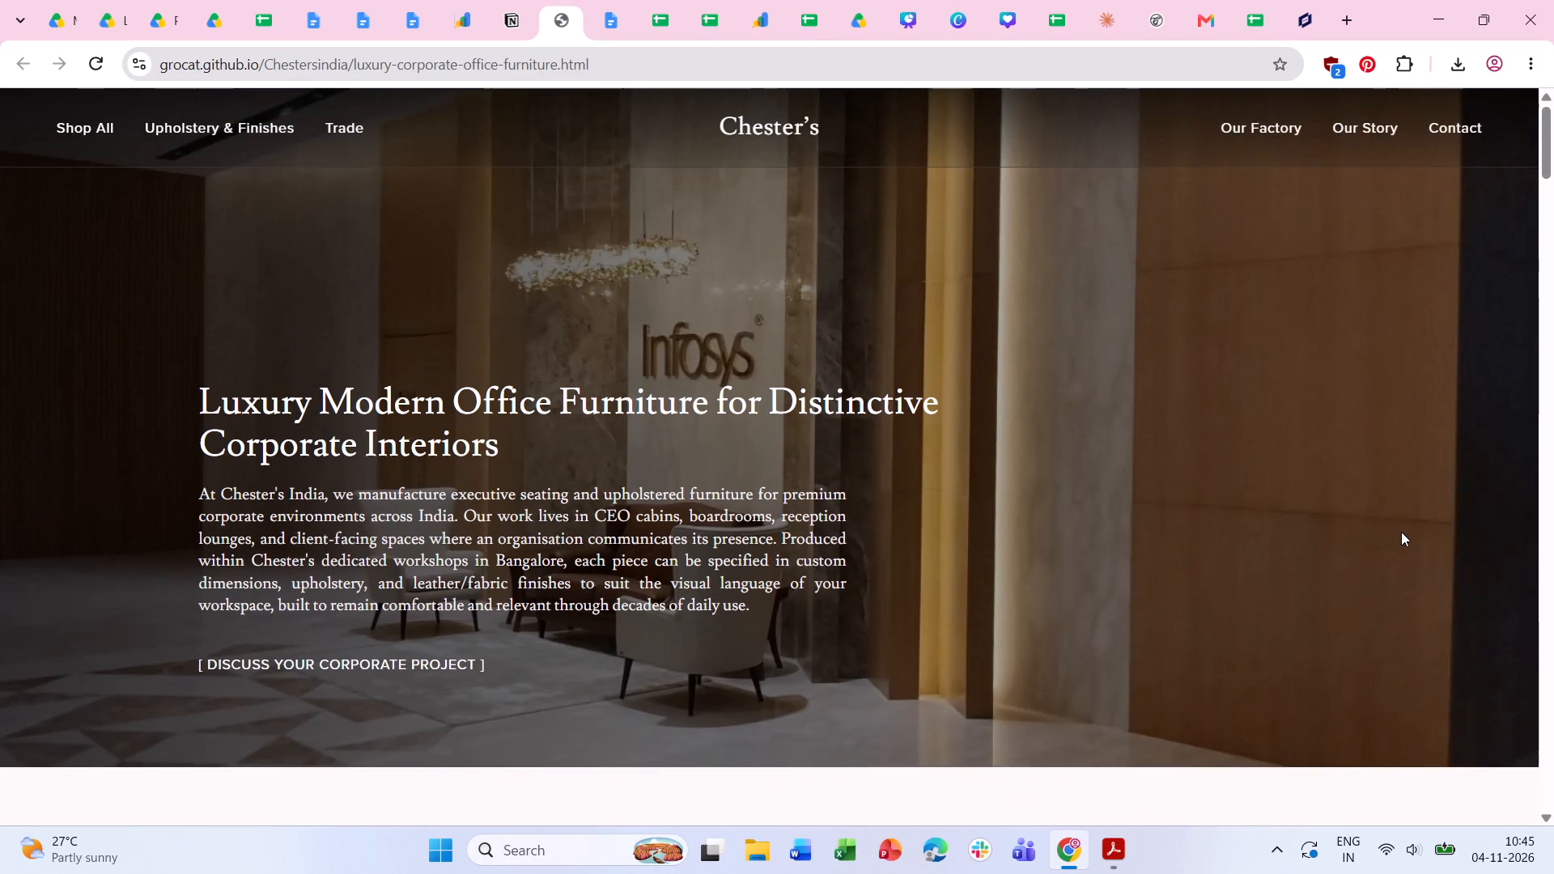
Return to the Notion feedback page and reread the comments on the Luxury Corporate Office Furniture and Luxury Restaurant Furniture pages.
left_click(507, 25)
scroll(1277, 510, "down", 2)
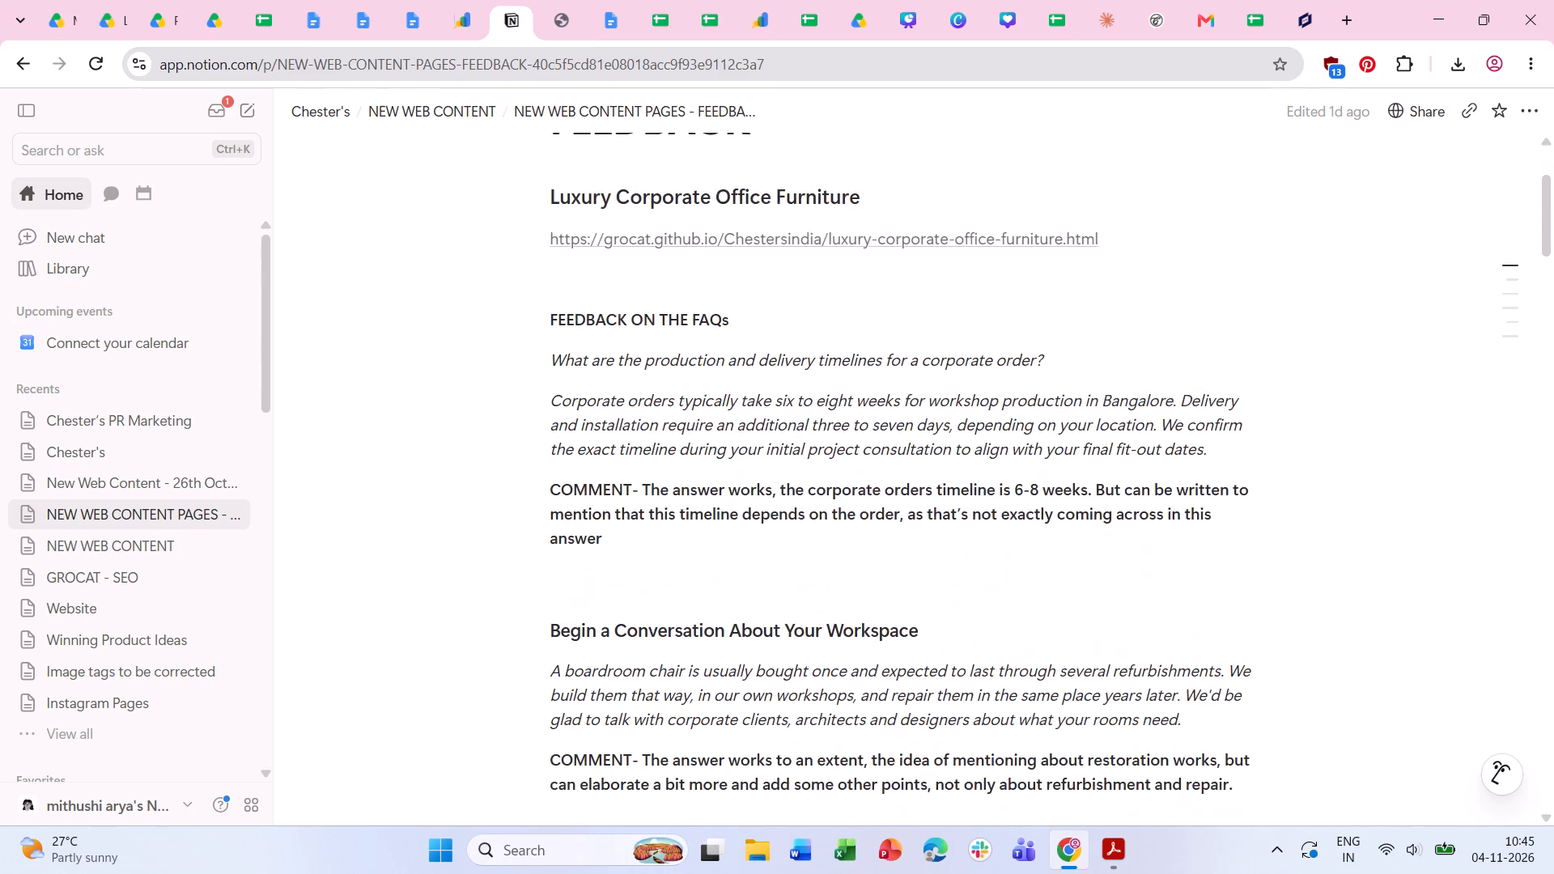
scroll(1301, 494, "down", 3)
scroll(1398, 514, "down", 3)
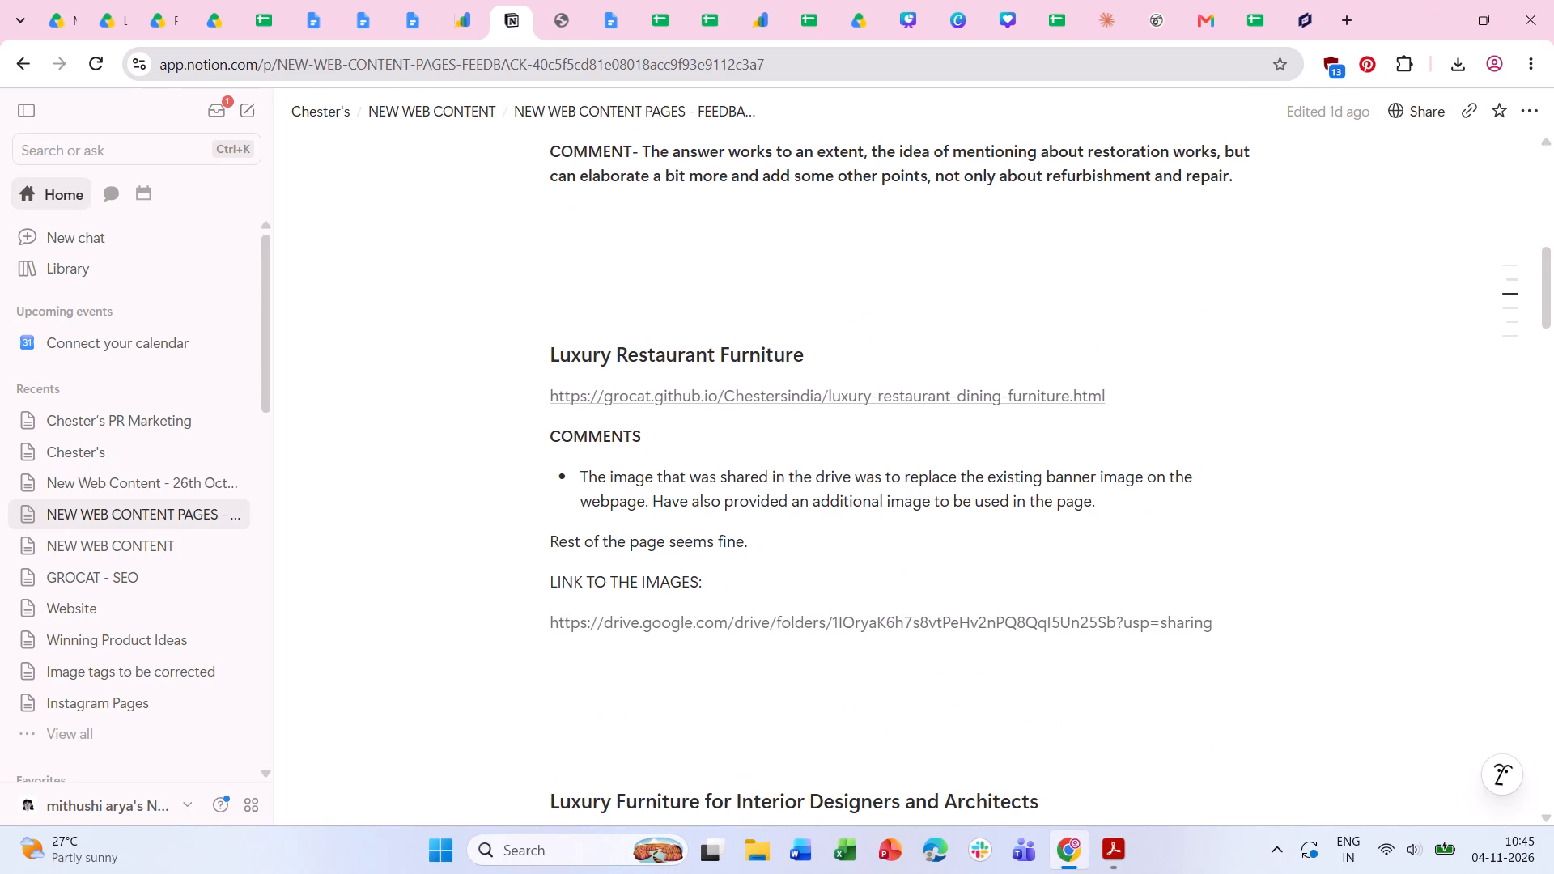
scroll(1398, 514, "up", 5)
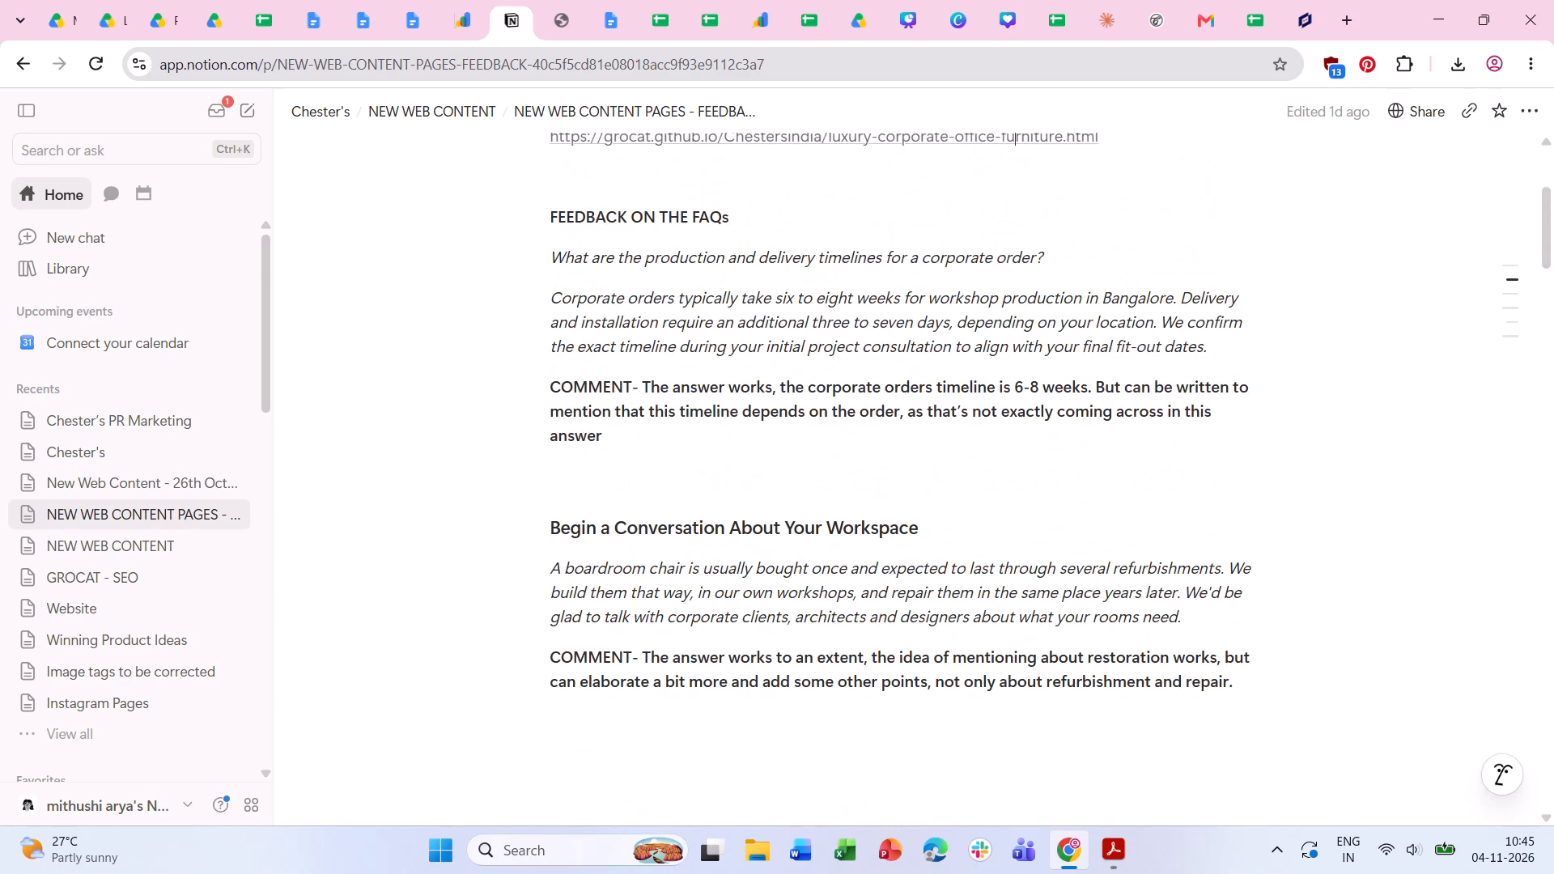
scroll(1398, 514, "up", 3)
scroll(1398, 514, "down", 5)
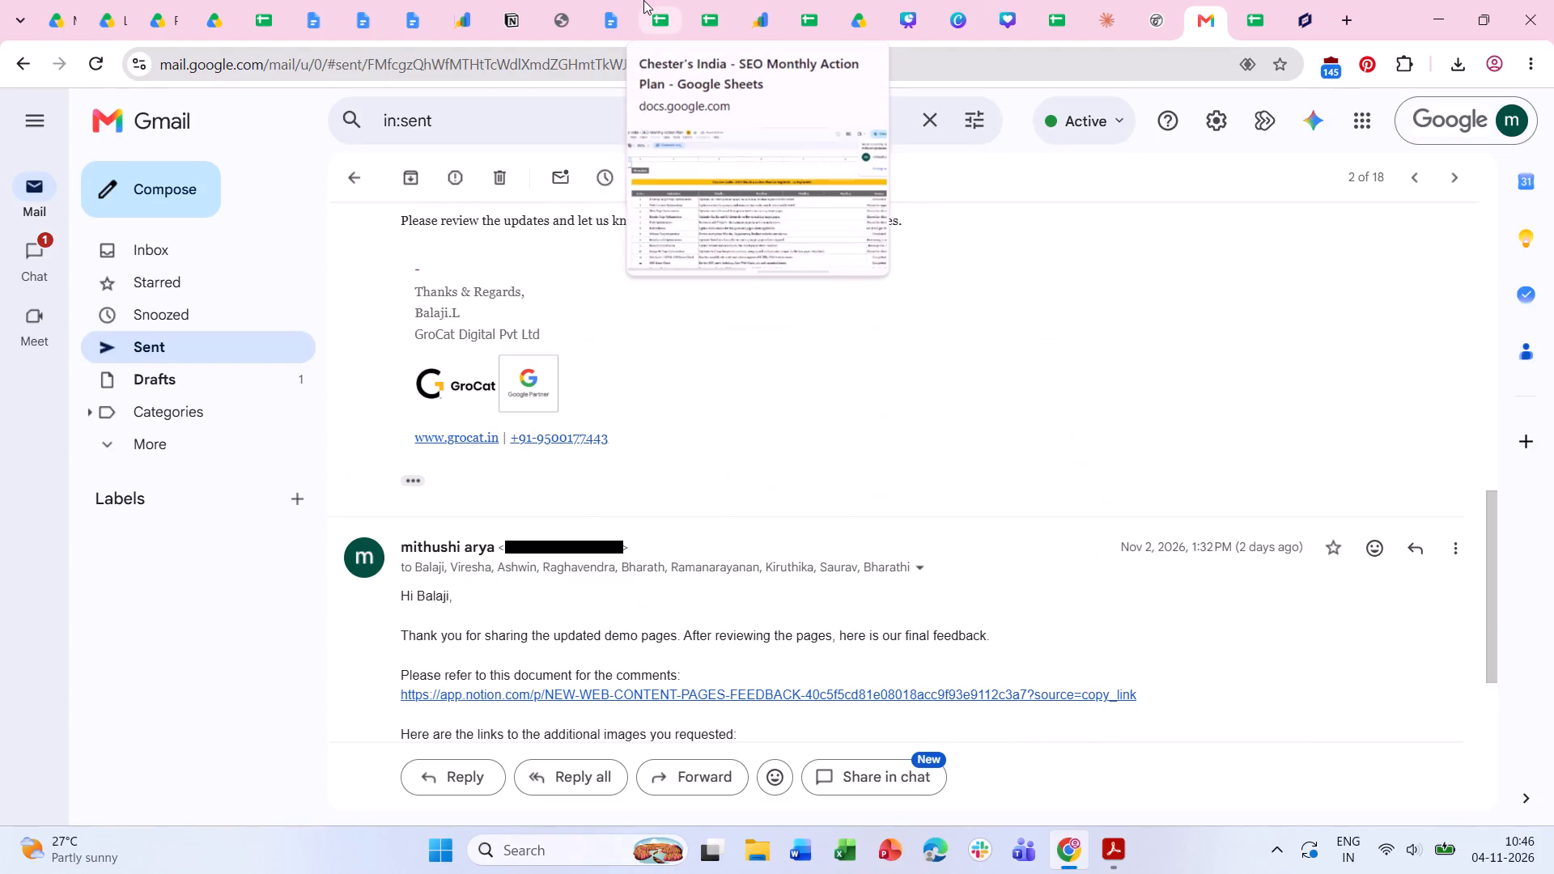
Look through the luxury corporate office furniture demo page from the banner to the footer, examining the design brief process section and FAQs.
left_click(553, 0)
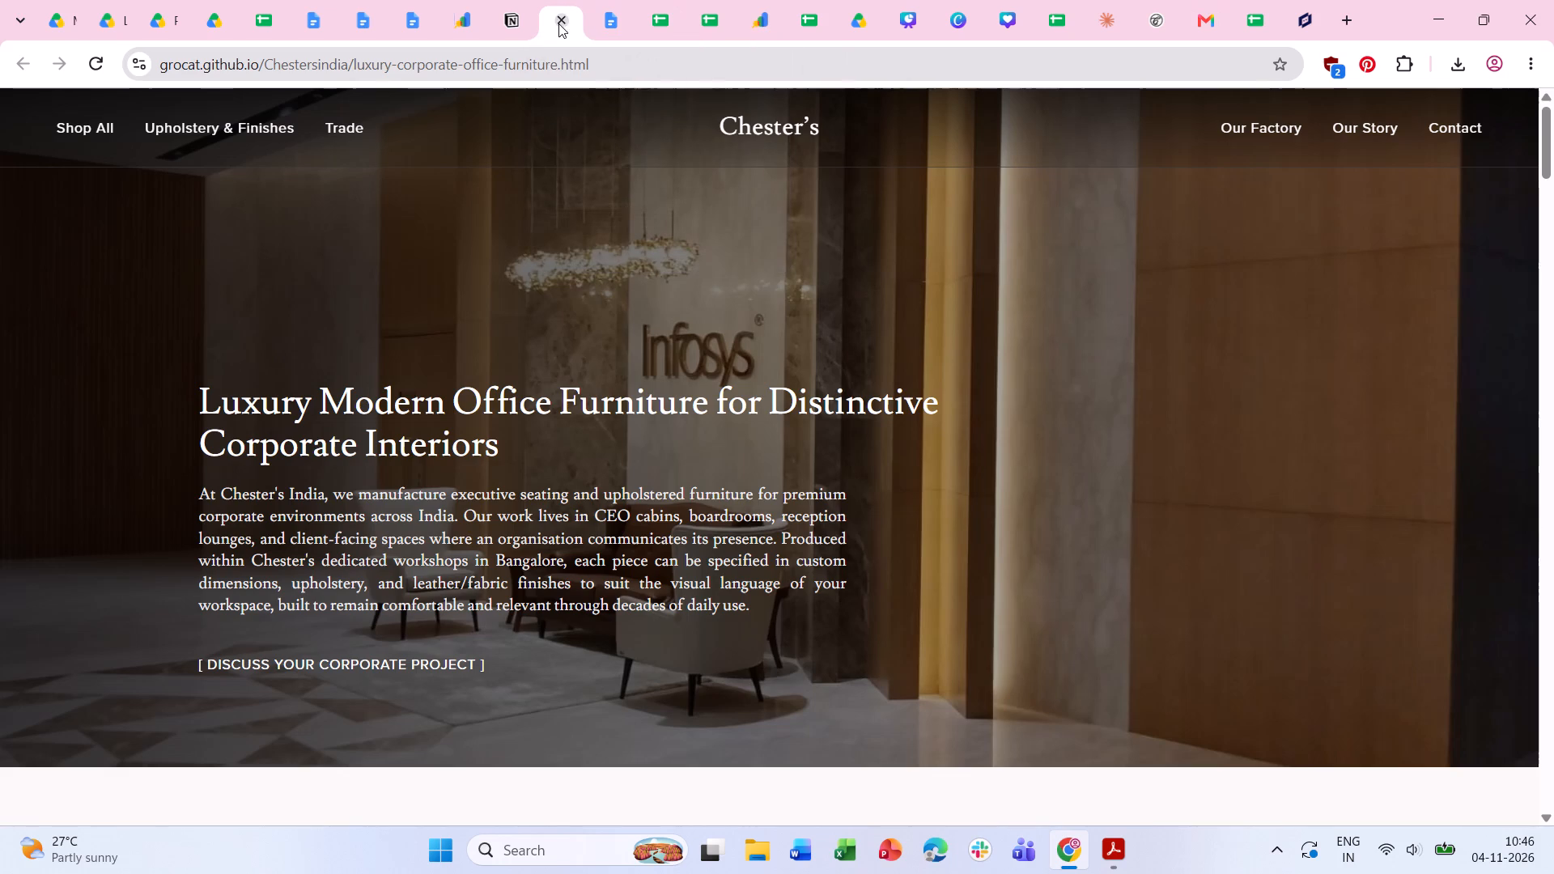
scroll(1075, 457, "down", 18)
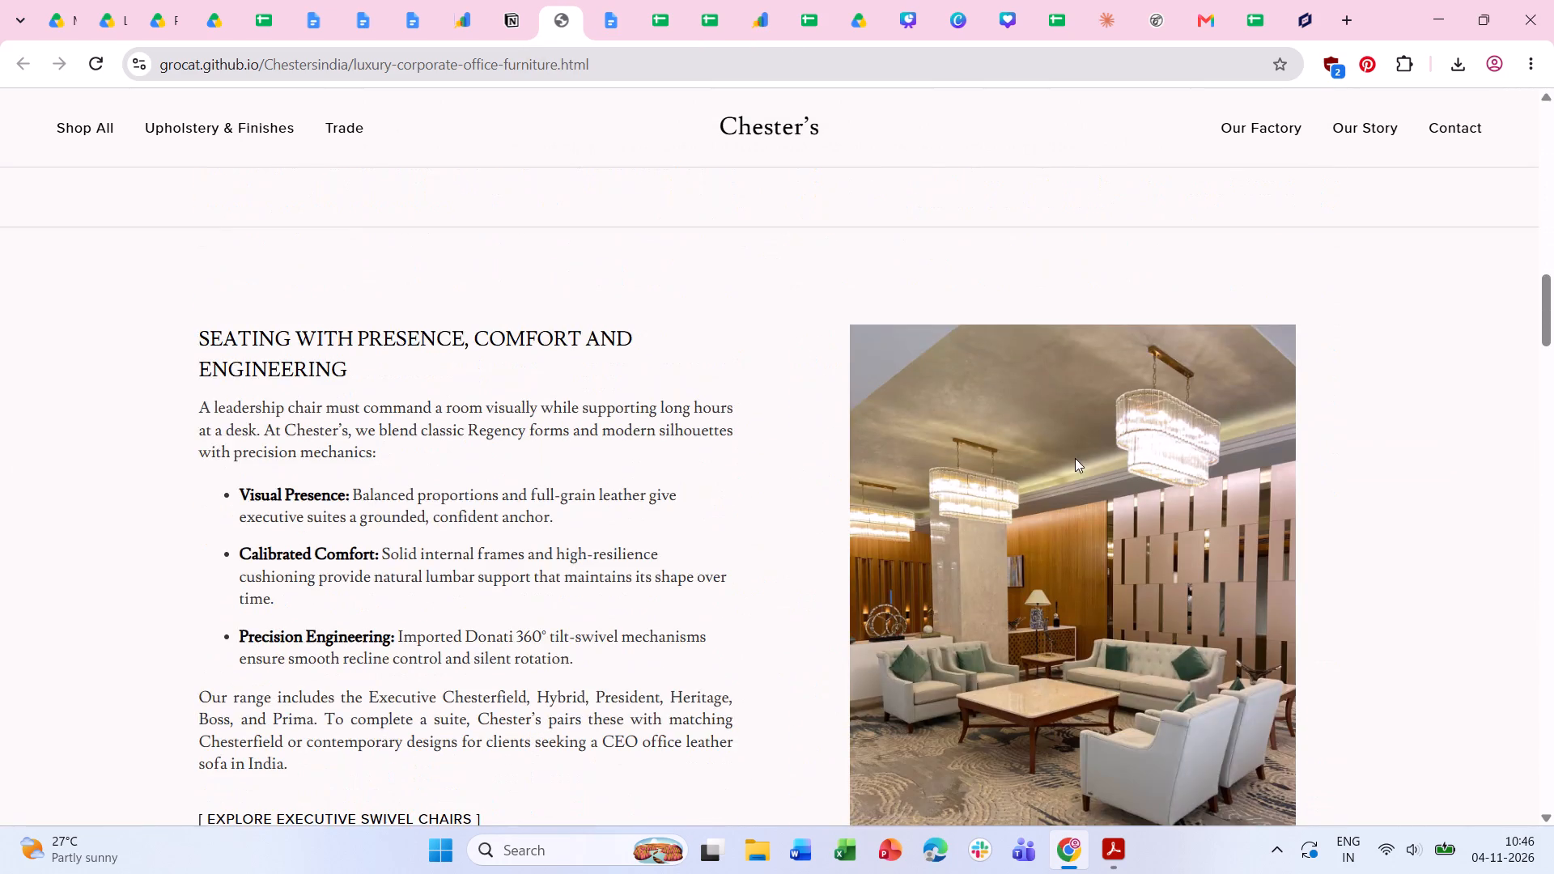
scroll(1075, 458, "down", 8)
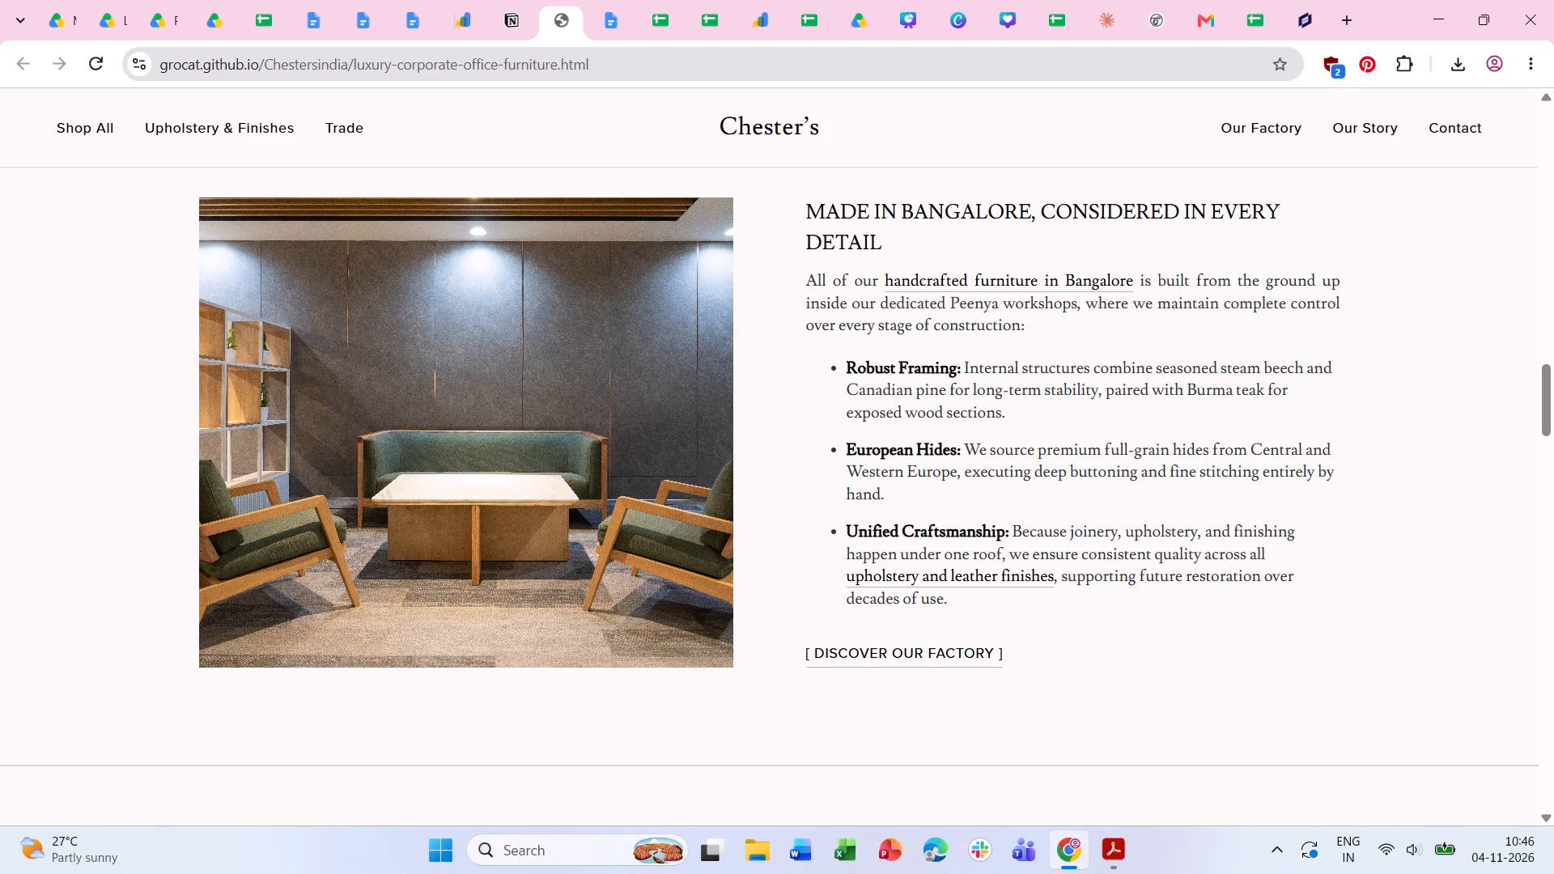
scroll(979, 532, "down", 1)
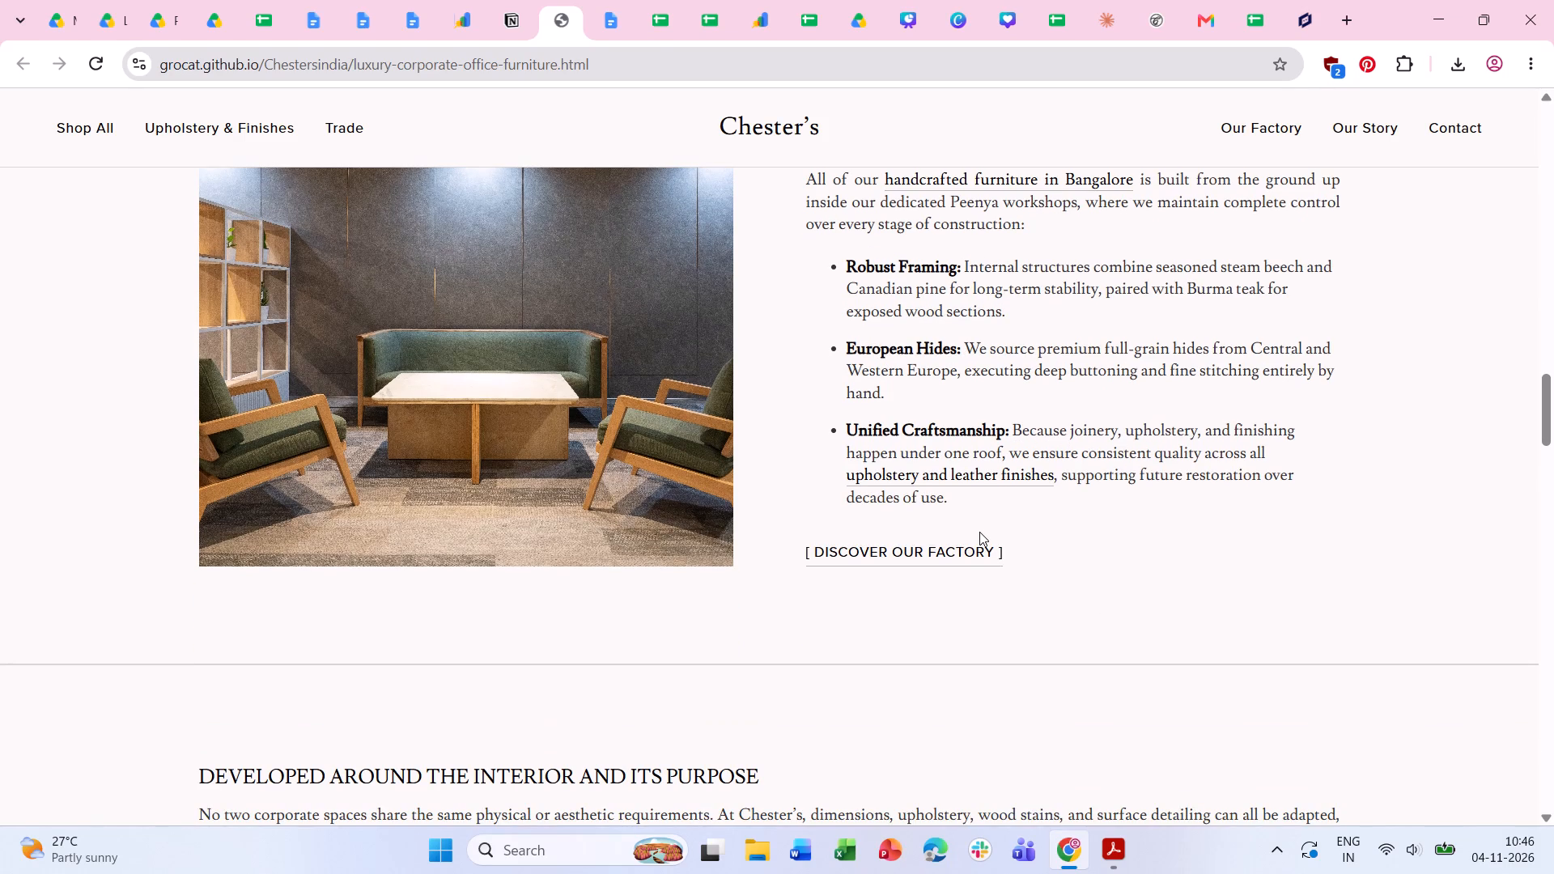
scroll(979, 532, "down", 10)
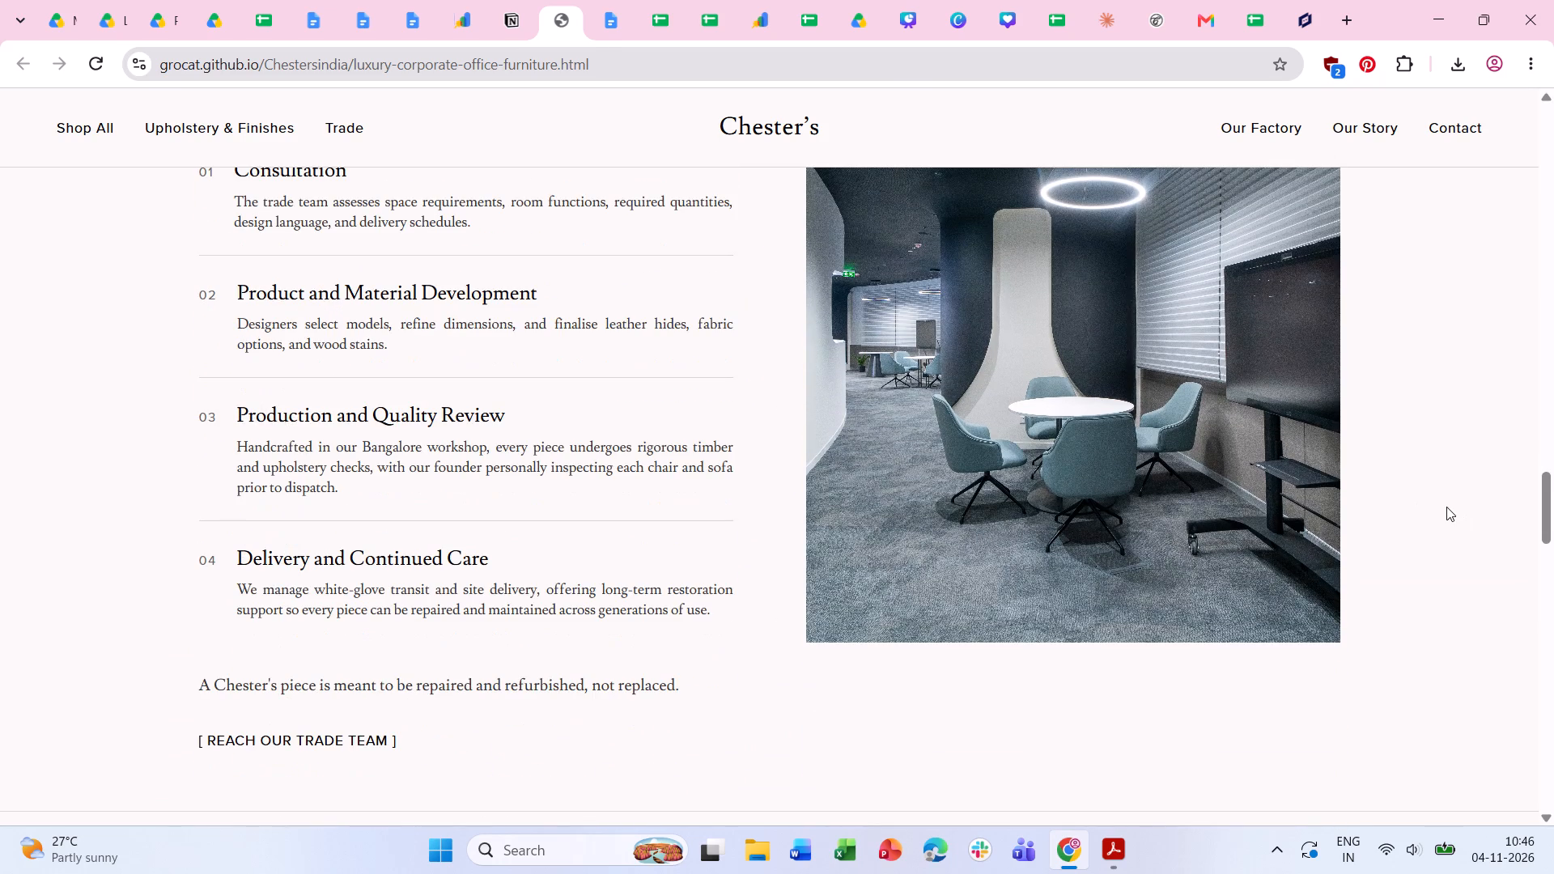
scroll(1443, 504, "up", 2)
scroll(1443, 503, "down", 2)
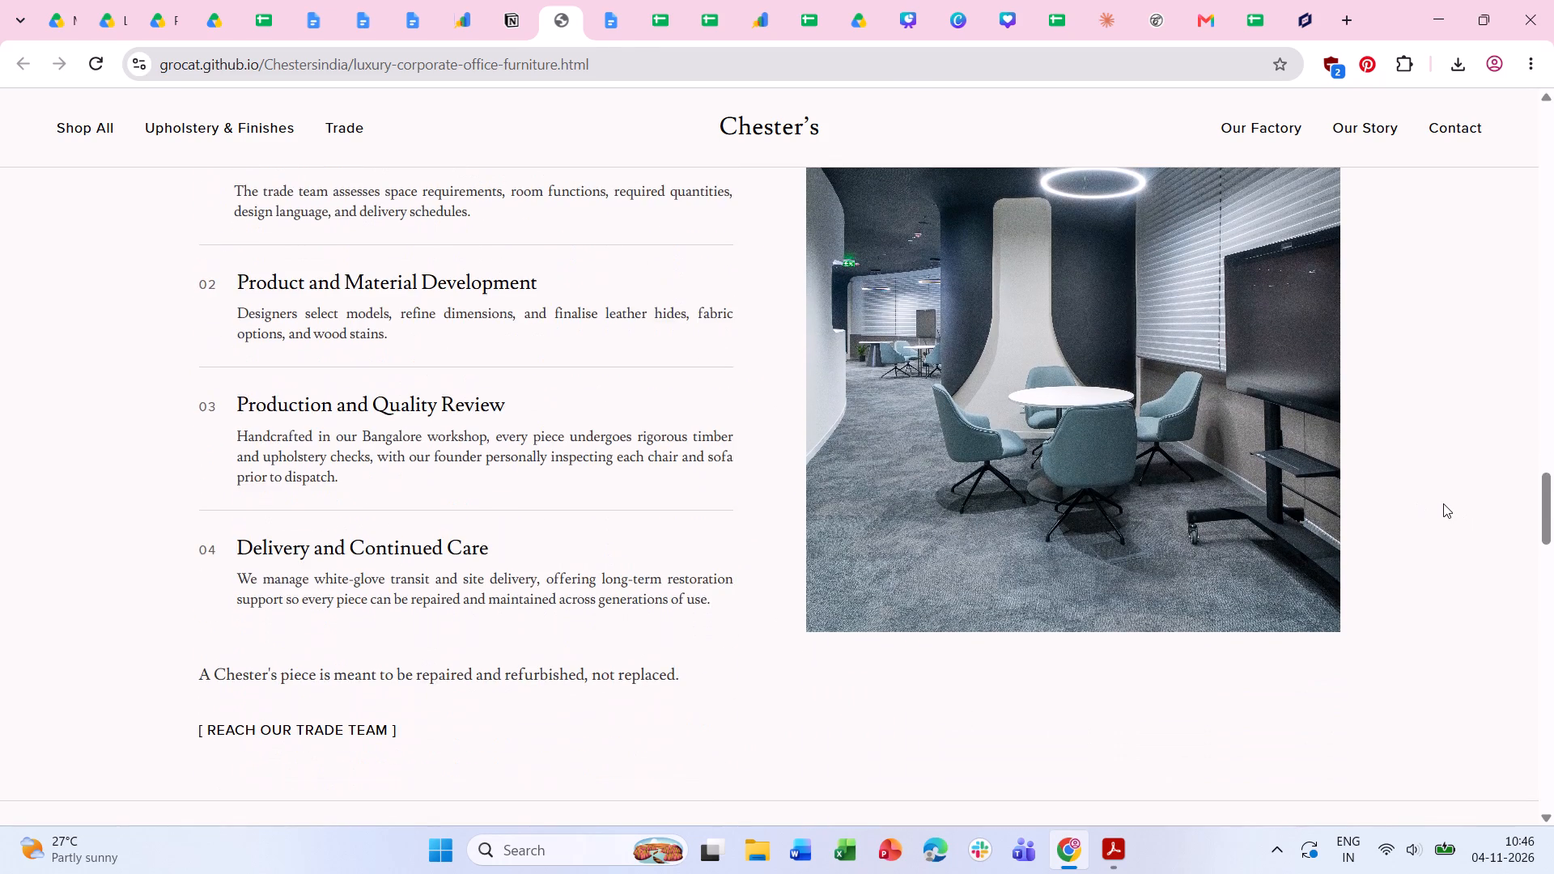
scroll(1443, 503, "up", 2)
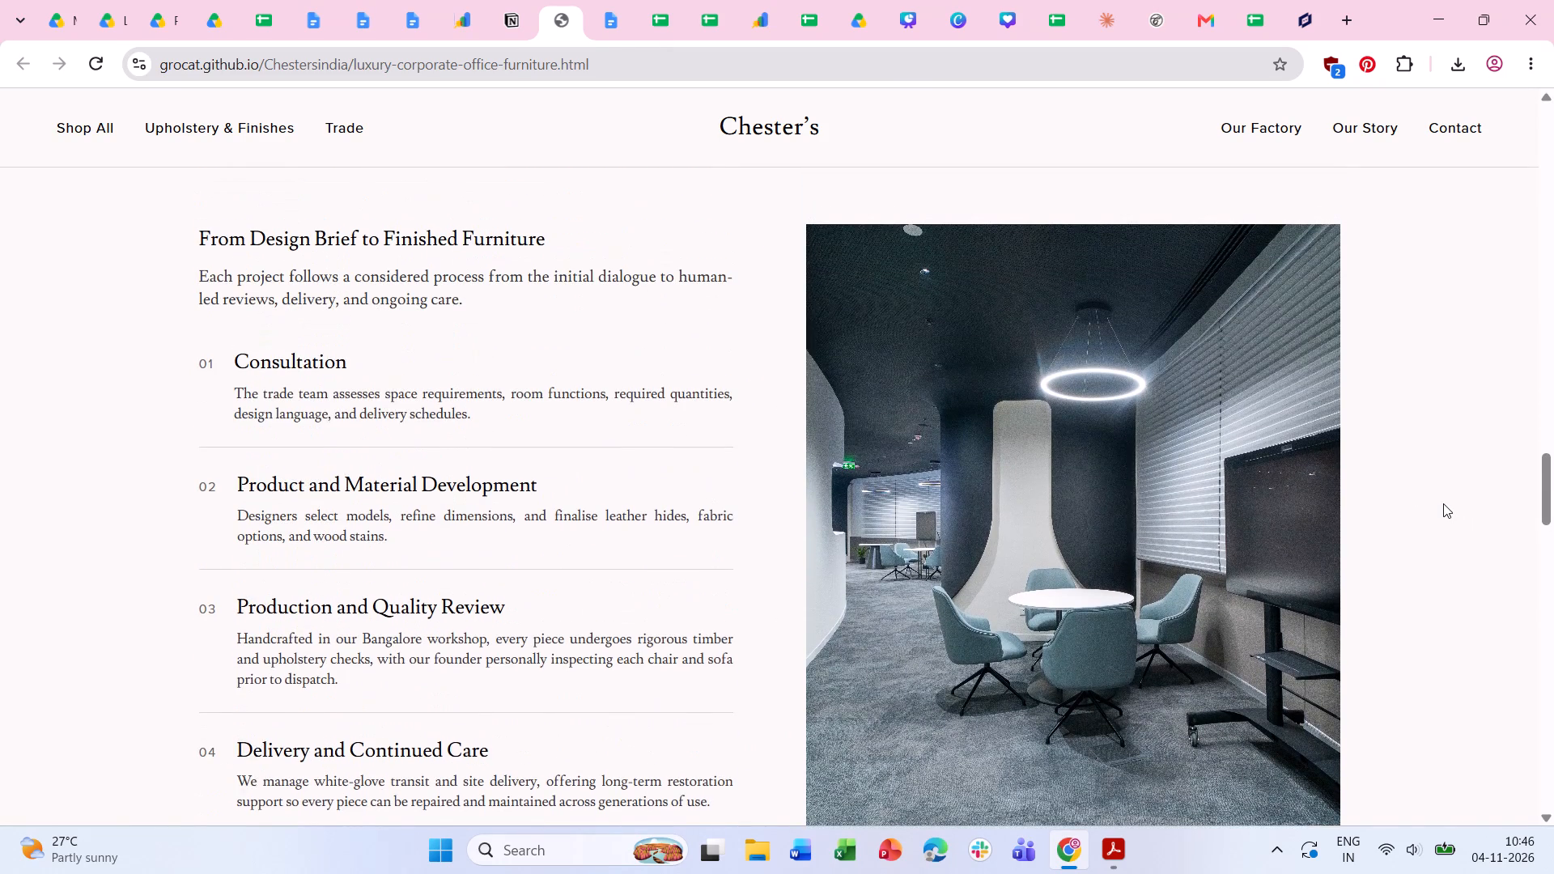
scroll(1443, 503, "down", 13)
scroll(1443, 503, "down", 14)
scroll(1443, 503, "up", 3)
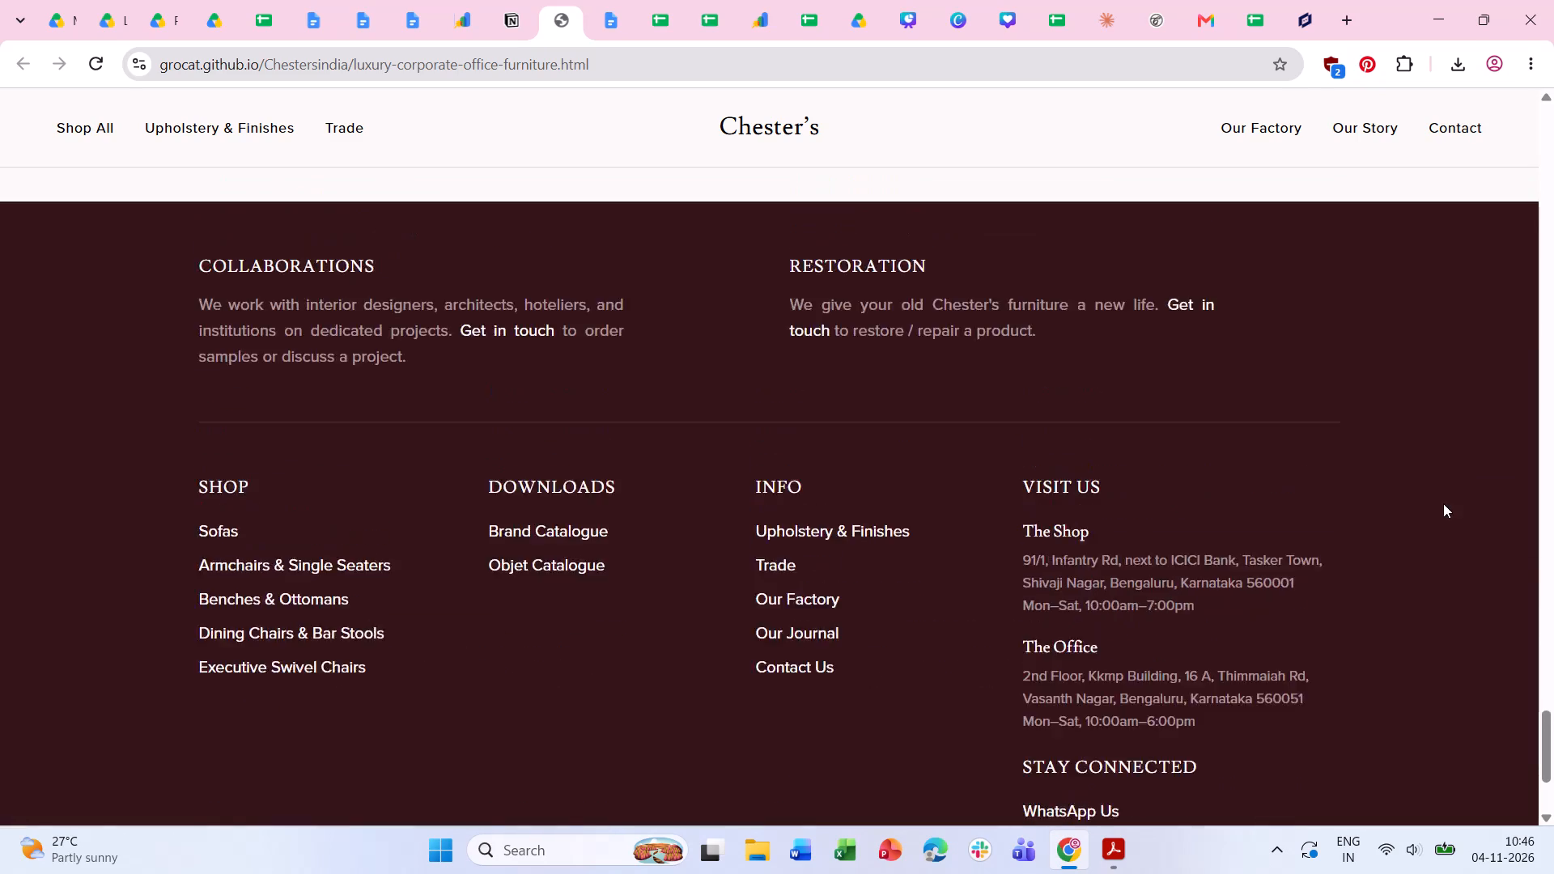
scroll(1443, 503, "up", 12)
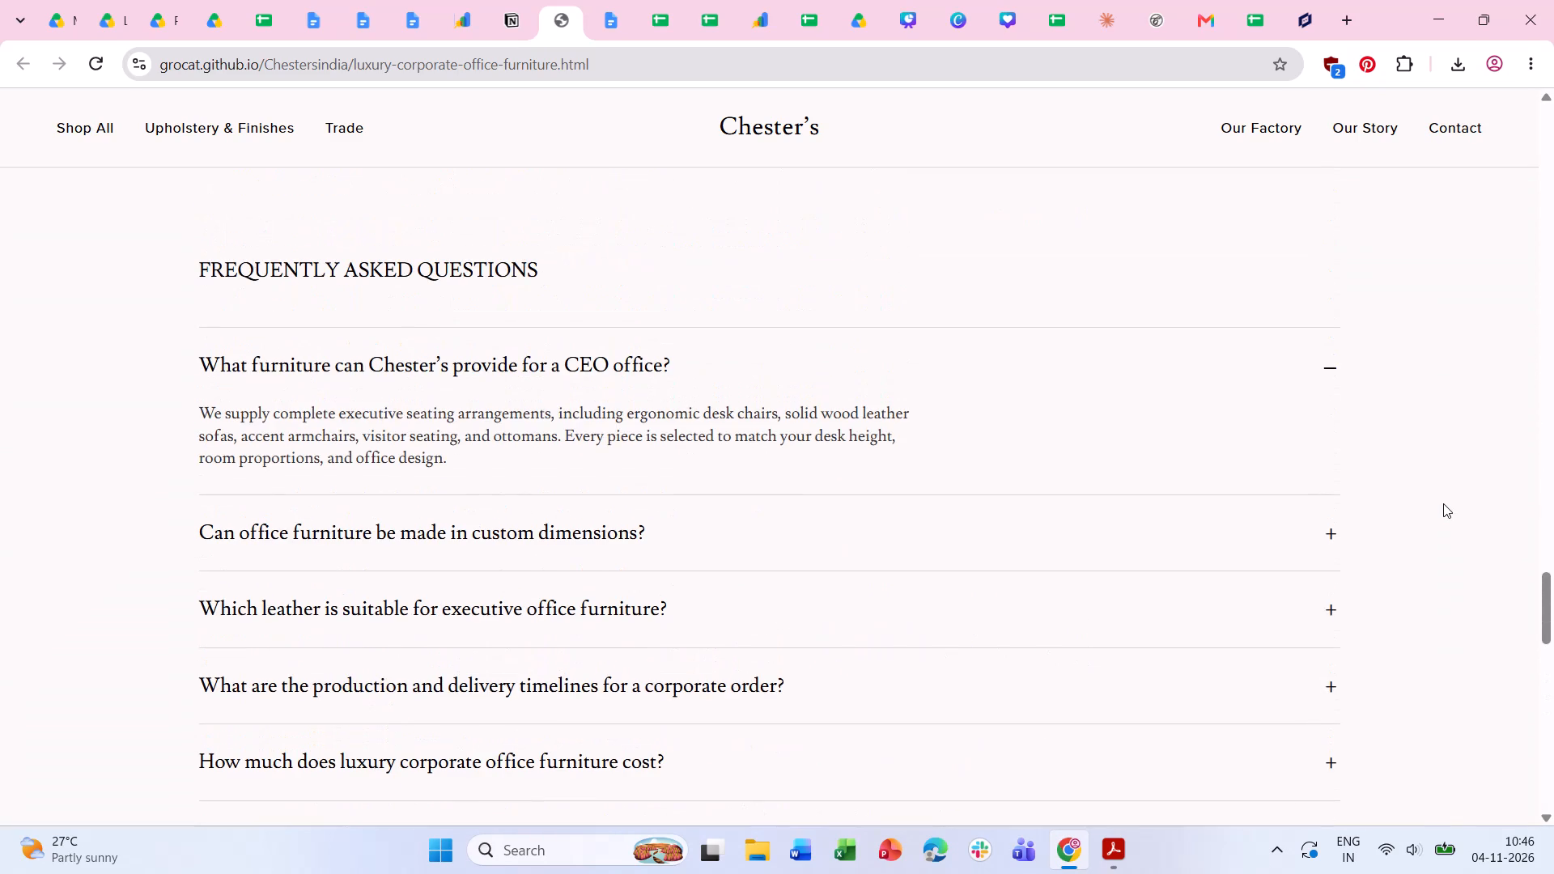
Compare the demo page's FAQ answer on corporate order production and delivery timelines with the related feedback comment in Notion.
left_click(503, 34)
scroll(1059, 436, "up", 4)
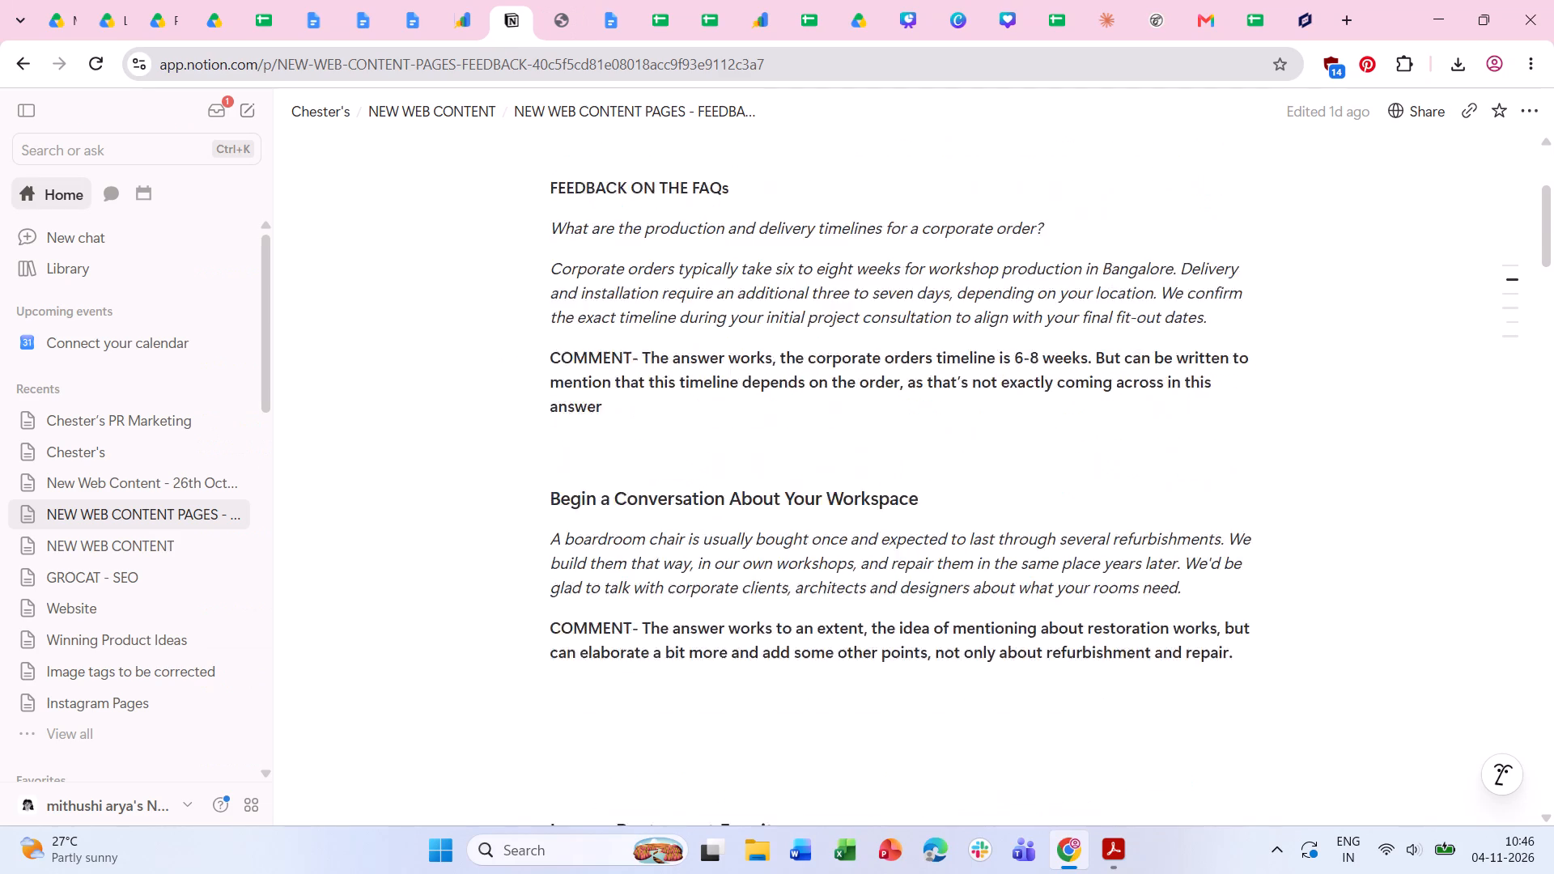
scroll(1059, 436, "down", 2)
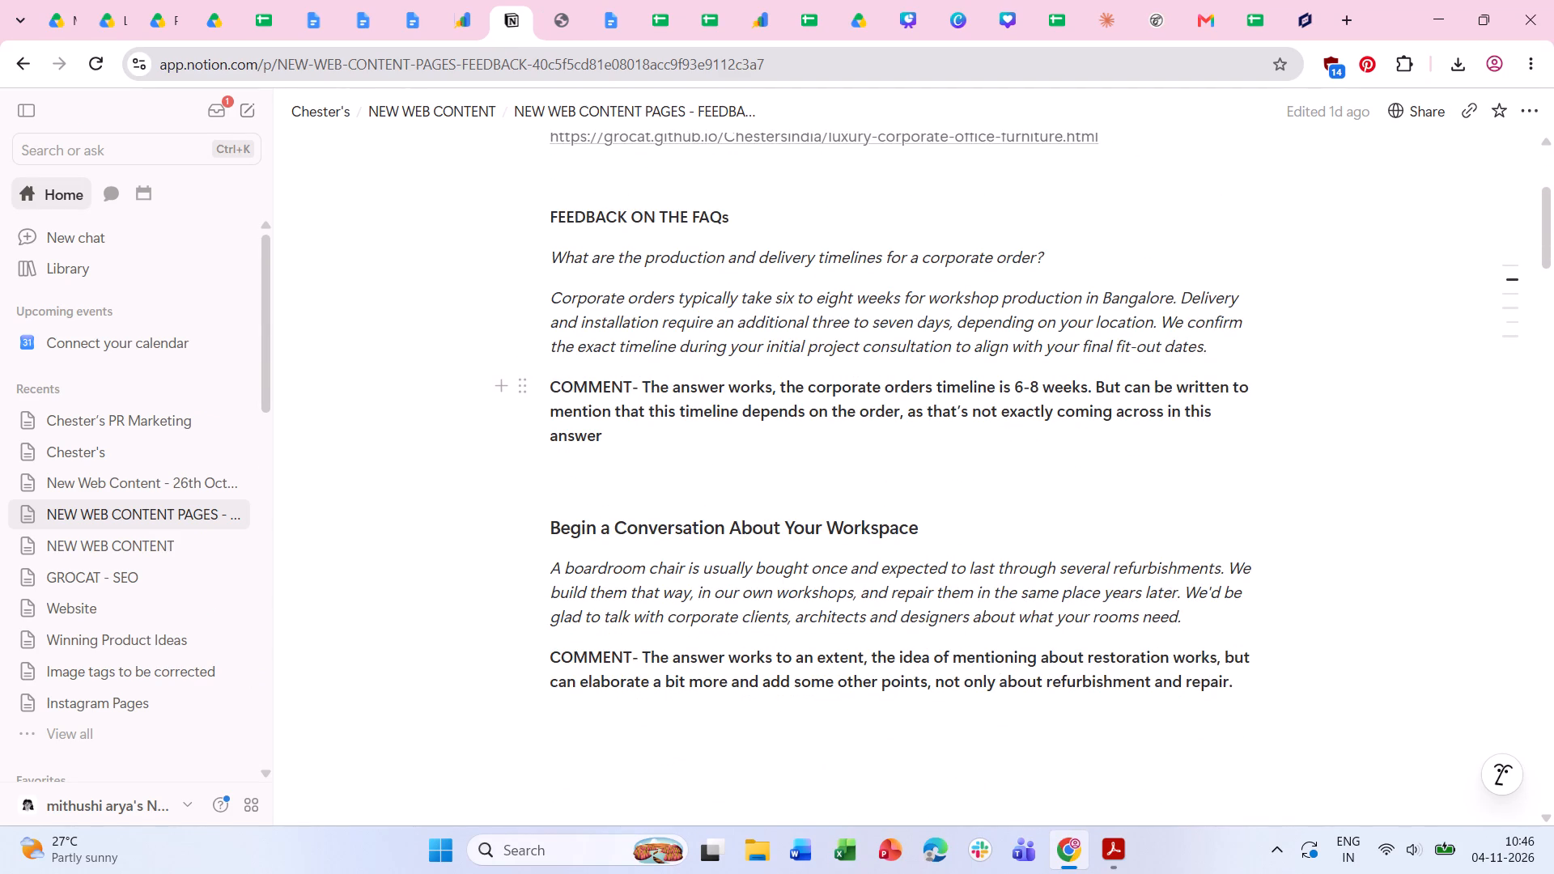
left_click(569, 21)
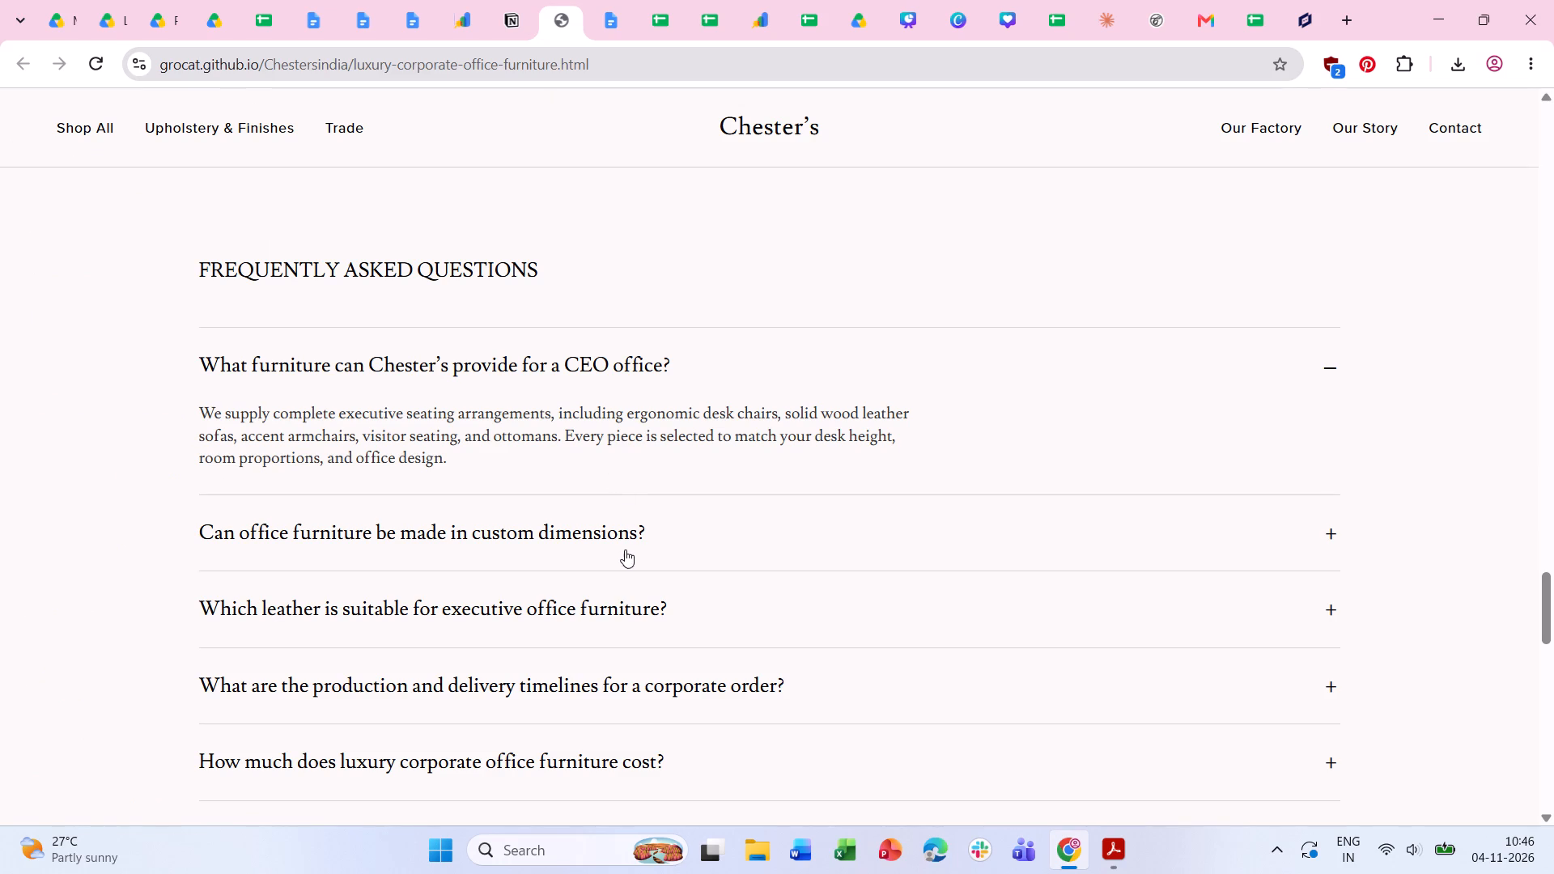
left_click(642, 679)
scroll(728, 587, "down", 2)
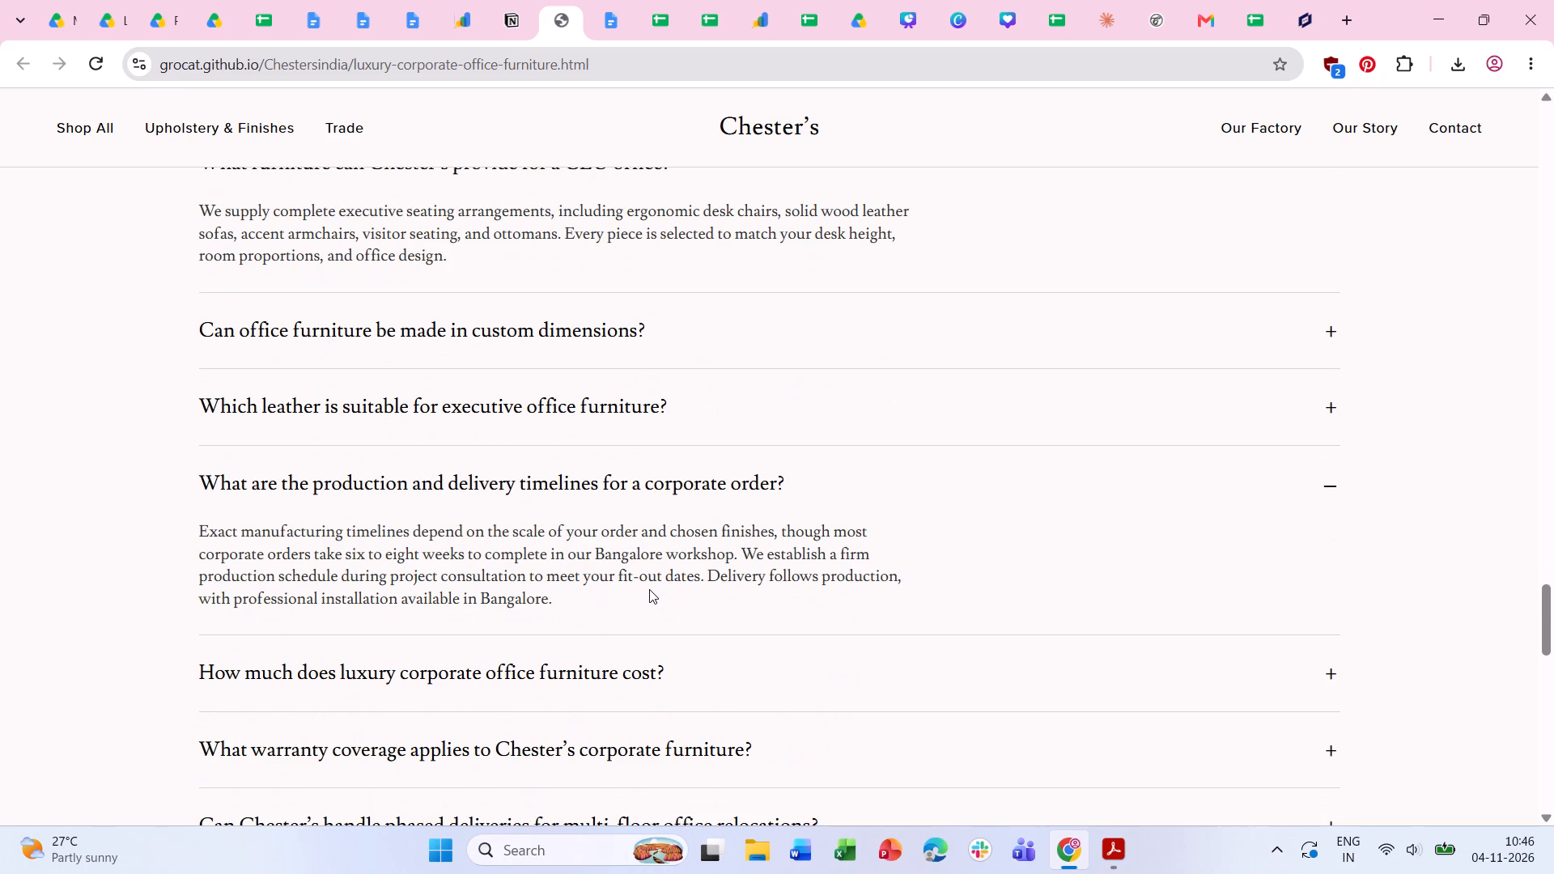
left_click(510, 15)
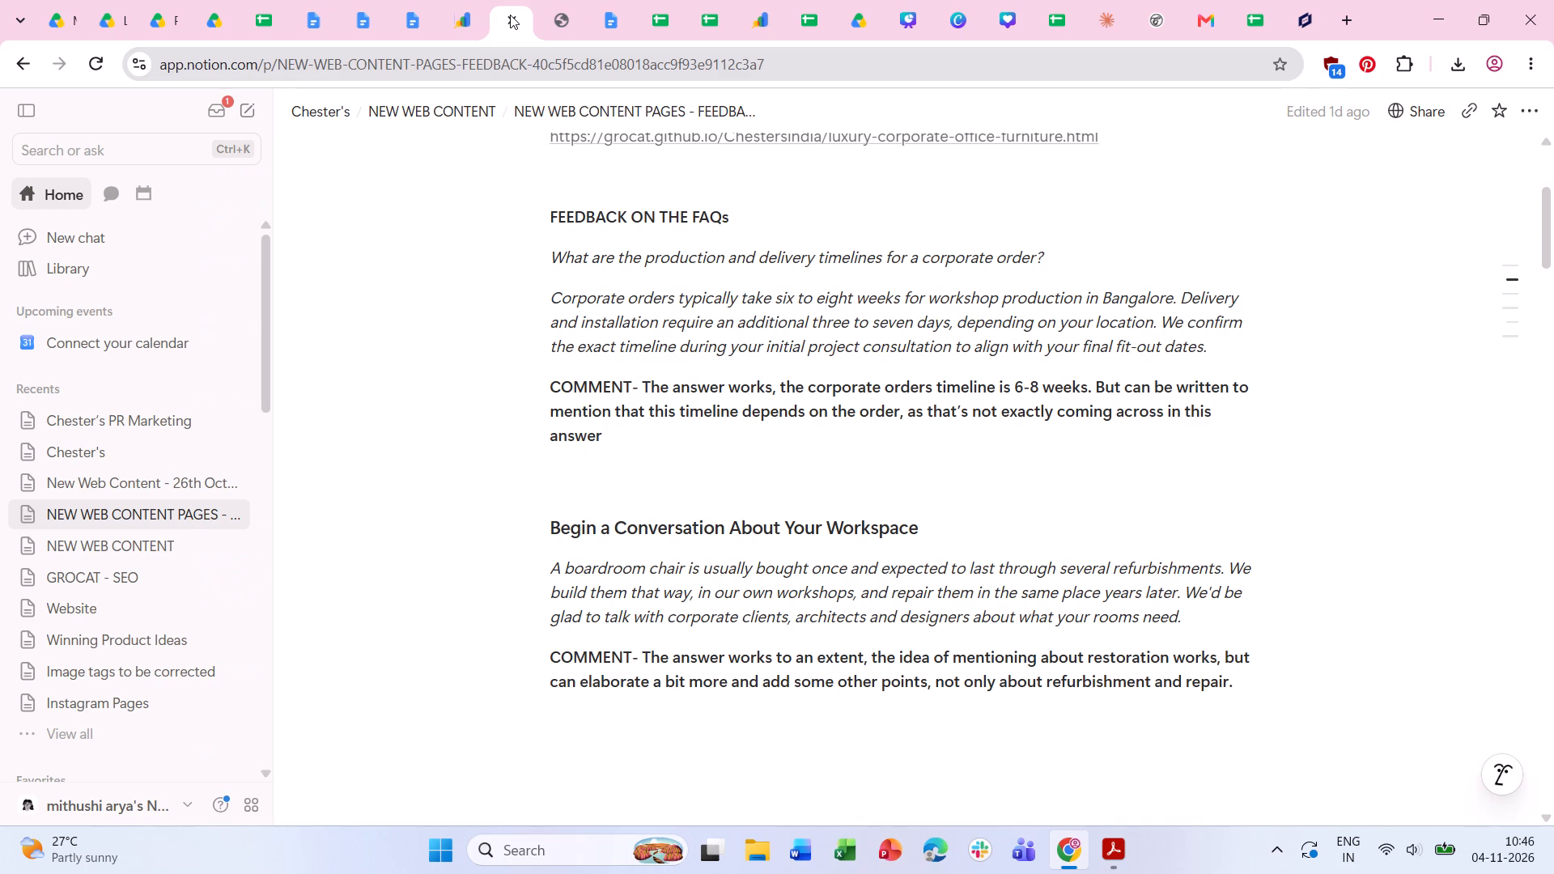
left_click(550, 17)
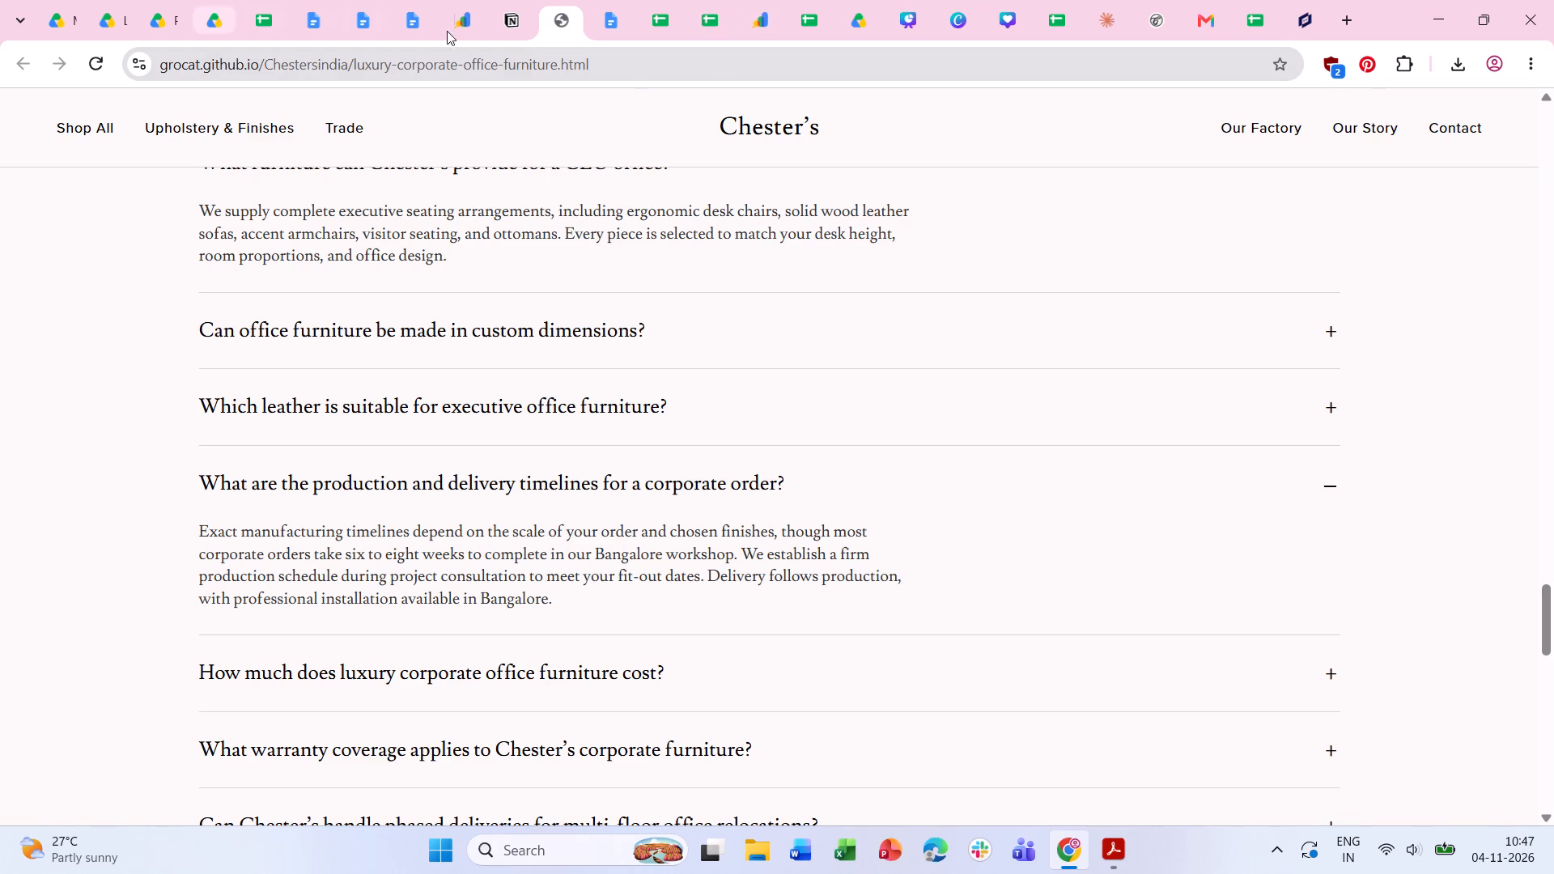
left_click(506, 28)
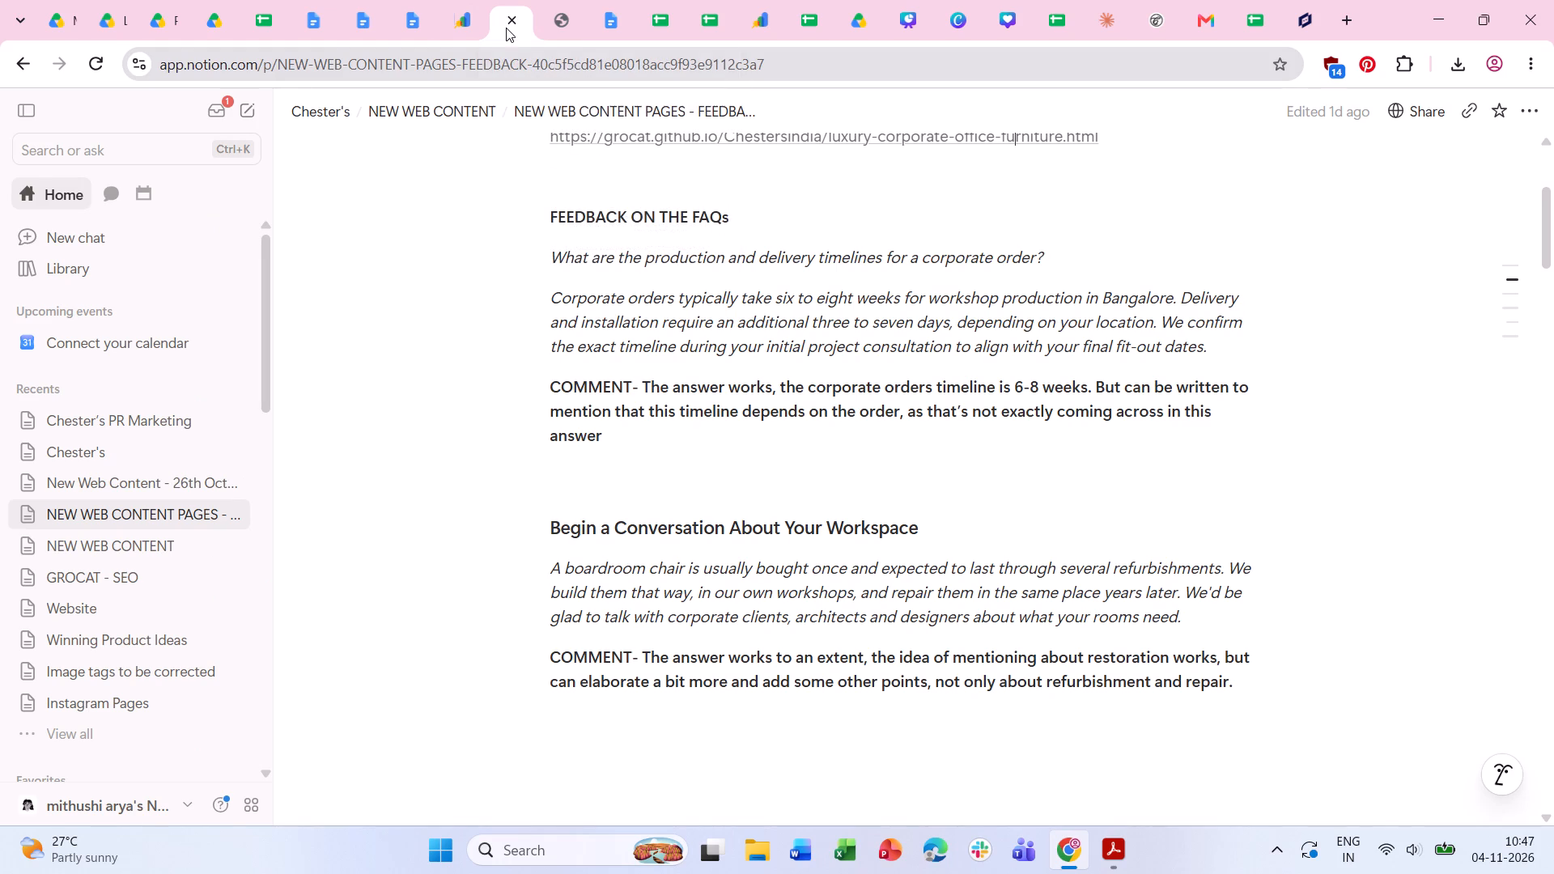
left_click(572, 32)
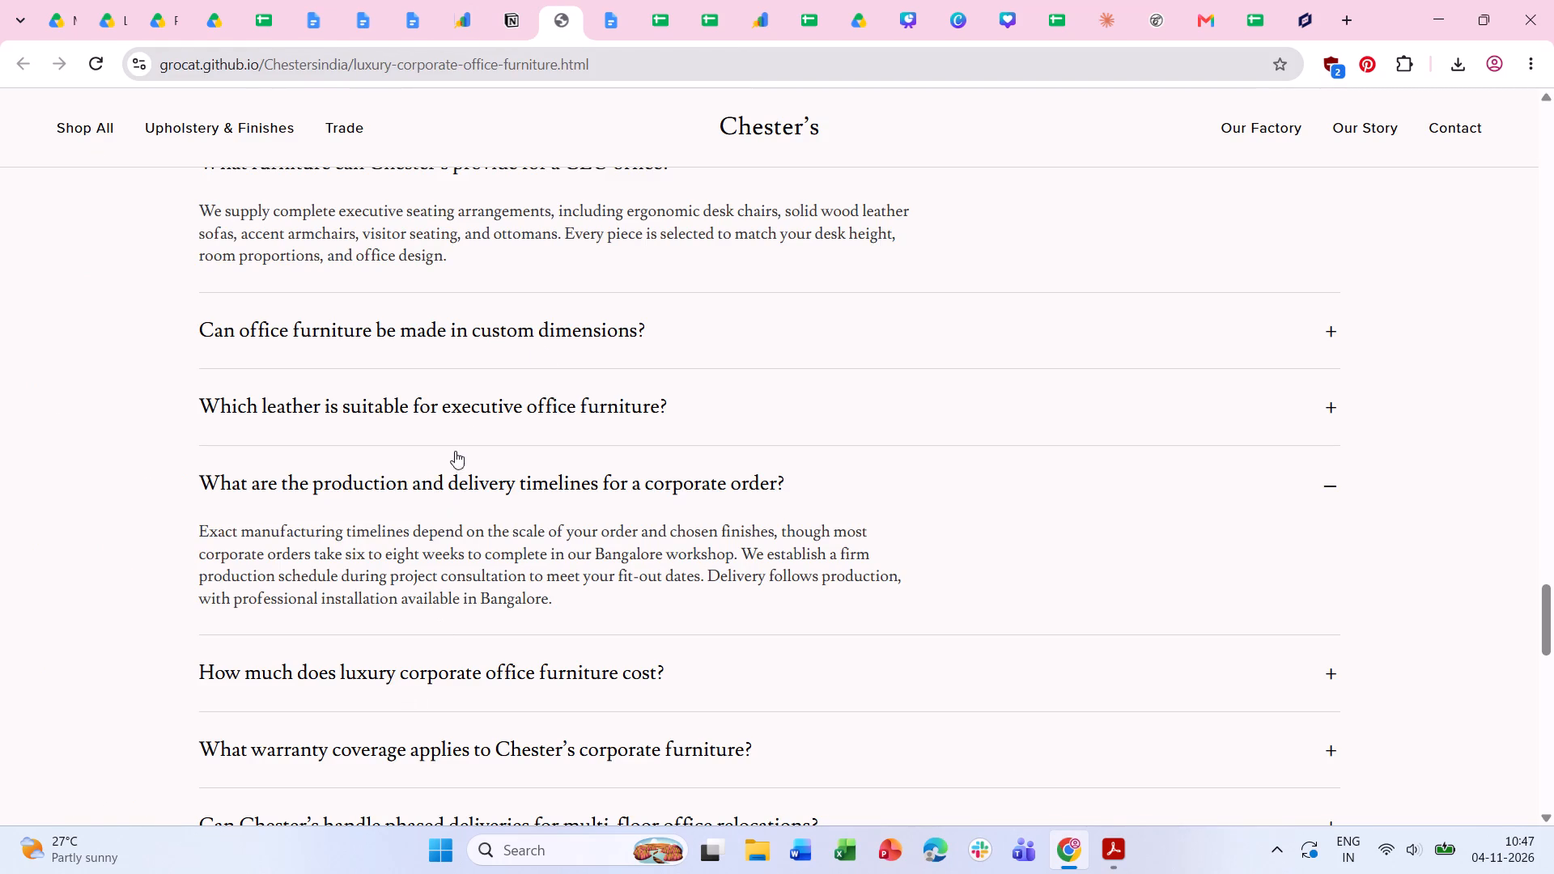
left_click(516, 23)
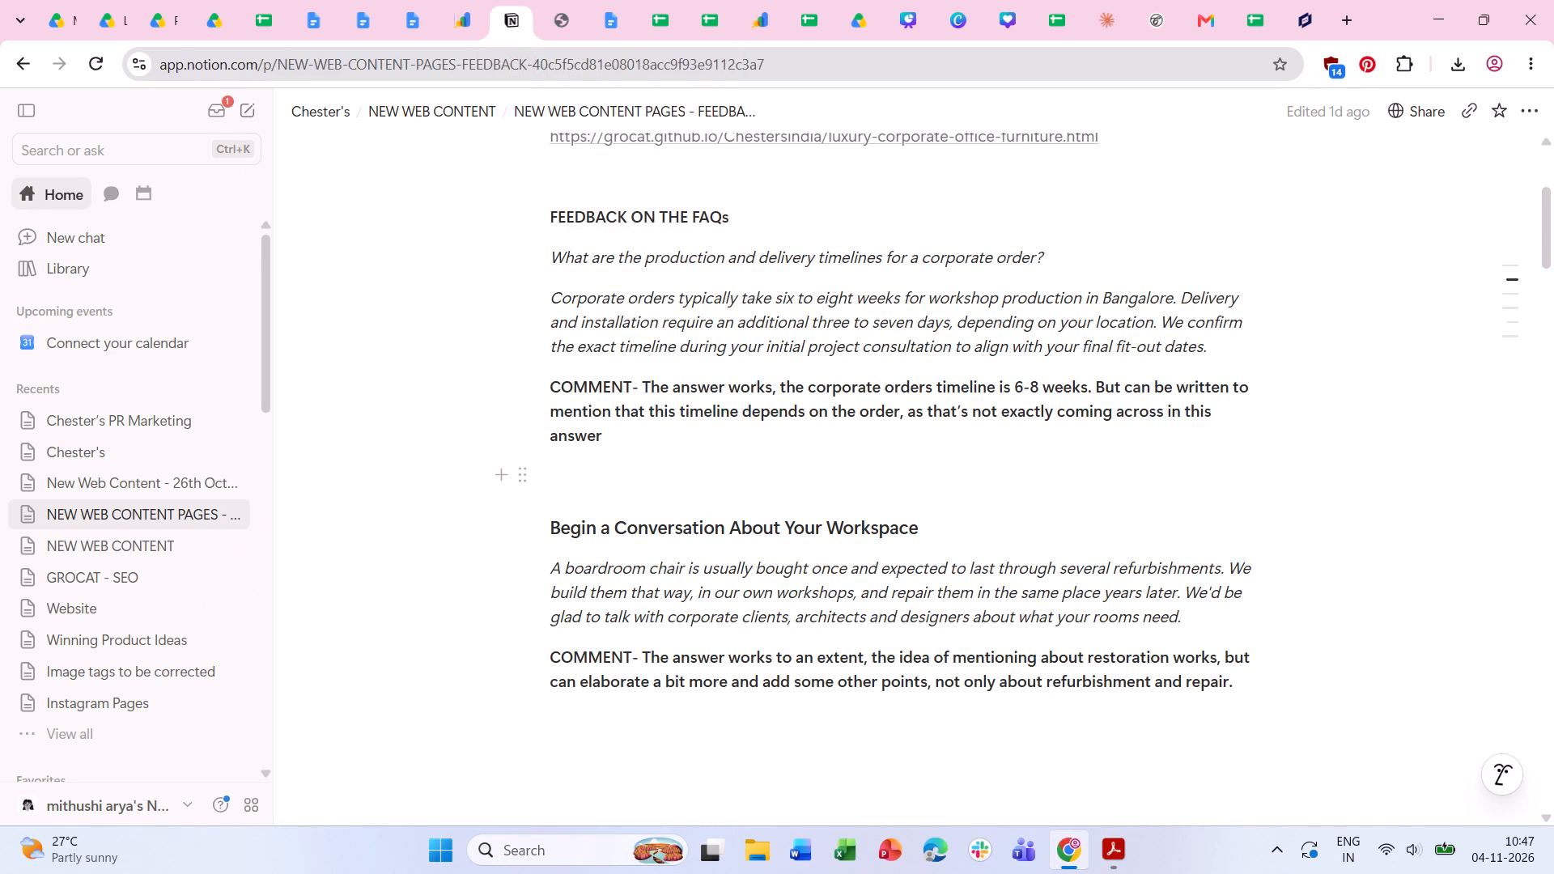
left_click(550, 11)
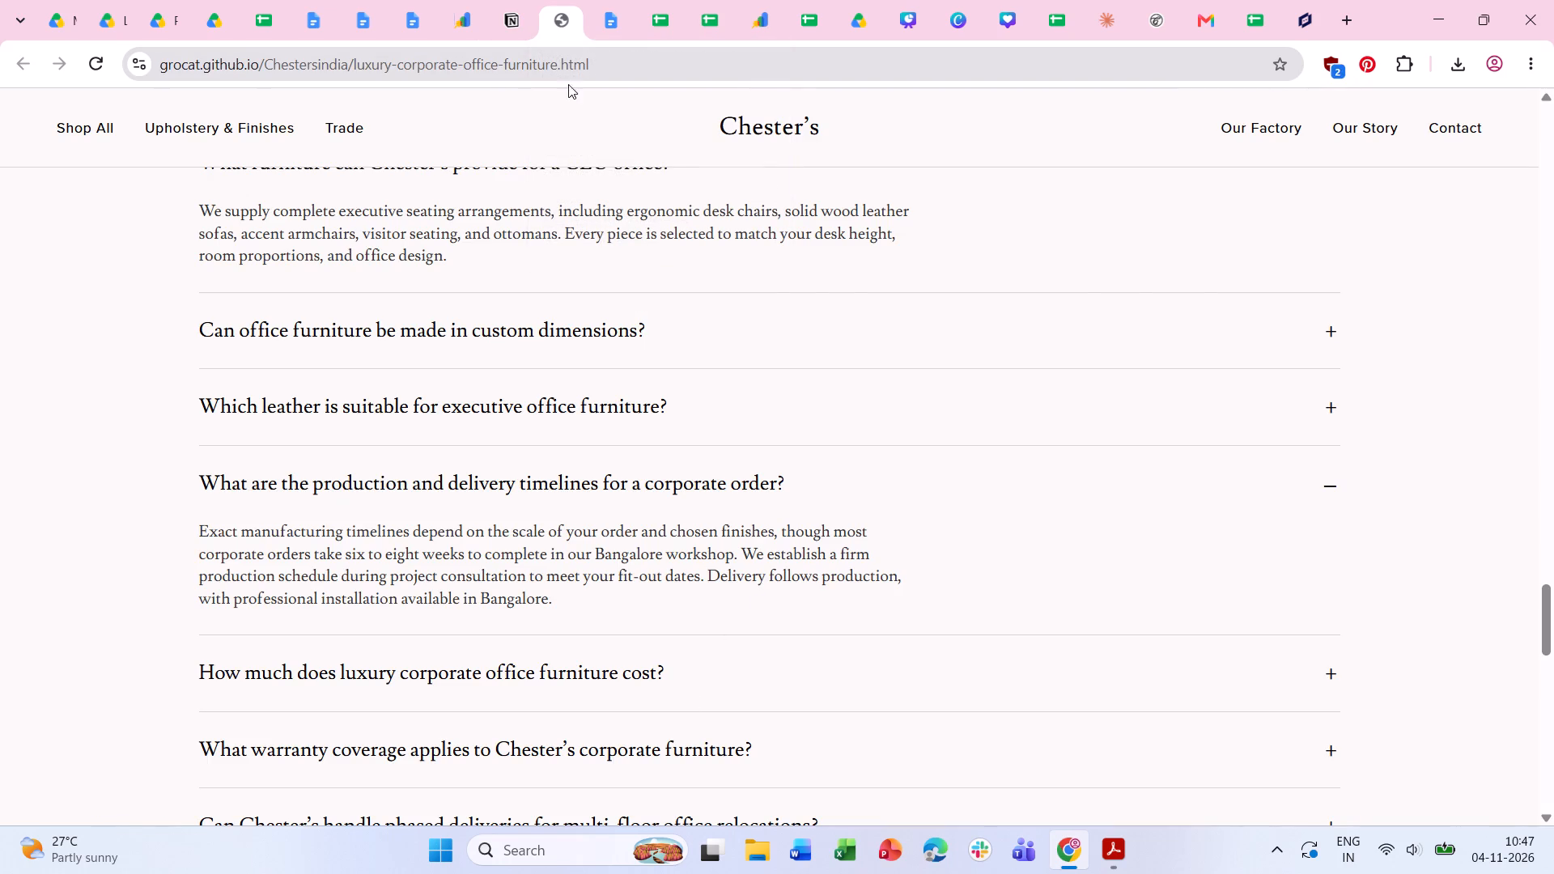
Compare the demo page's "Begin a Conversation About Your Workspace" text with its feedback comment in Notion.
left_click(510, 11)
scroll(888, 572, "down", 3)
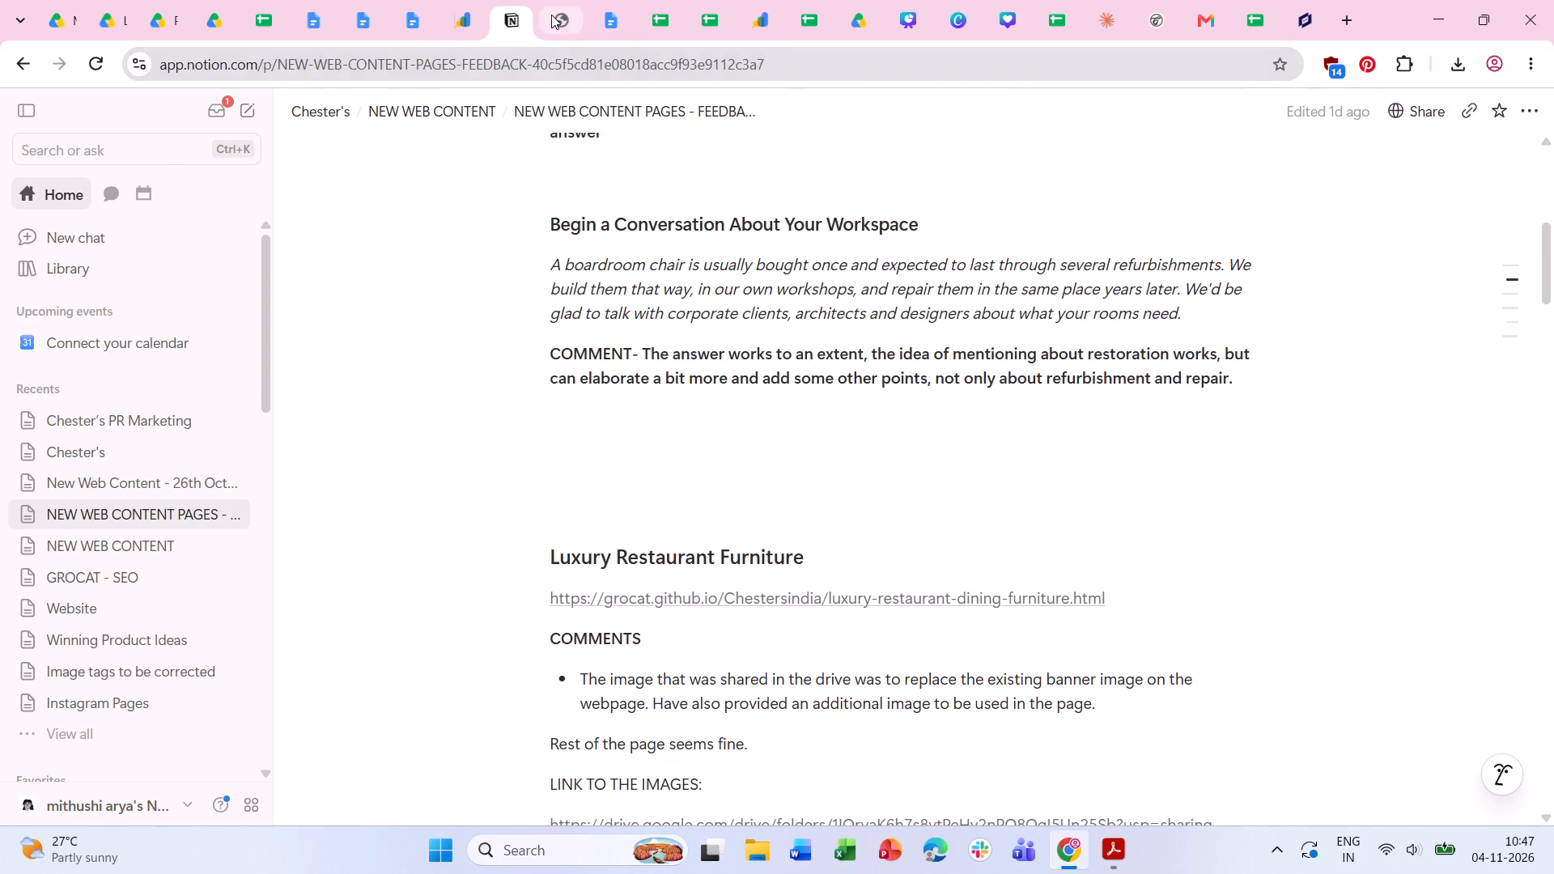
left_click(551, 15)
scroll(729, 529, "down", 5)
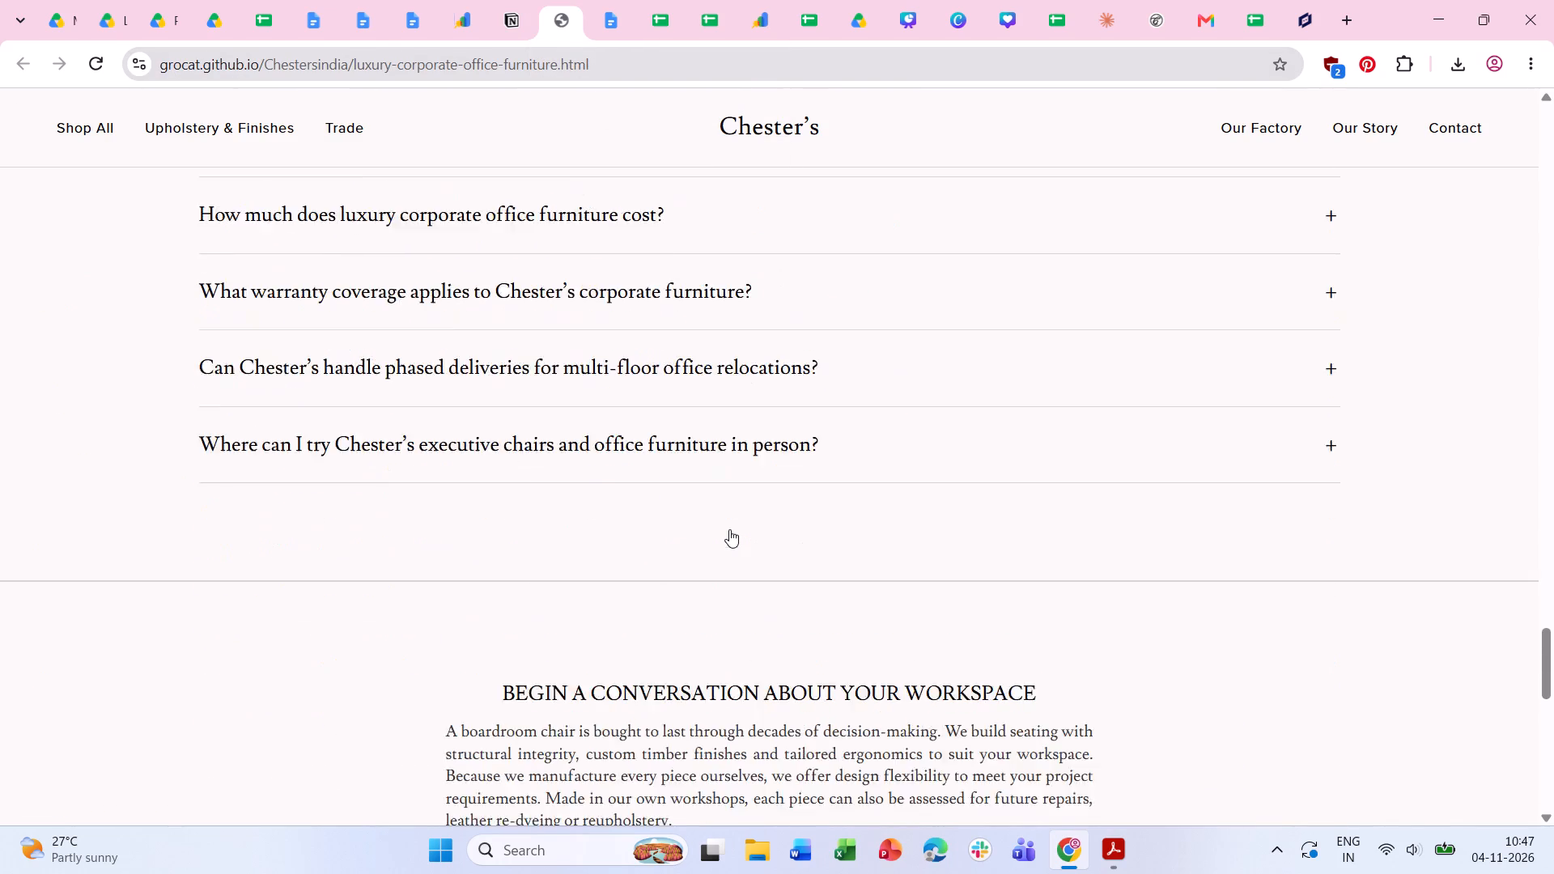
scroll(729, 529, "down", 3)
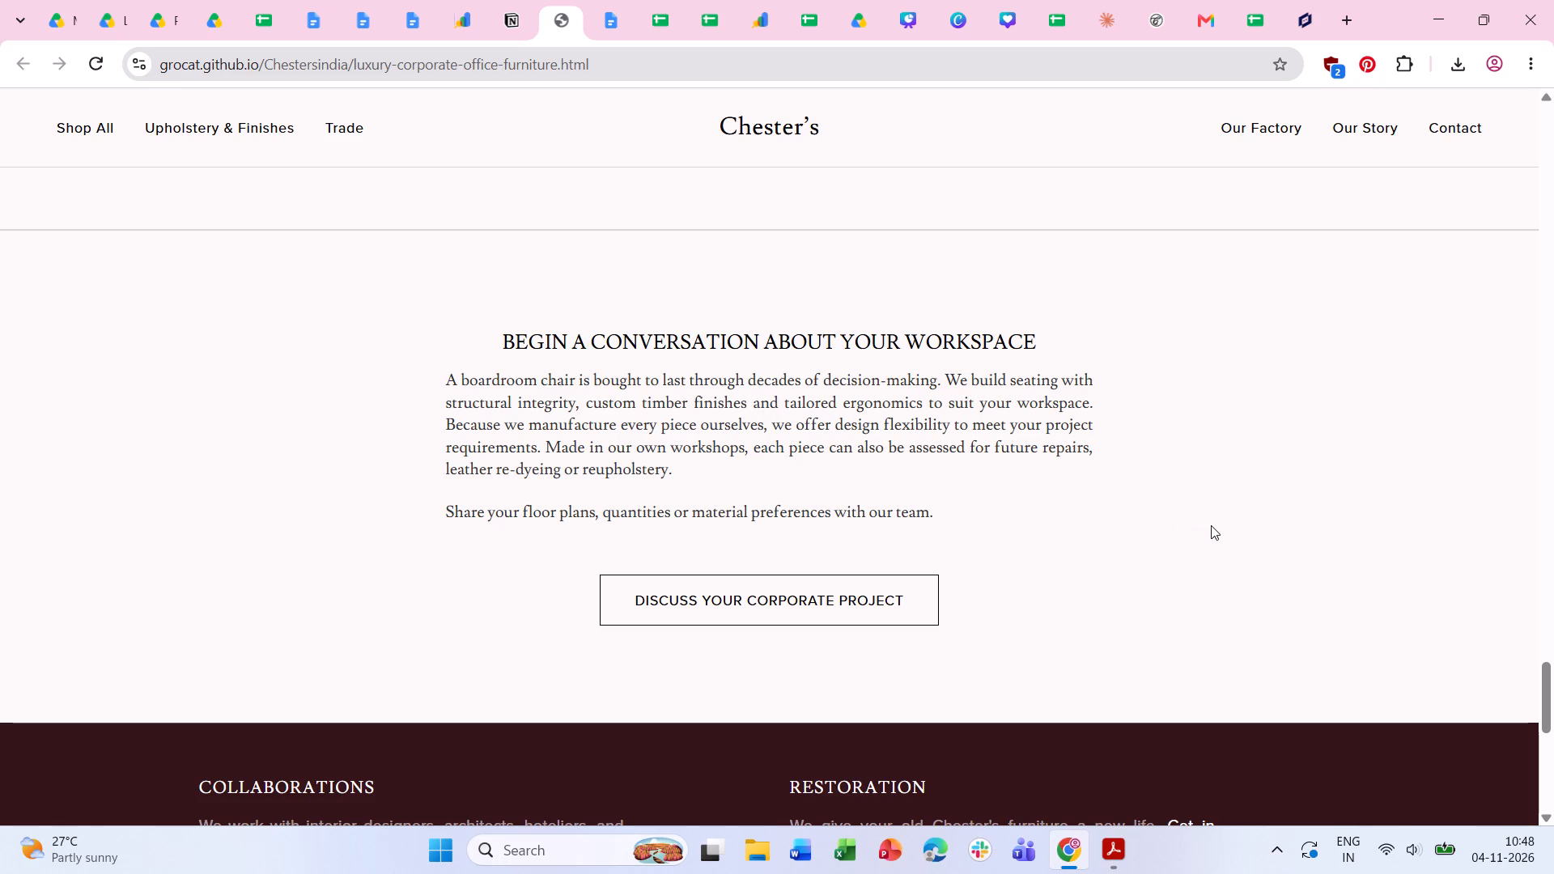
Recheck the whole corporate office furniture demo page, from the banner through the room sections down to the closing workspace section.
scroll(1218, 519, "up", 3)
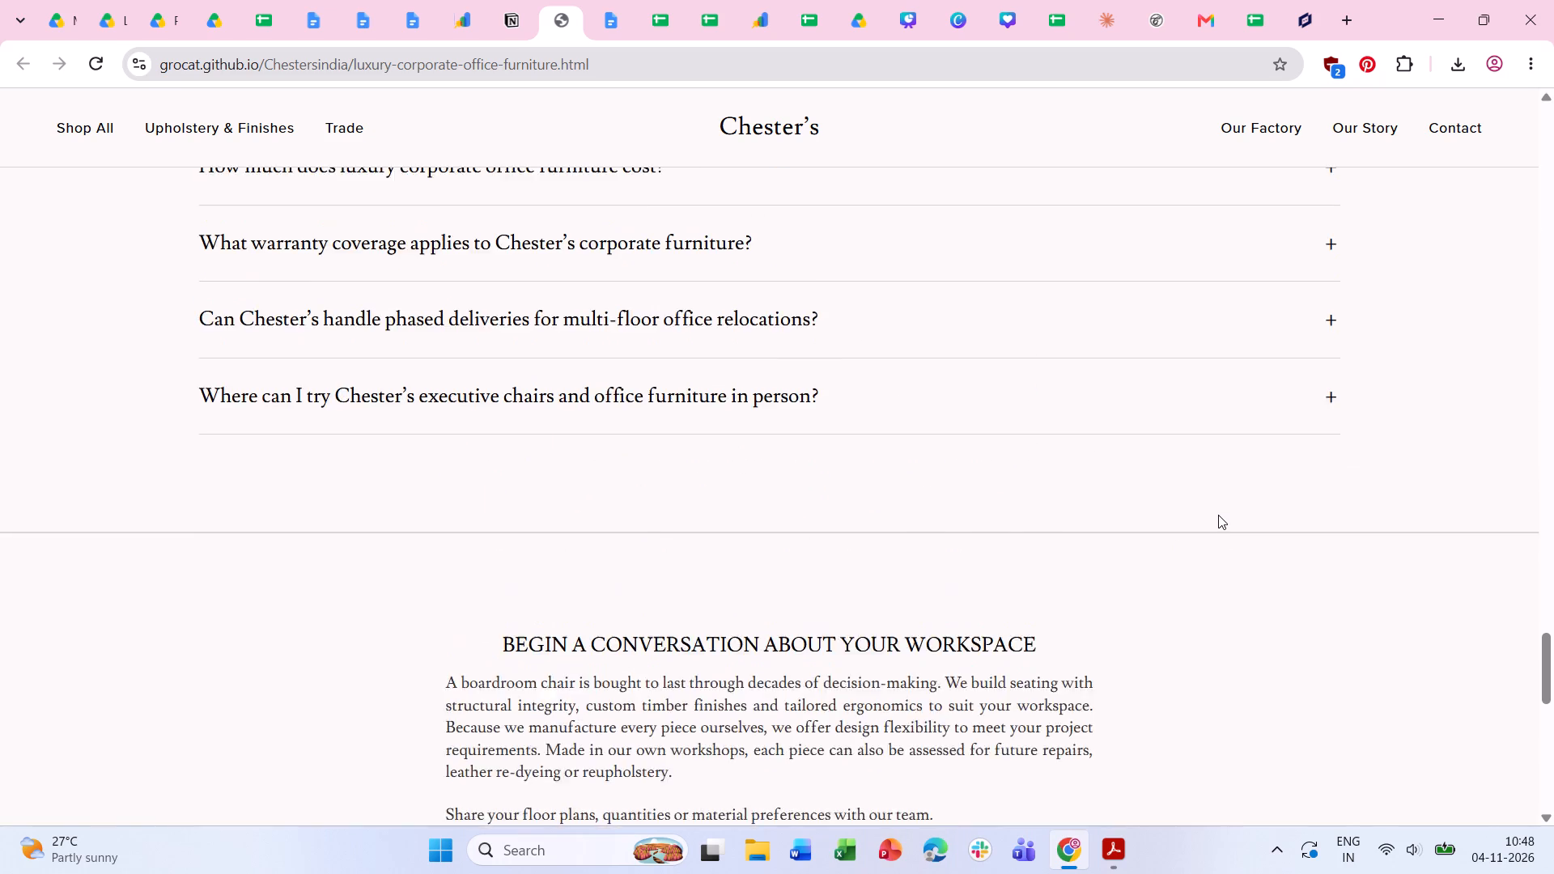
scroll(1218, 515, "up", 14)
scroll(1218, 515, "up", 8)
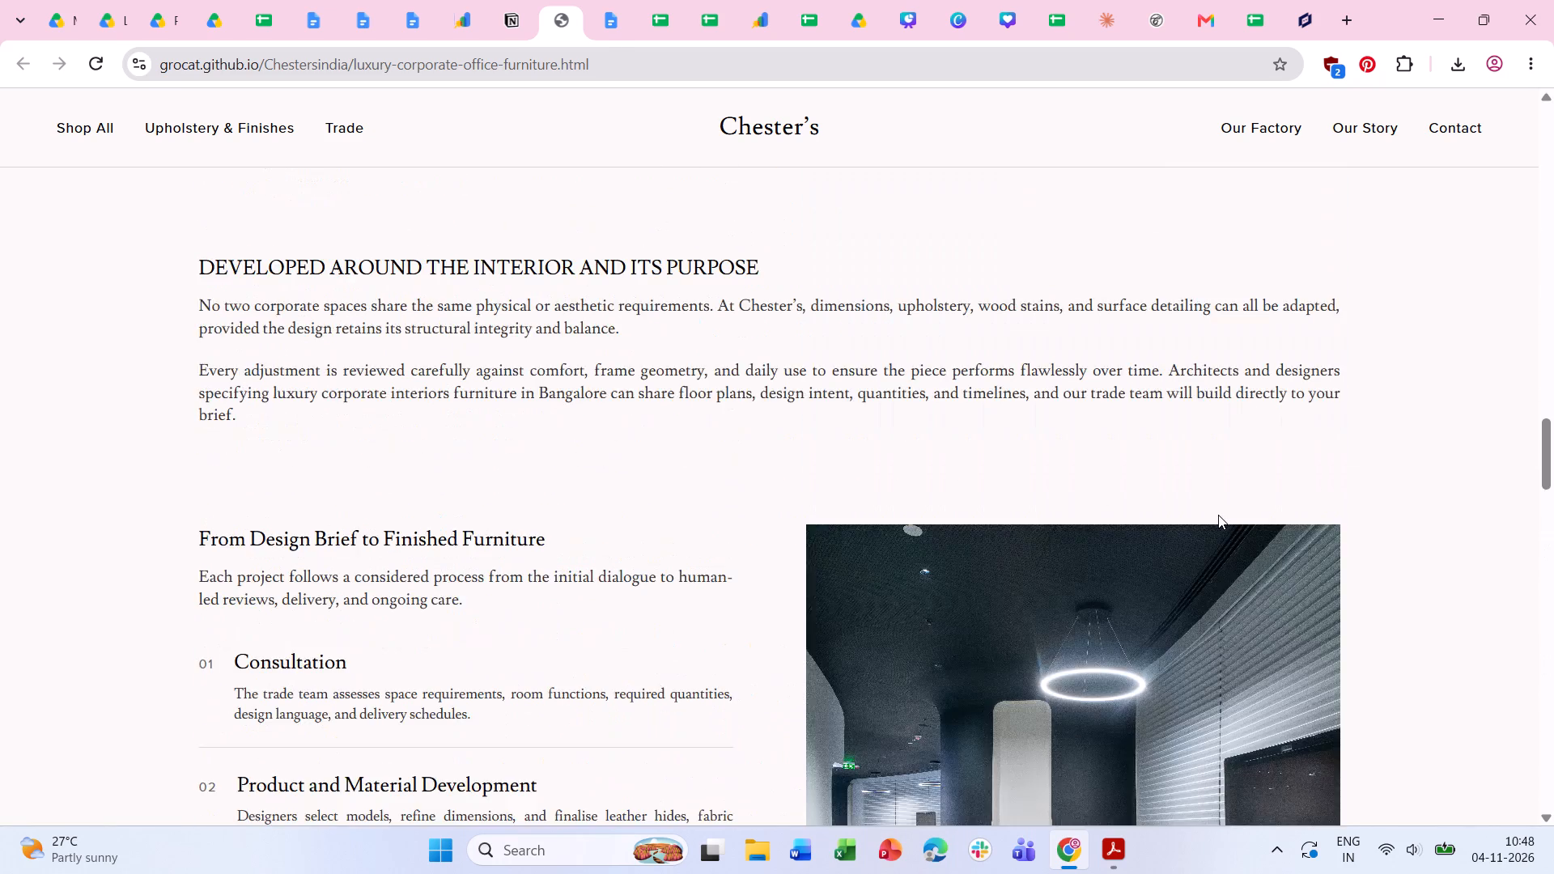
scroll(1218, 515, "up", 18)
scroll(1218, 515, "up", 10)
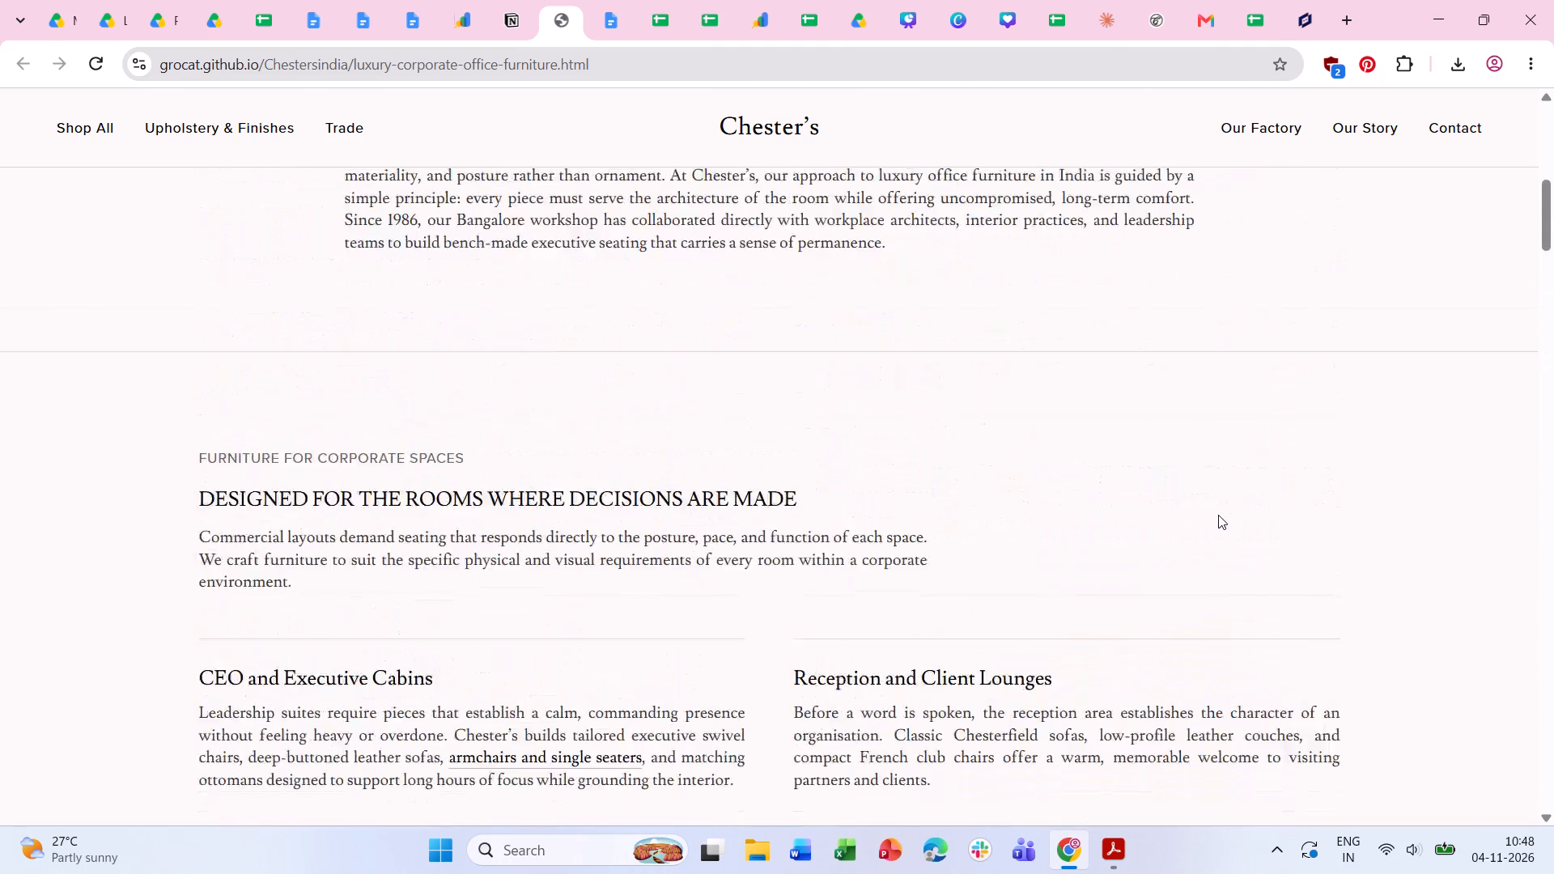
scroll(1218, 515, "up", 3)
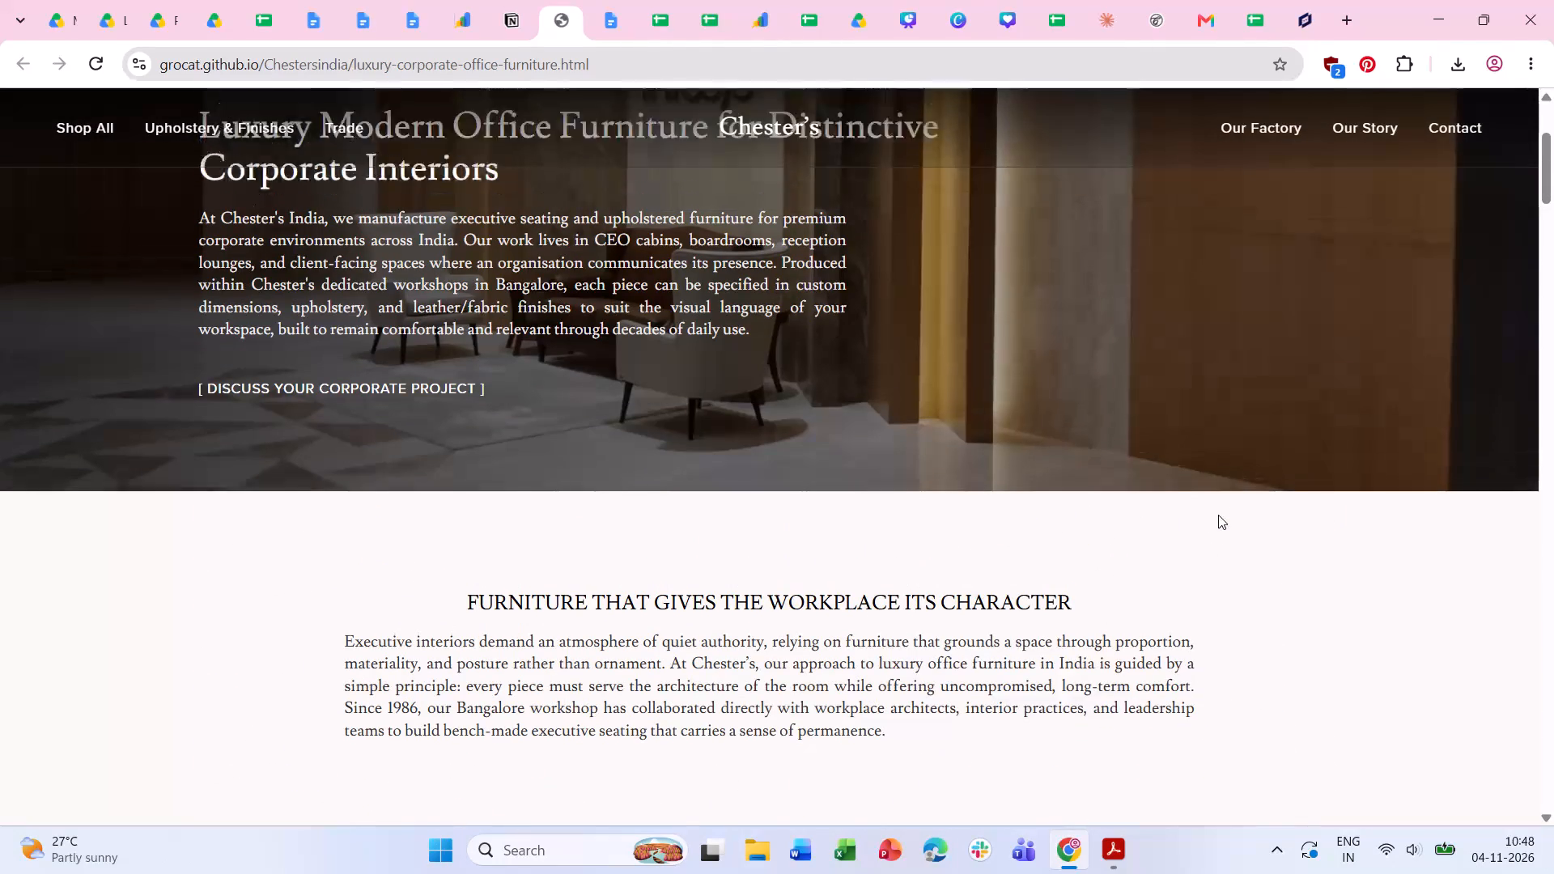
scroll(1218, 515, "up", 2)
scroll(1218, 515, "down", 7)
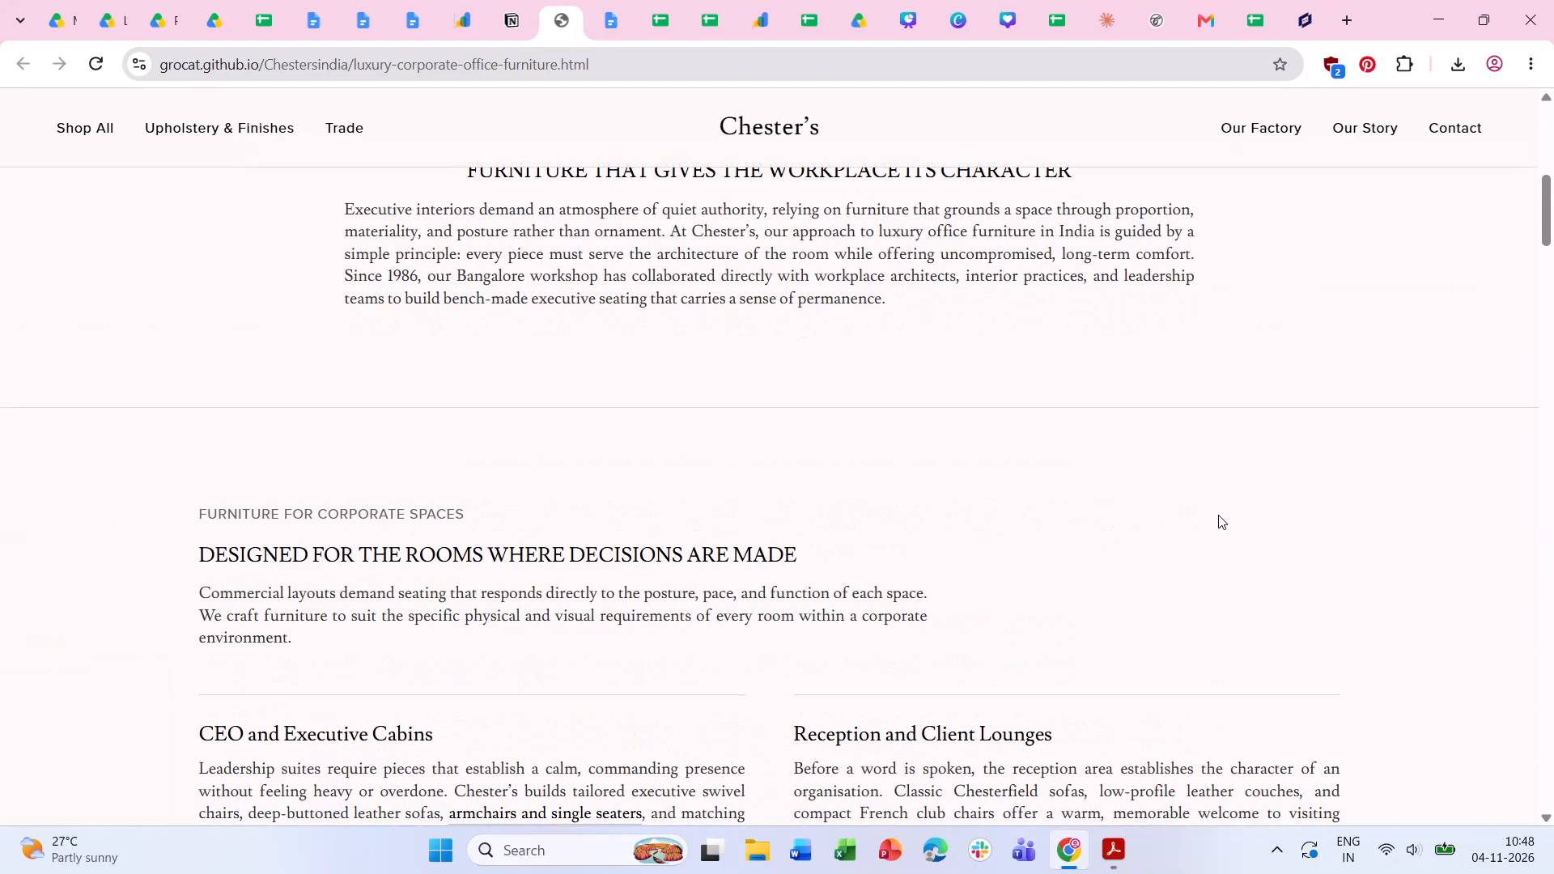
scroll(1218, 515, "up", 2)
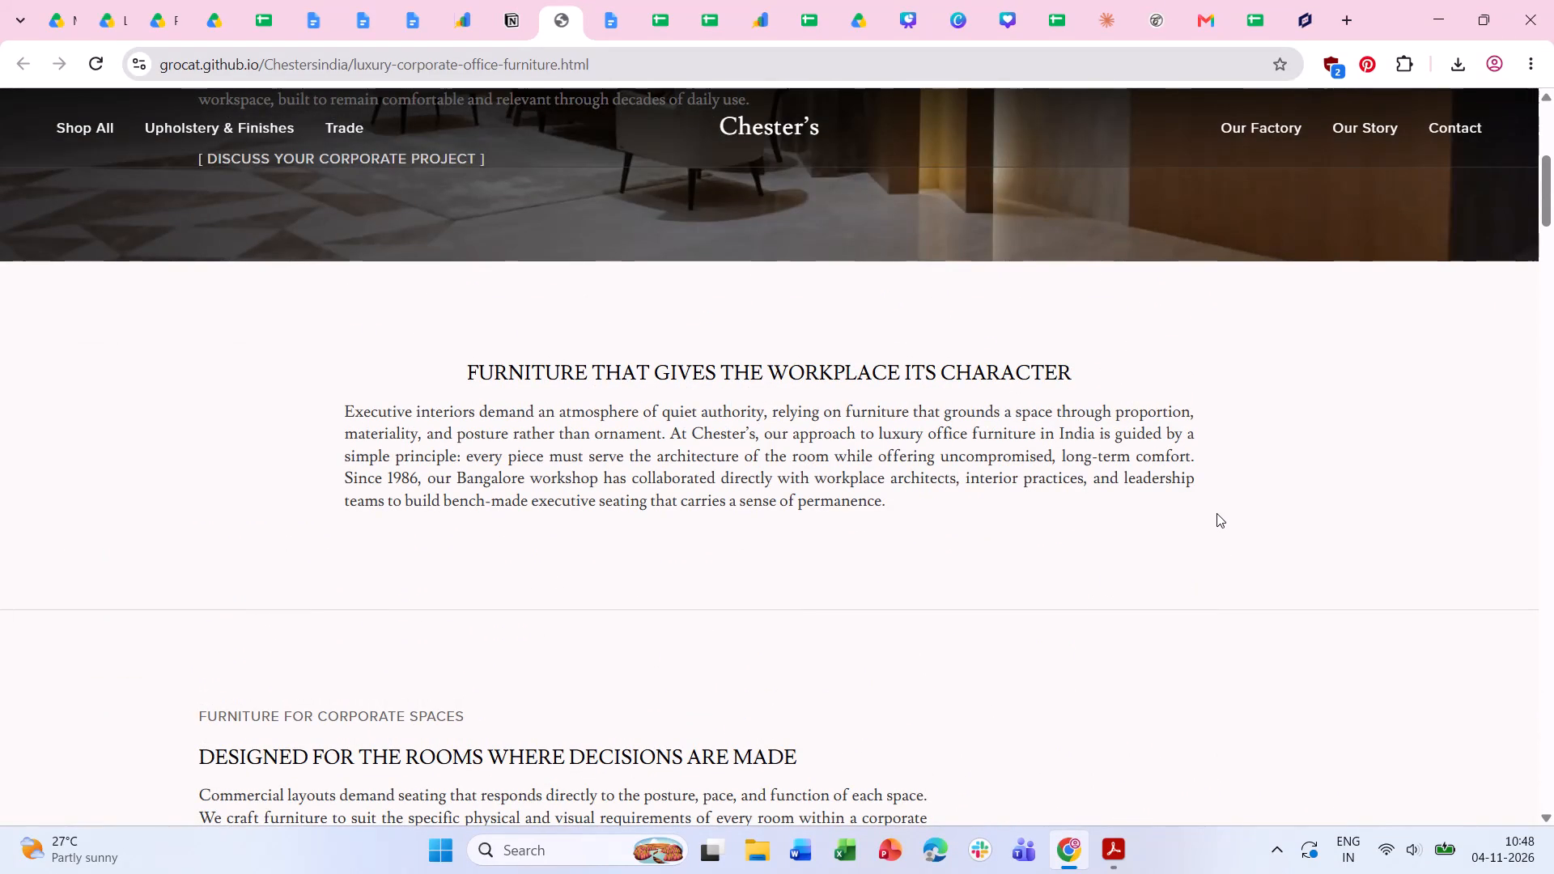
scroll(1216, 513, "down", 8)
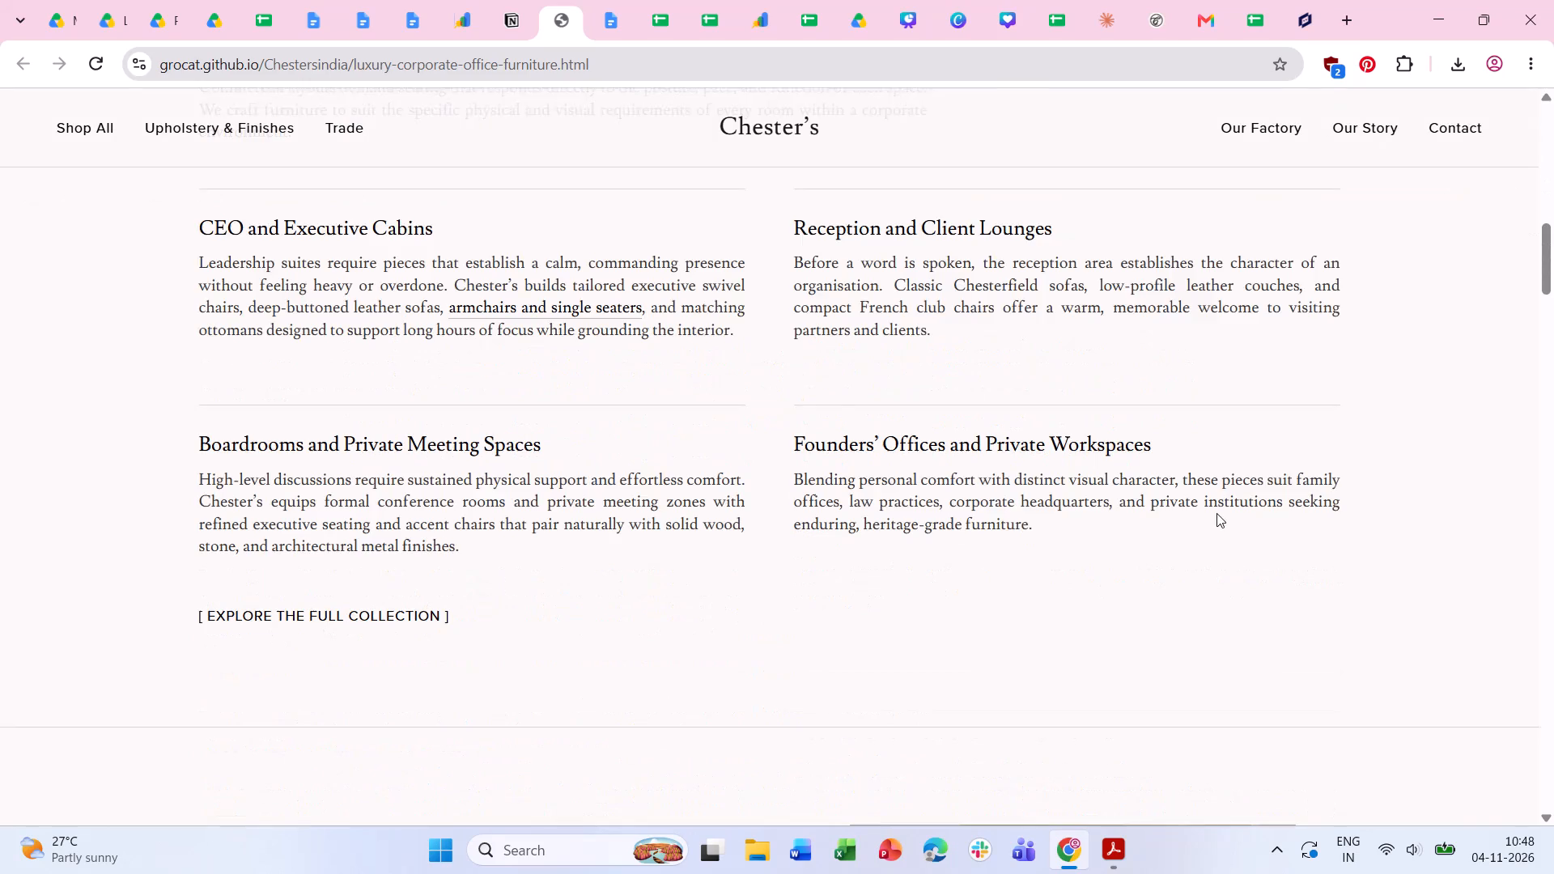
scroll(1216, 513, "down", 20)
scroll(1216, 513, "down", 12)
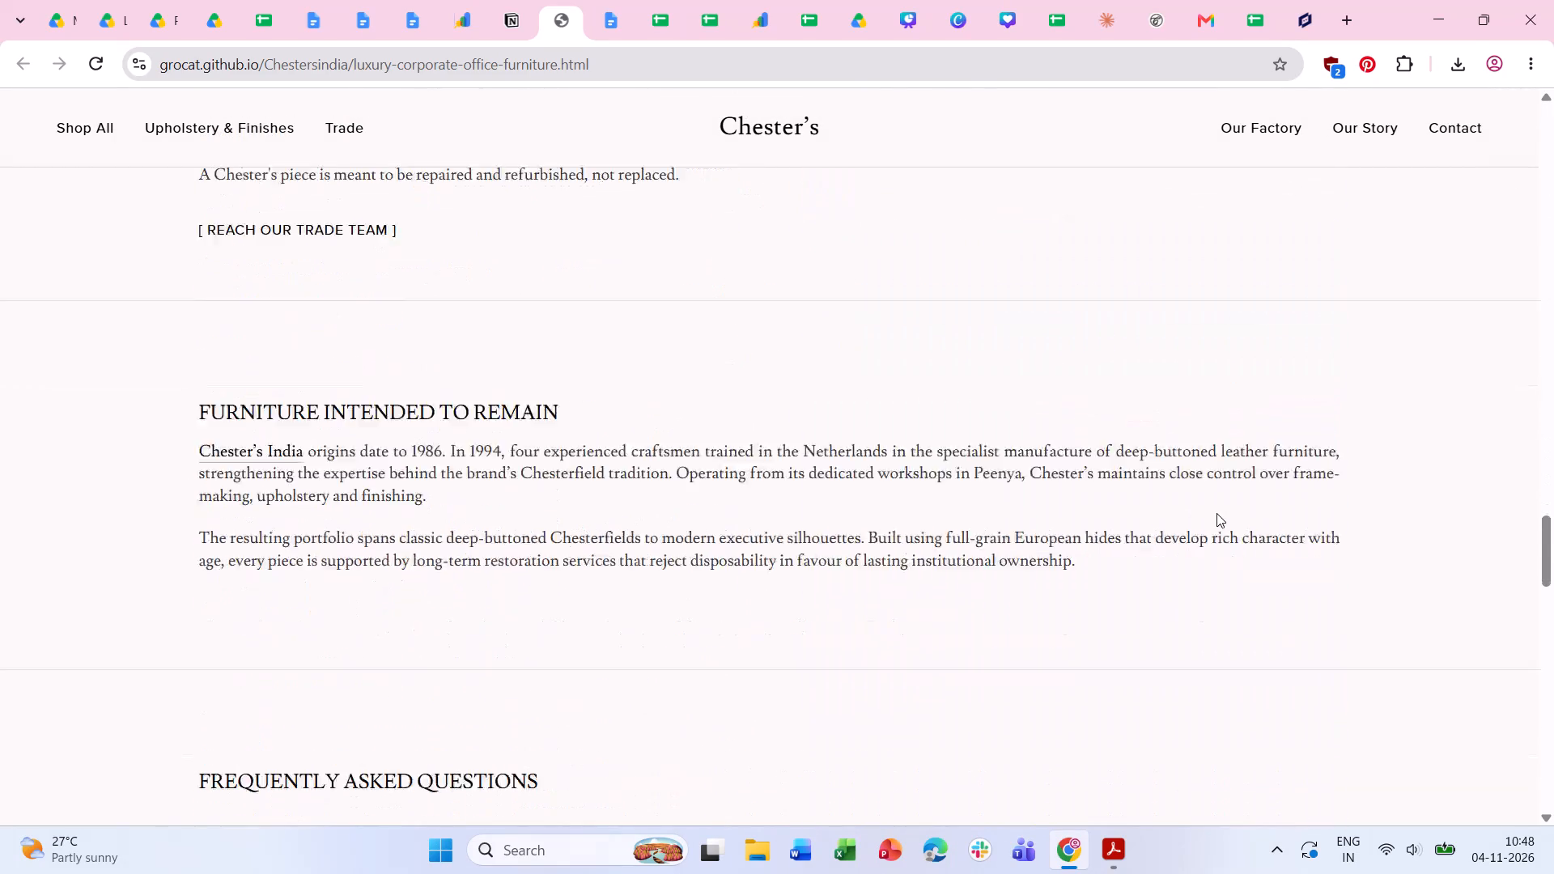
scroll(1216, 513, "down", 11)
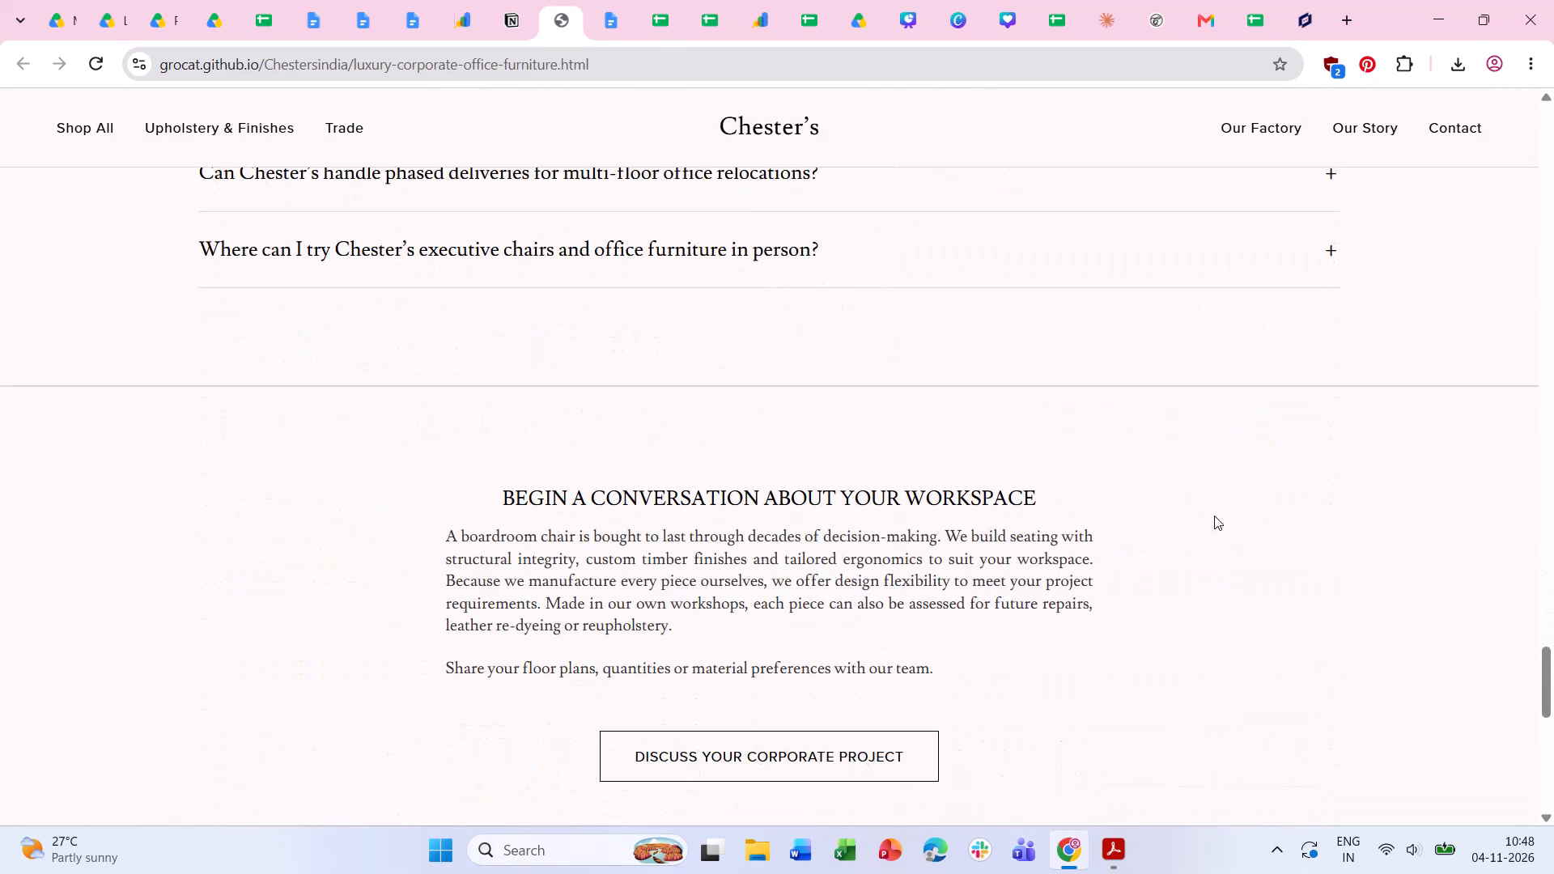
scroll(1214, 515, "down", 2)
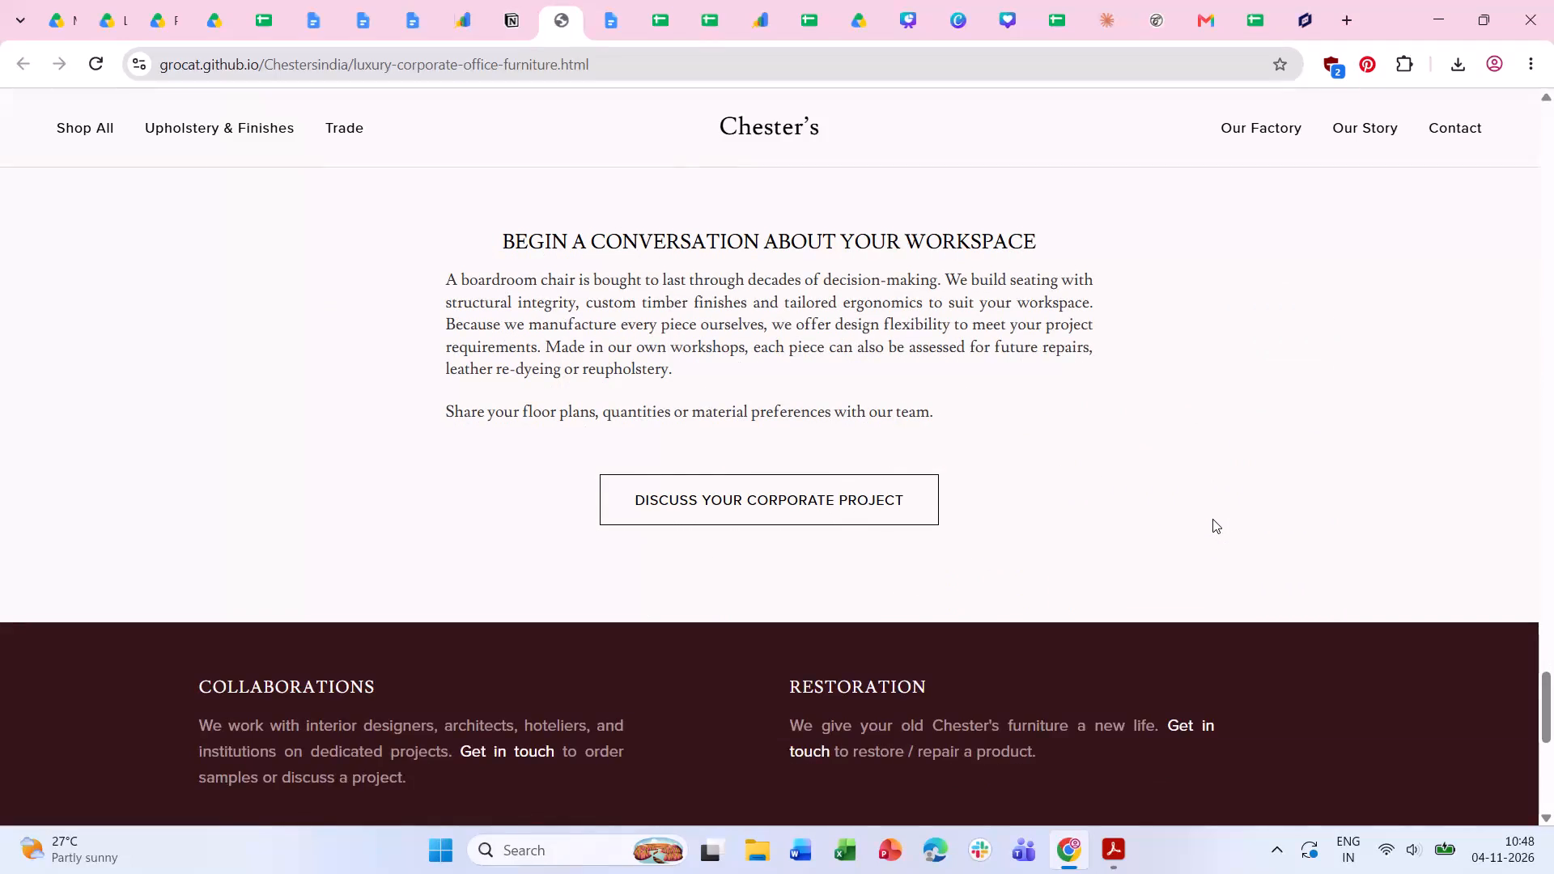
scroll(1212, 519, "down", 5)
scroll(1212, 520, "up", 8)
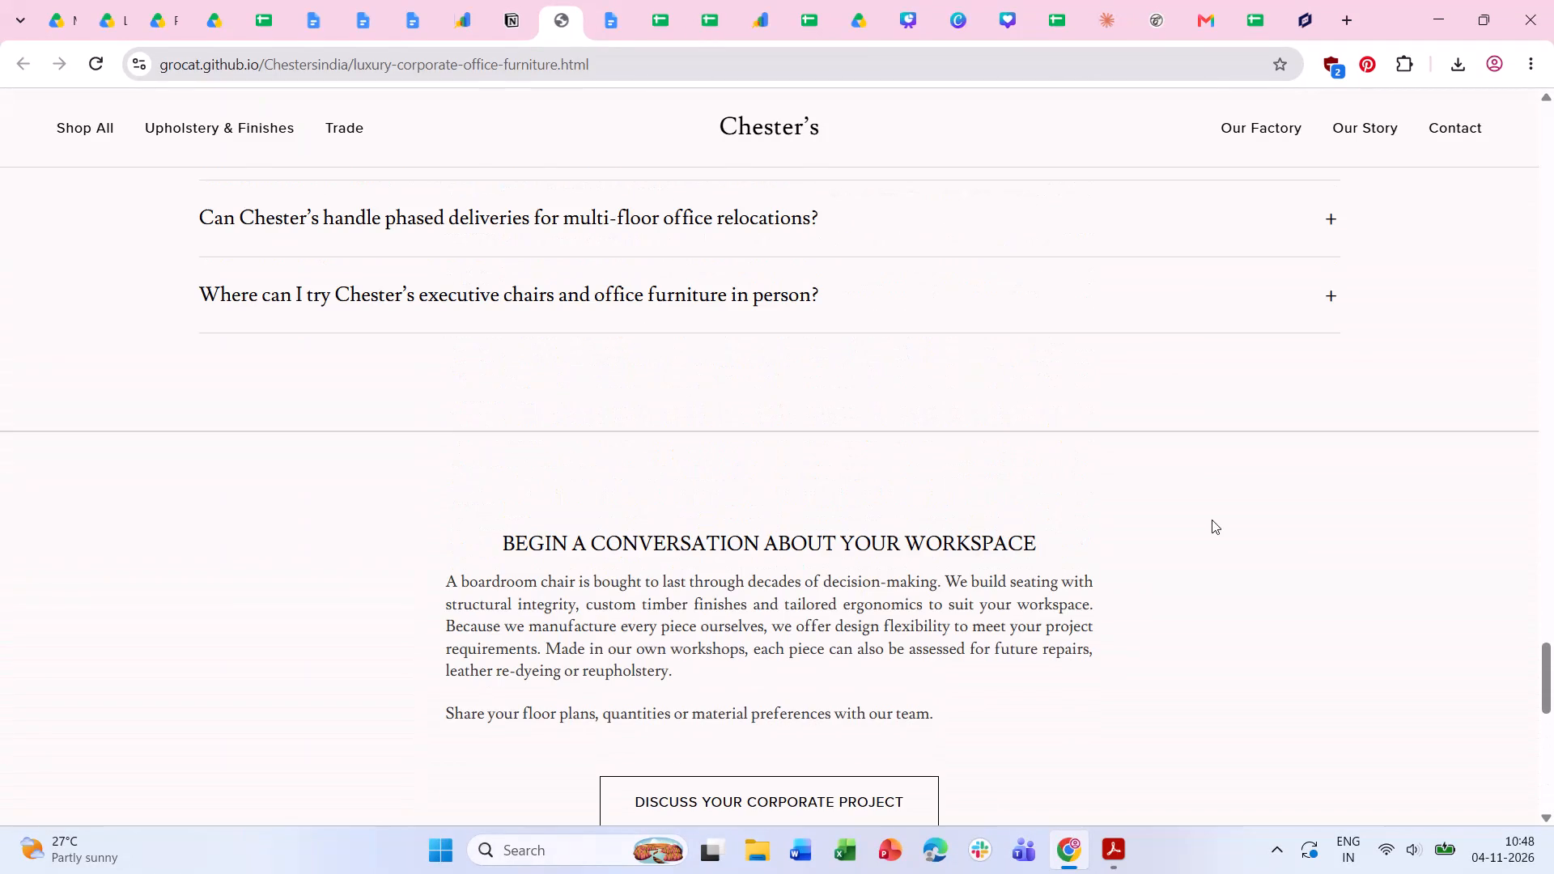
Close the corporate office furniture demo page and go to the Luxury Restaurant Furniture section of the Notion feedback notes.
left_click(560, 15)
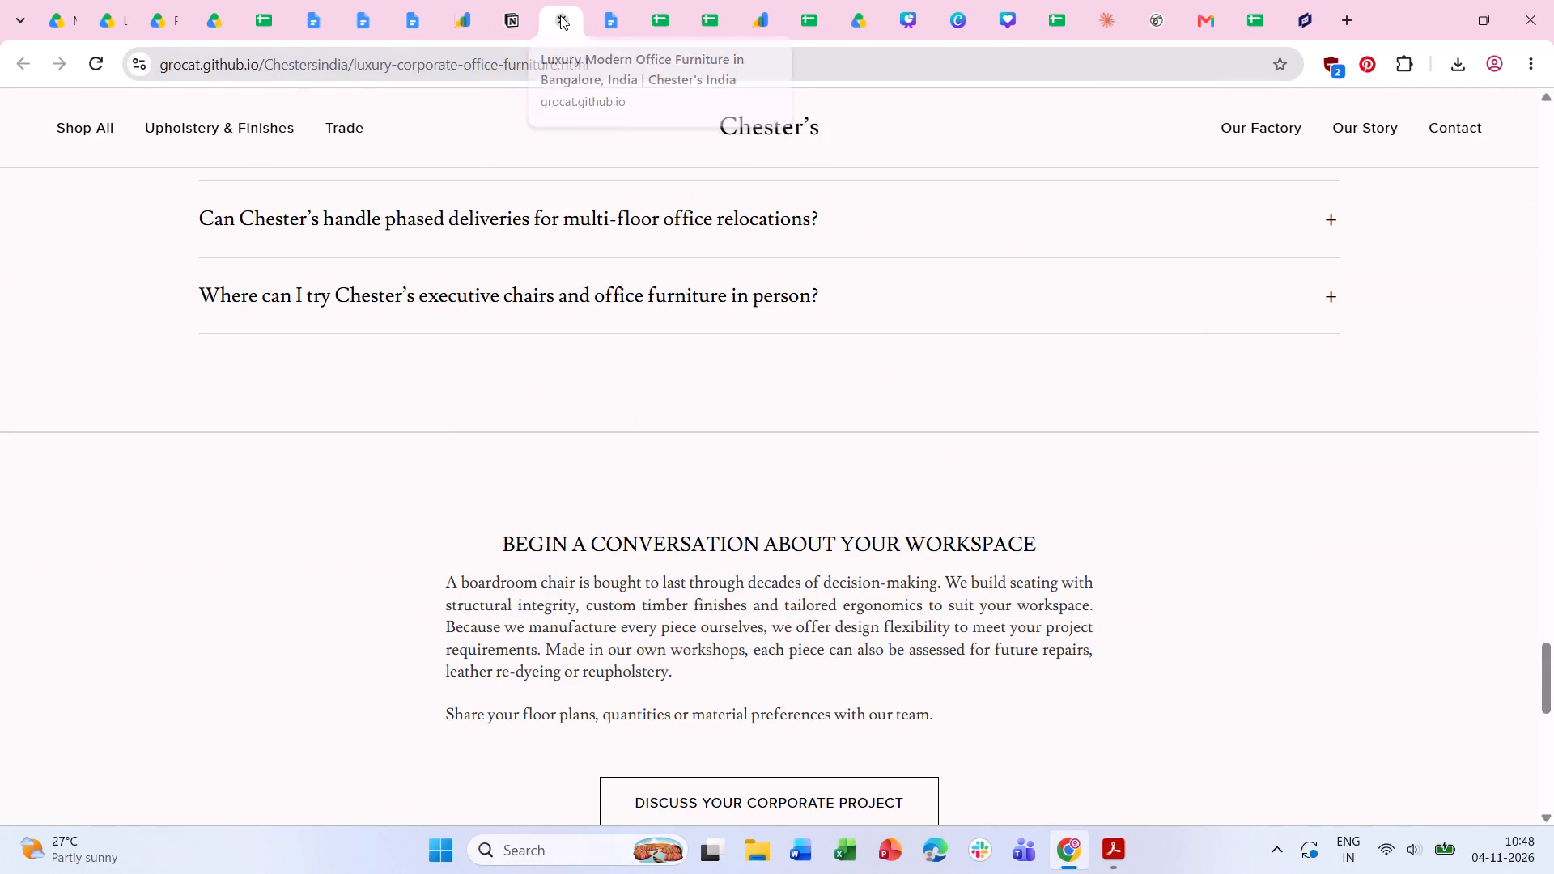
left_click(517, 28)
scroll(941, 610, "down", 2)
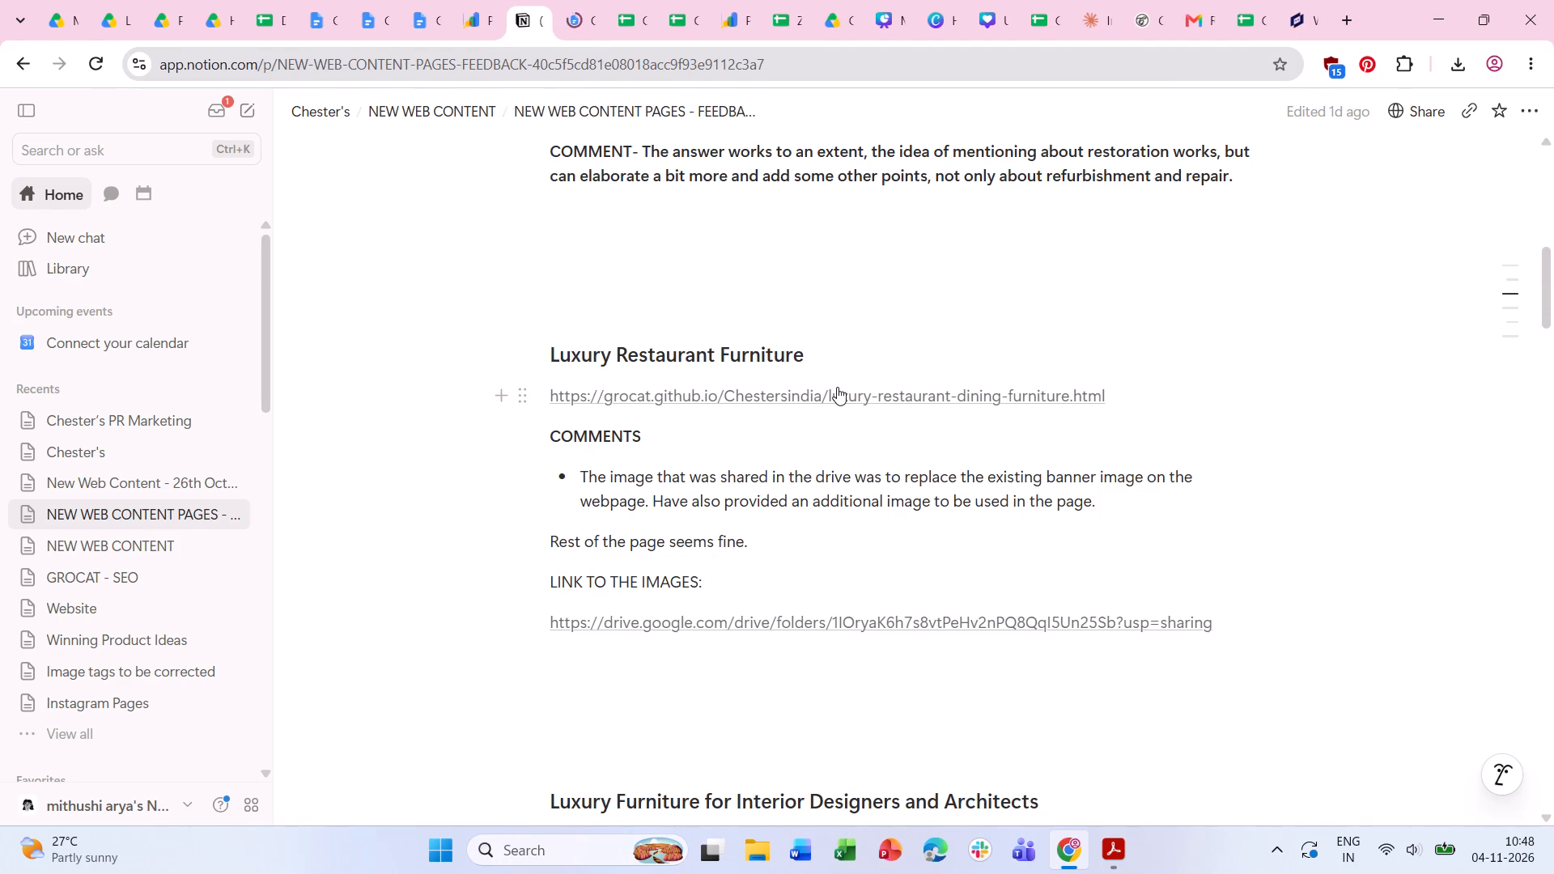
Open the Luxury Restaurant Furniture demo page and check its banner and sections against the image comments in Notion.
left_click(837, 387)
left_click(512, 26)
scroll(970, 525, "down", 2)
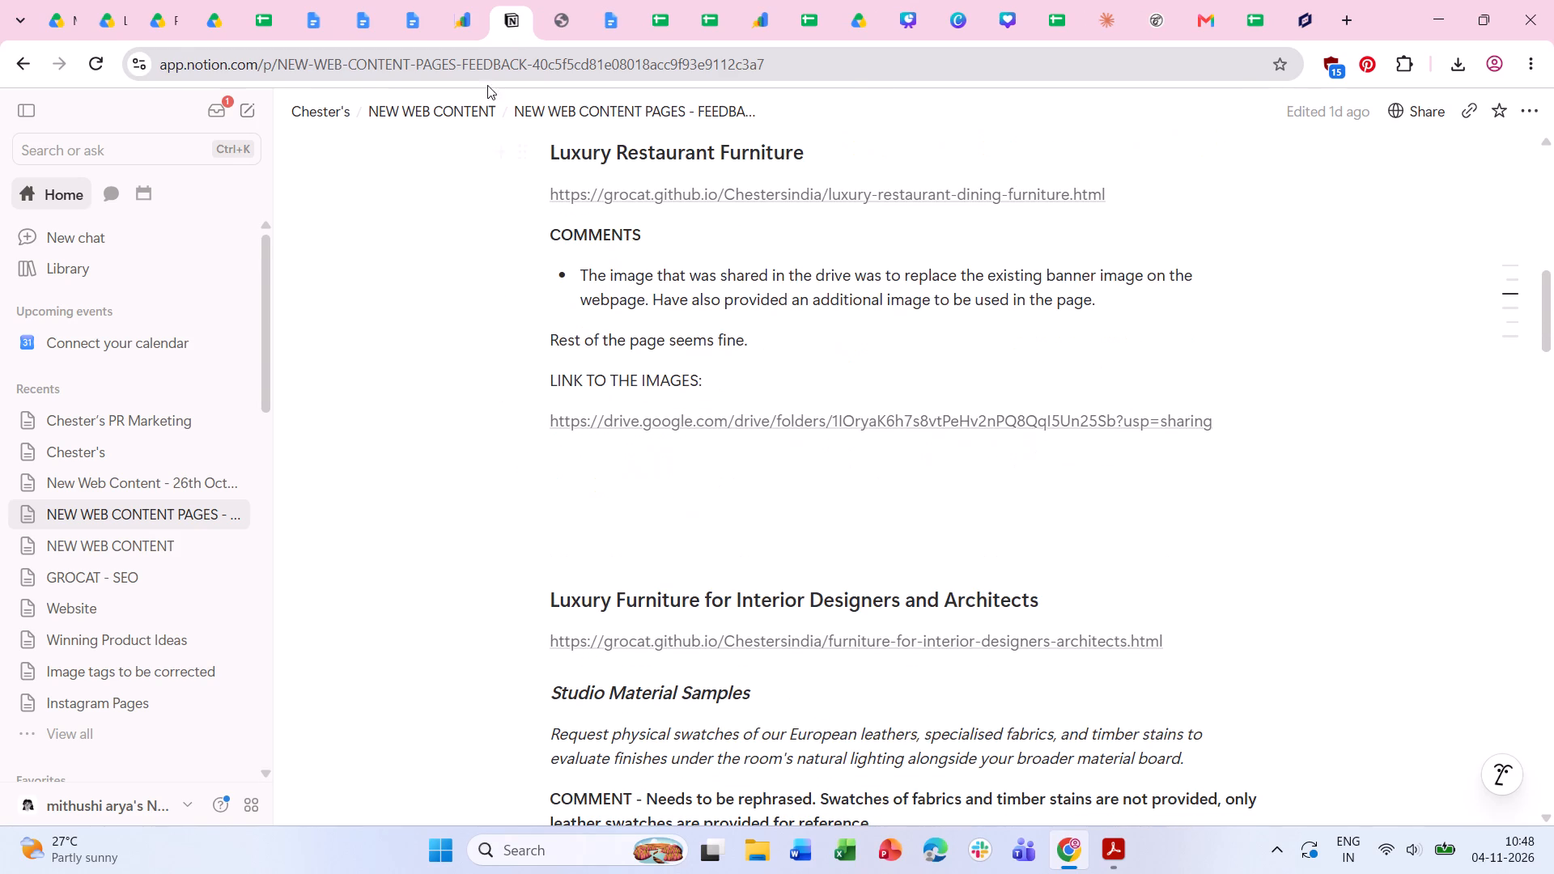
left_click(546, 27)
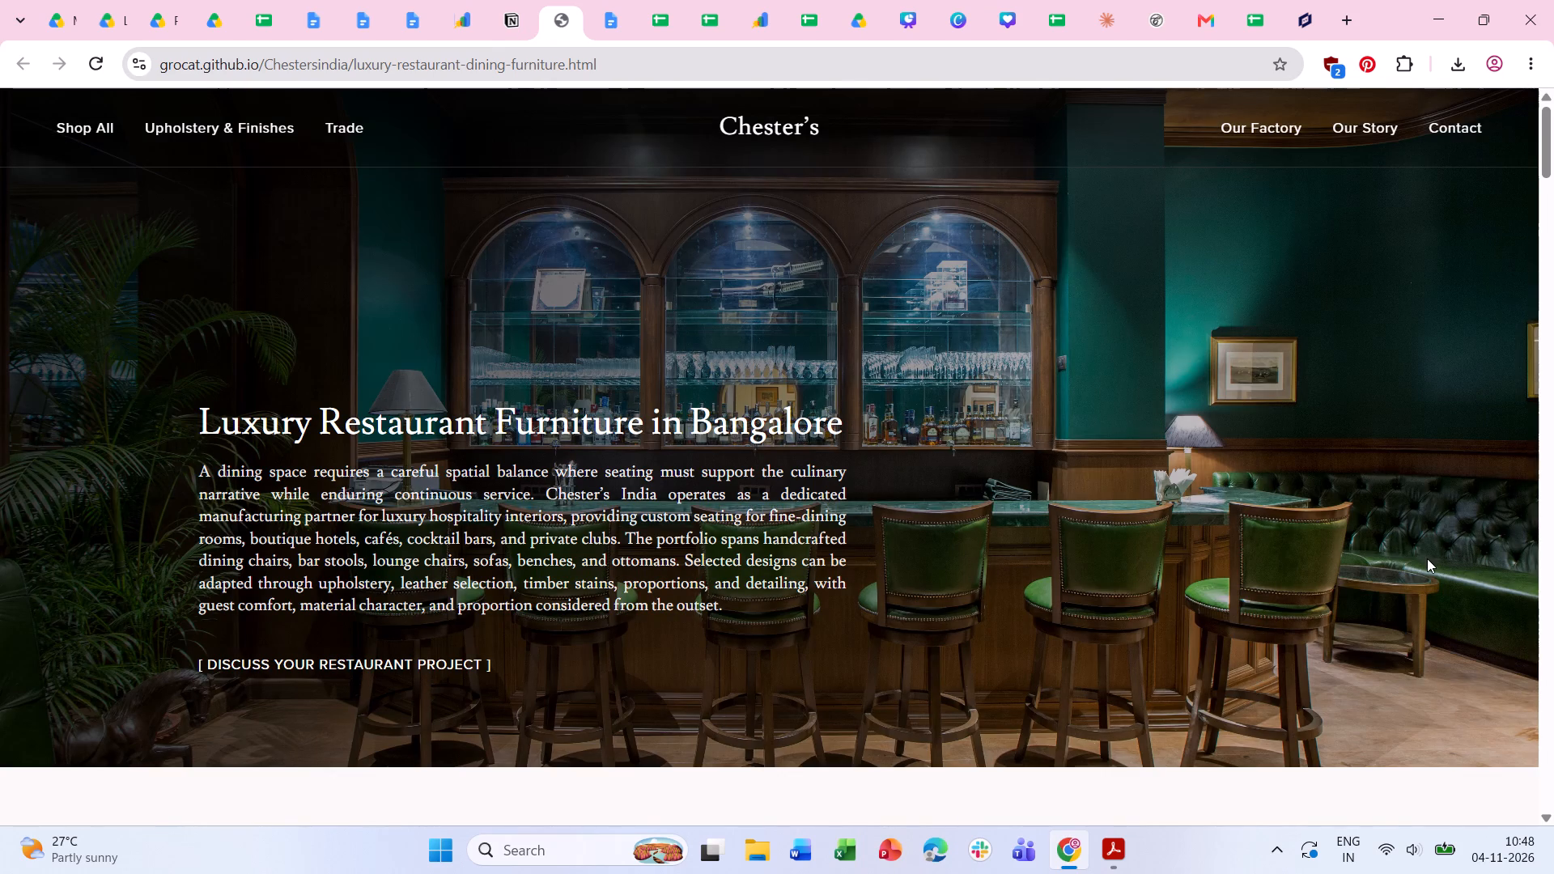
scroll(1388, 524, "down", 8)
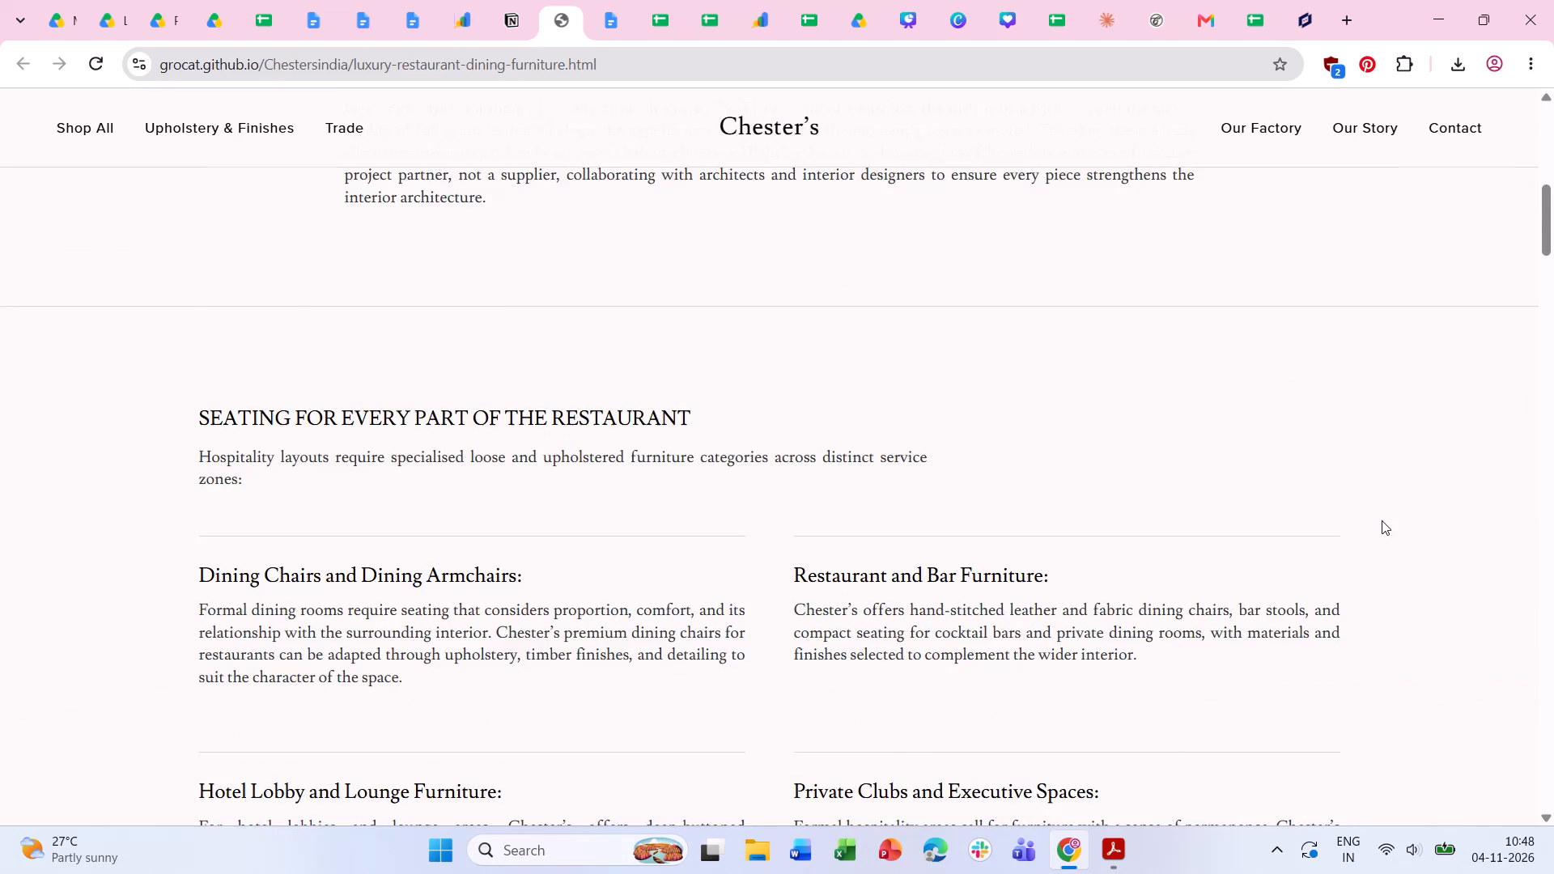
scroll(1382, 520, "down", 10)
scroll(1382, 520, "down", 12)
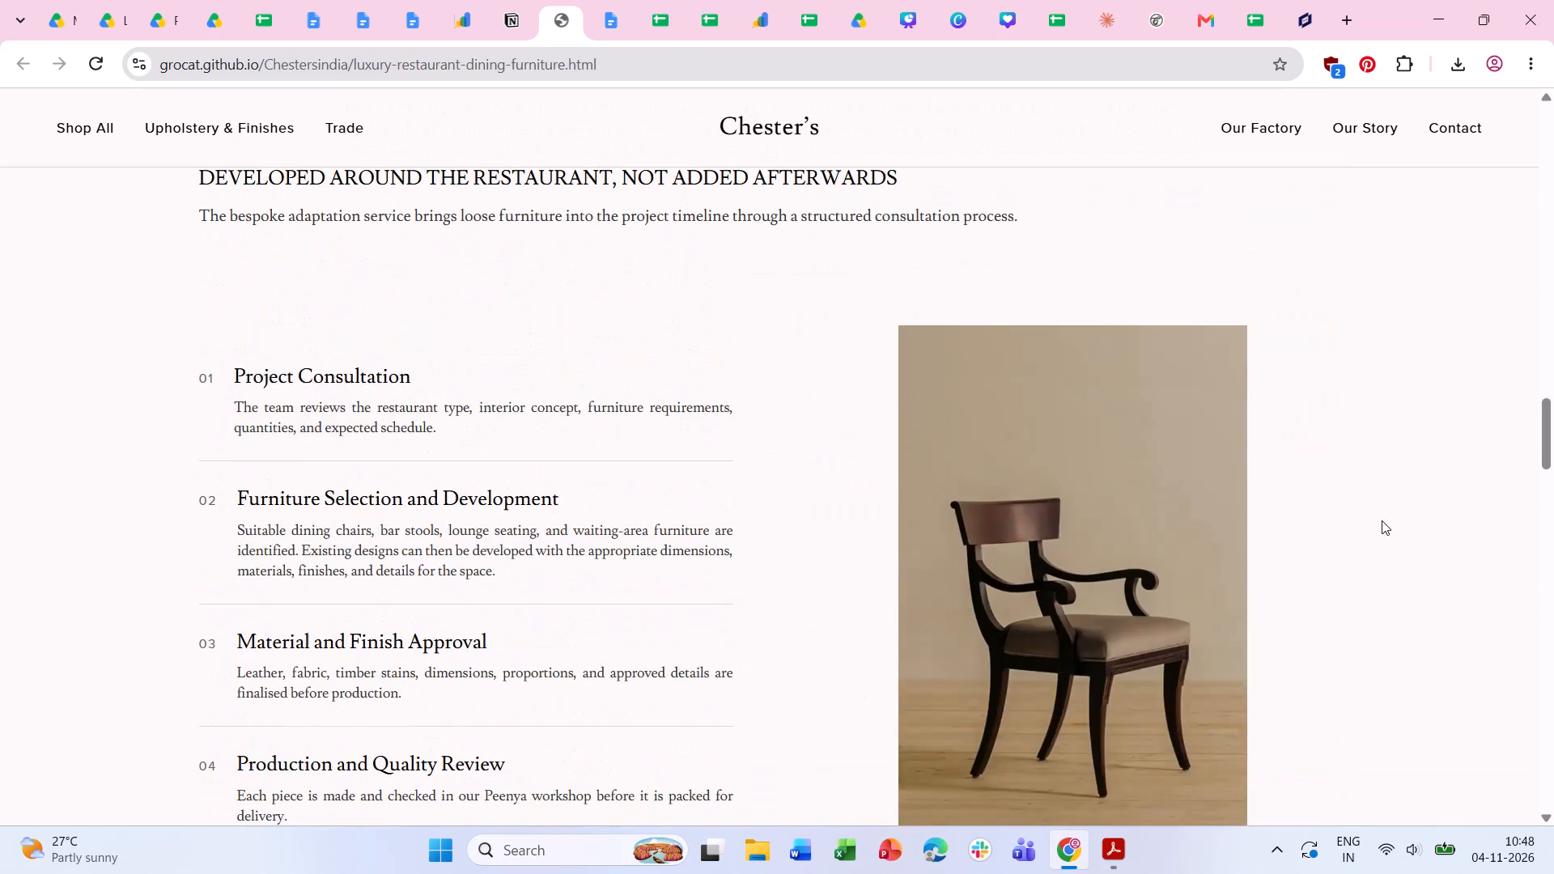
scroll(1382, 520, "down", 10)
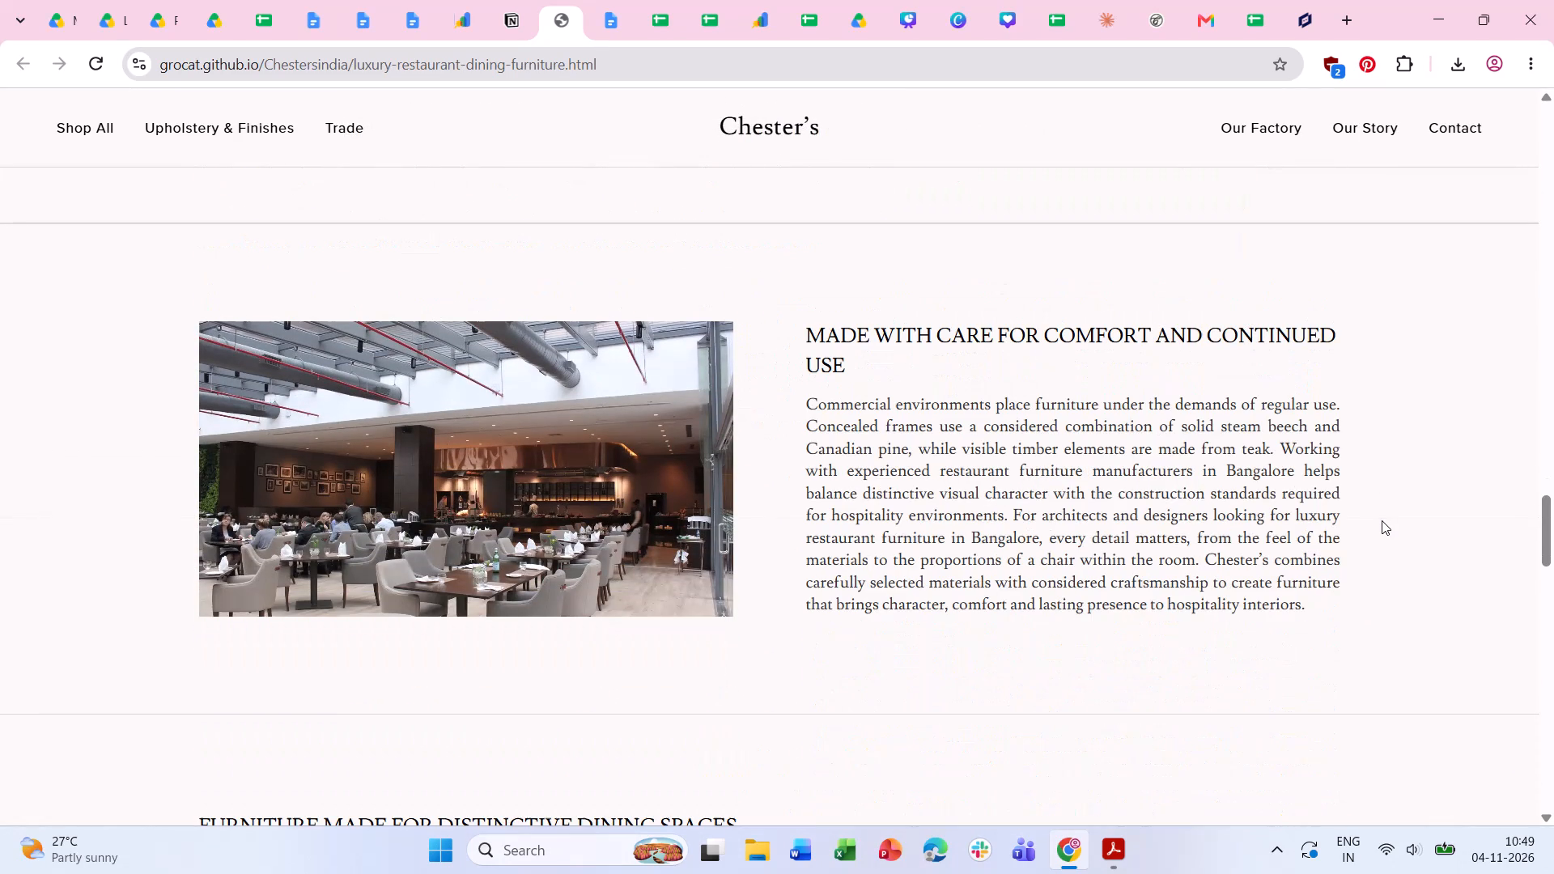
scroll(1382, 520, "down", 5)
Recheck the restaurant page's image beside "Made with Care for Comfort and Continued Use" and the sections down to the FAQs.
scroll(1382, 520, "up", 6)
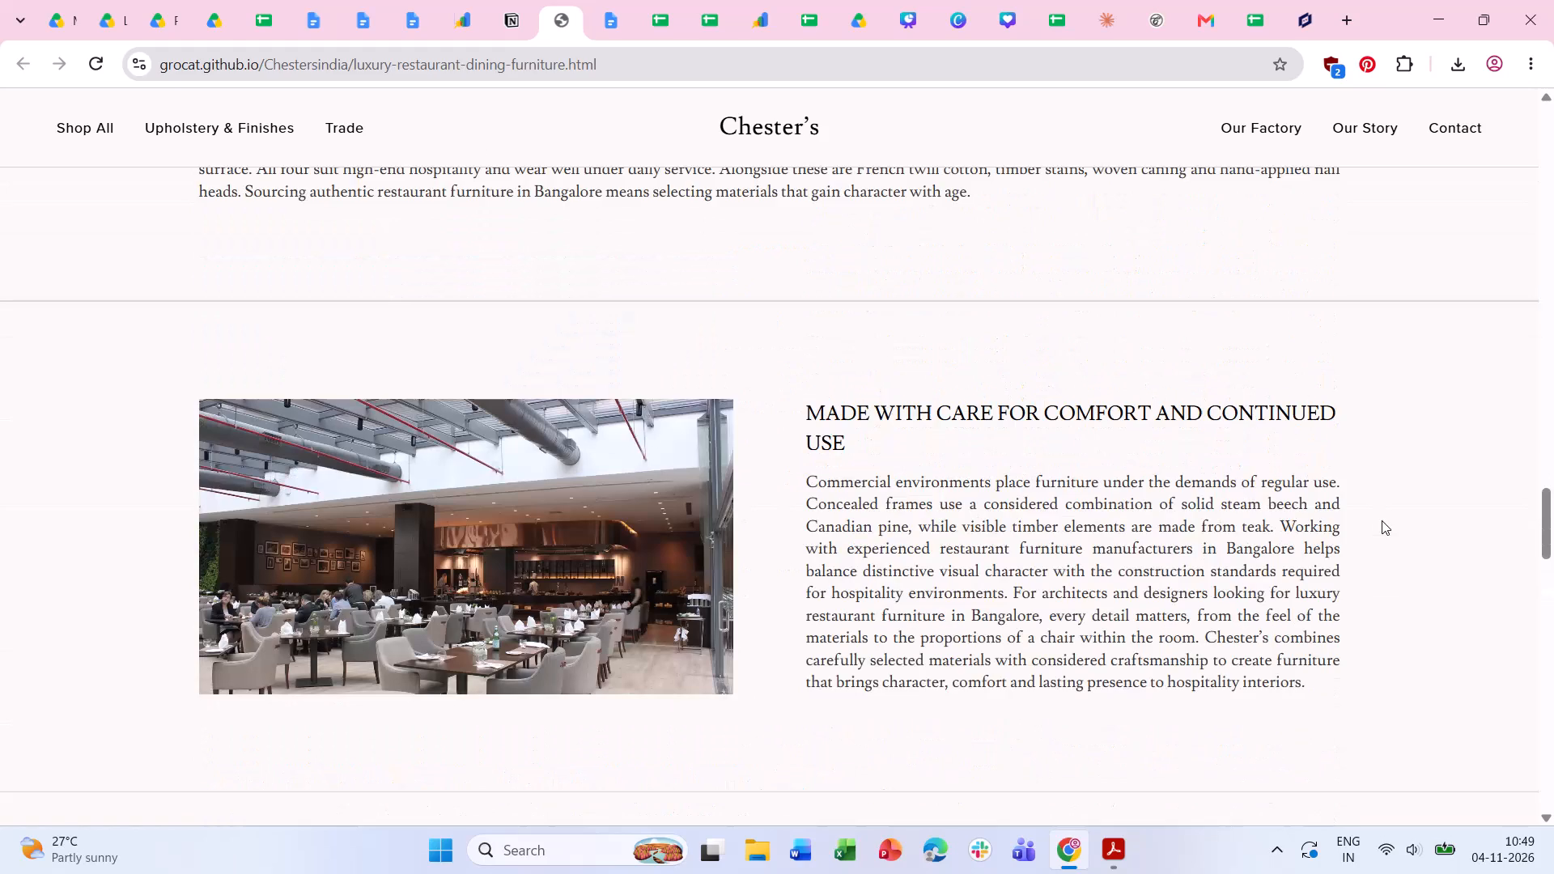
scroll(1382, 520, "up", 5)
scroll(1382, 520, "down", 7)
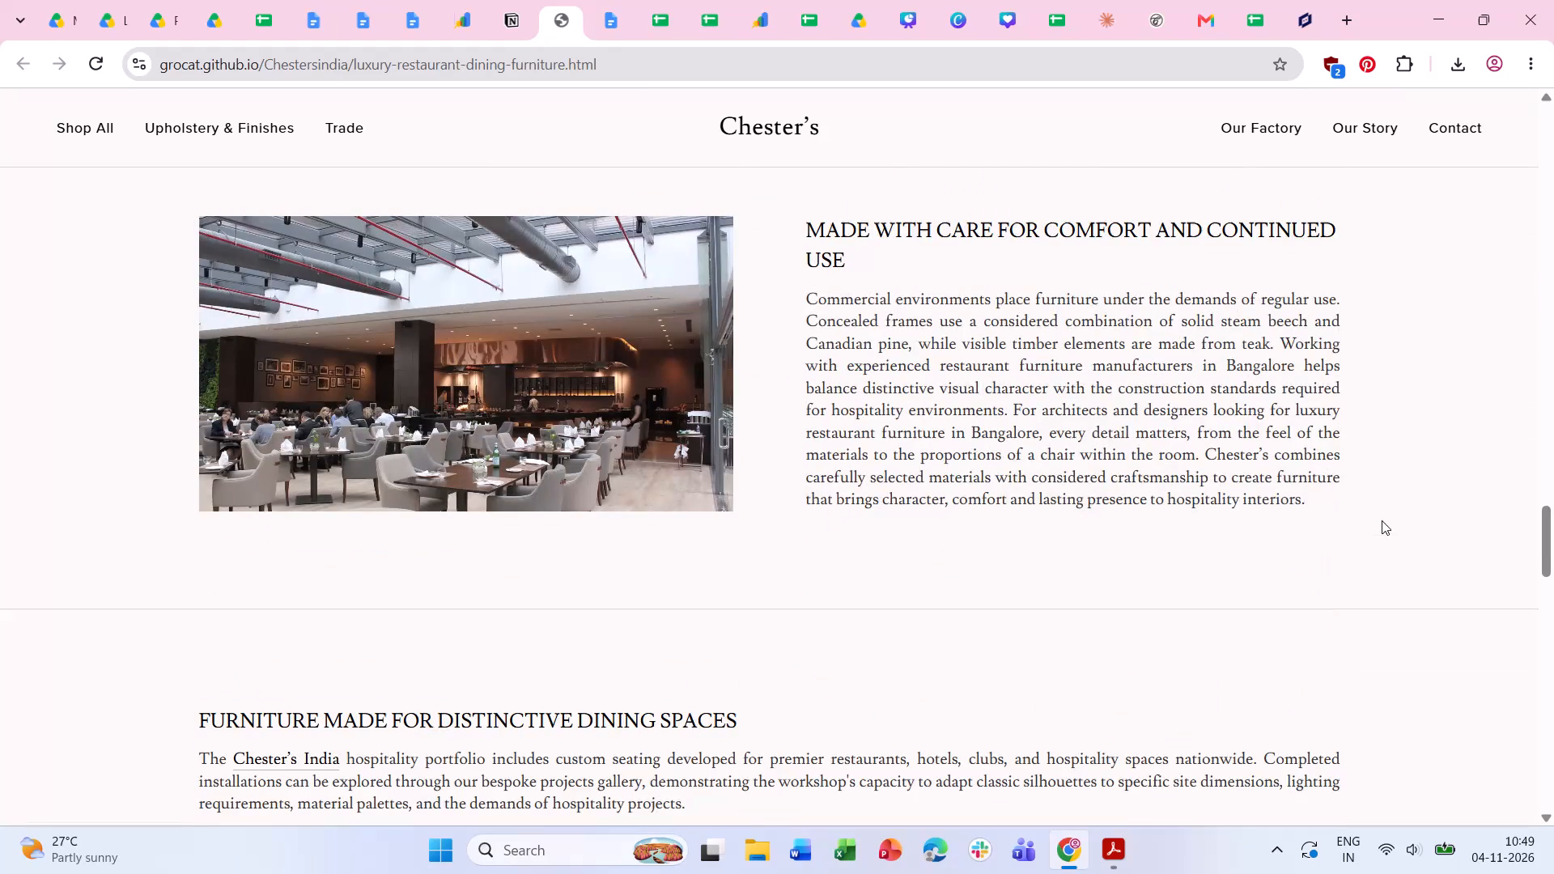
scroll(1382, 520, "down", 16)
scroll(1382, 520, "up", 7)
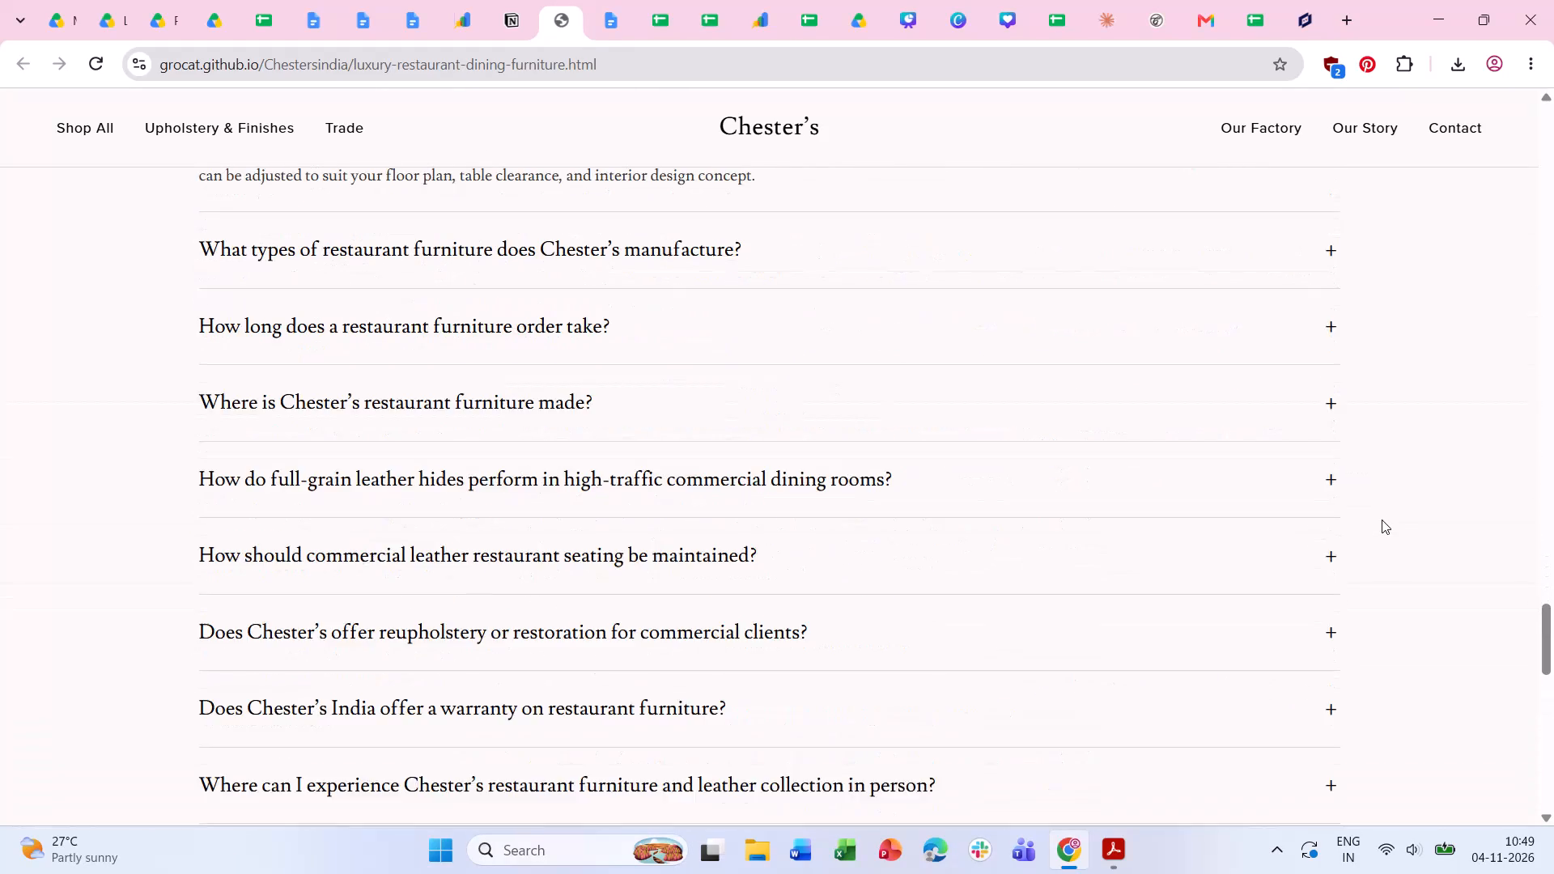
scroll(1382, 520, "up", 11)
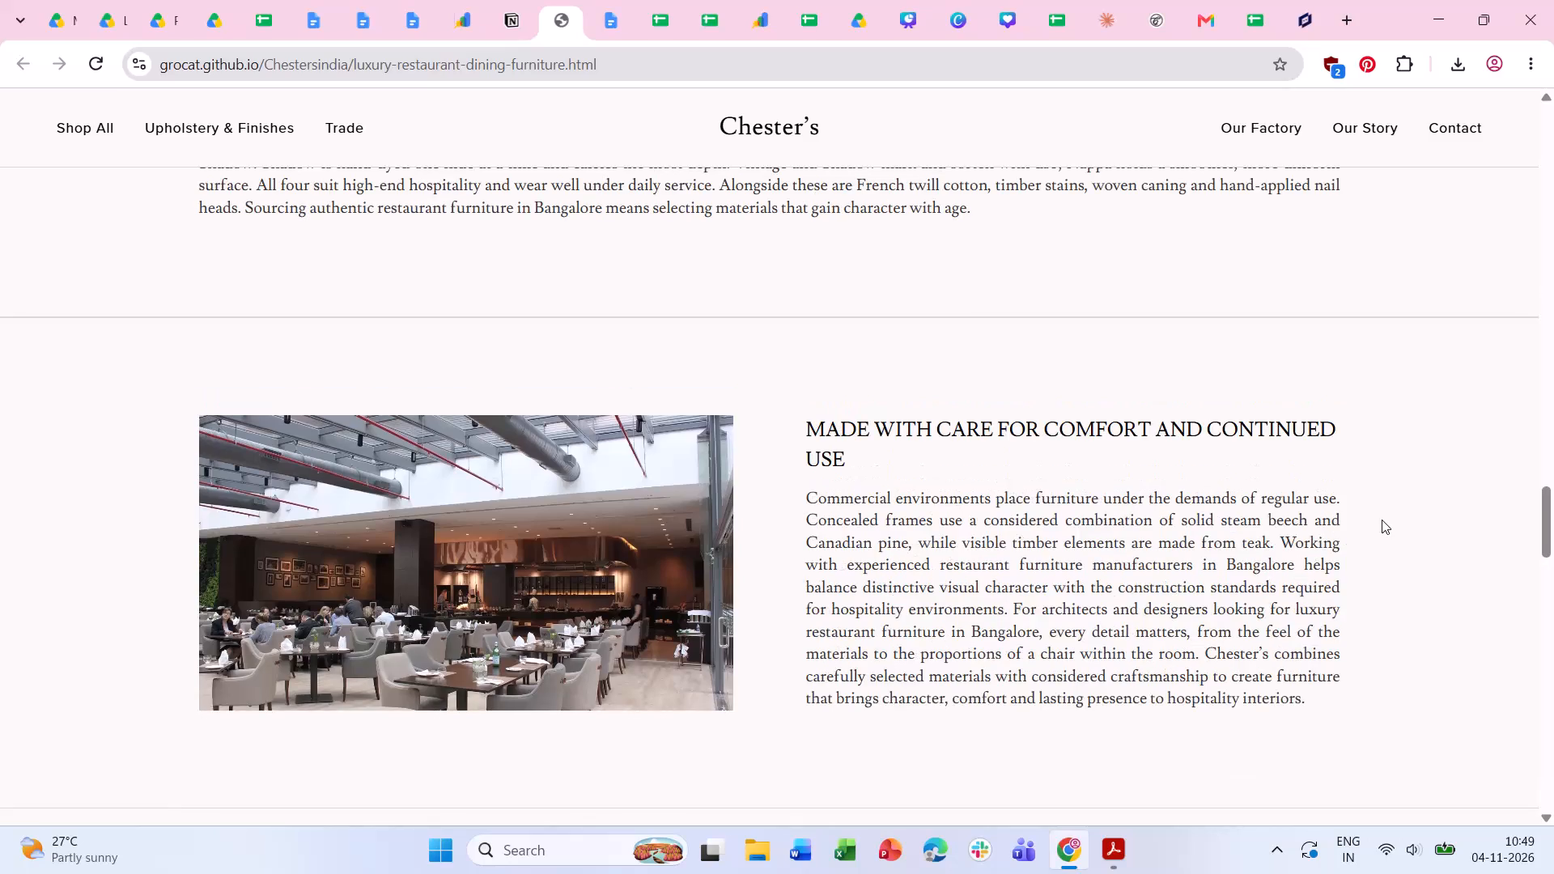
Close the restaurant demo page and open the interior designers and architects demo page from the Notion feedback notes.
left_click(567, 23)
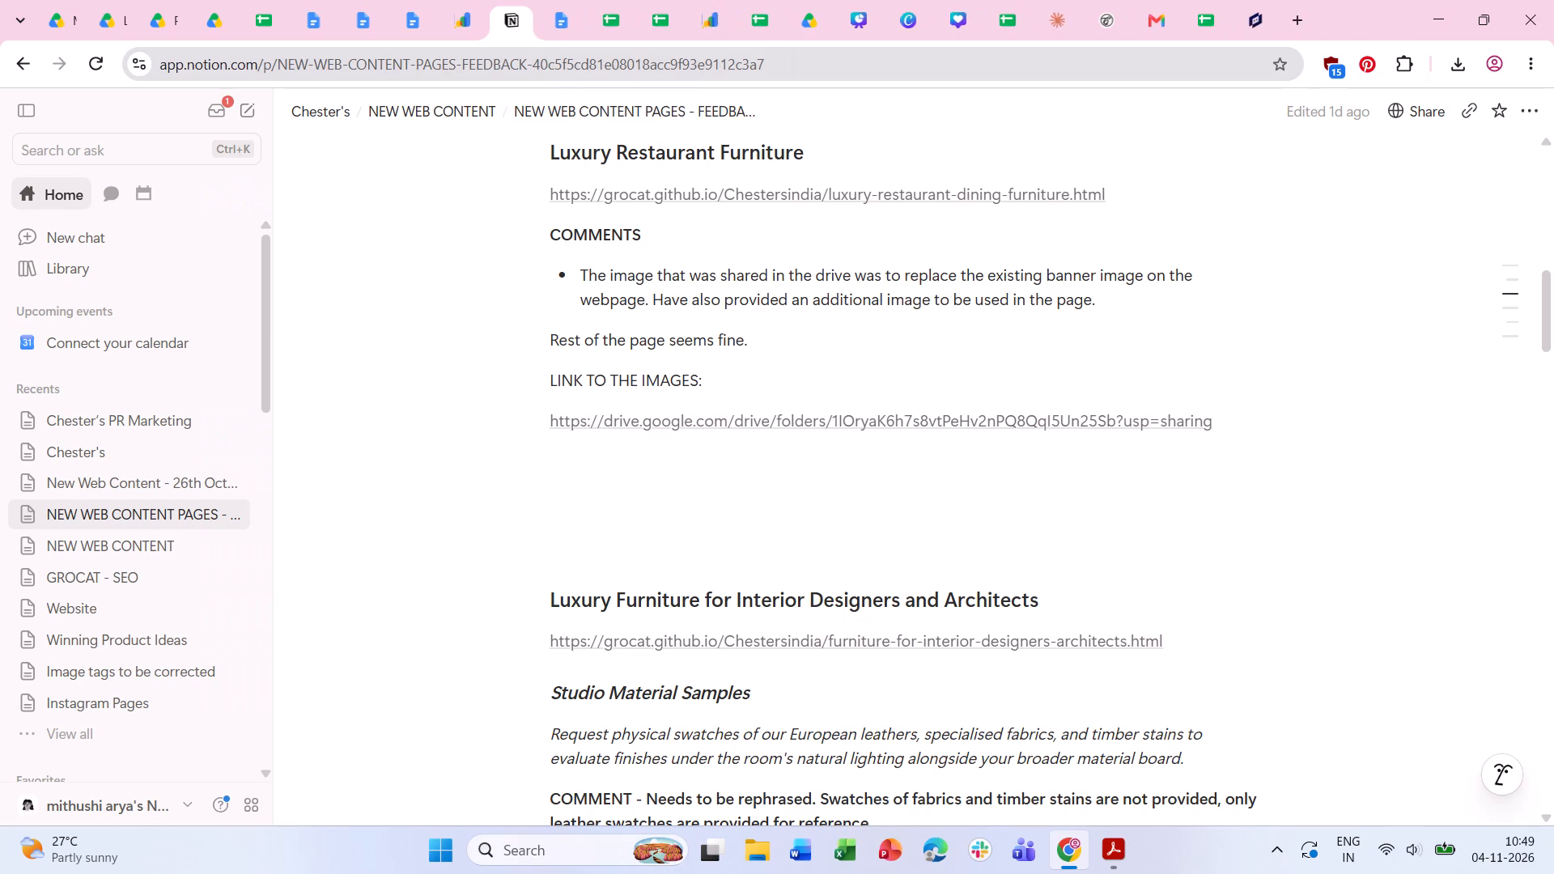
scroll(923, 489, "down", 3)
left_click(838, 338)
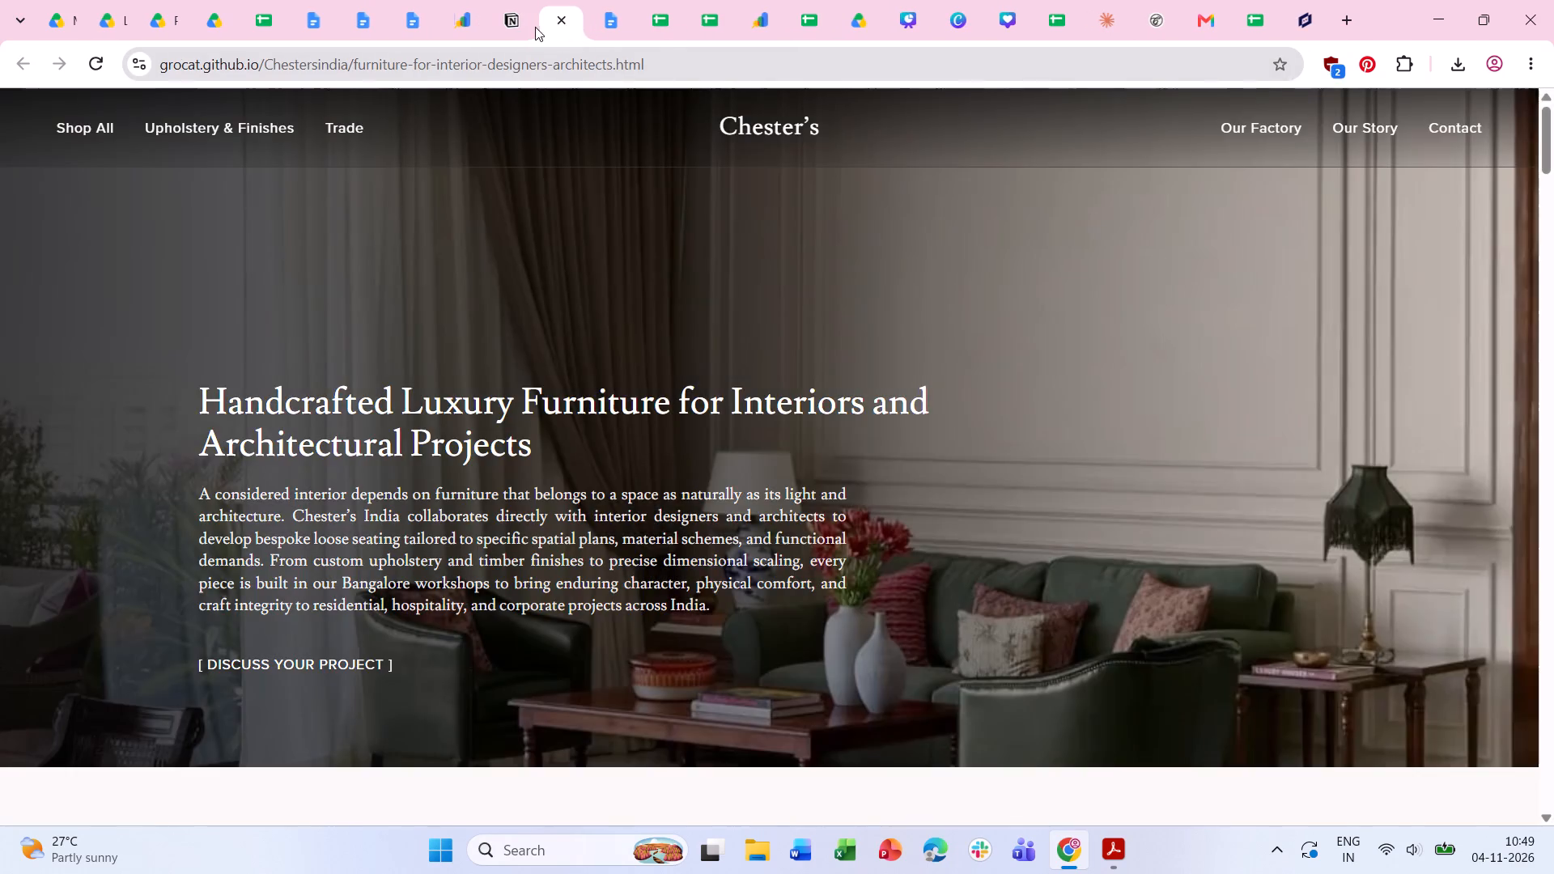
Compare the demo page's "Studio Material Samples" text with its feedback comment in Notion.
left_click(524, 27)
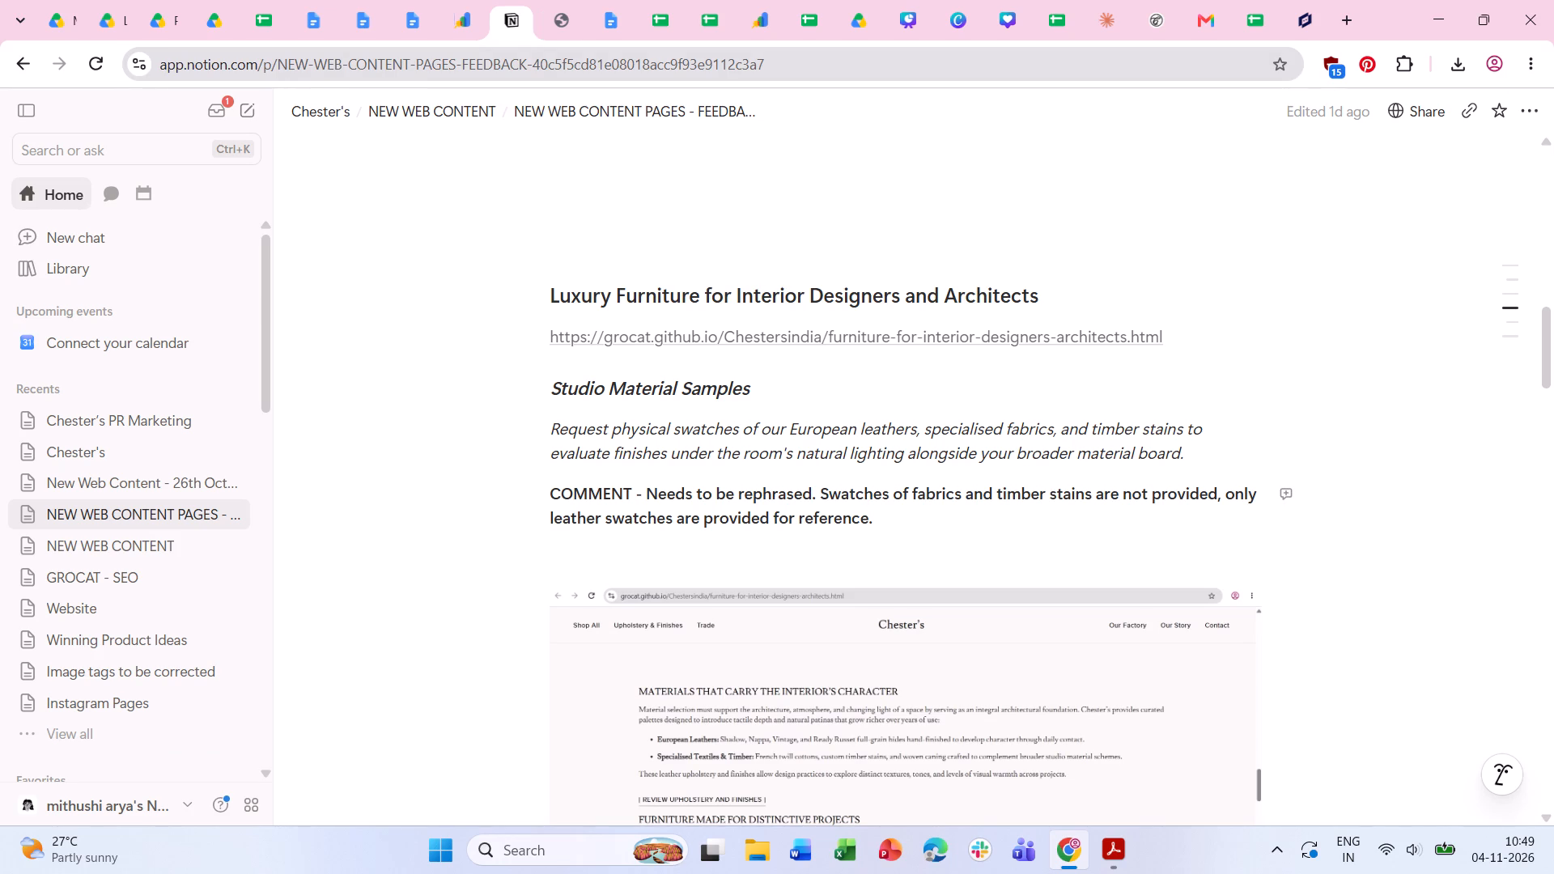
scroll(1327, 519, "down", 2)
scroll(1327, 519, "up", 2)
left_click(544, 15)
scroll(914, 519, "down", 4)
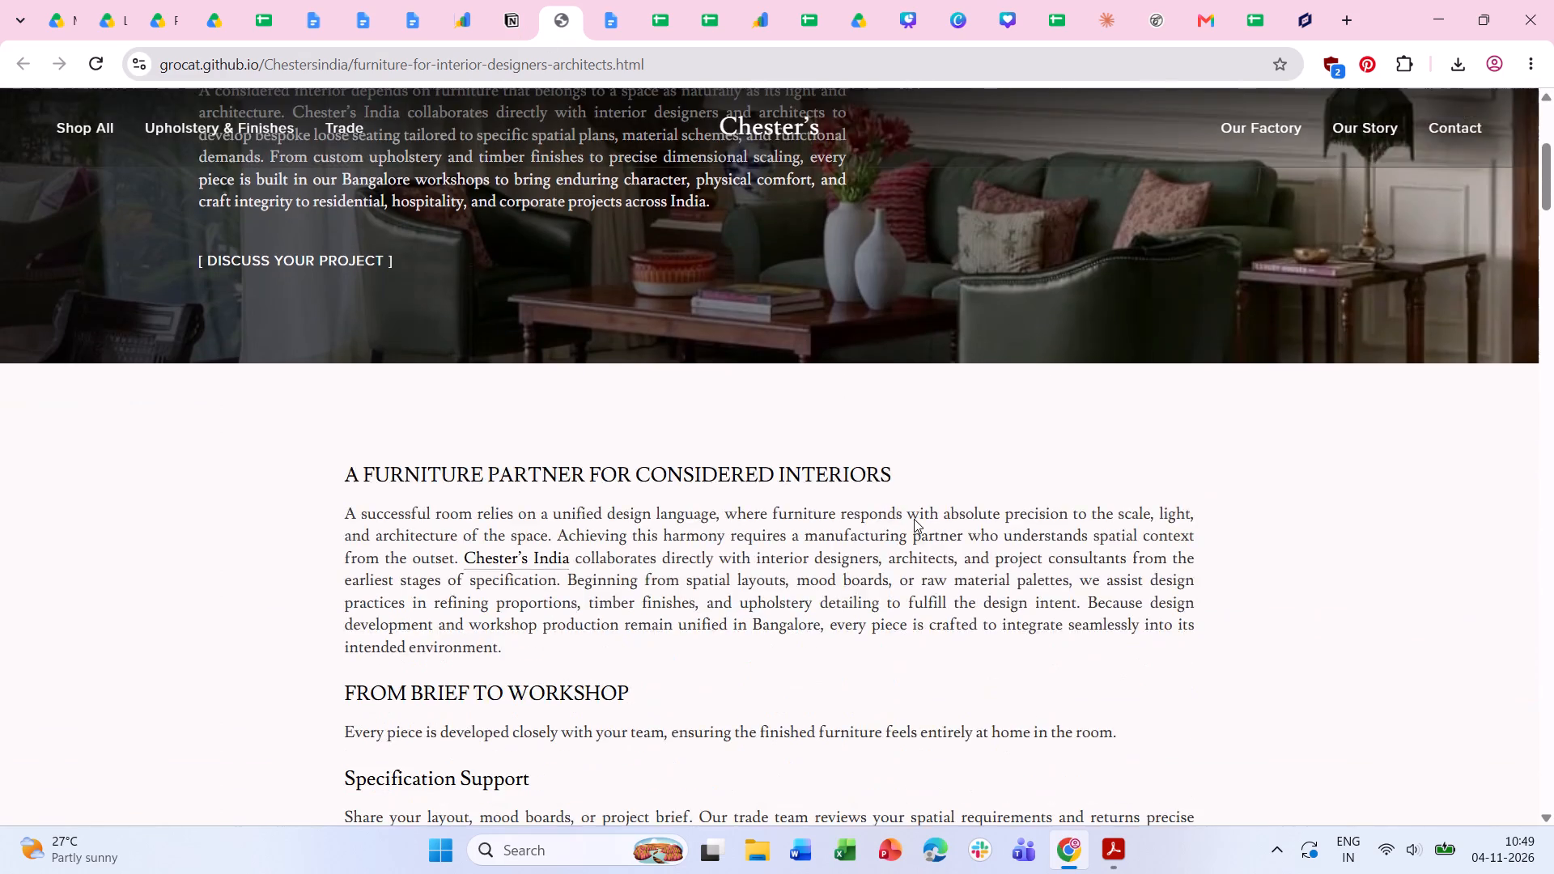
scroll(914, 519, "down", 3)
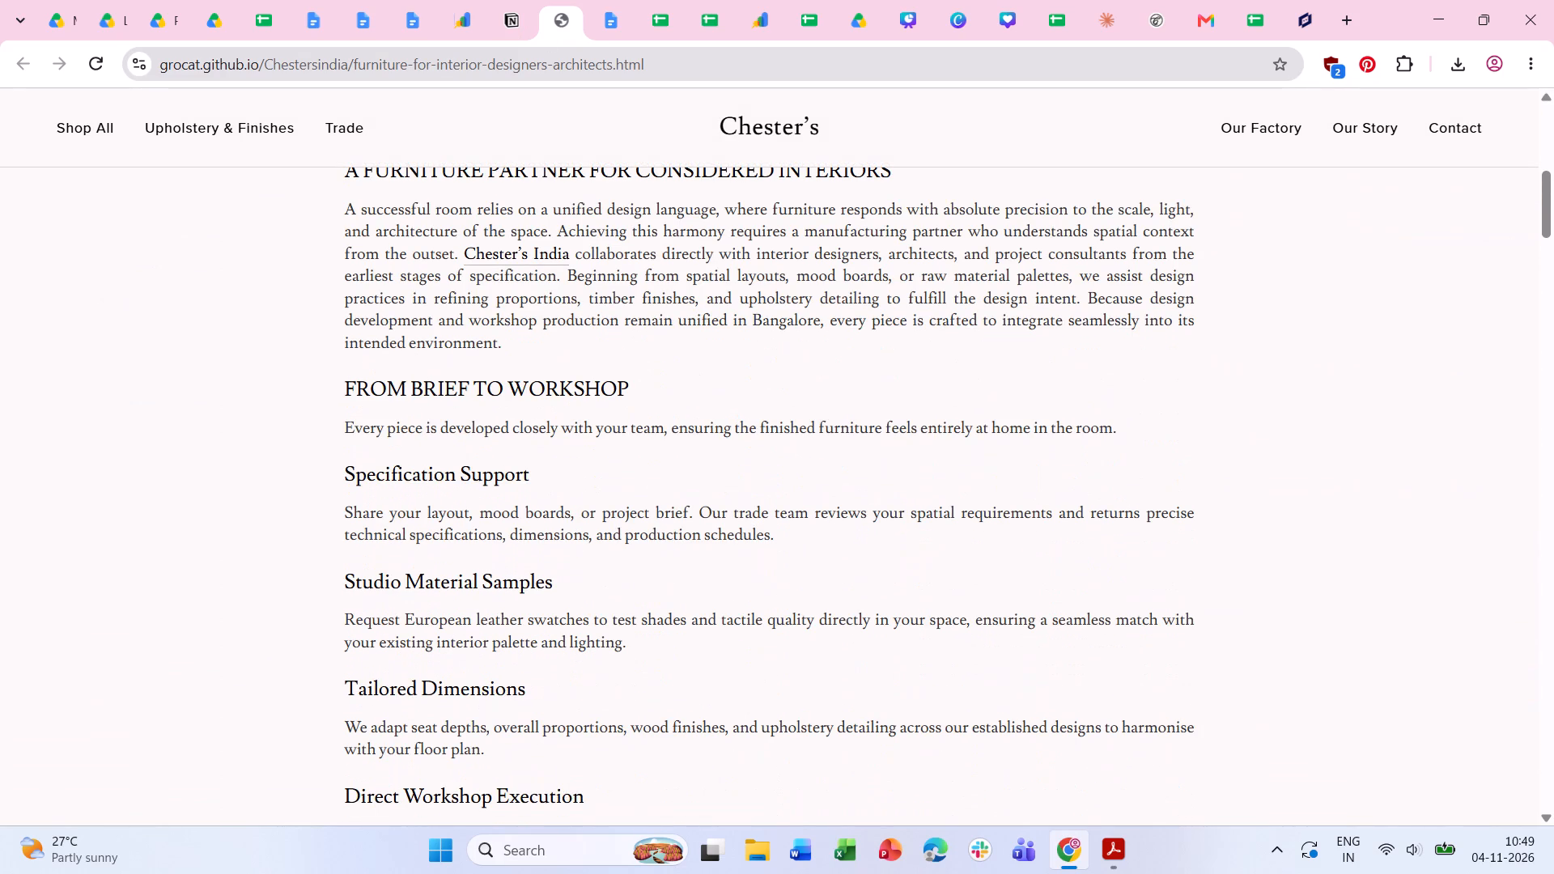
Read the remaining Notion comments on the interior designers page, covering materials, studio collaborations, CTA links and FAQ answers.
left_click(504, 32)
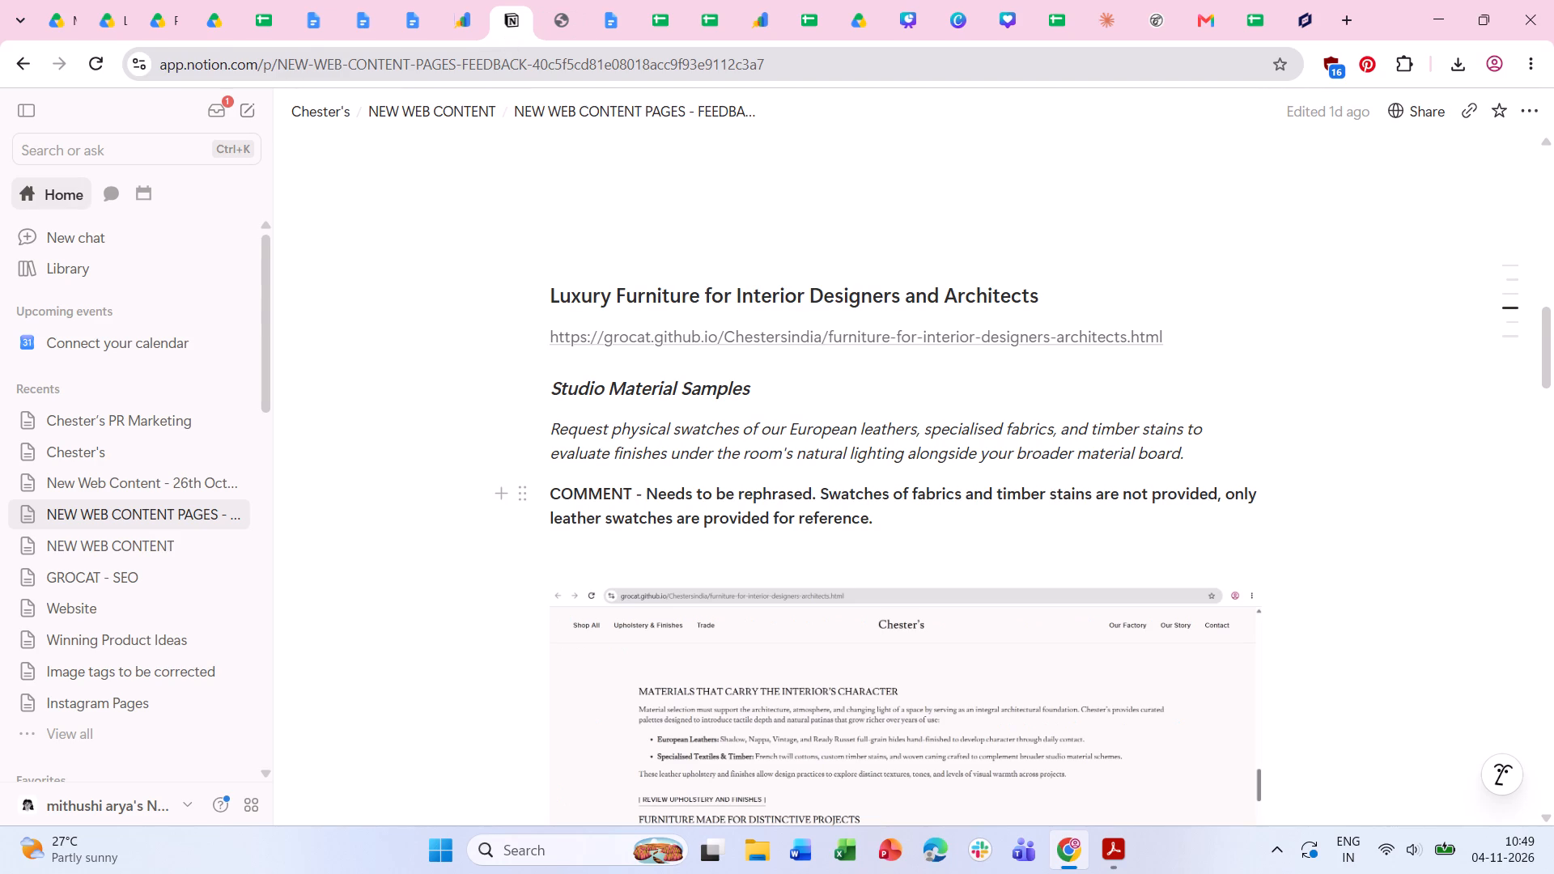
scroll(908, 532, "down", 6)
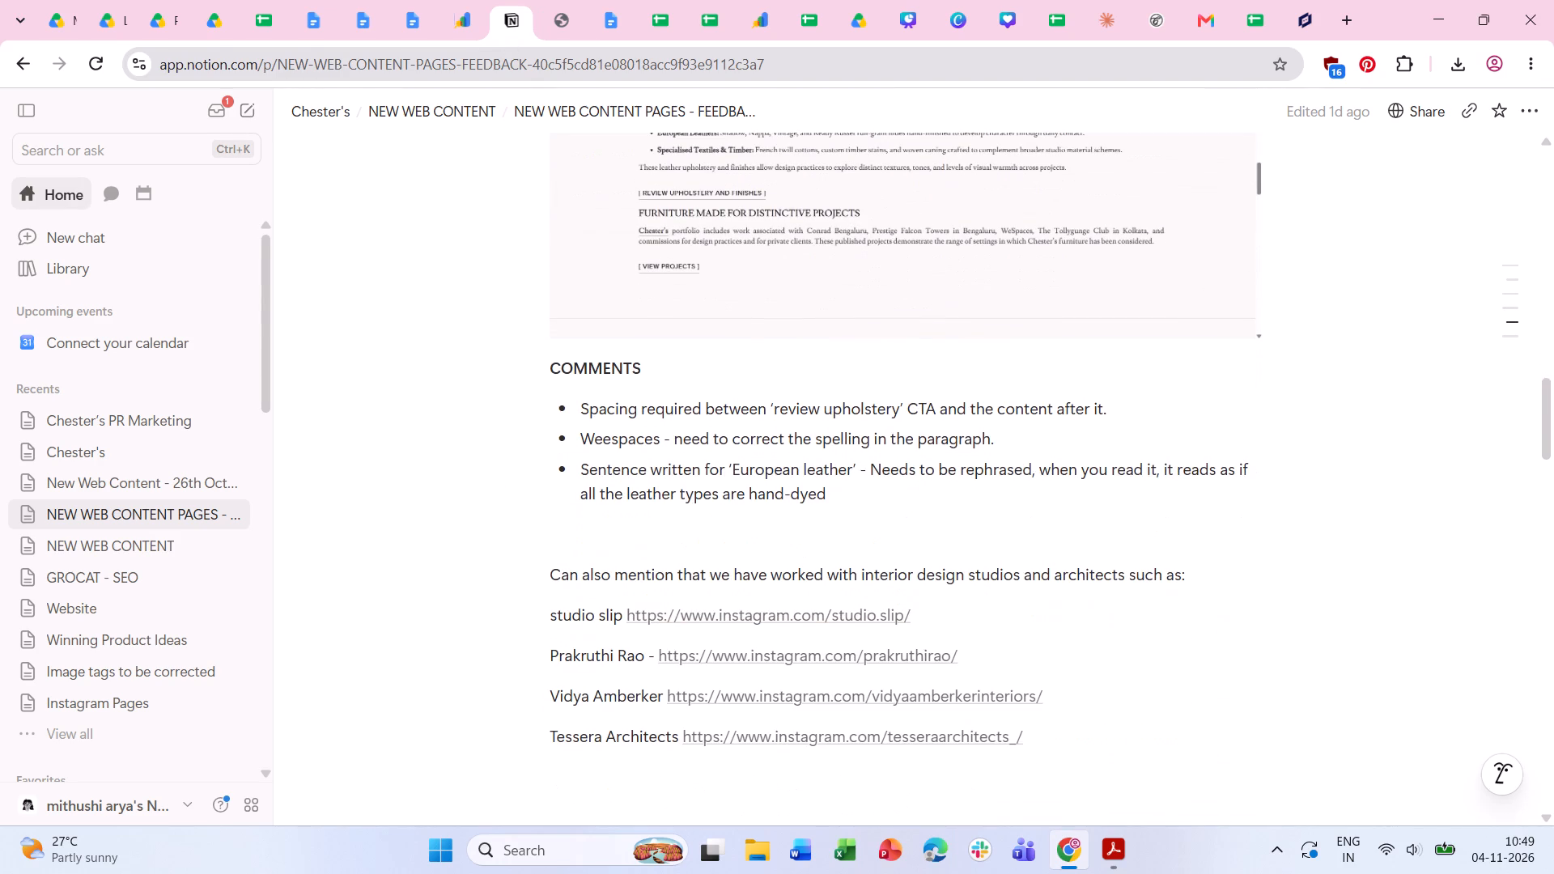
scroll(908, 532, "down", 6)
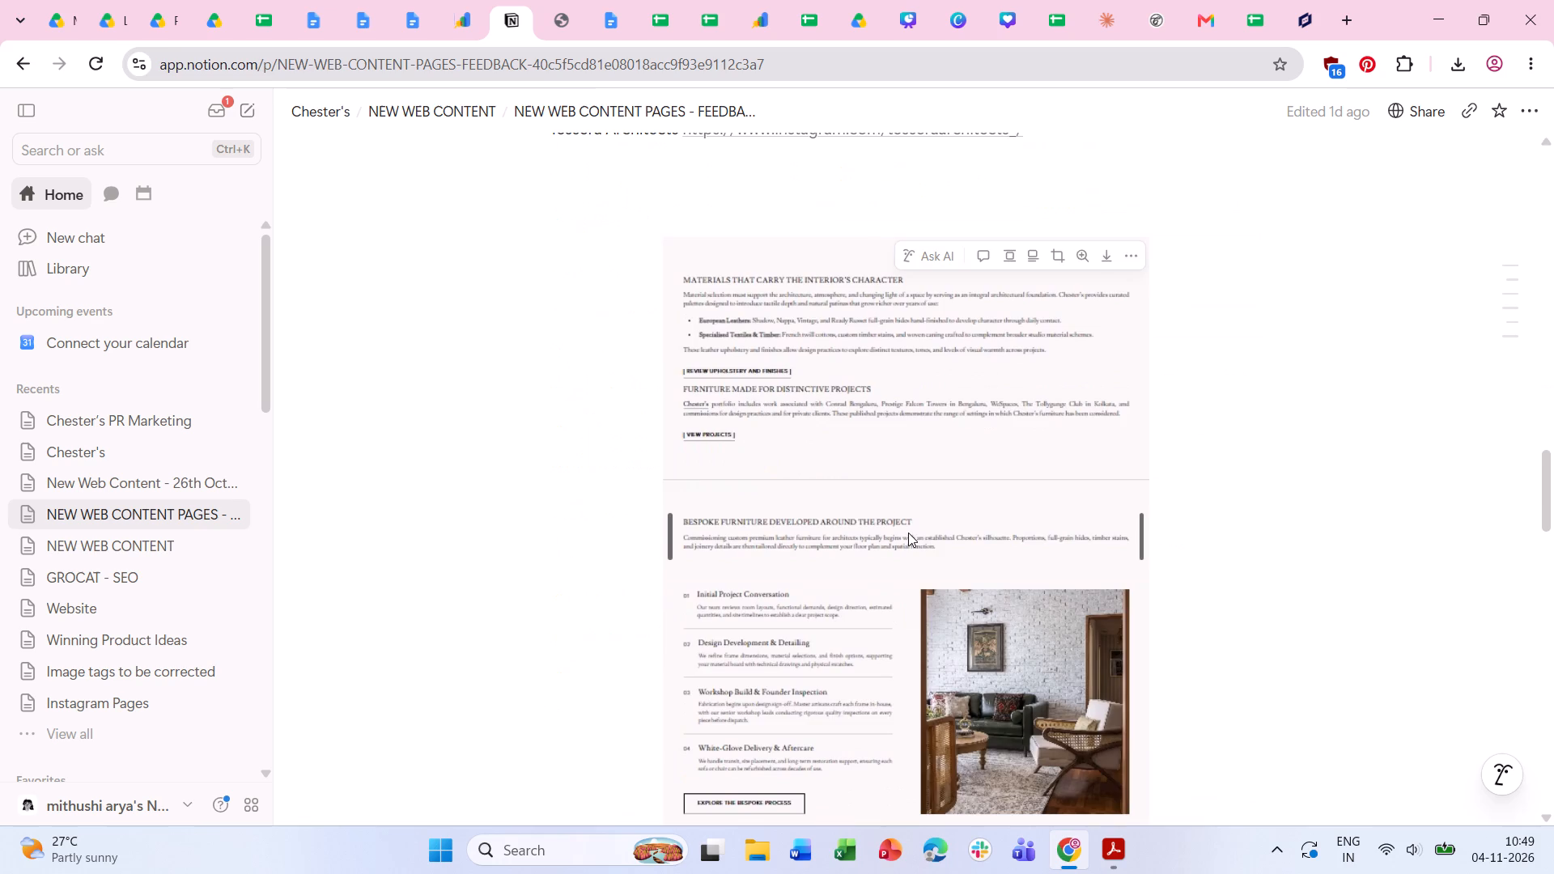
scroll(908, 532, "down", 6)
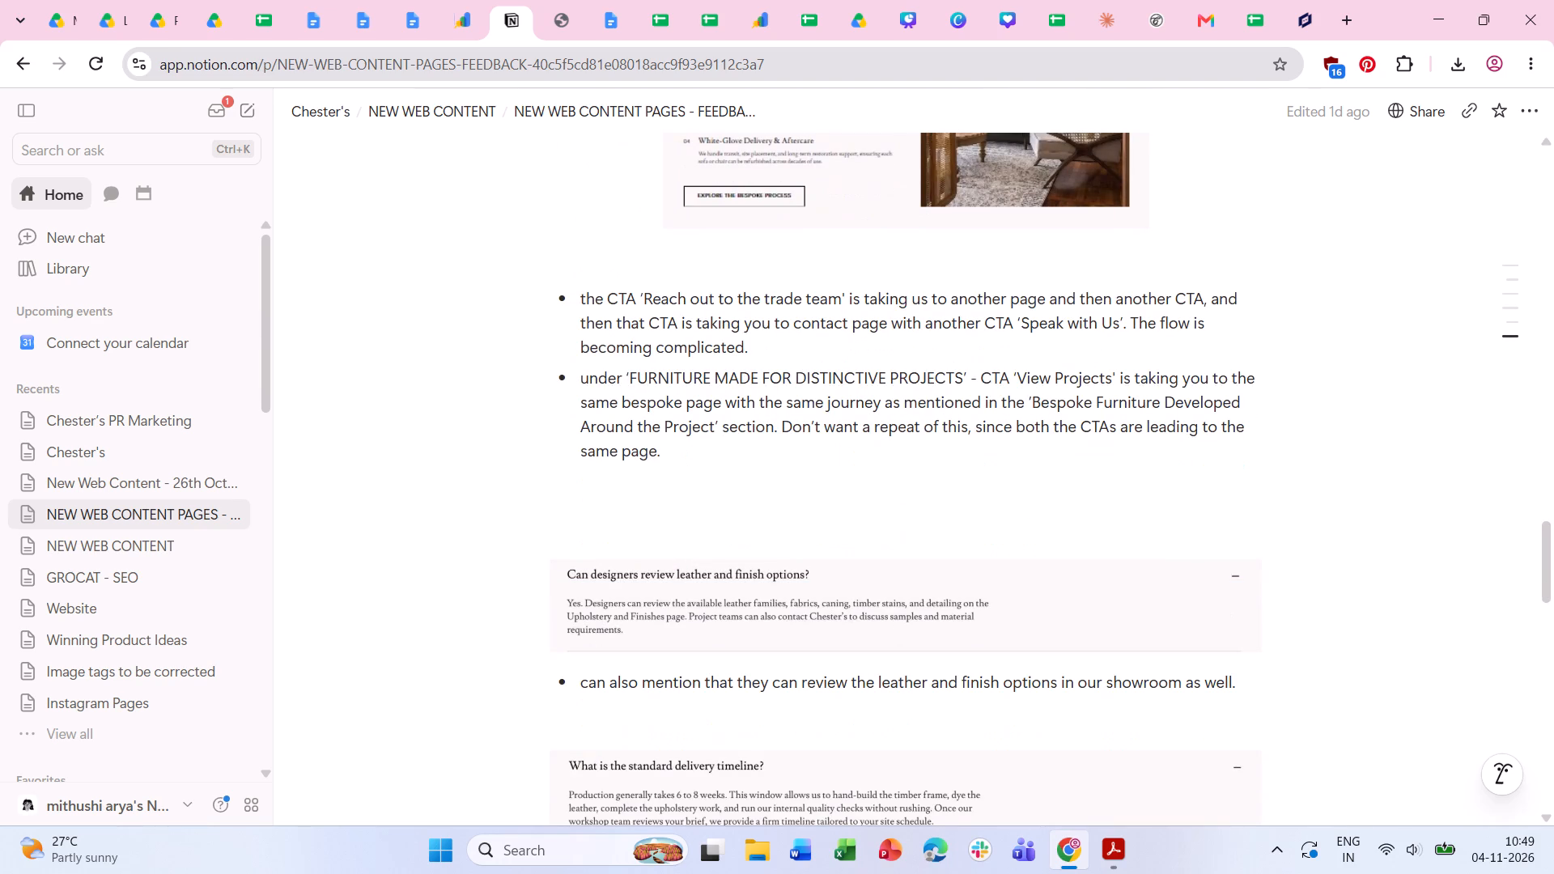
scroll(908, 532, "down", 4)
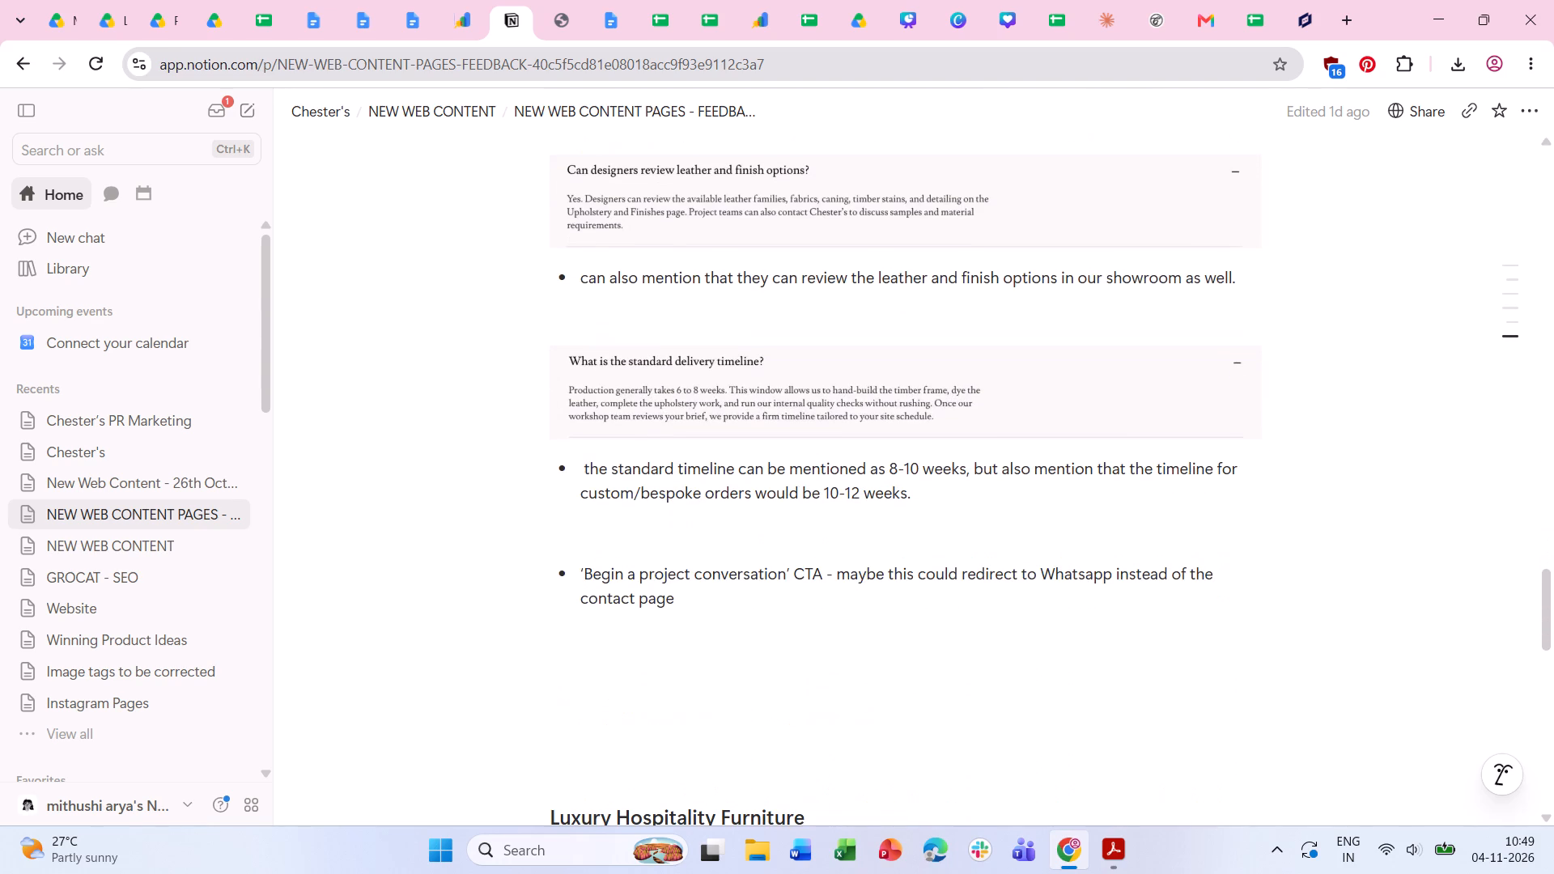
scroll(908, 532, "up", 15)
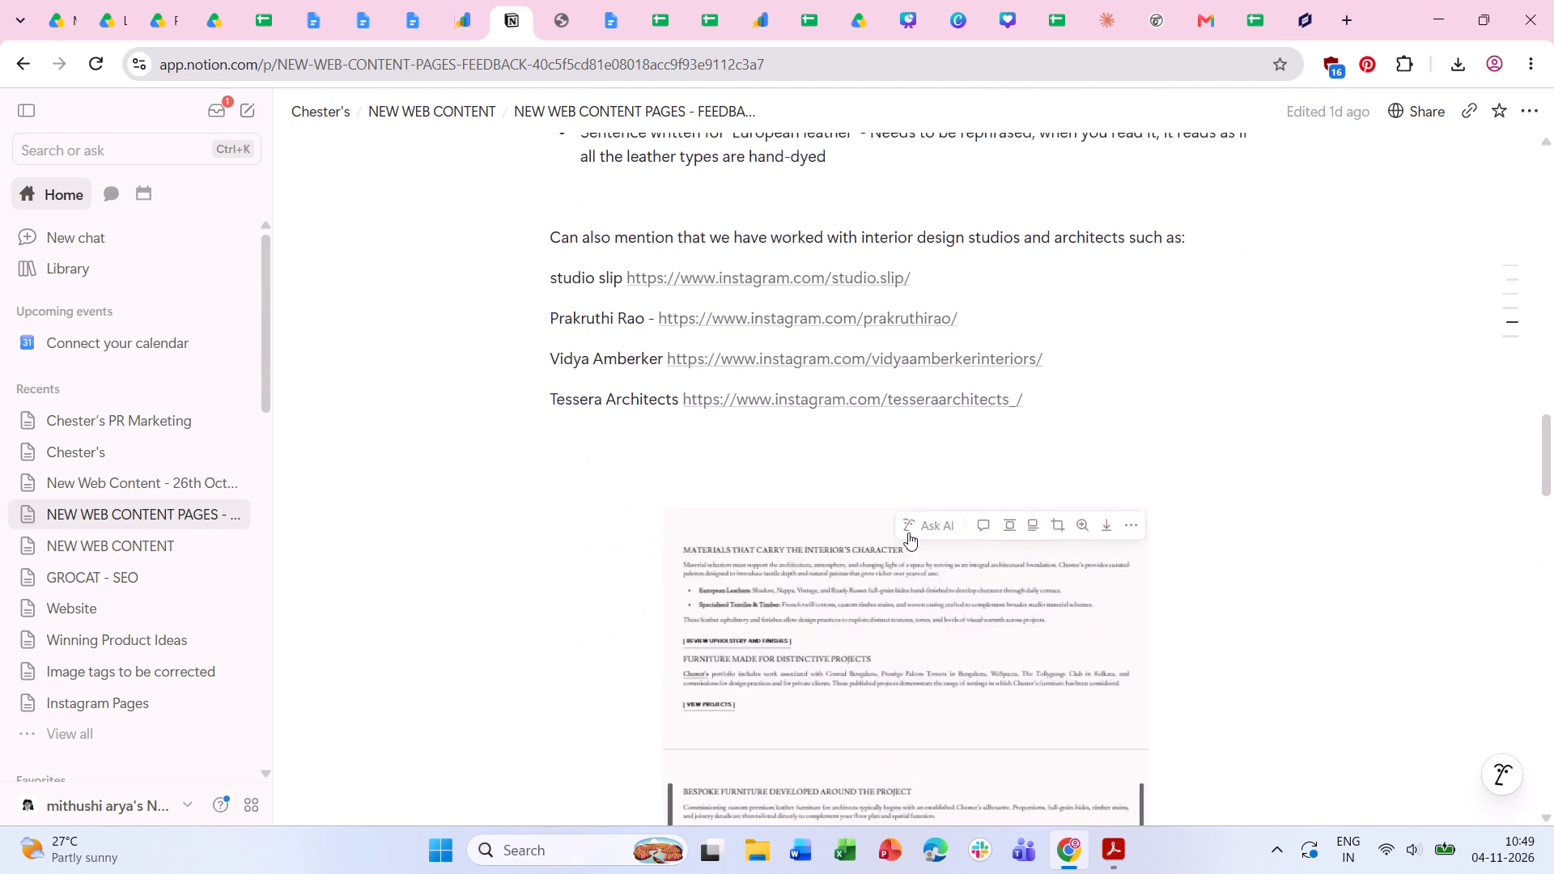
scroll(908, 532, "up", 3)
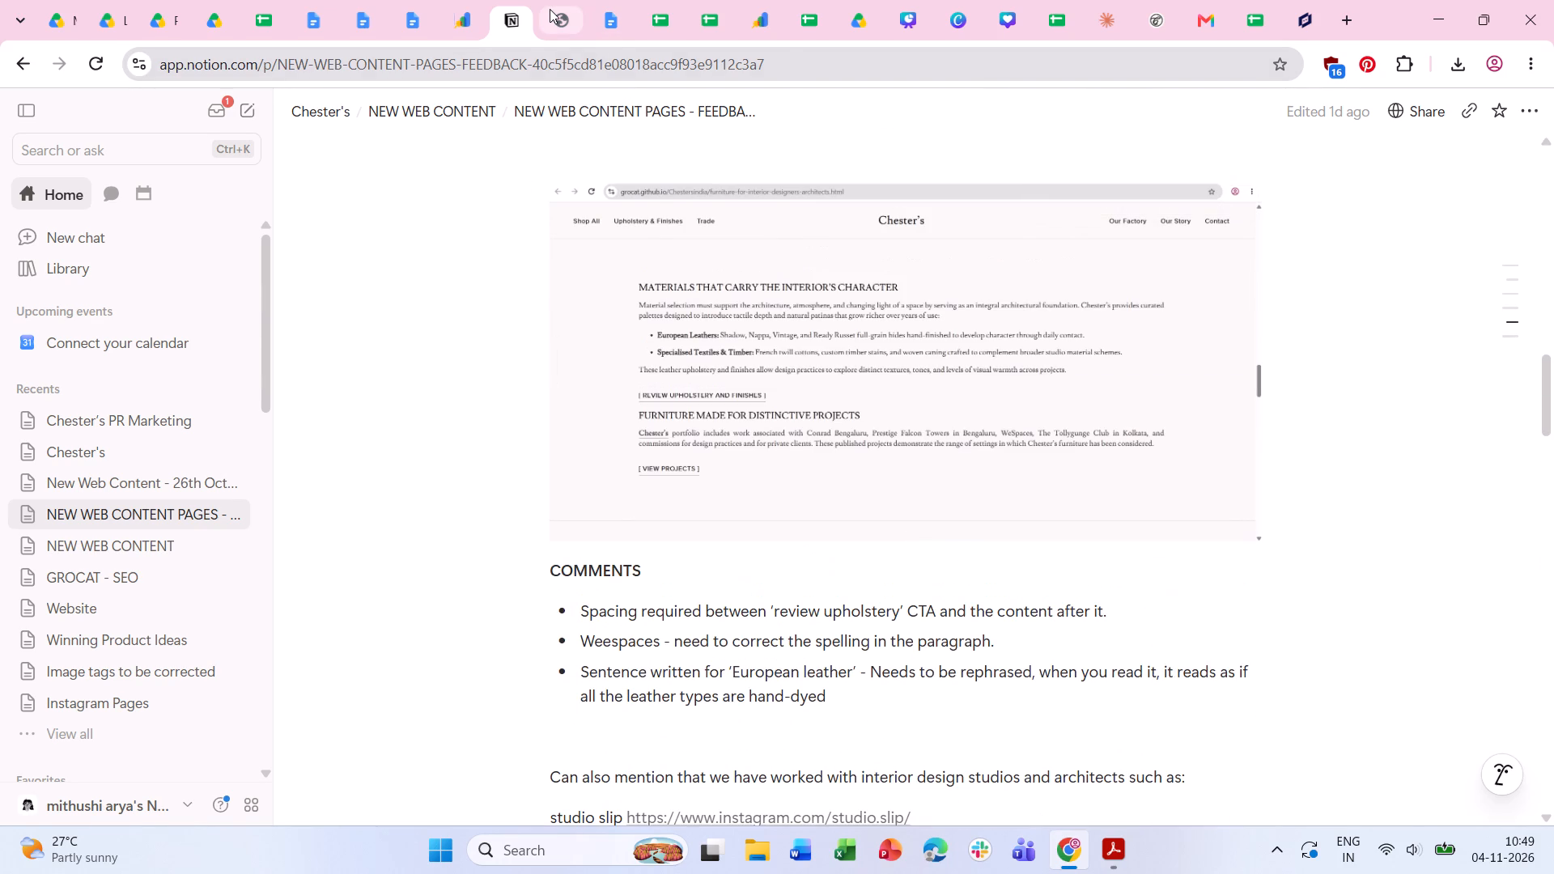
Review the interior designers demo page from "A Furniture Partner for Considered Interiors" down to "Made with the Detail a Project Demands".
left_click(550, 9)
scroll(975, 592, "up", 1)
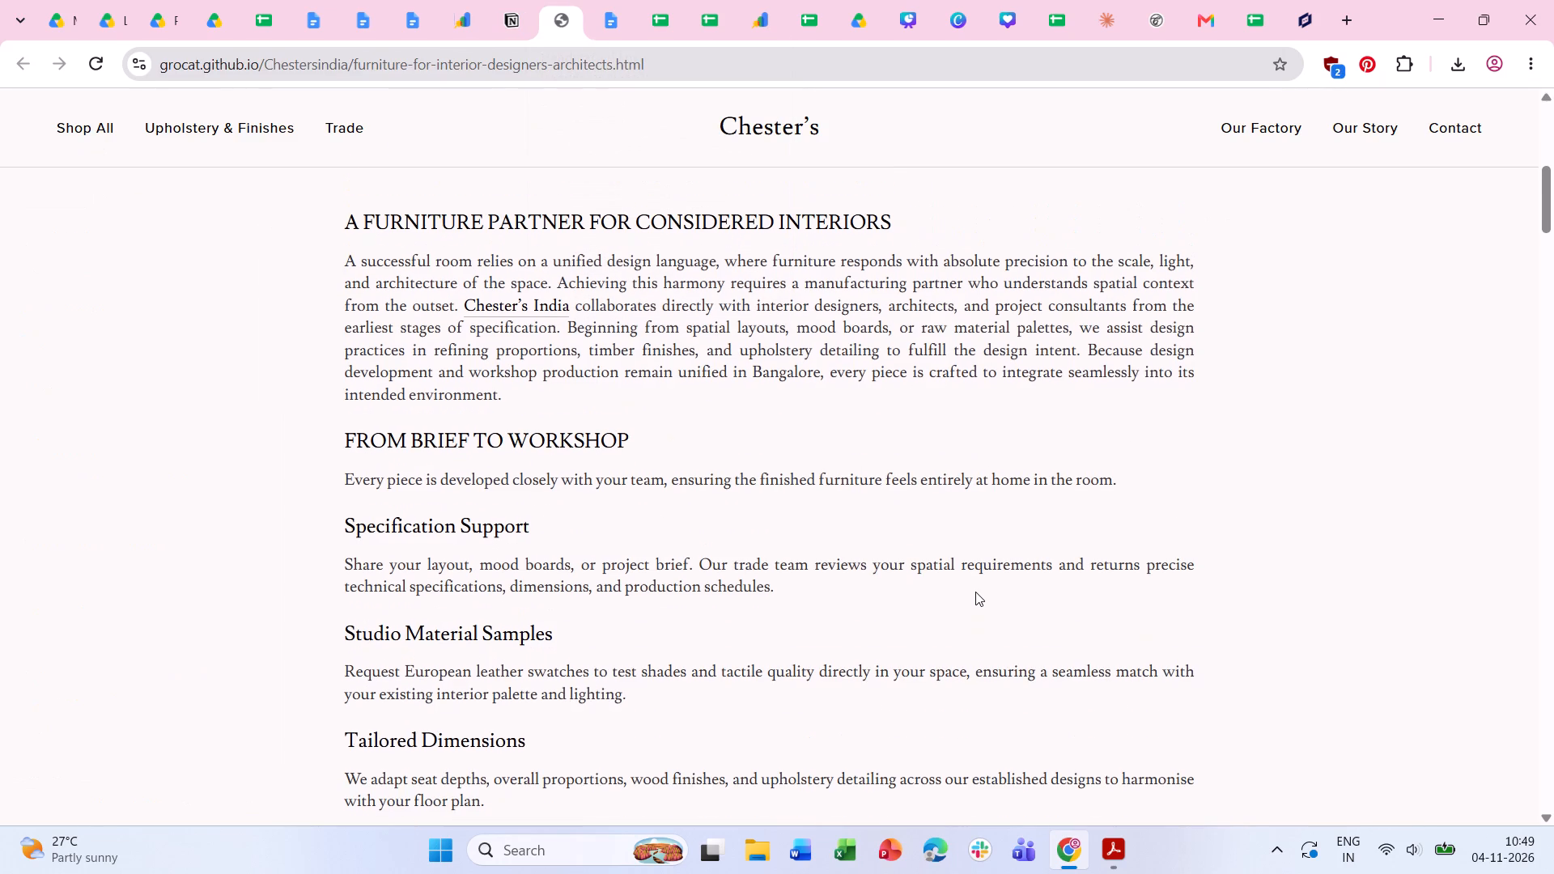
scroll(975, 592, "down", 2)
scroll(975, 592, "up", 3)
scroll(975, 592, "down", 3)
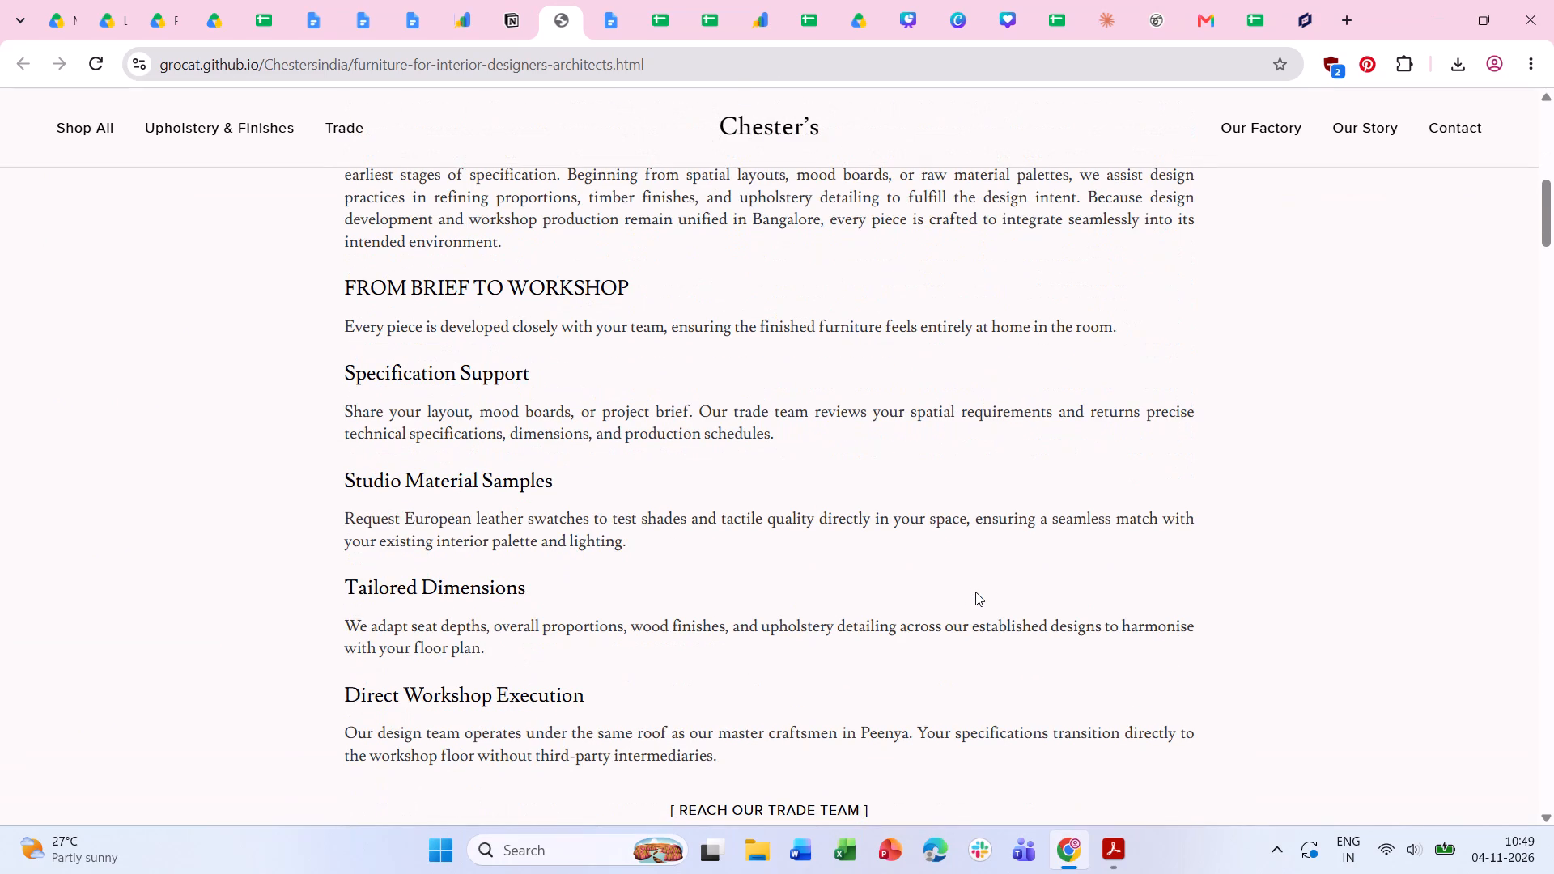
scroll(975, 592, "down", 6)
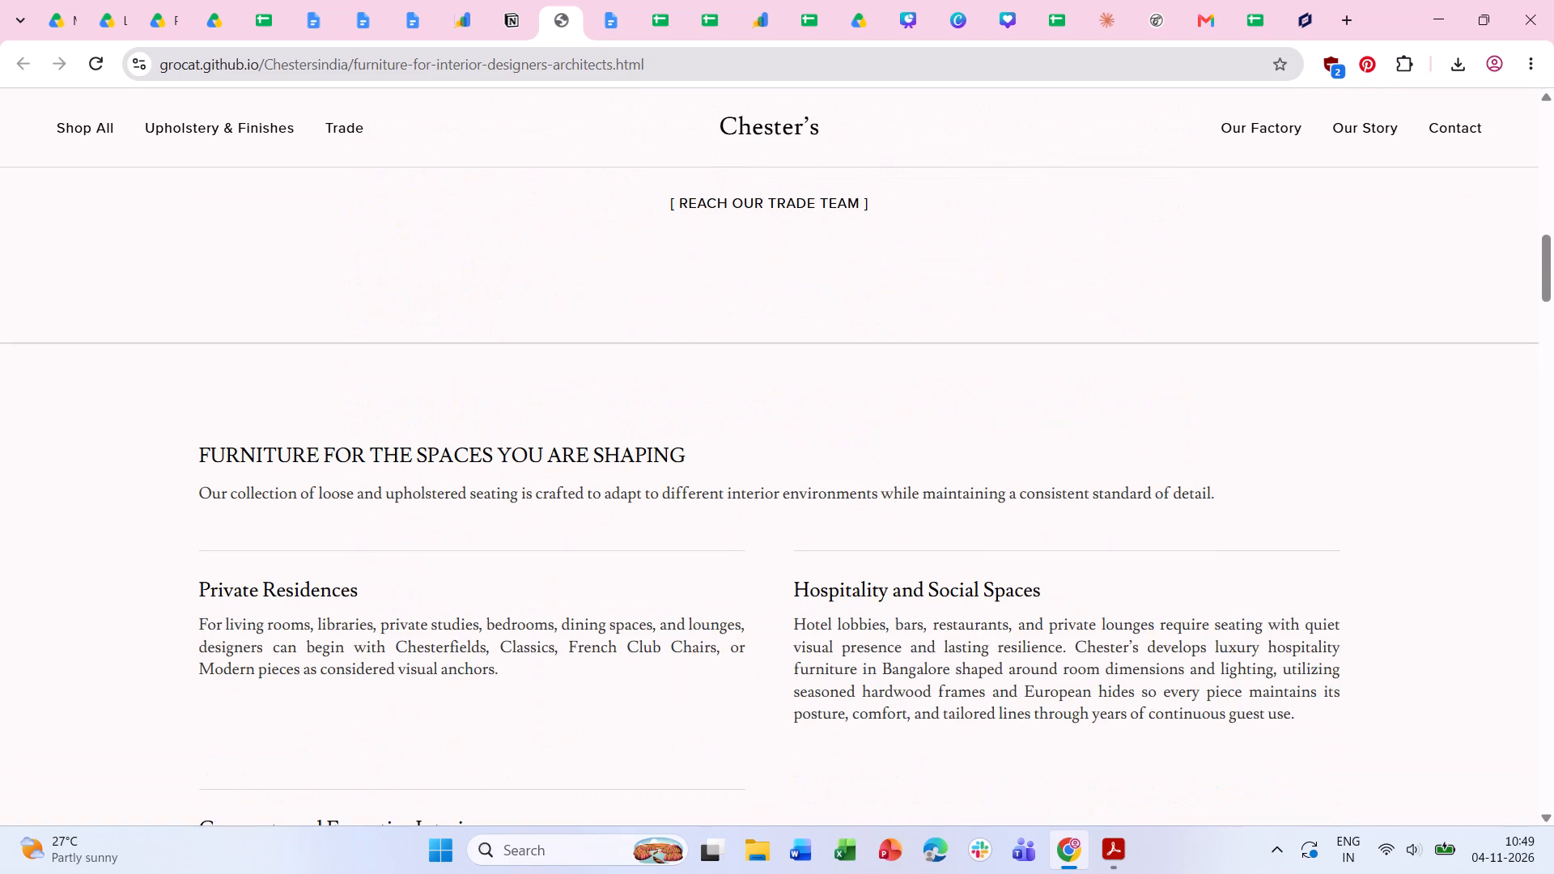
scroll(975, 592, "down", 5)
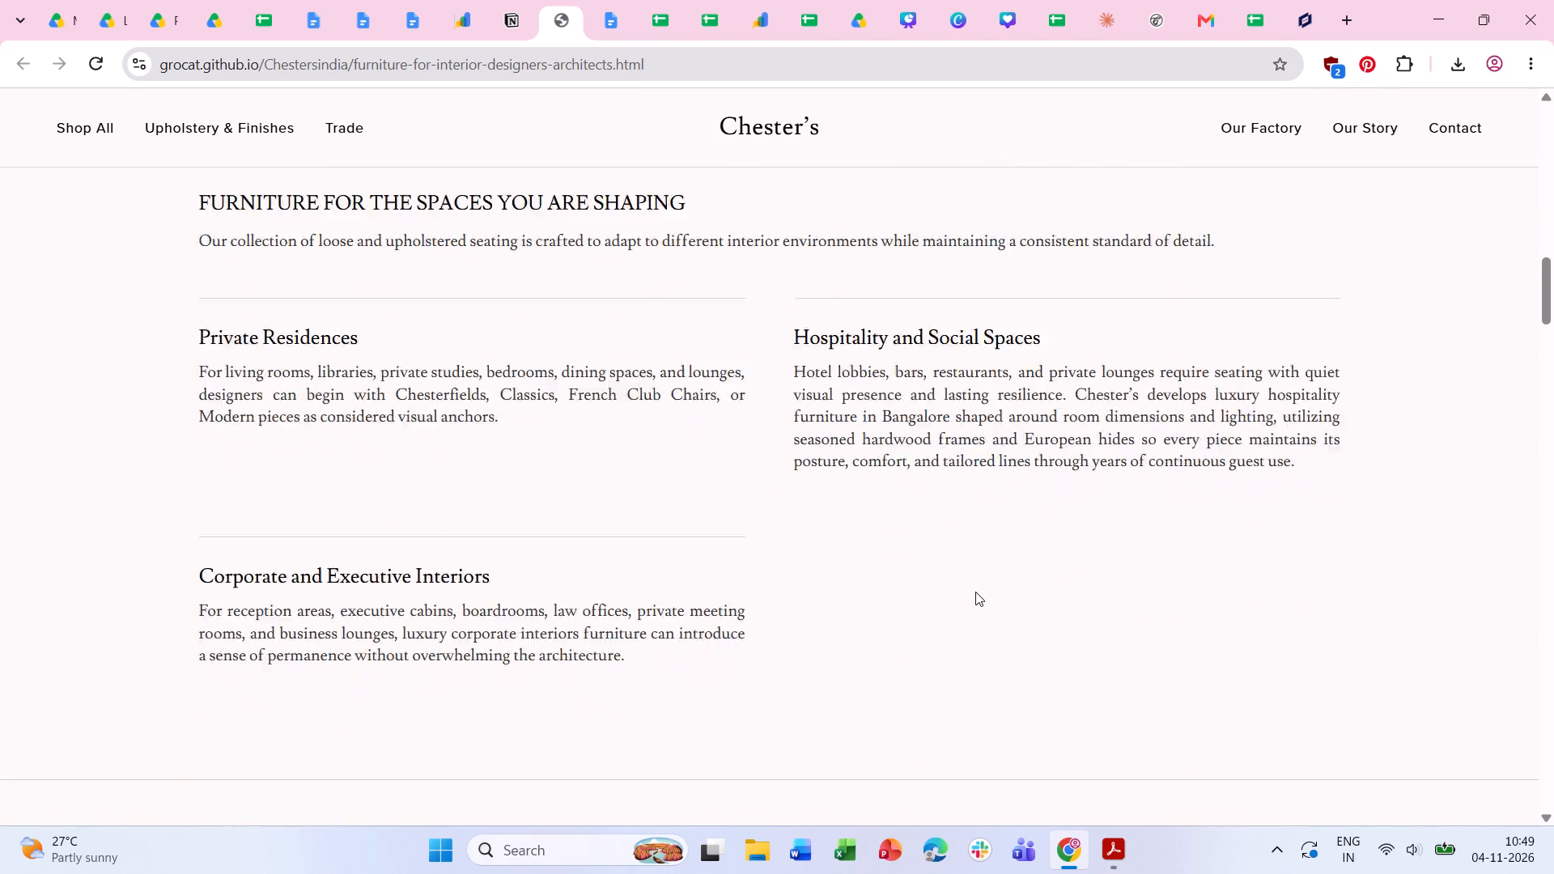
scroll(975, 592, "down", 3)
scroll(1320, 611, "down", 4)
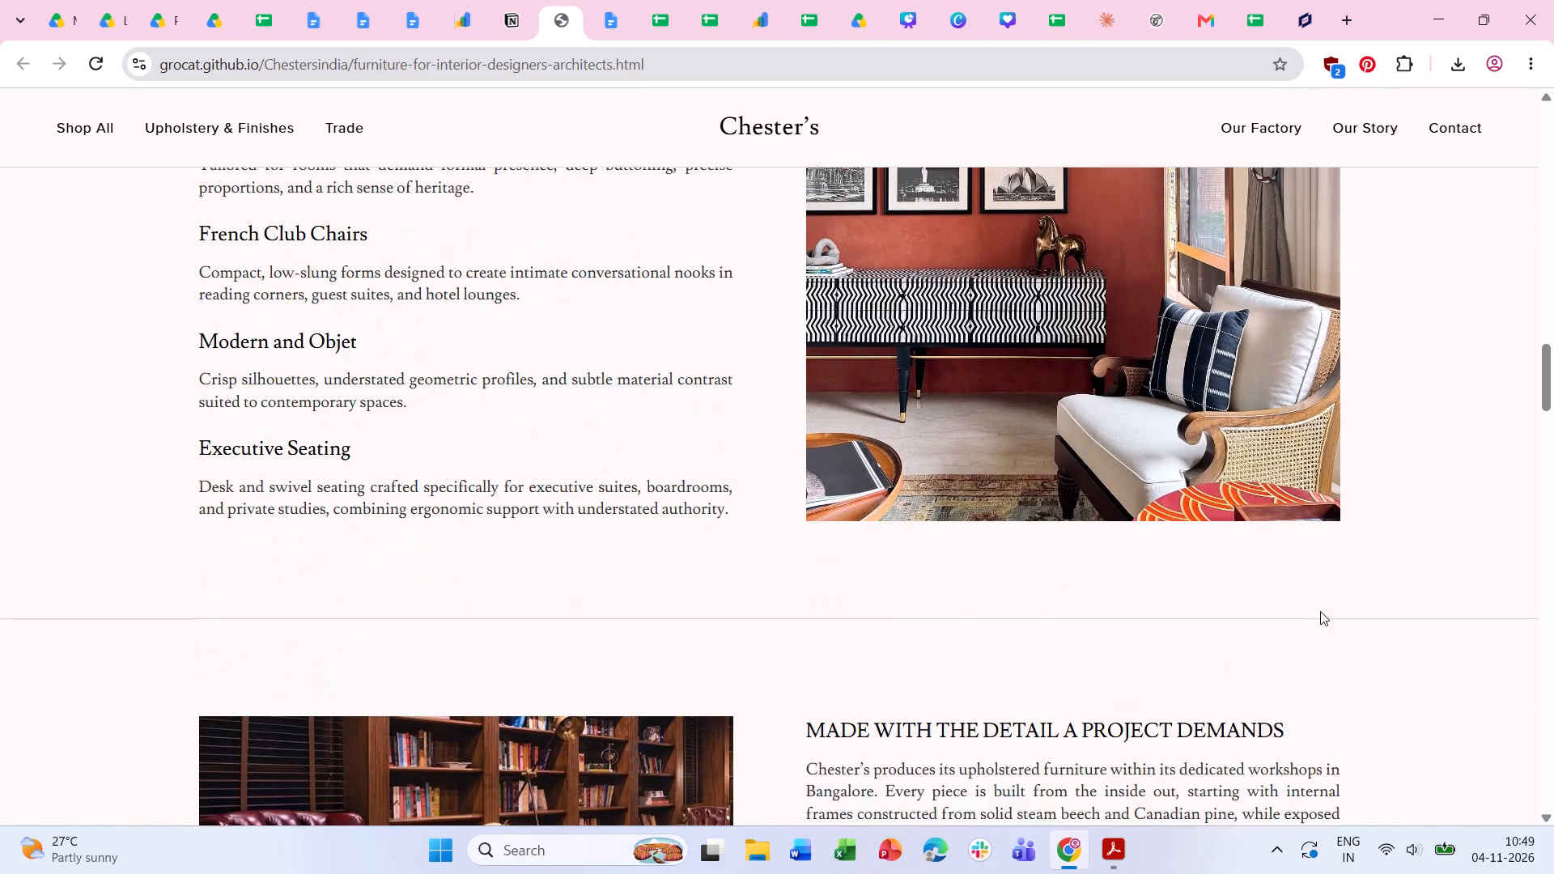
scroll(1320, 611, "down", 4)
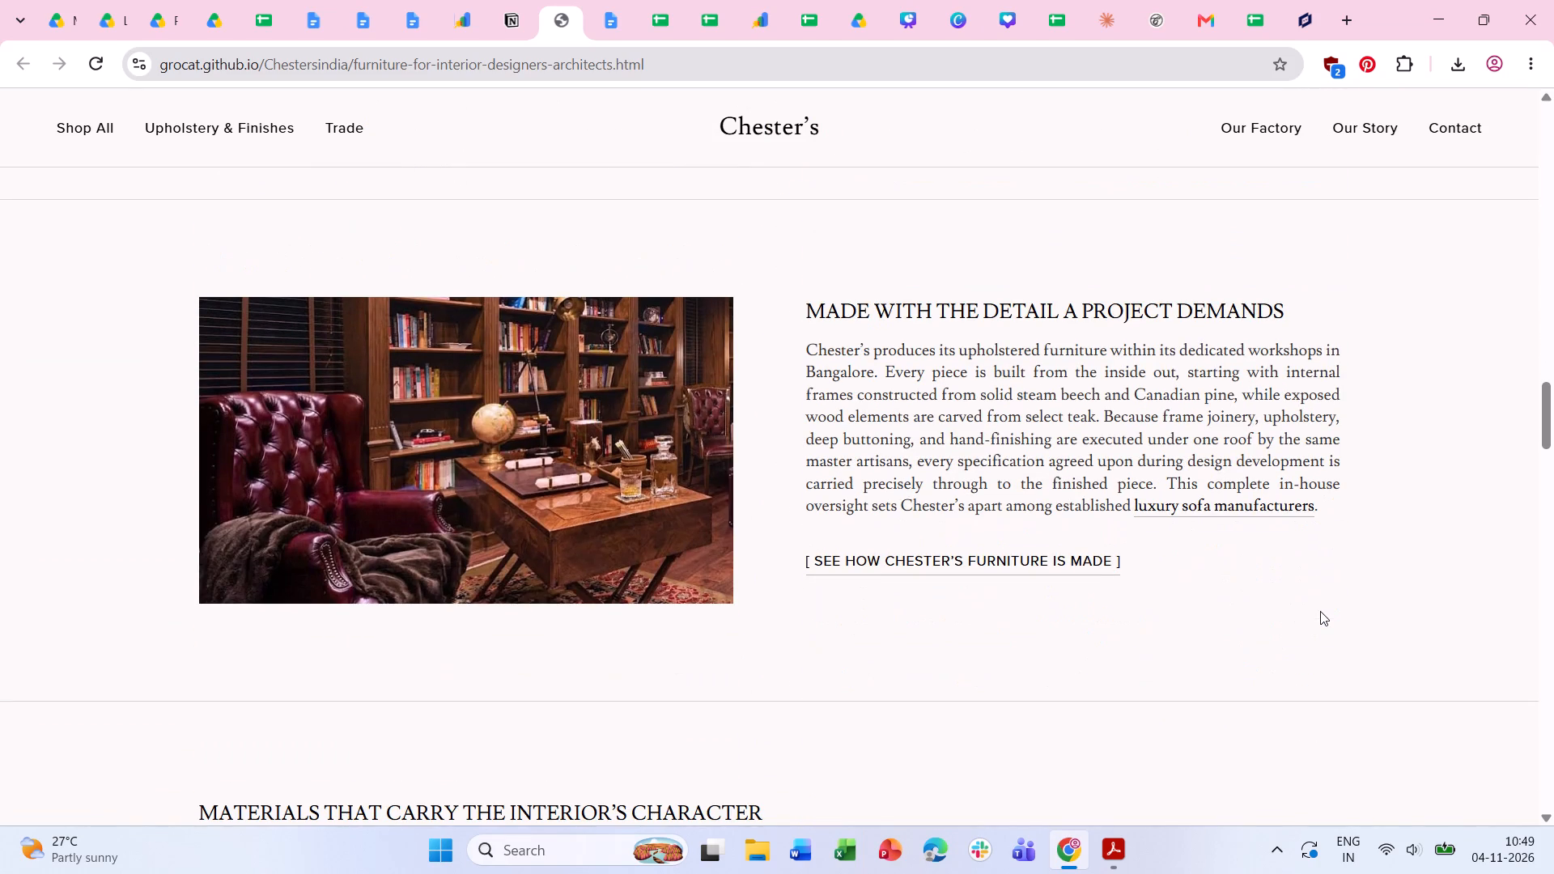
Check the Studio Slip collaboration link under "Furniture Made for Distinctive Projects", look over the linked Instagram profile and close it.
scroll(1320, 611, "down", 5)
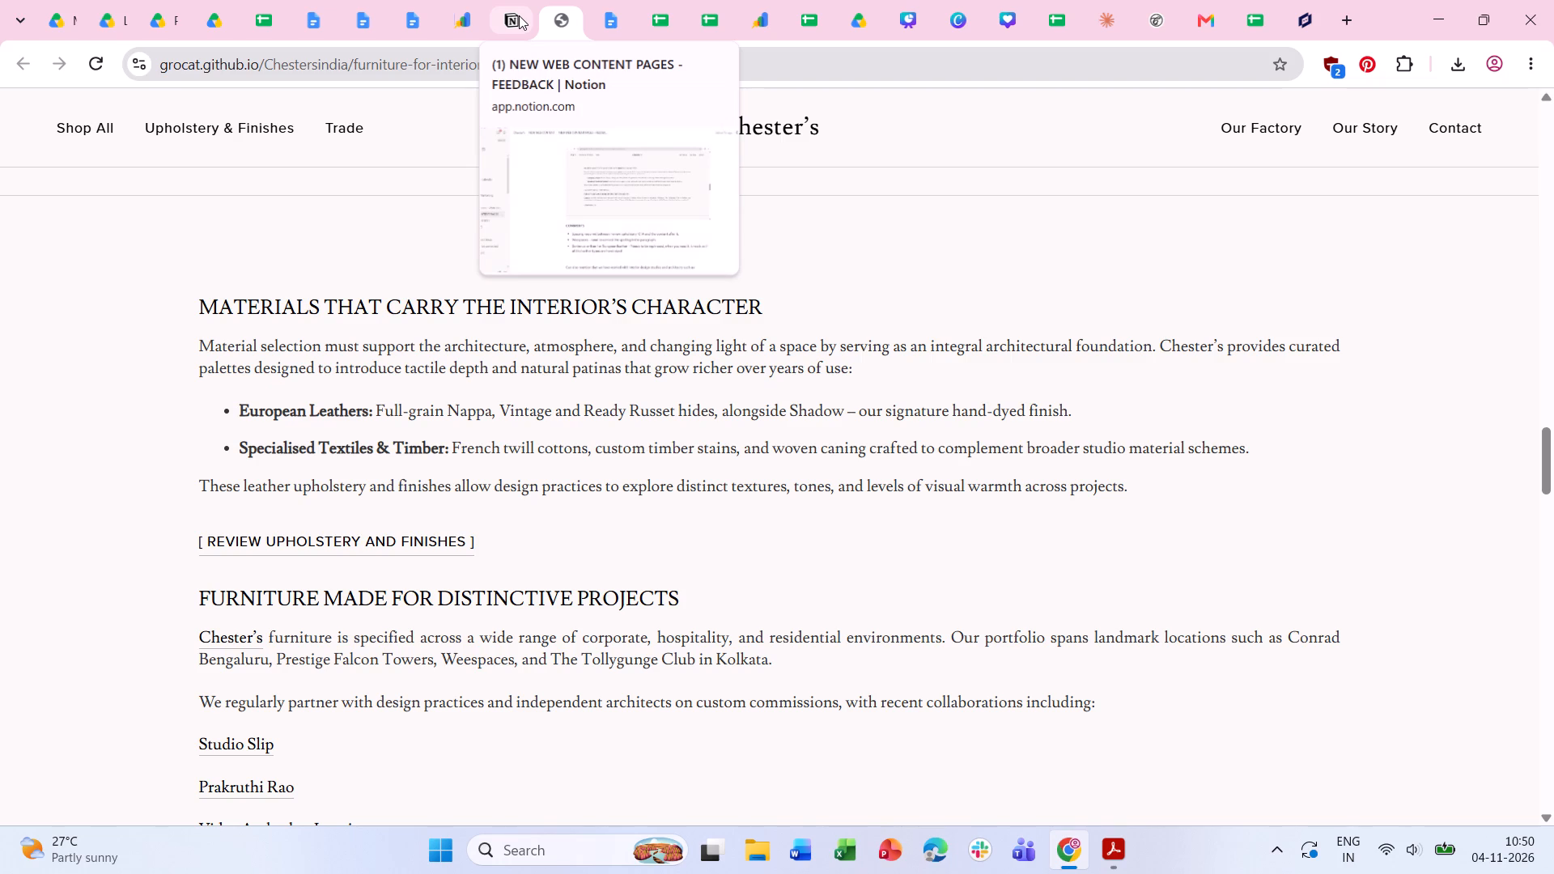
scroll(976, 438, "down", 2)
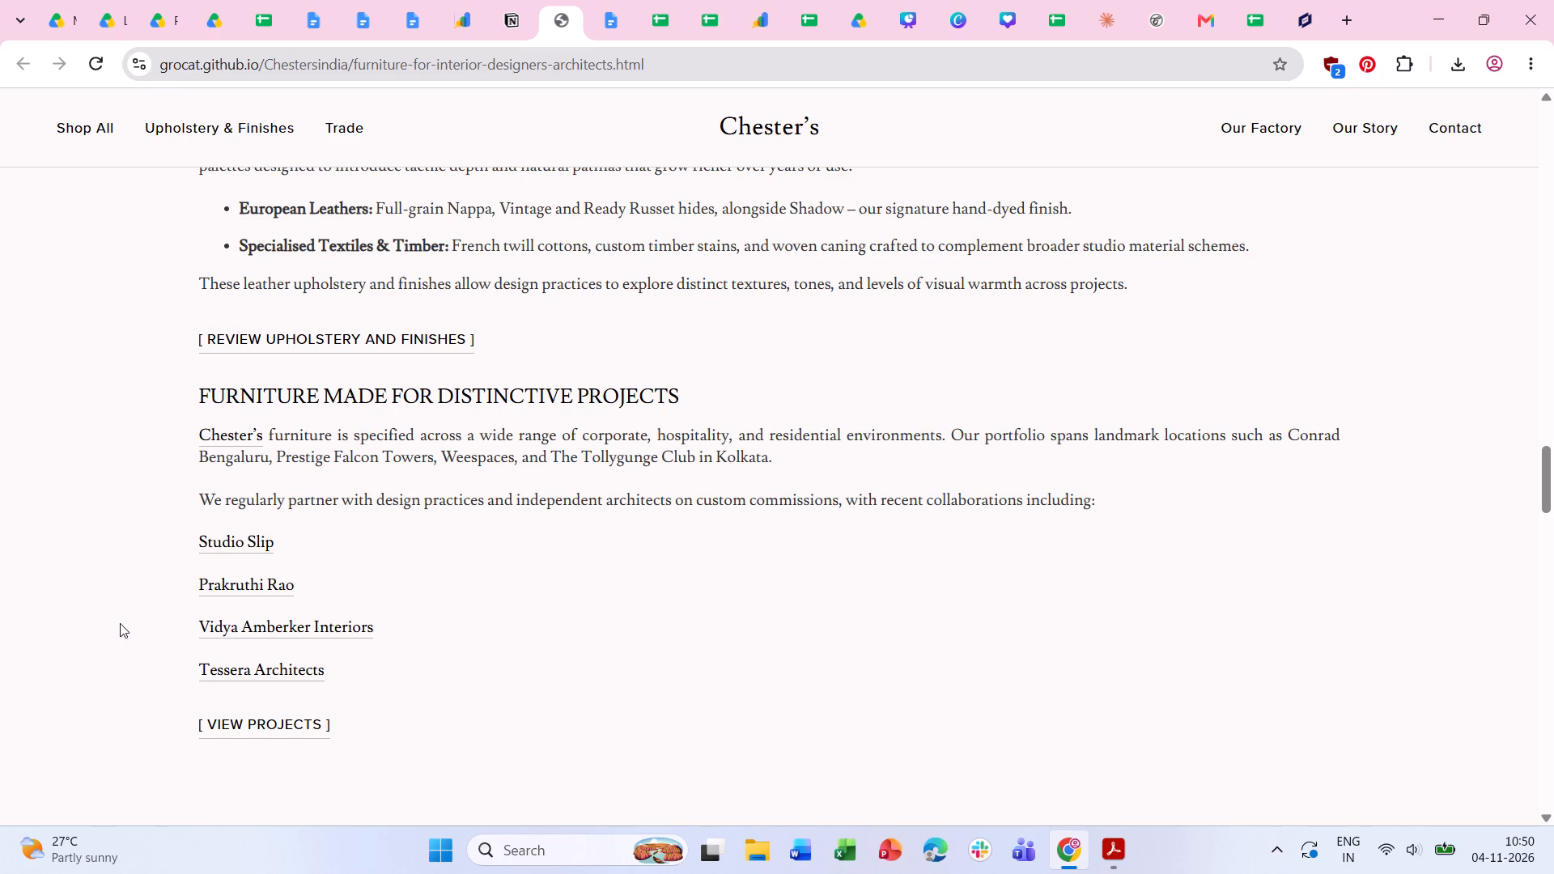
left_click(200, 550)
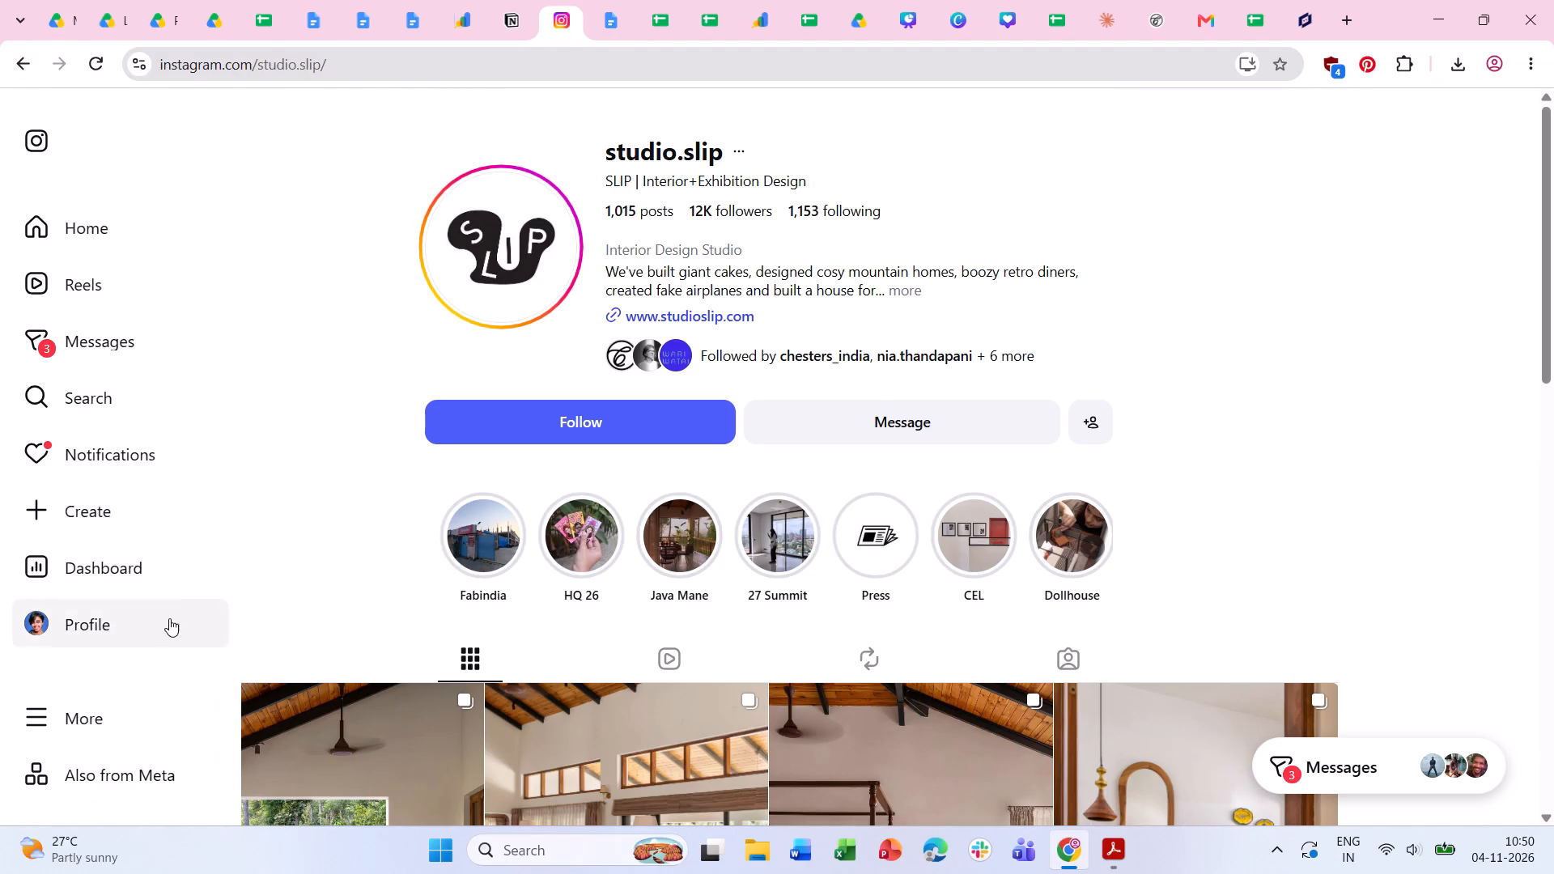
scroll(309, 527, "down", 4)
scroll(307, 528, "up", 6)
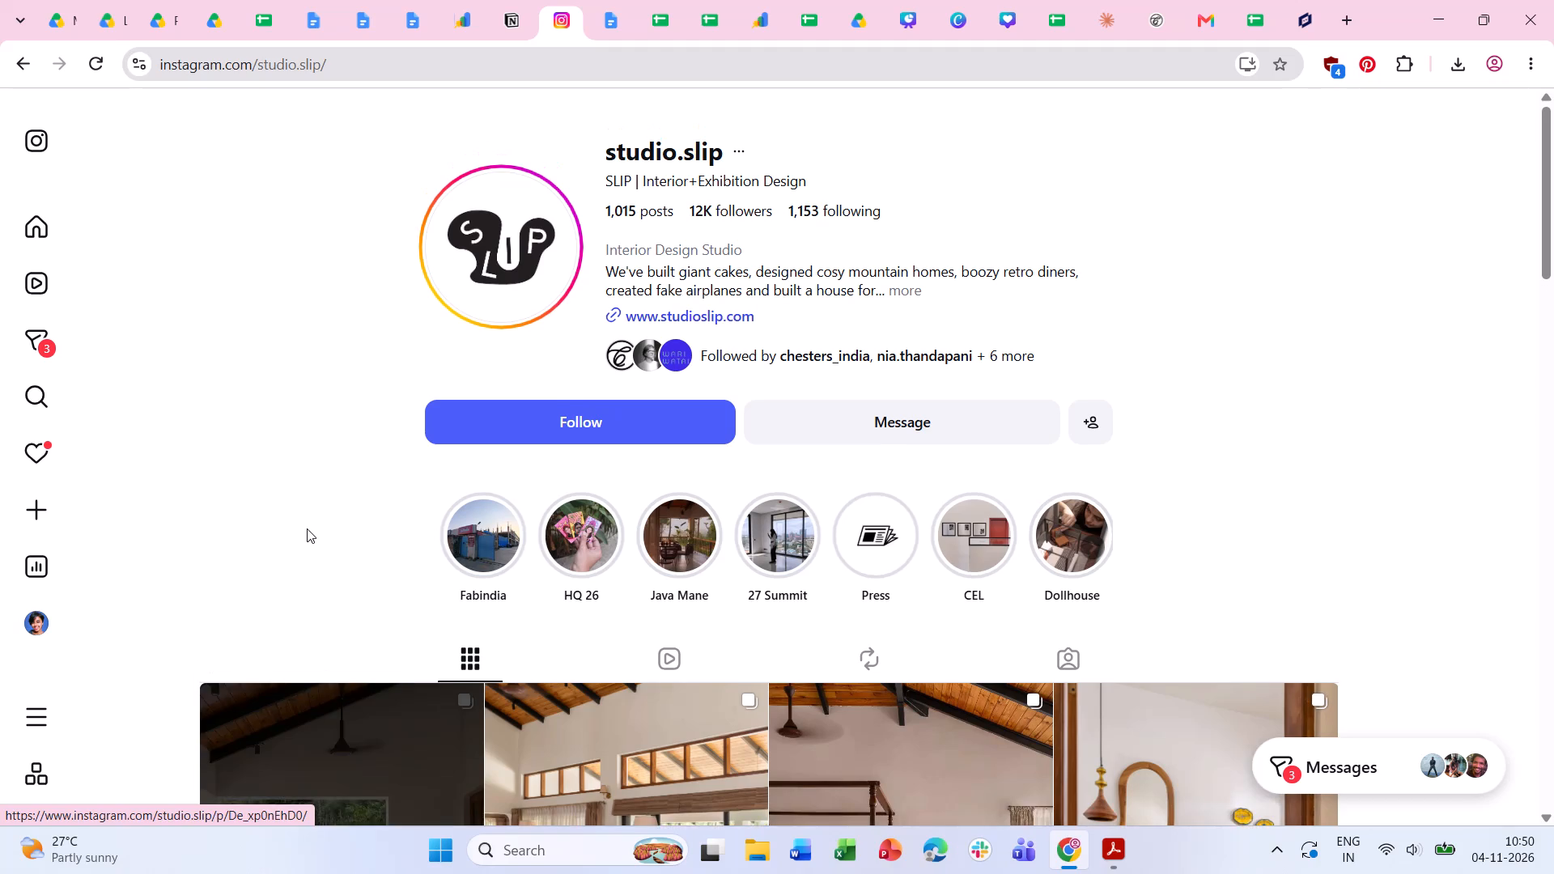
left_click(563, 22)
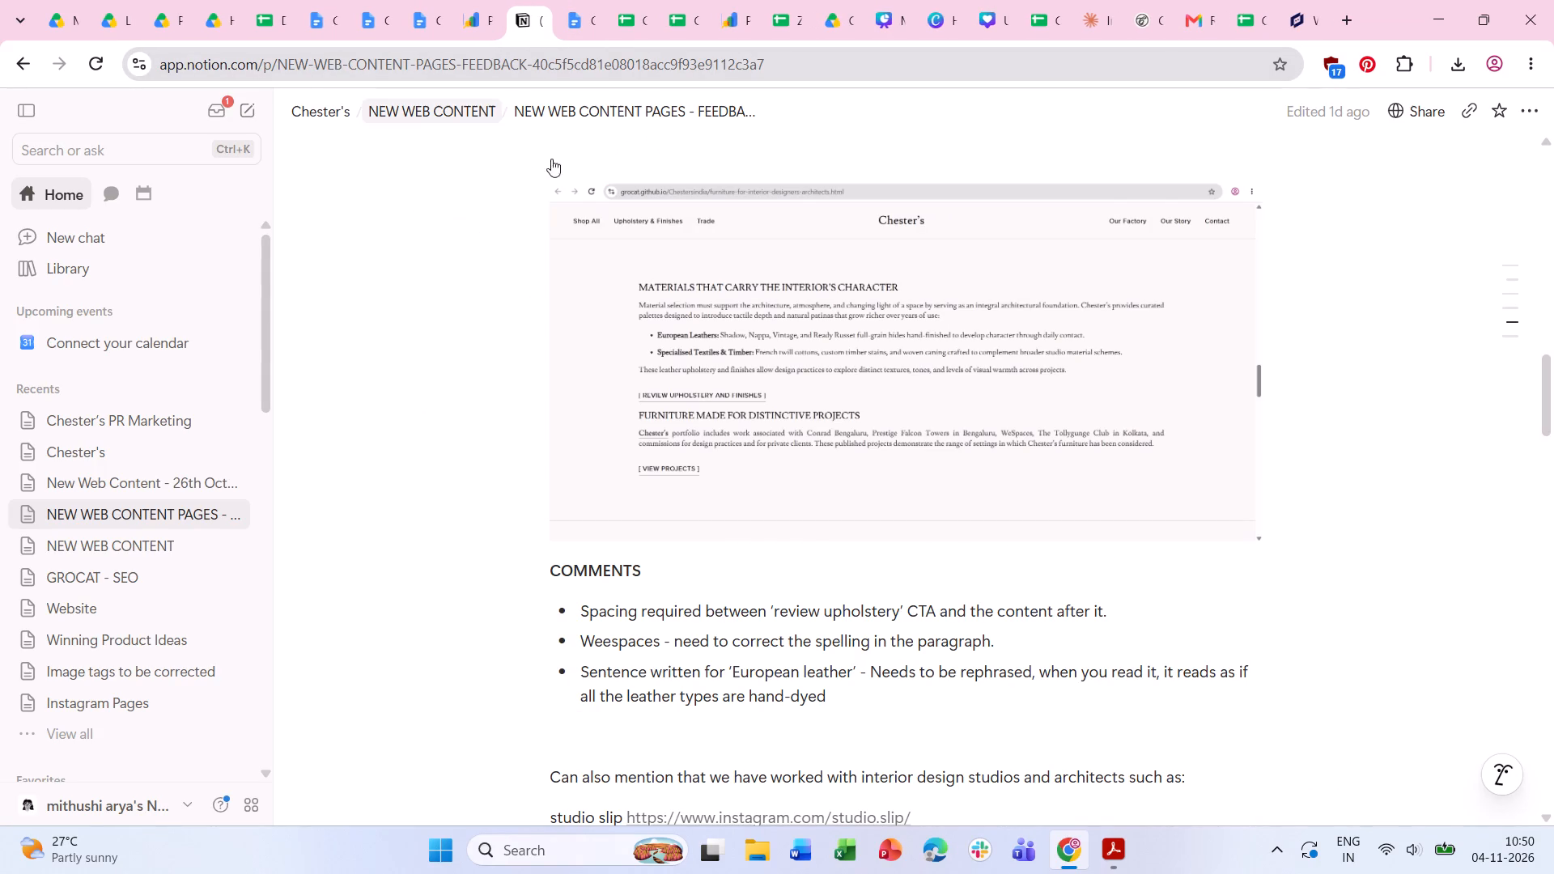
Reopen the interior designers demo page from the Notion feedback notes and review its materials, distinctive projects and collaborations content.
scroll(781, 538, "up", 4)
left_click(711, 329)
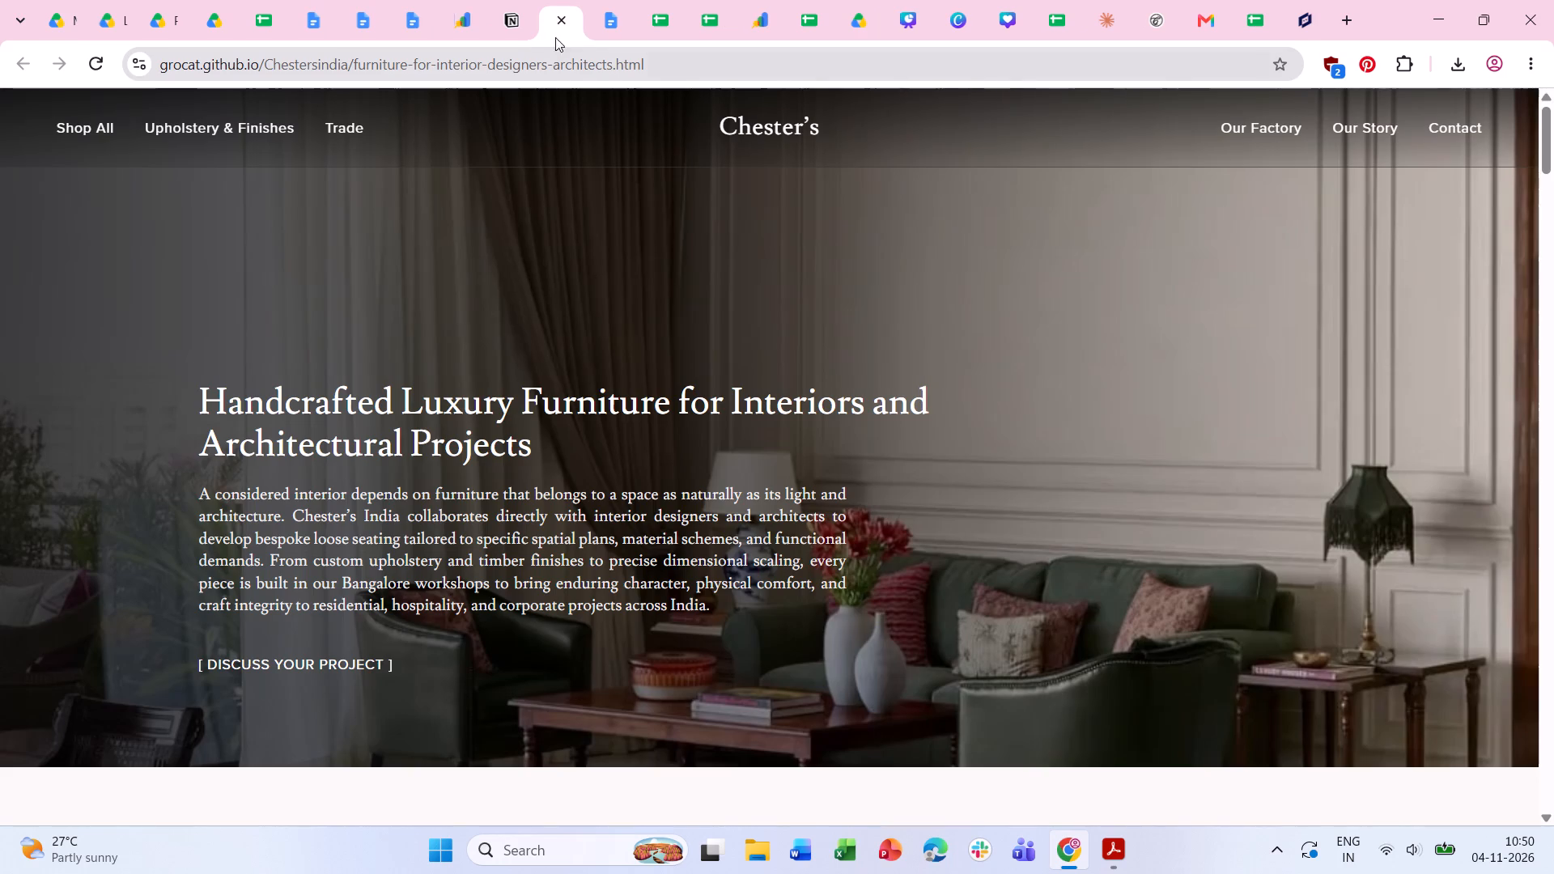
scroll(731, 588, "down", 20)
scroll(731, 588, "down", 14)
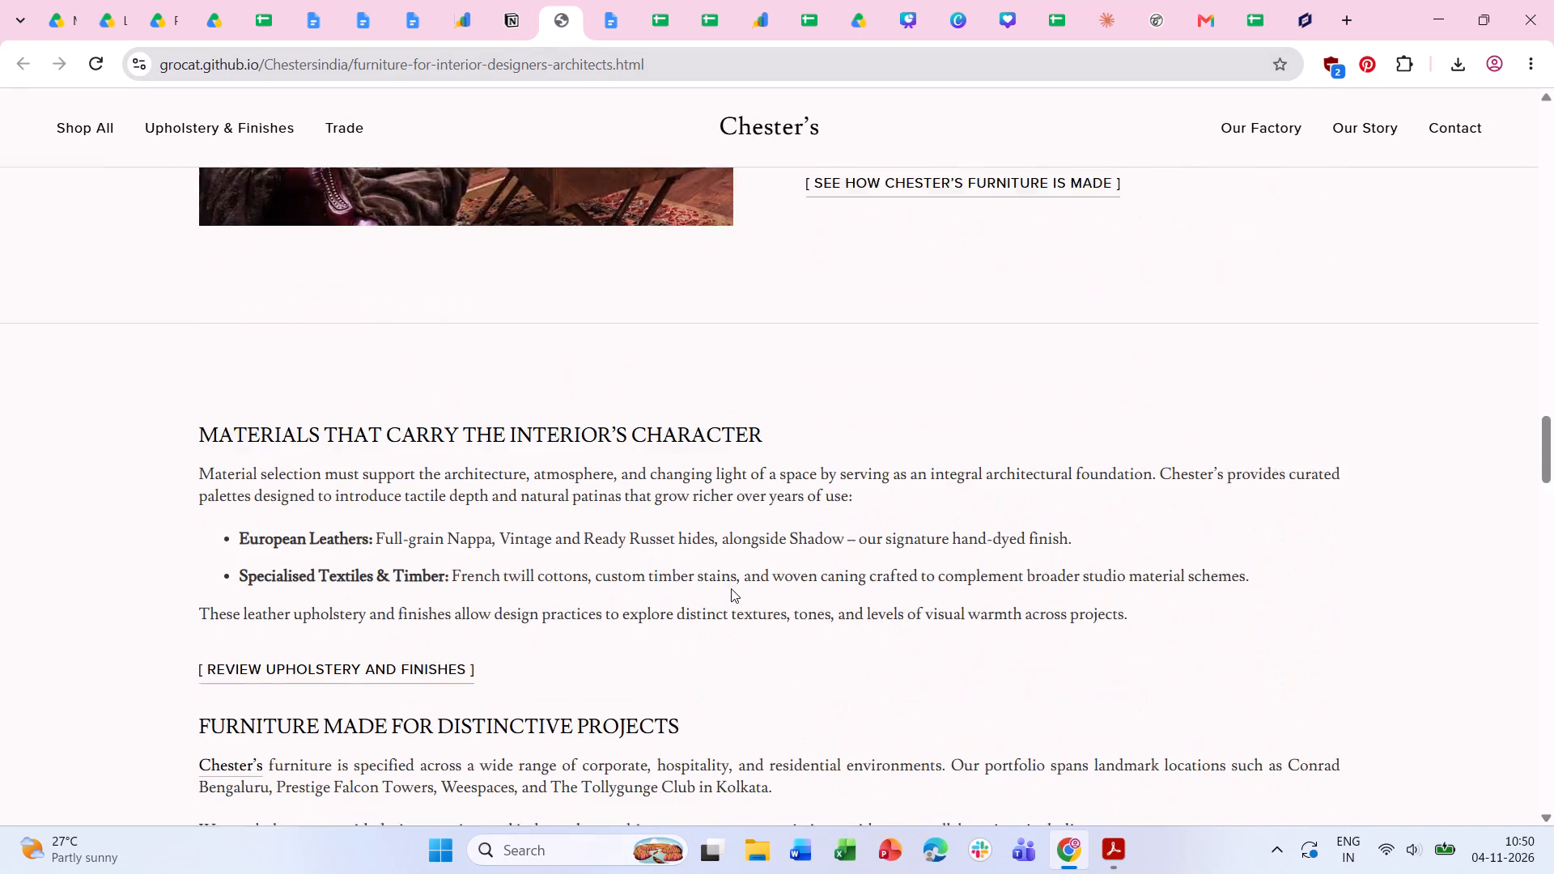
scroll(731, 588, "down", 6)
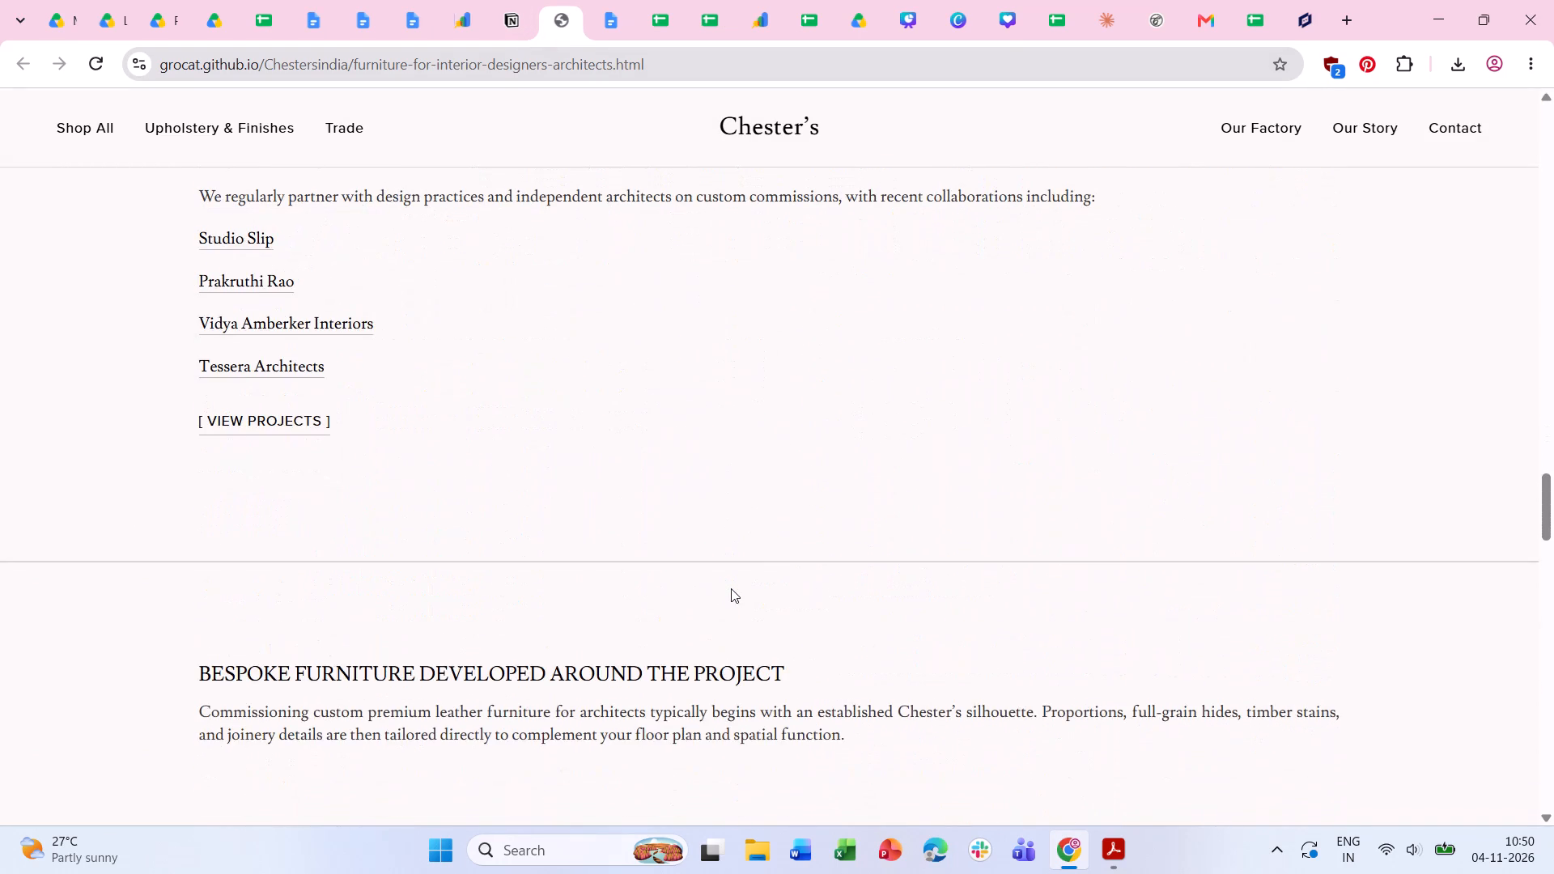
scroll(731, 588, "up", 2)
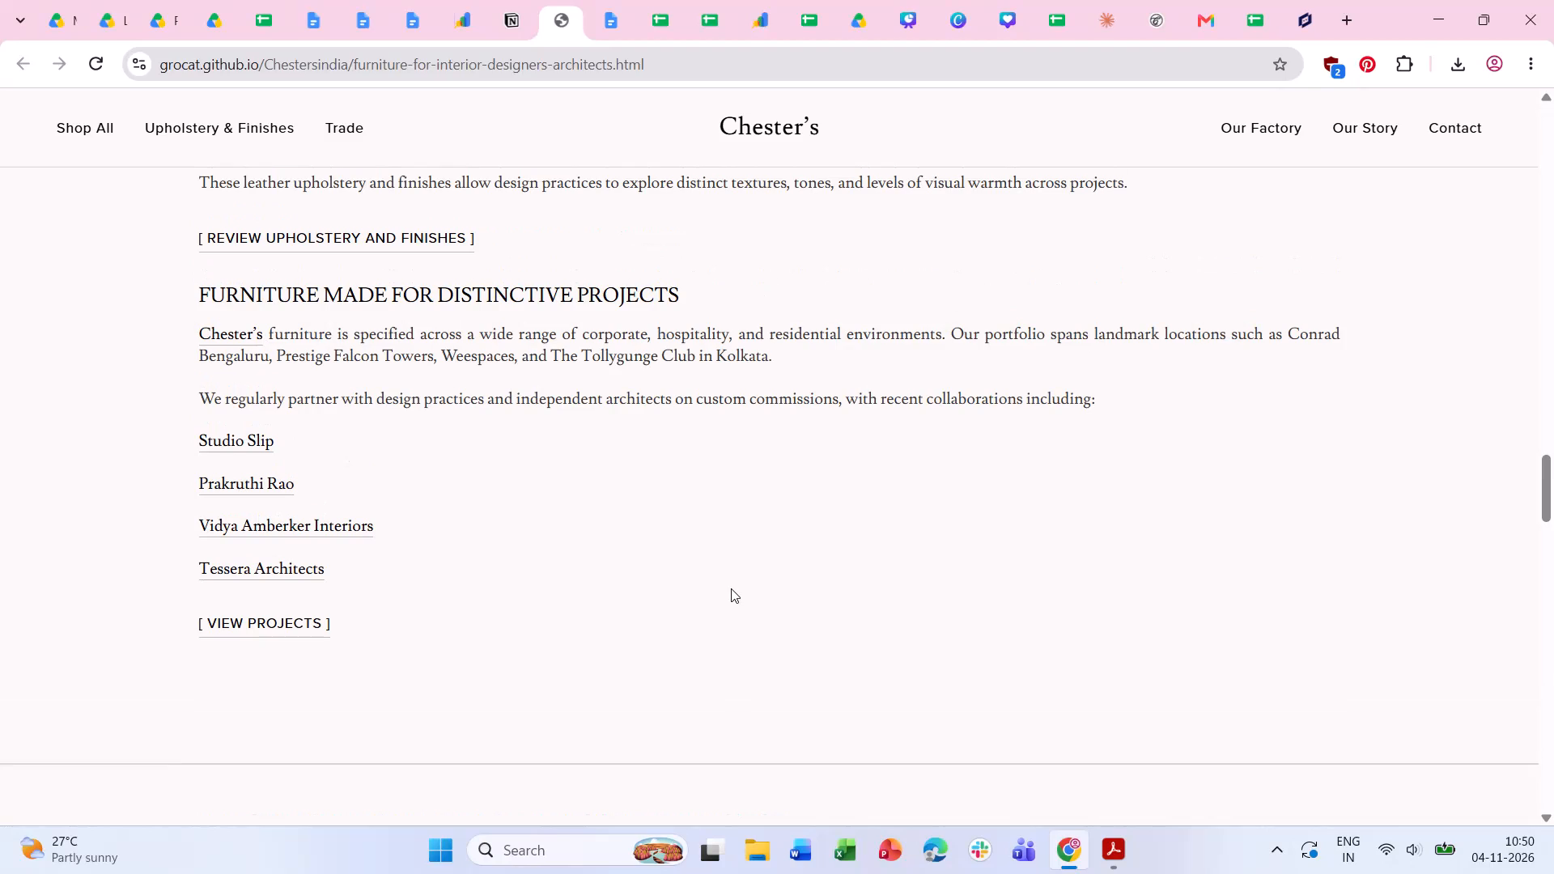
scroll(731, 589, "down", 3)
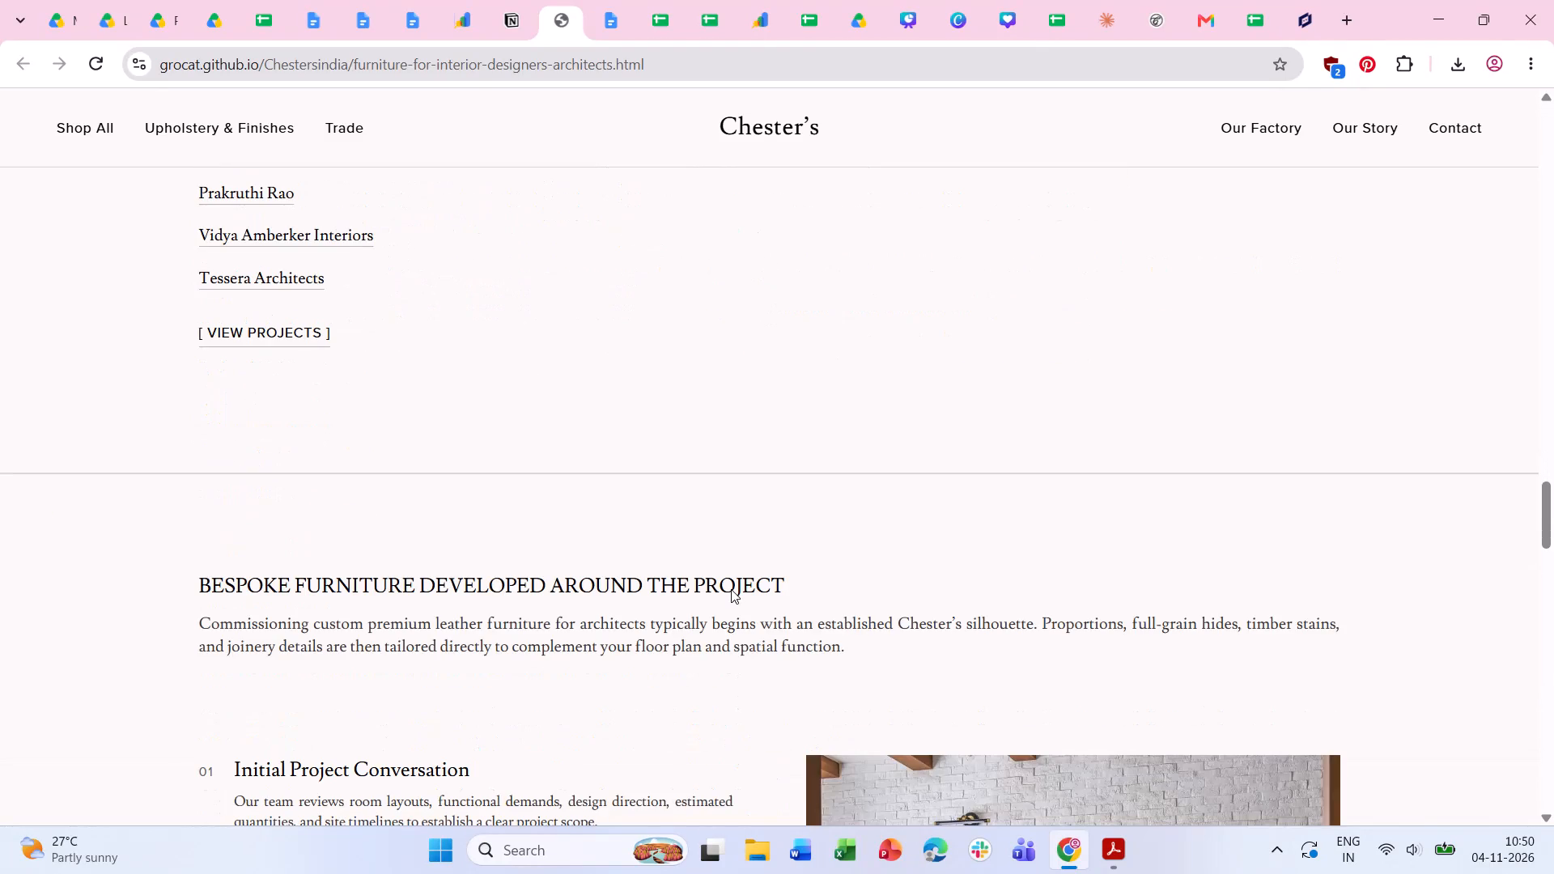
scroll(731, 589, "up", 3)
scroll(731, 589, "down", 3)
scroll(731, 589, "up", 4)
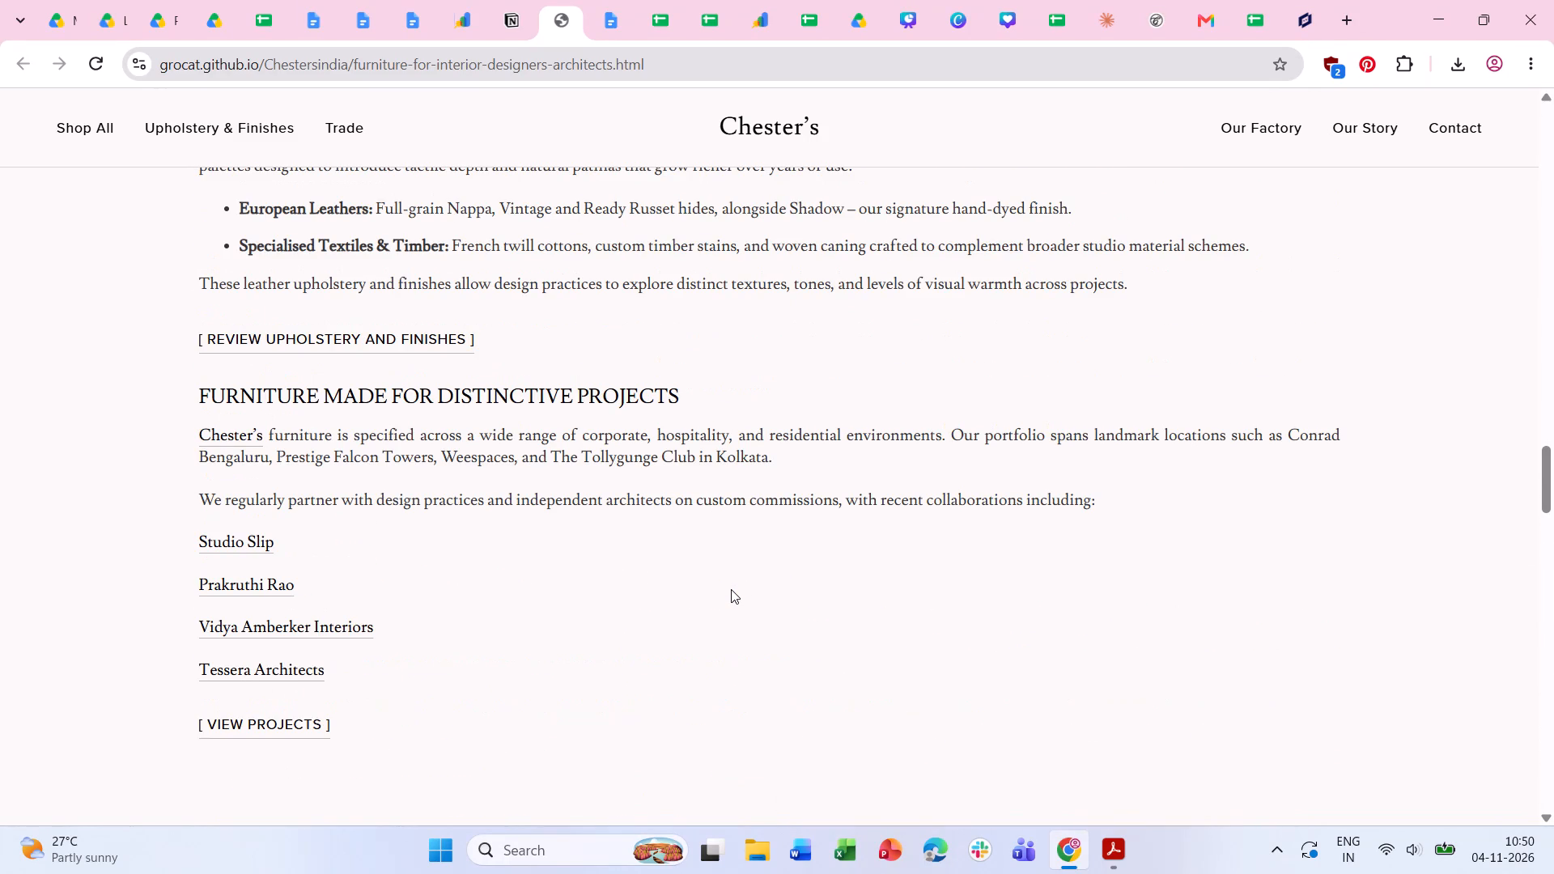
Review the demo page's "Bespoke Furniture Developed Around the Project" section and the designer enquiries FAQs.
scroll(731, 589, "down", 8)
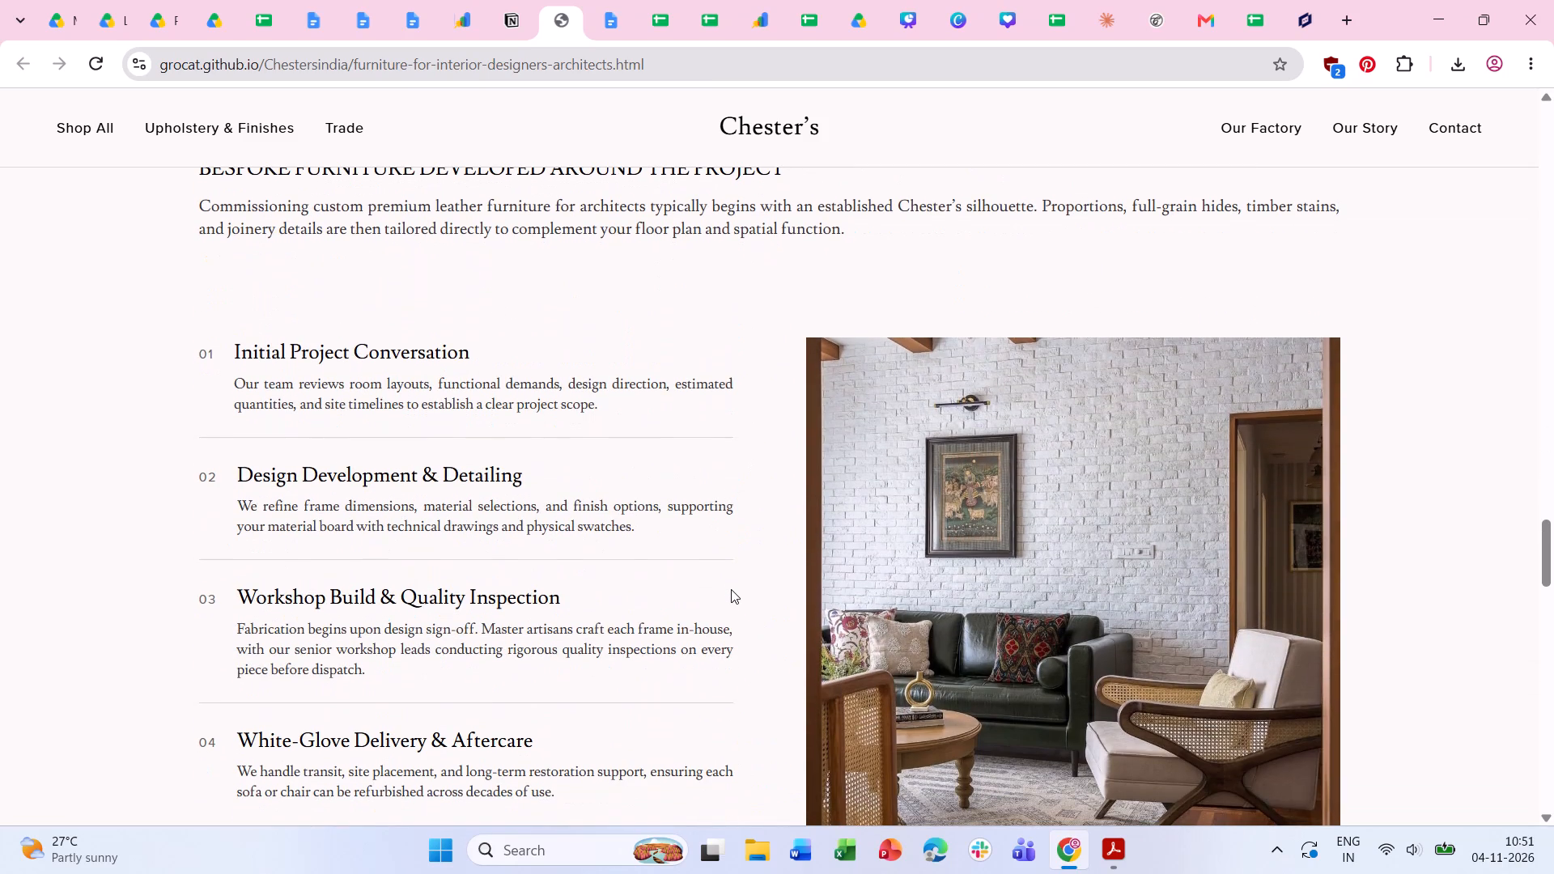
scroll(731, 589, "down", 7)
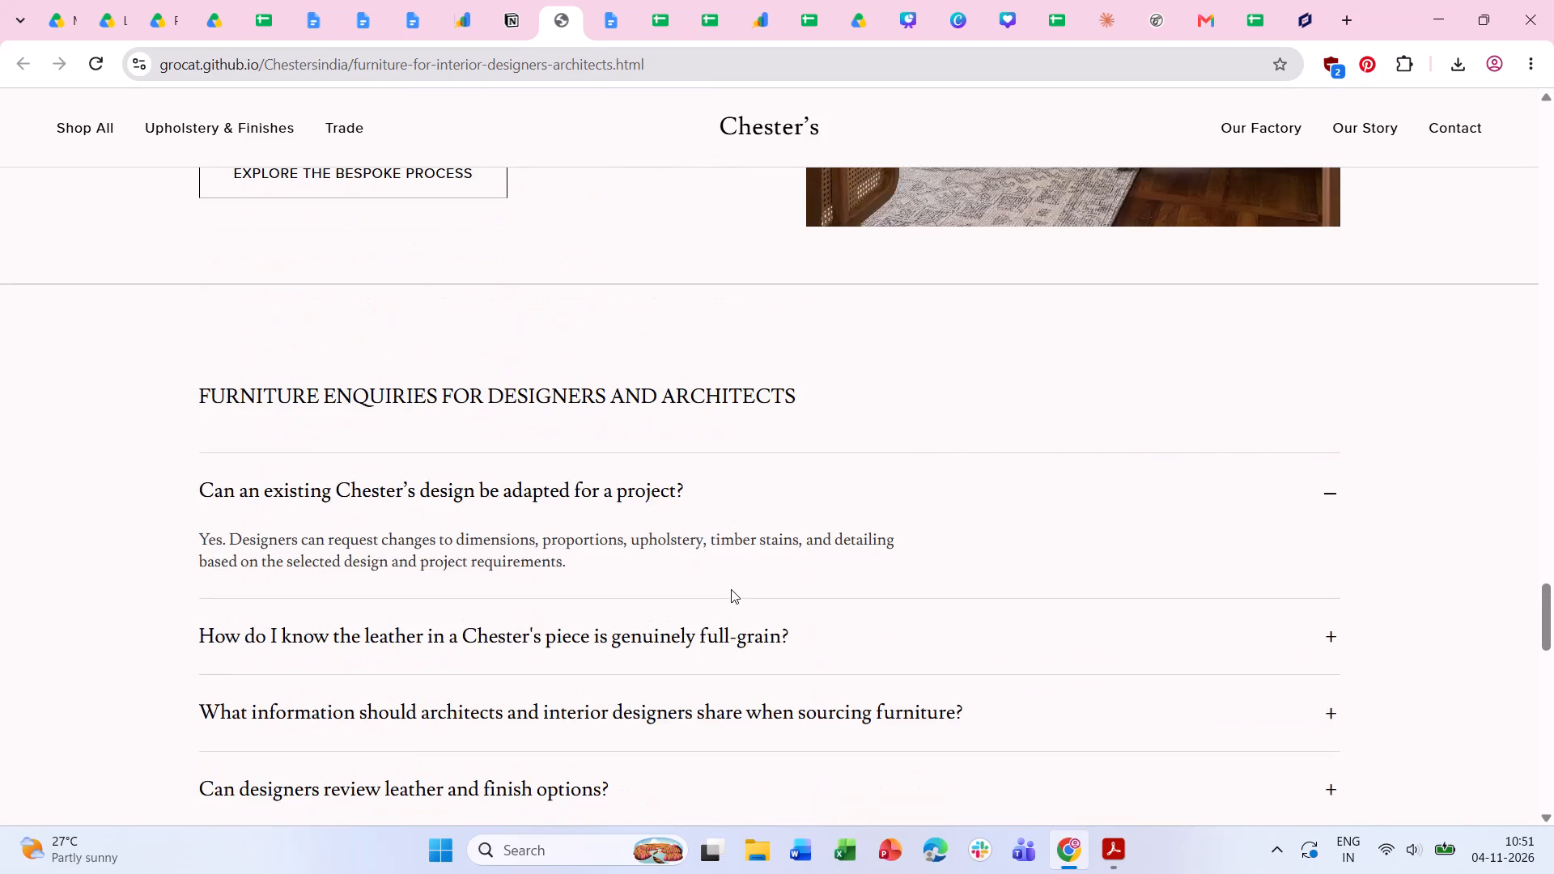
scroll(731, 589, "down", 1)
Compare the Notion comments on material samples, European leather wording, CTA spacing and studio collaborations with the matching demo page sections.
left_click(513, 19)
scroll(1358, 548, "down", 2)
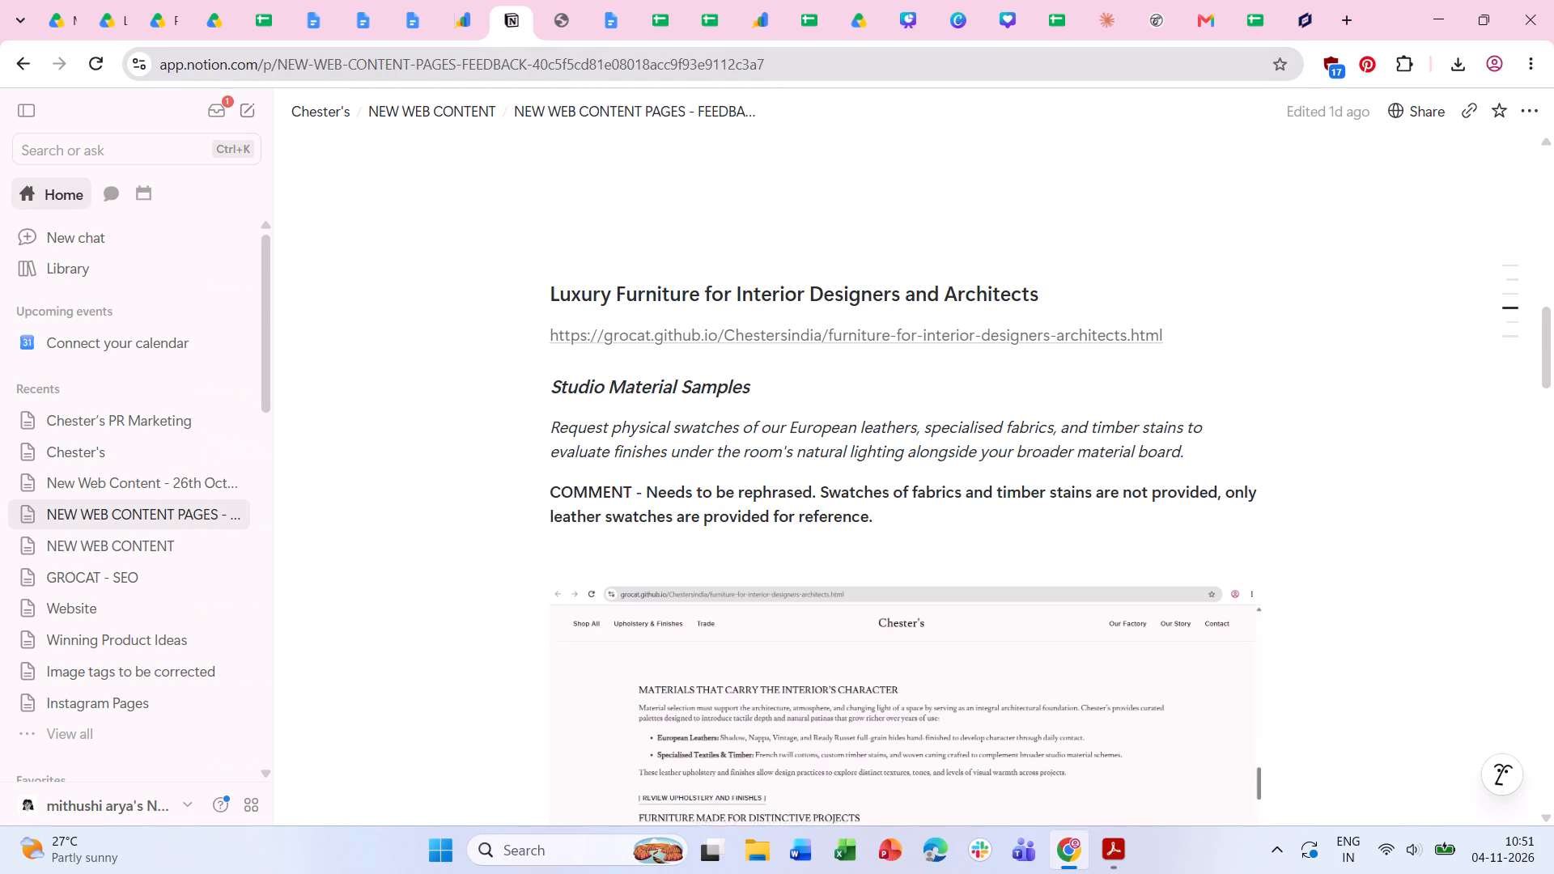
scroll(1358, 548, "down", 4)
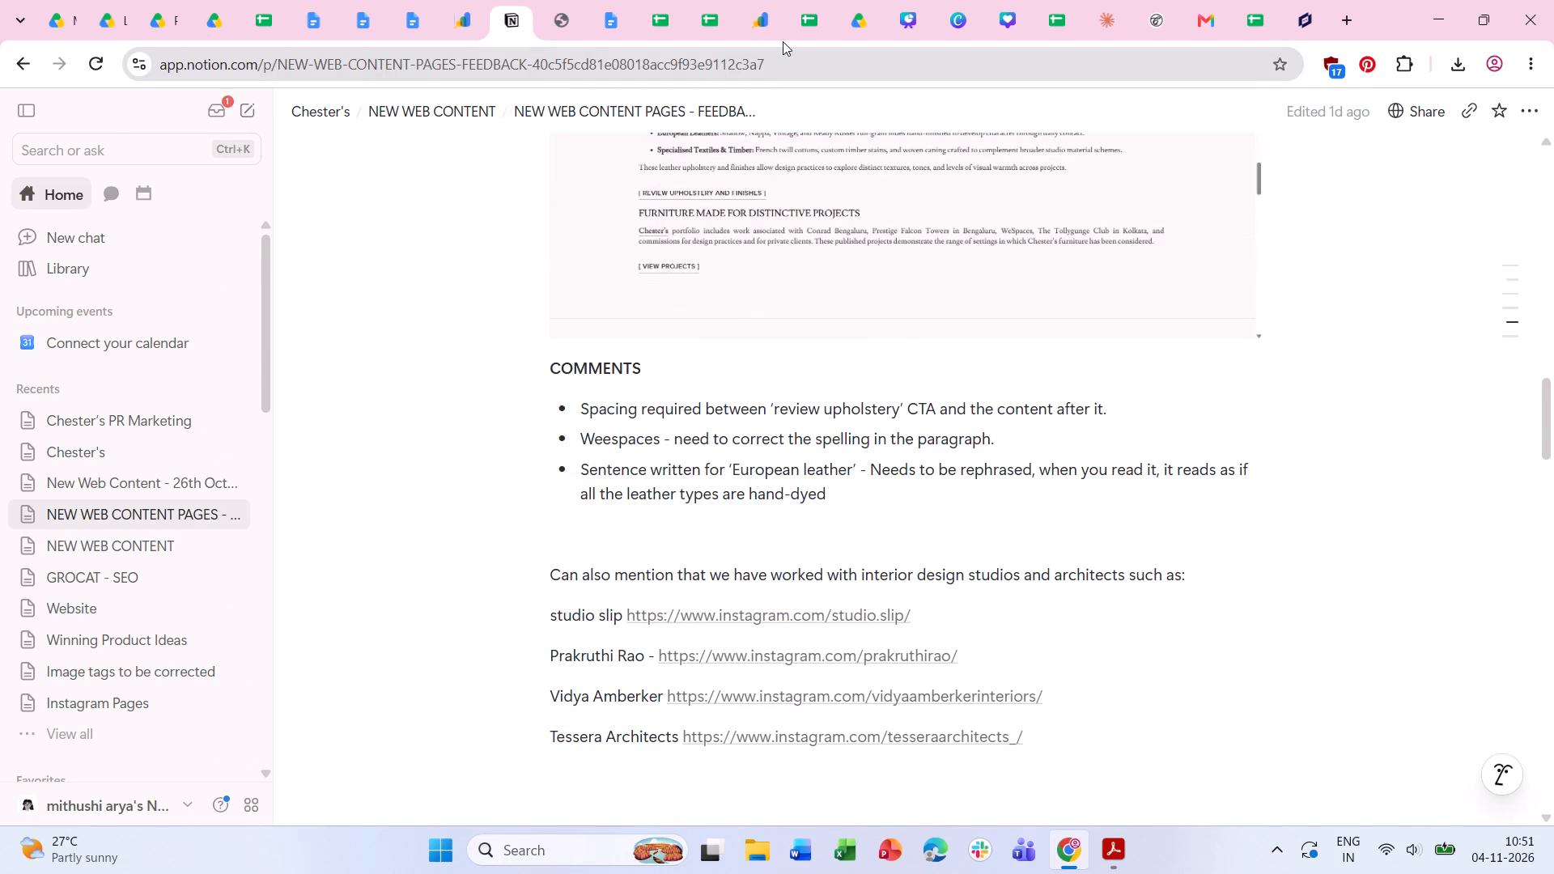
left_click(571, 4)
scroll(638, 481, "up", 20)
scroll(638, 481, "up", 1)
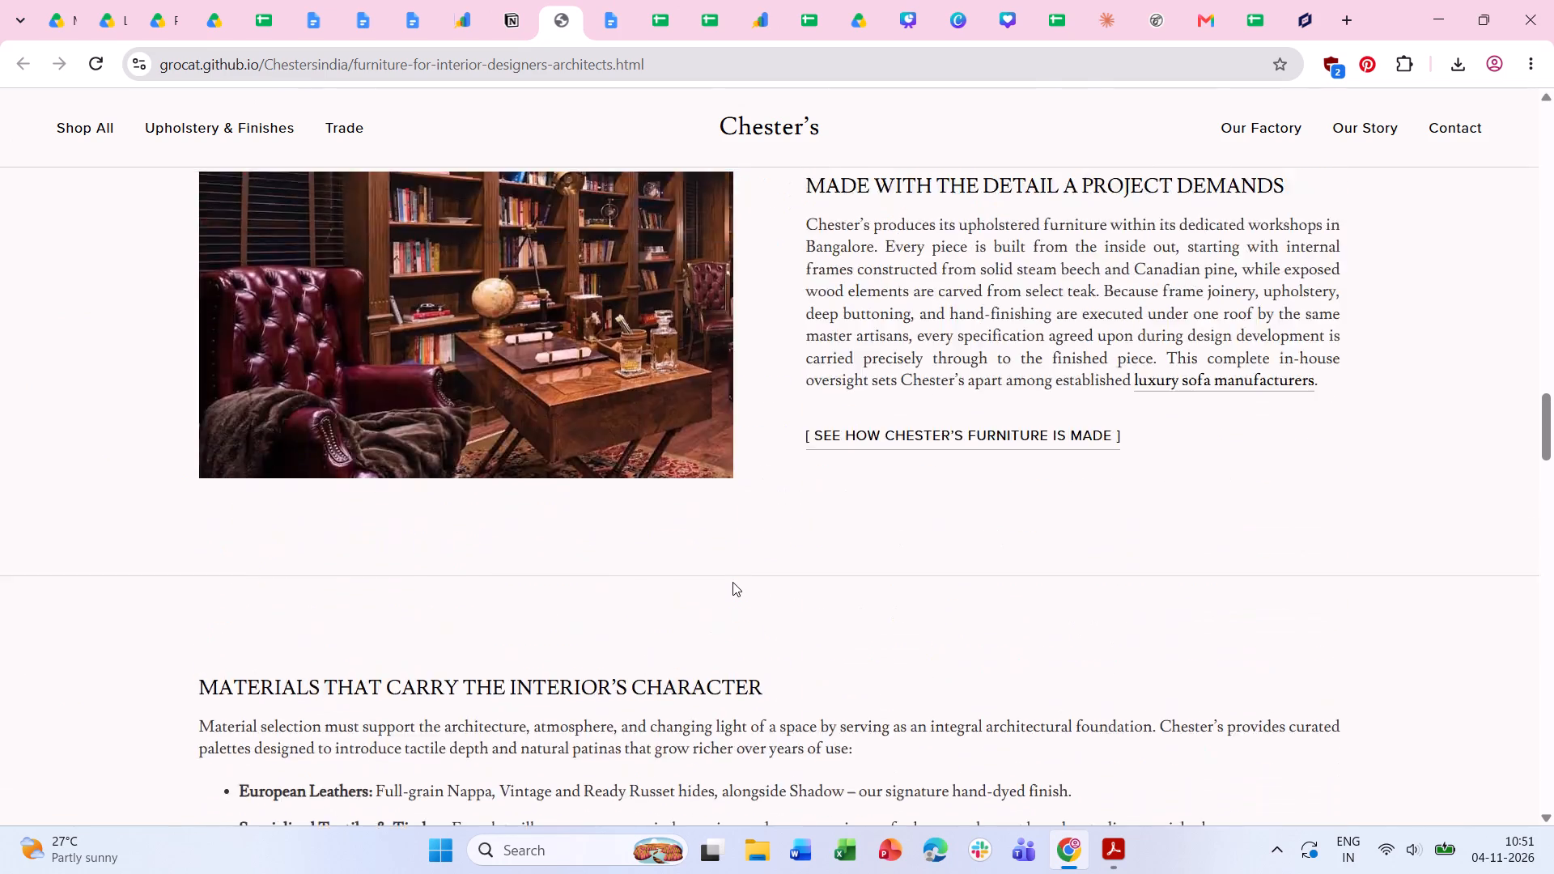
scroll(732, 582, "up", 13)
scroll(732, 582, "up", 10)
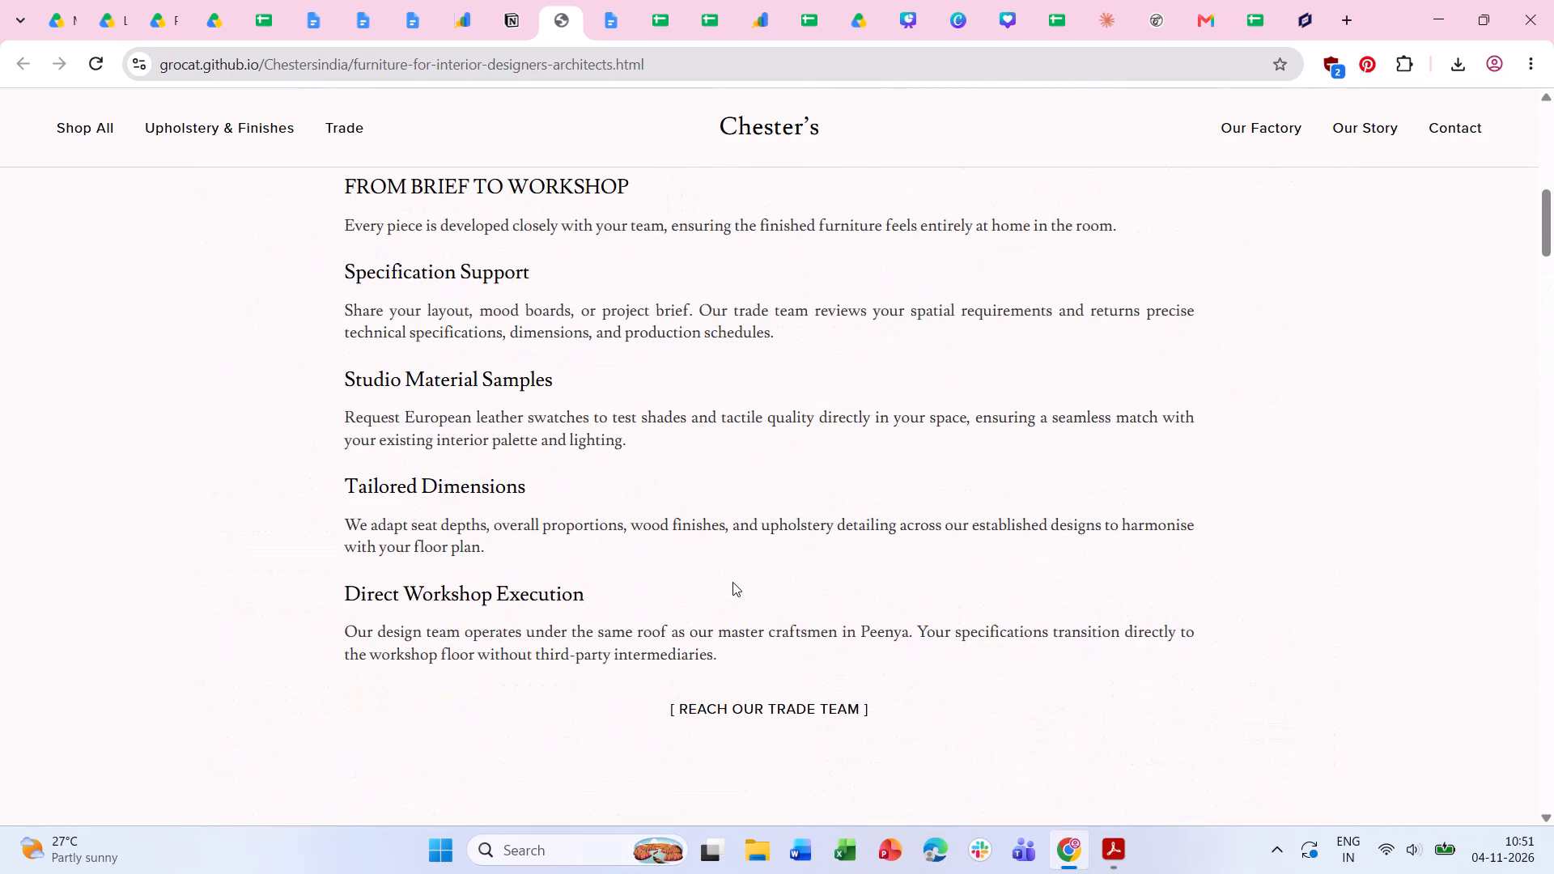
scroll(732, 582, "up", 5)
scroll(732, 582, "down", 10)
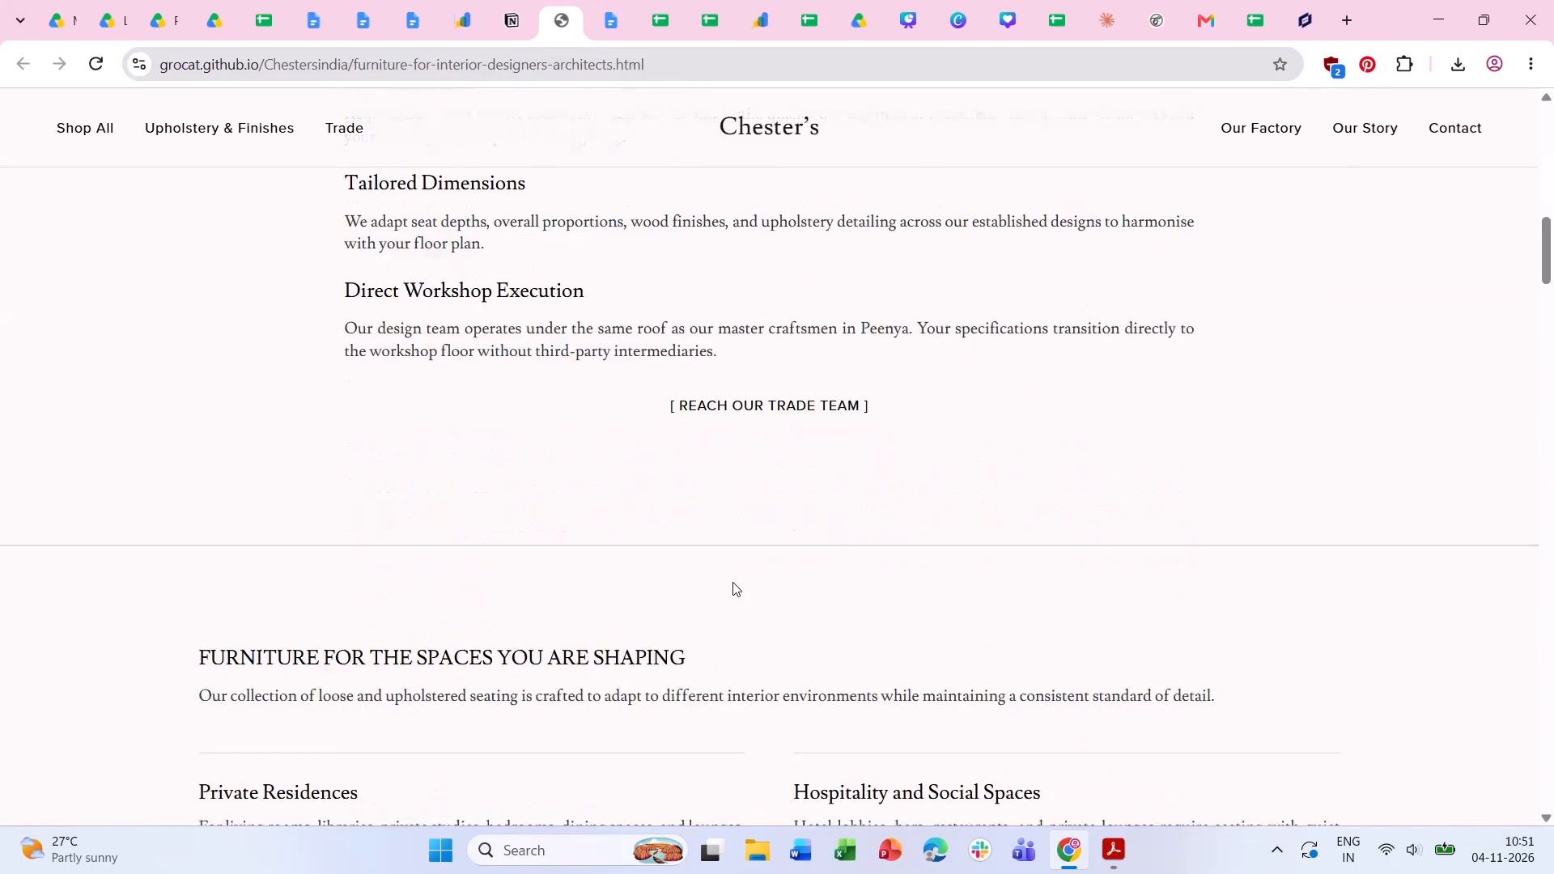
scroll(732, 582, "down", 13)
scroll(732, 582, "down", 12)
scroll(732, 582, "up", 3)
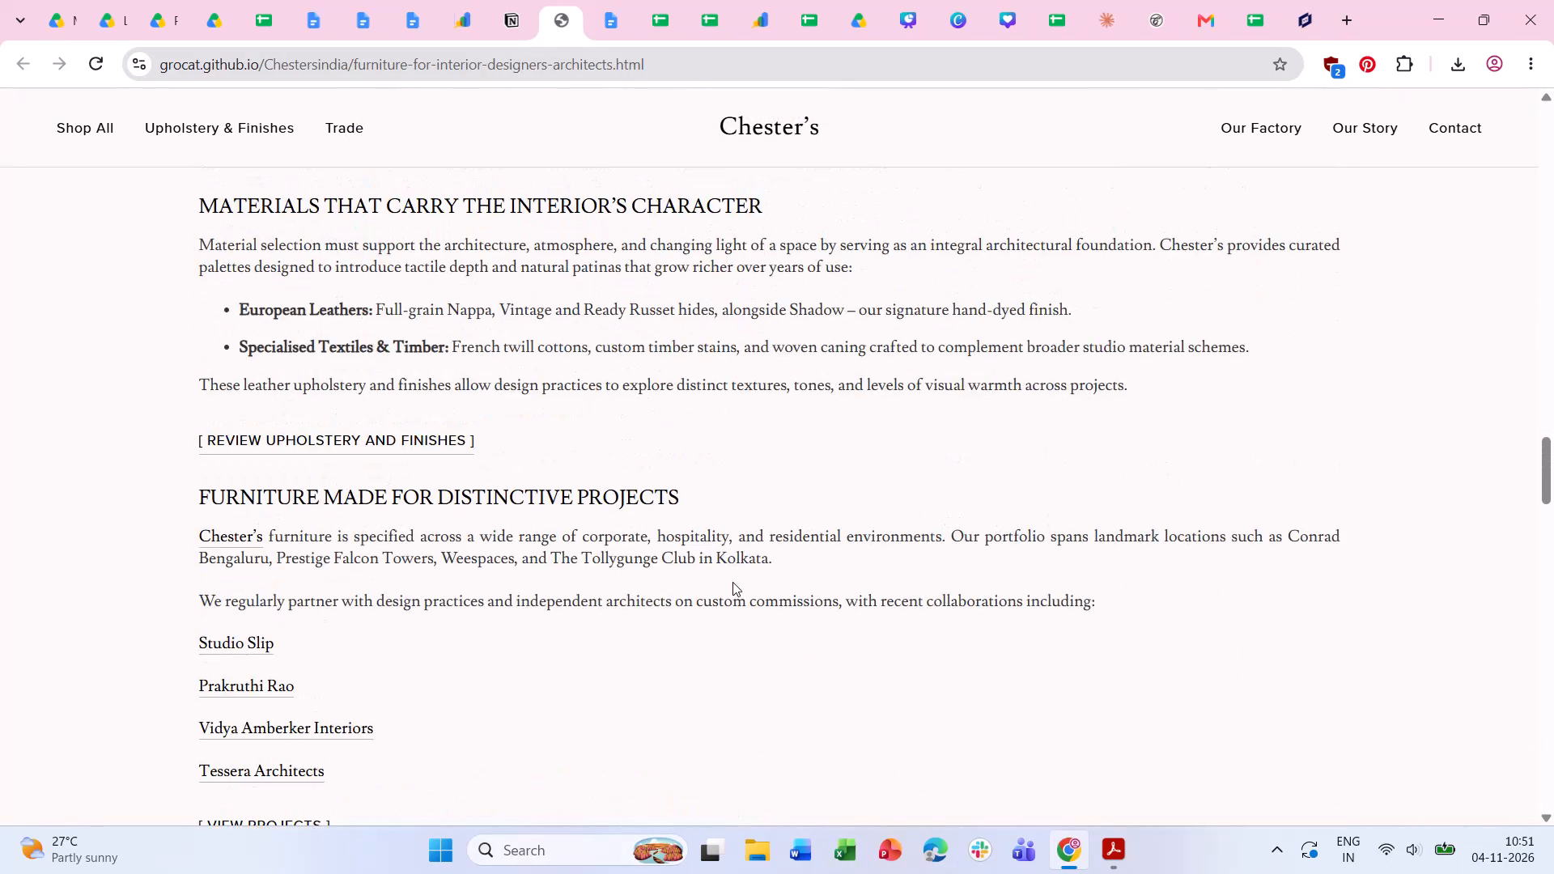
scroll(732, 582, "down", 3)
scroll(732, 582, "up", 3)
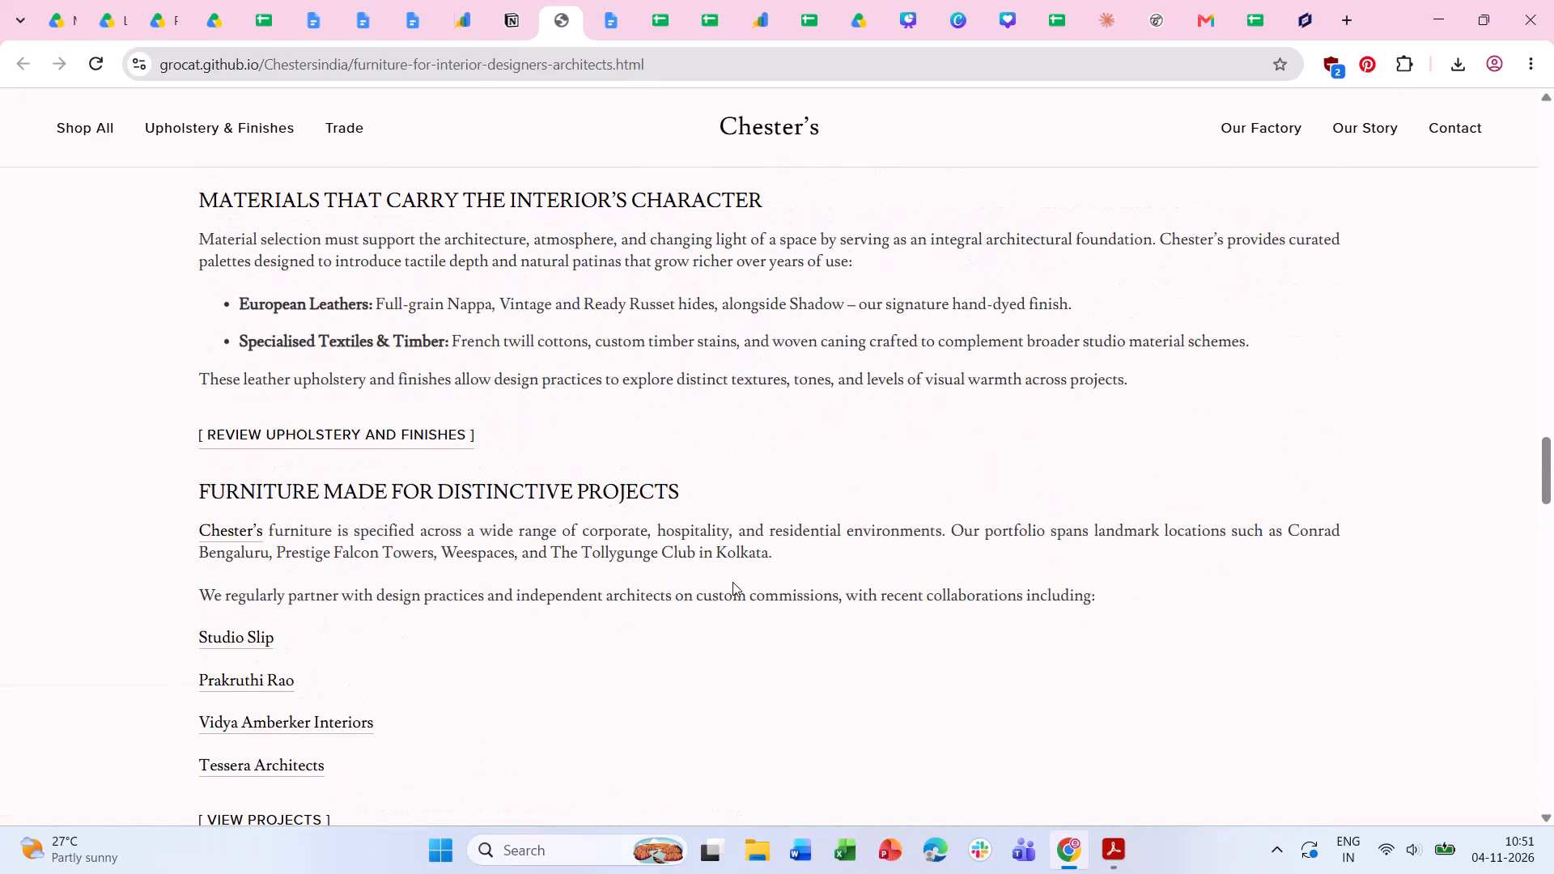
Read the Notion comments on the trade team CTA flow and the duplicate "View Projects" destination.
left_click(503, 26)
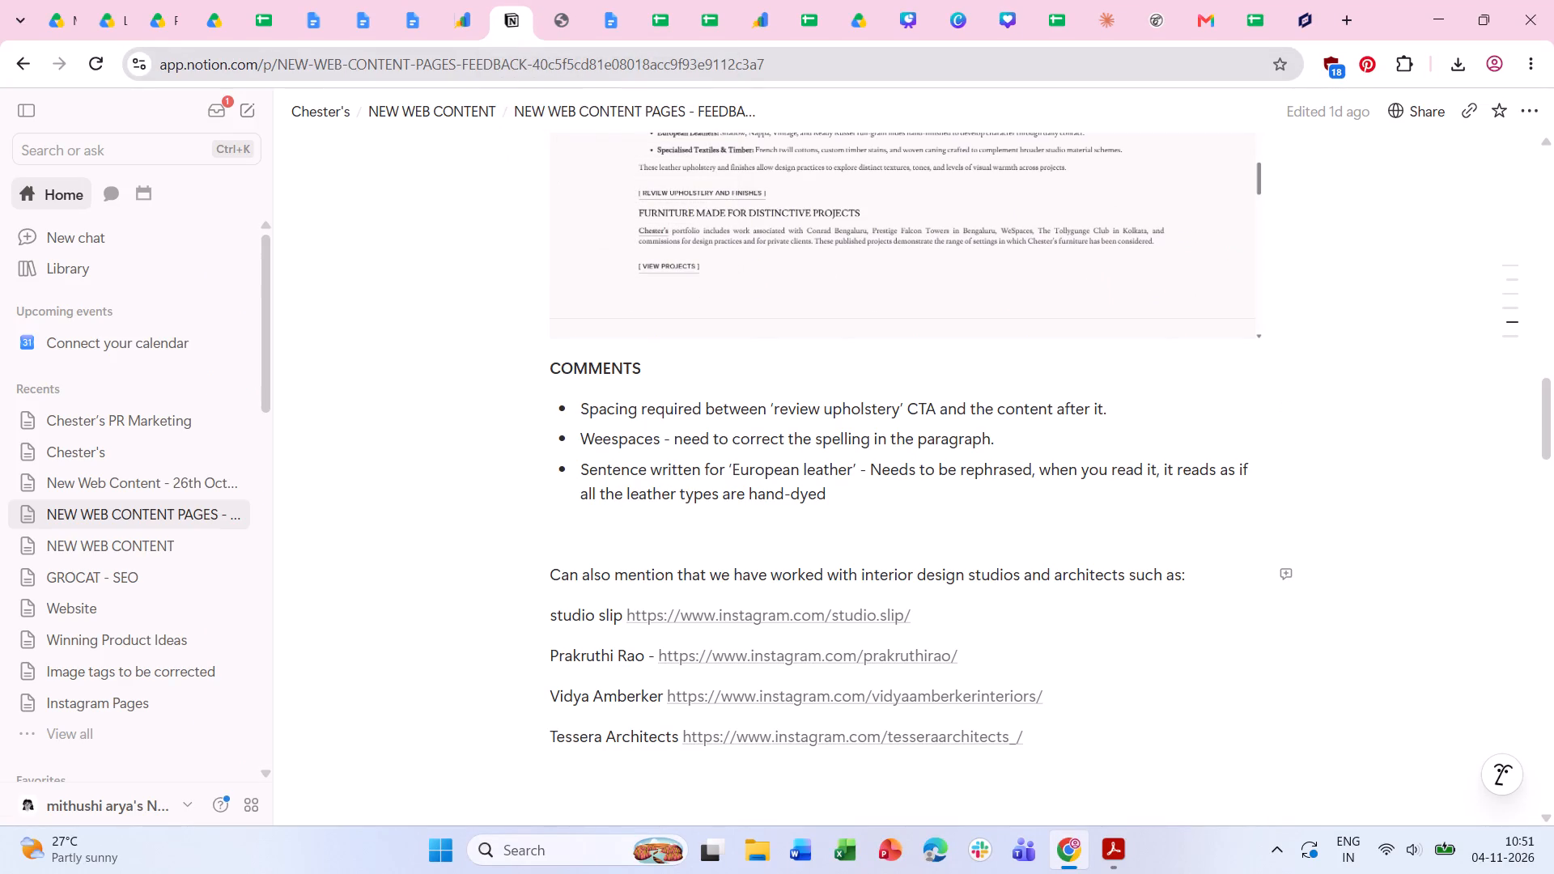
scroll(1310, 569, "down", 3)
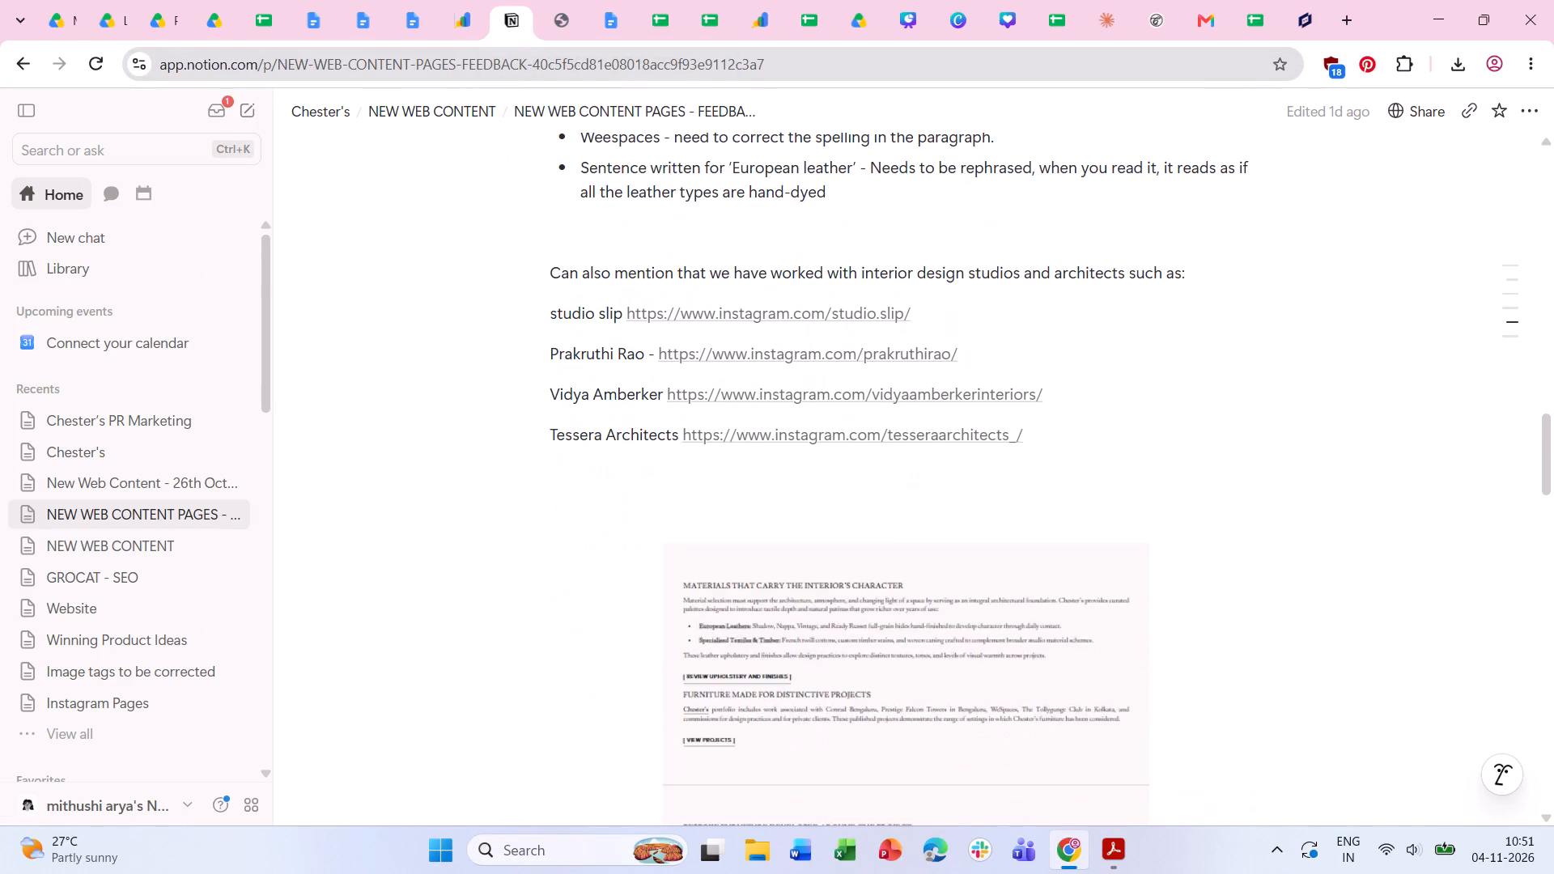
scroll(1310, 569, "down", 4)
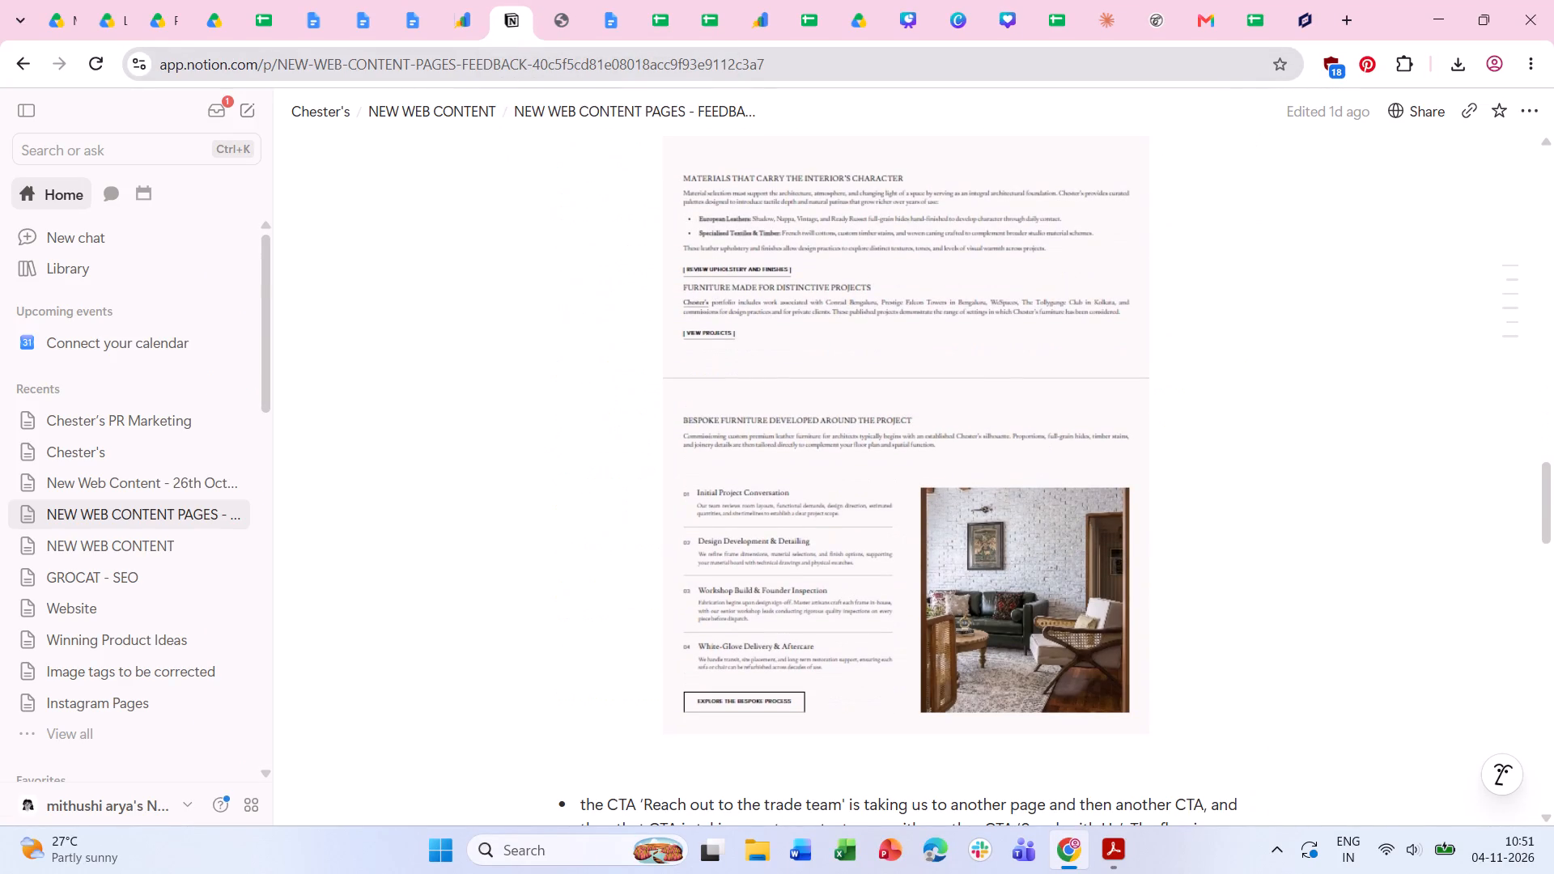
scroll(1310, 569, "down", 4)
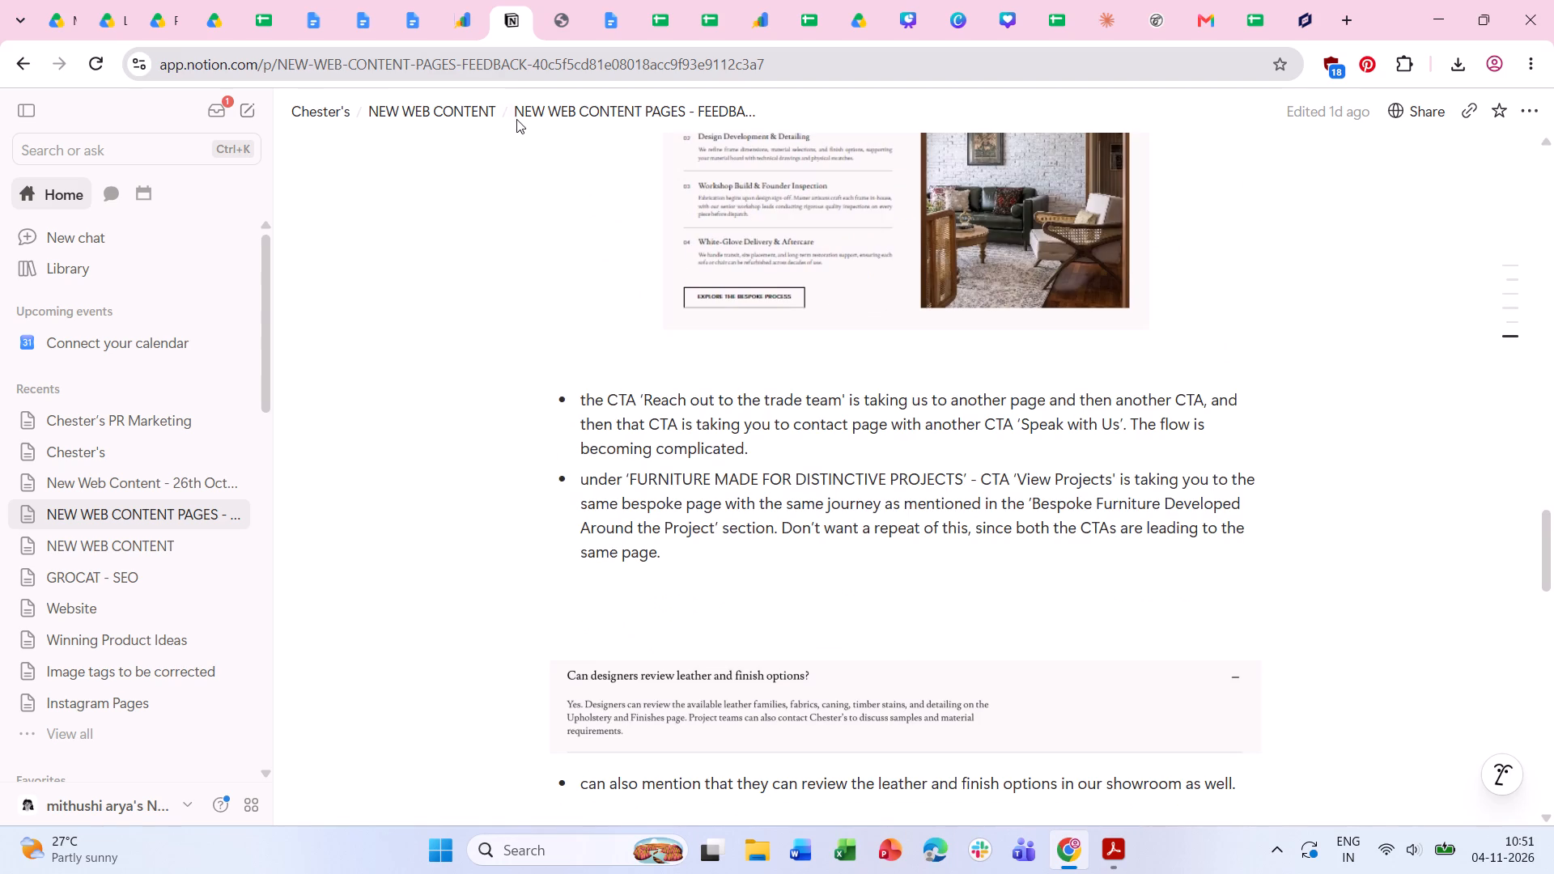
Follow the demo page's "View Projects" CTA, look through the bespoke furniture page down to its footer, and close it.
left_click(543, 27)
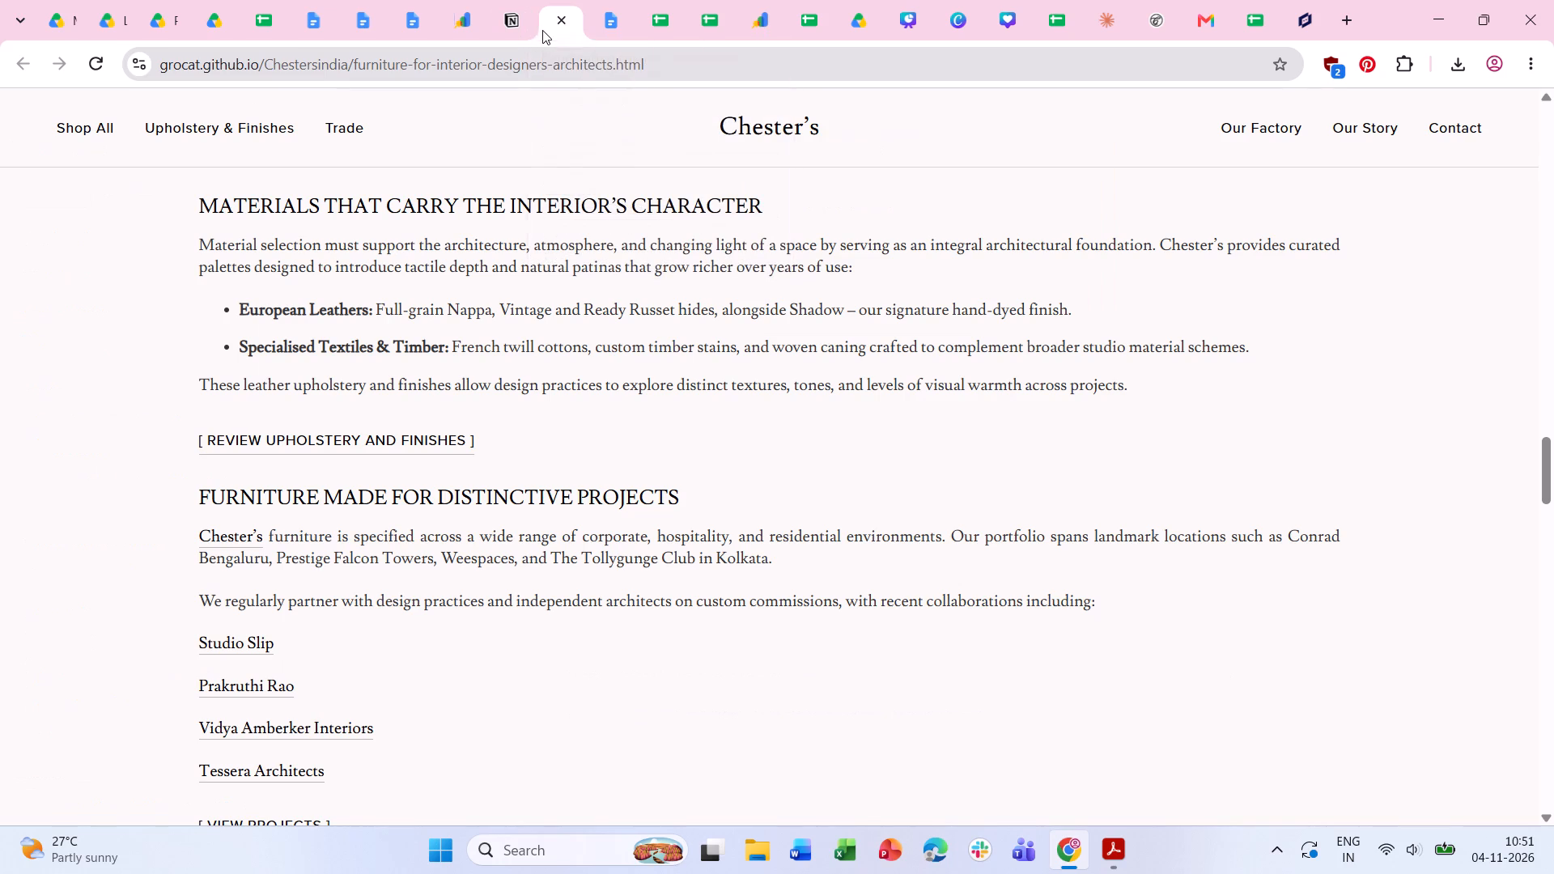
scroll(742, 485, "down", 4)
left_click(219, 419)
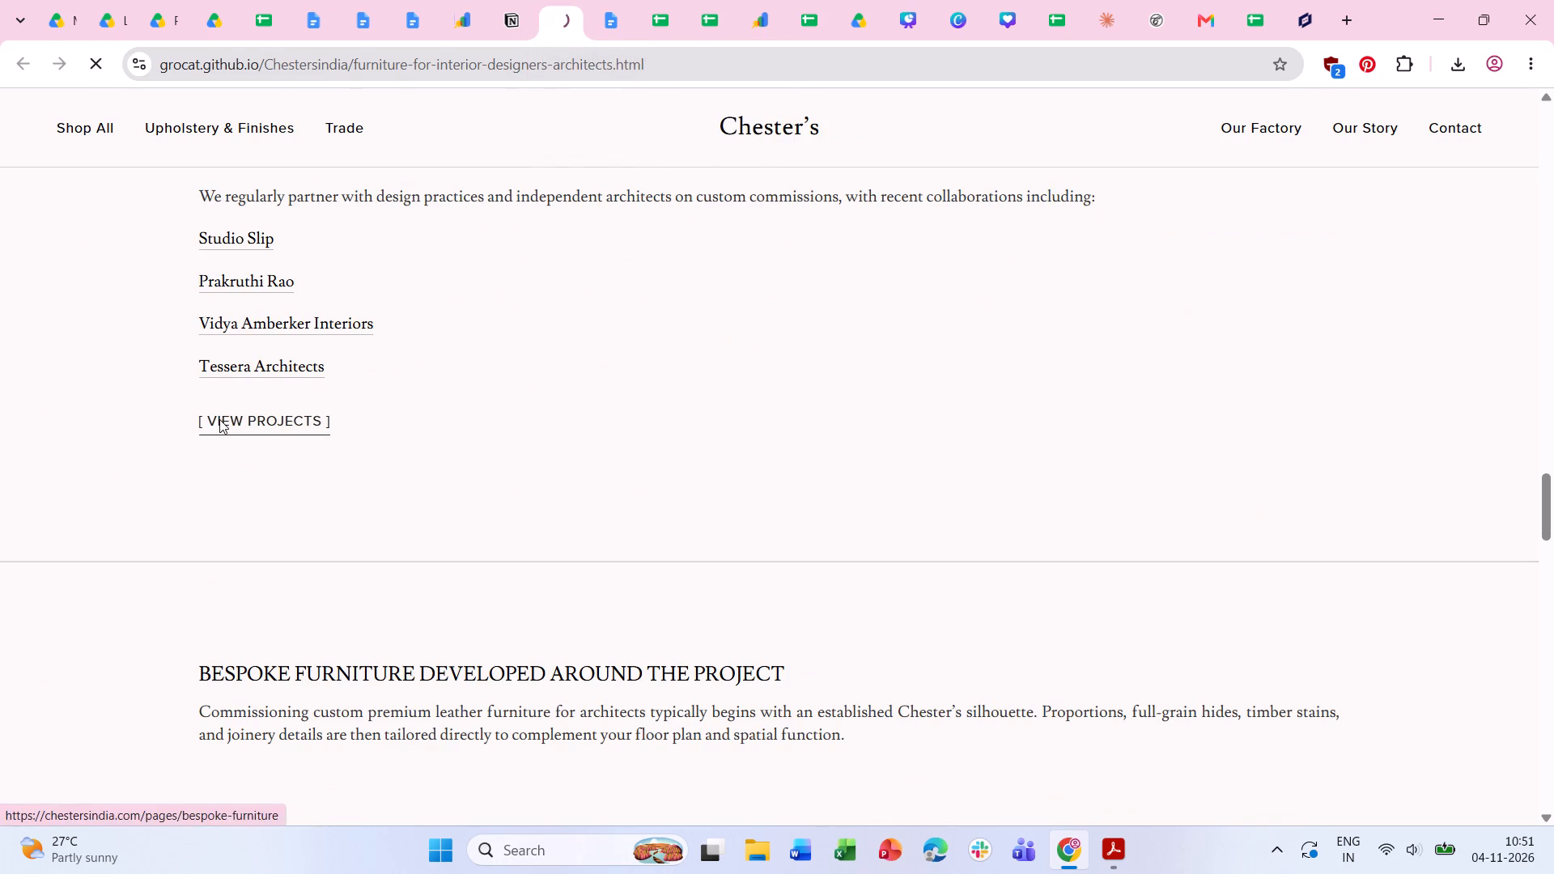
scroll(1113, 494, "down", 18)
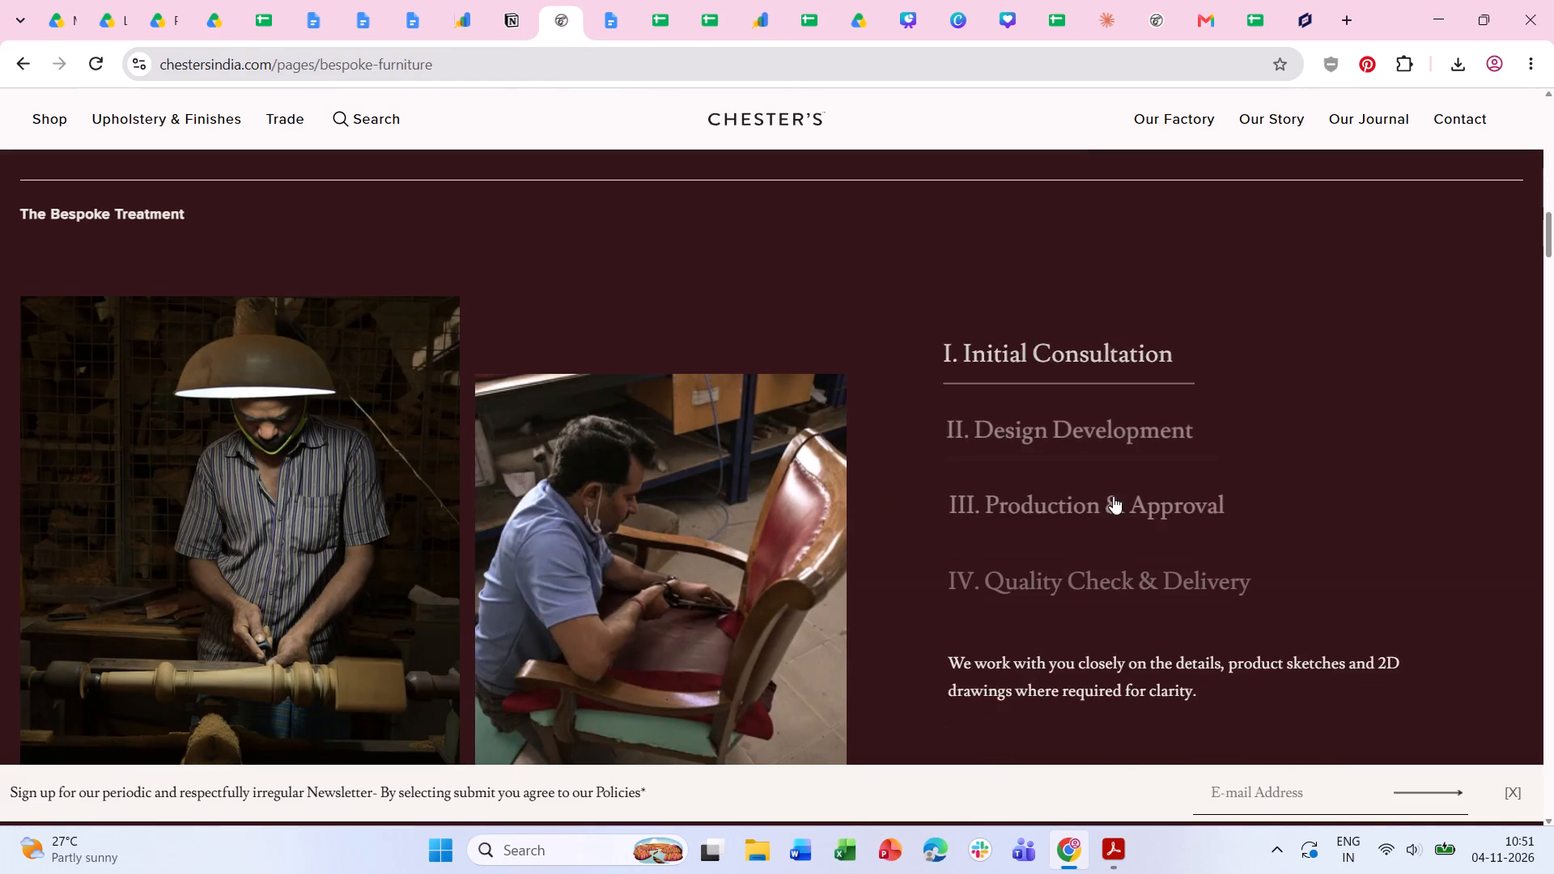
scroll(1190, 565, "down", 14)
scroll(1191, 566, "down", 11)
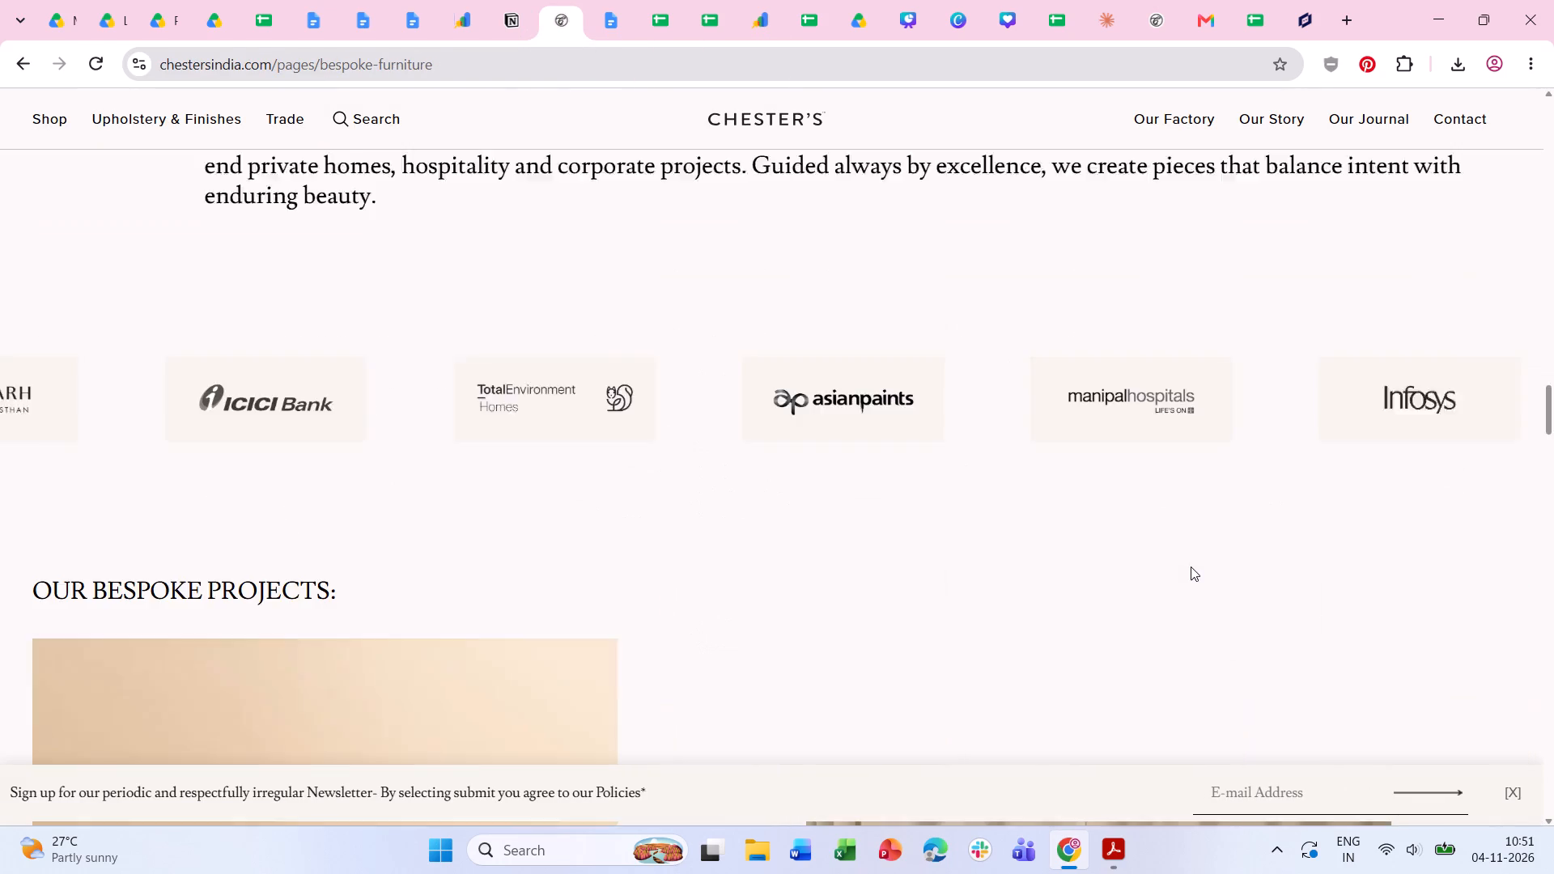
scroll(1191, 566, "down", 8)
scroll(1191, 566, "down", 15)
scroll(1191, 566, "down", 15)
scroll(1191, 566, "down", 12)
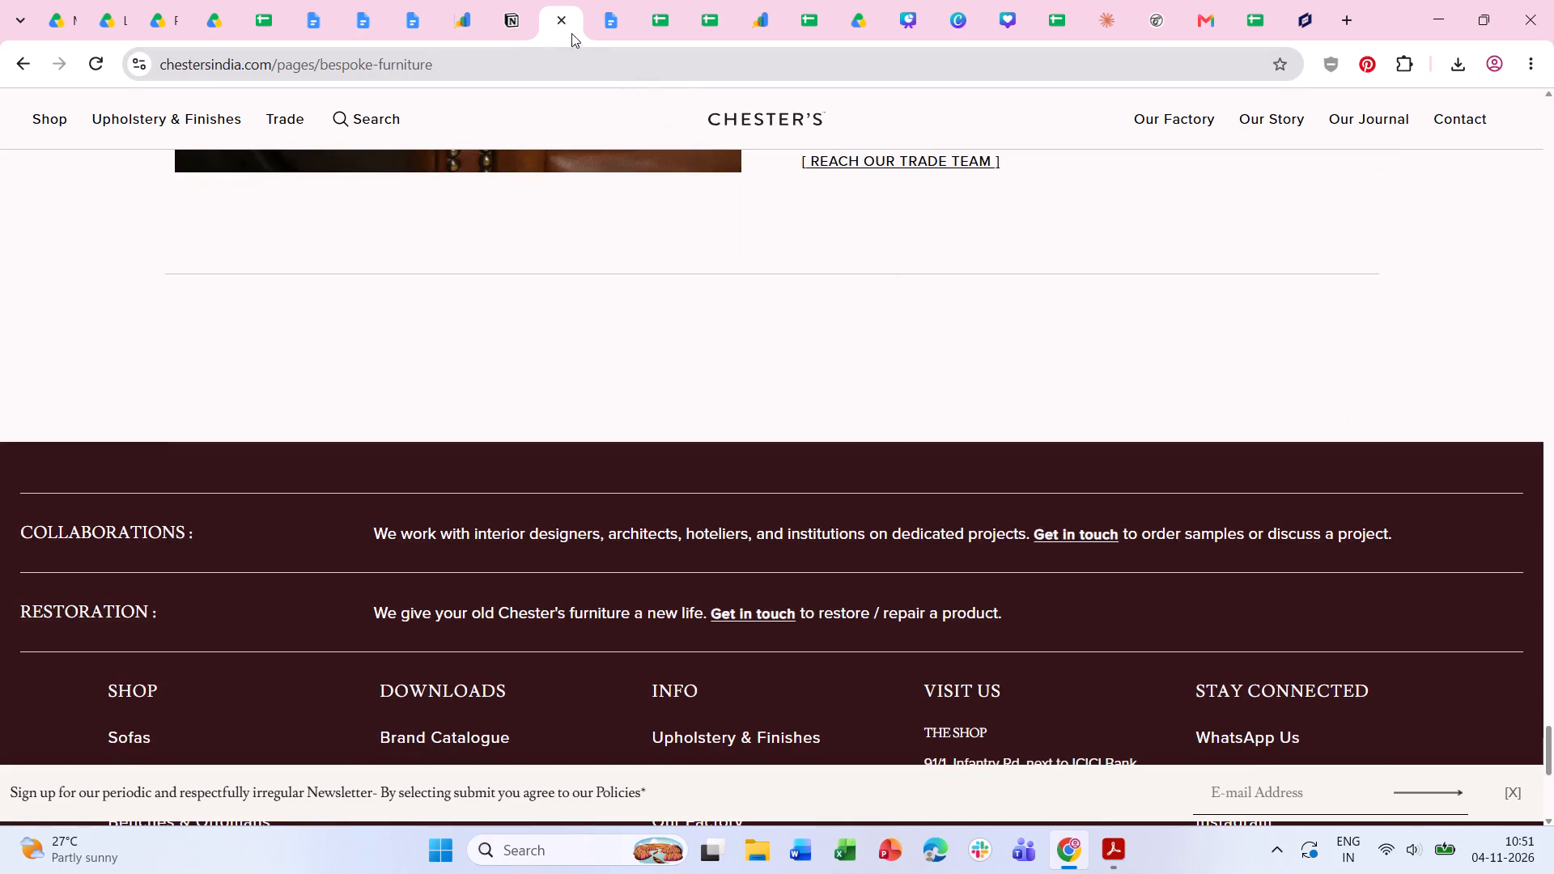
left_click(561, 19)
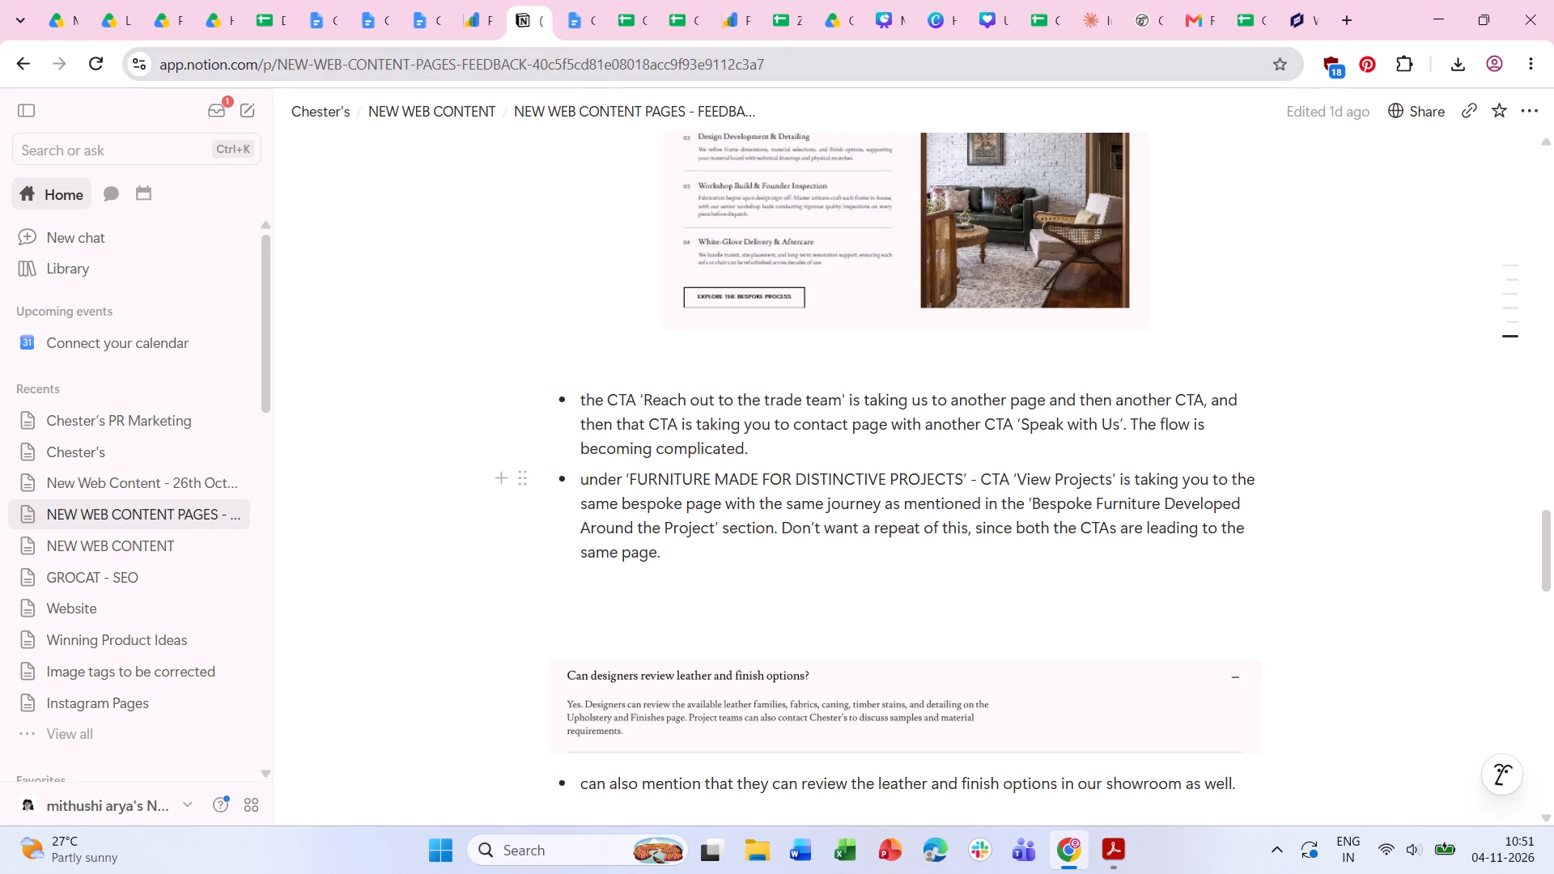
Reopen the interior designers demo page from its Notion link and look through it down to the bespoke furniture section.
scroll(873, 491, "up", 16)
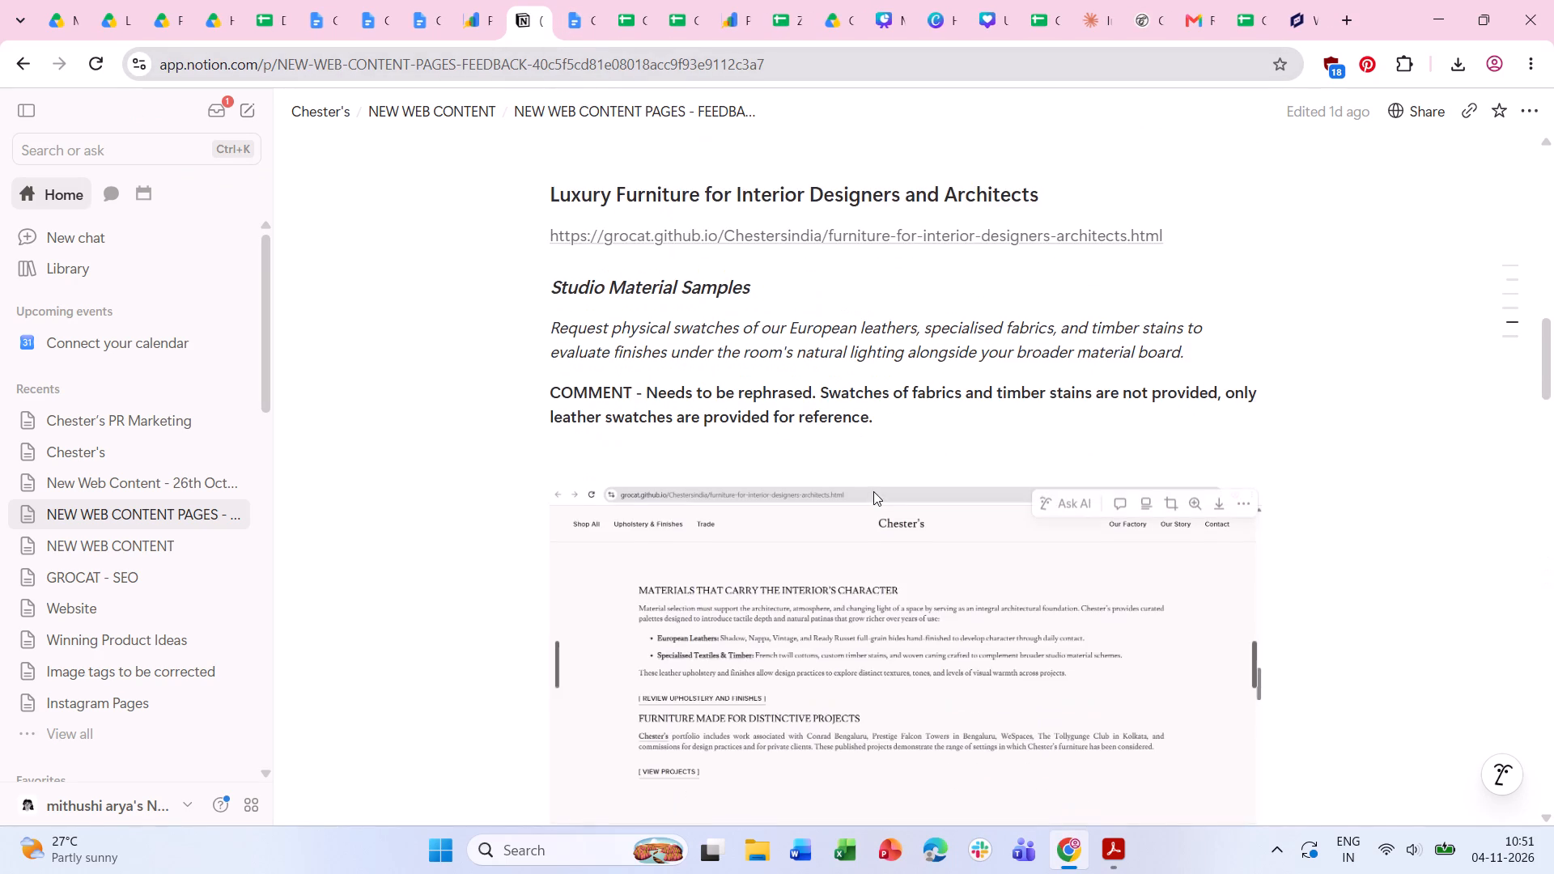
scroll(873, 491, "down", 2)
scroll(852, 238, "up", 2)
left_click(837, 234)
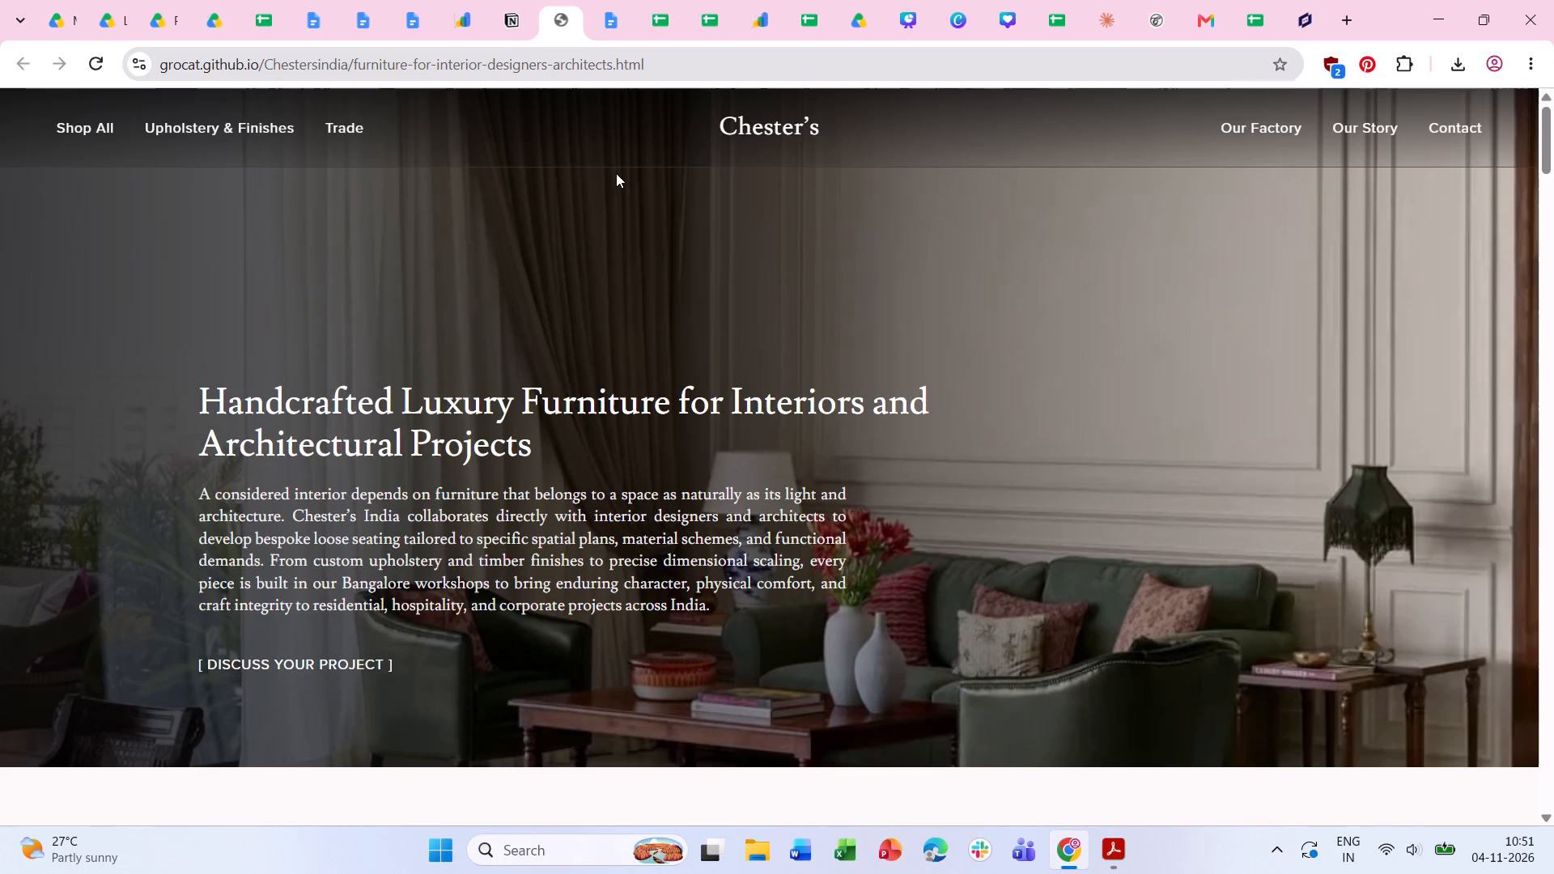
scroll(715, 503, "down", 20)
scroll(715, 503, "down", 9)
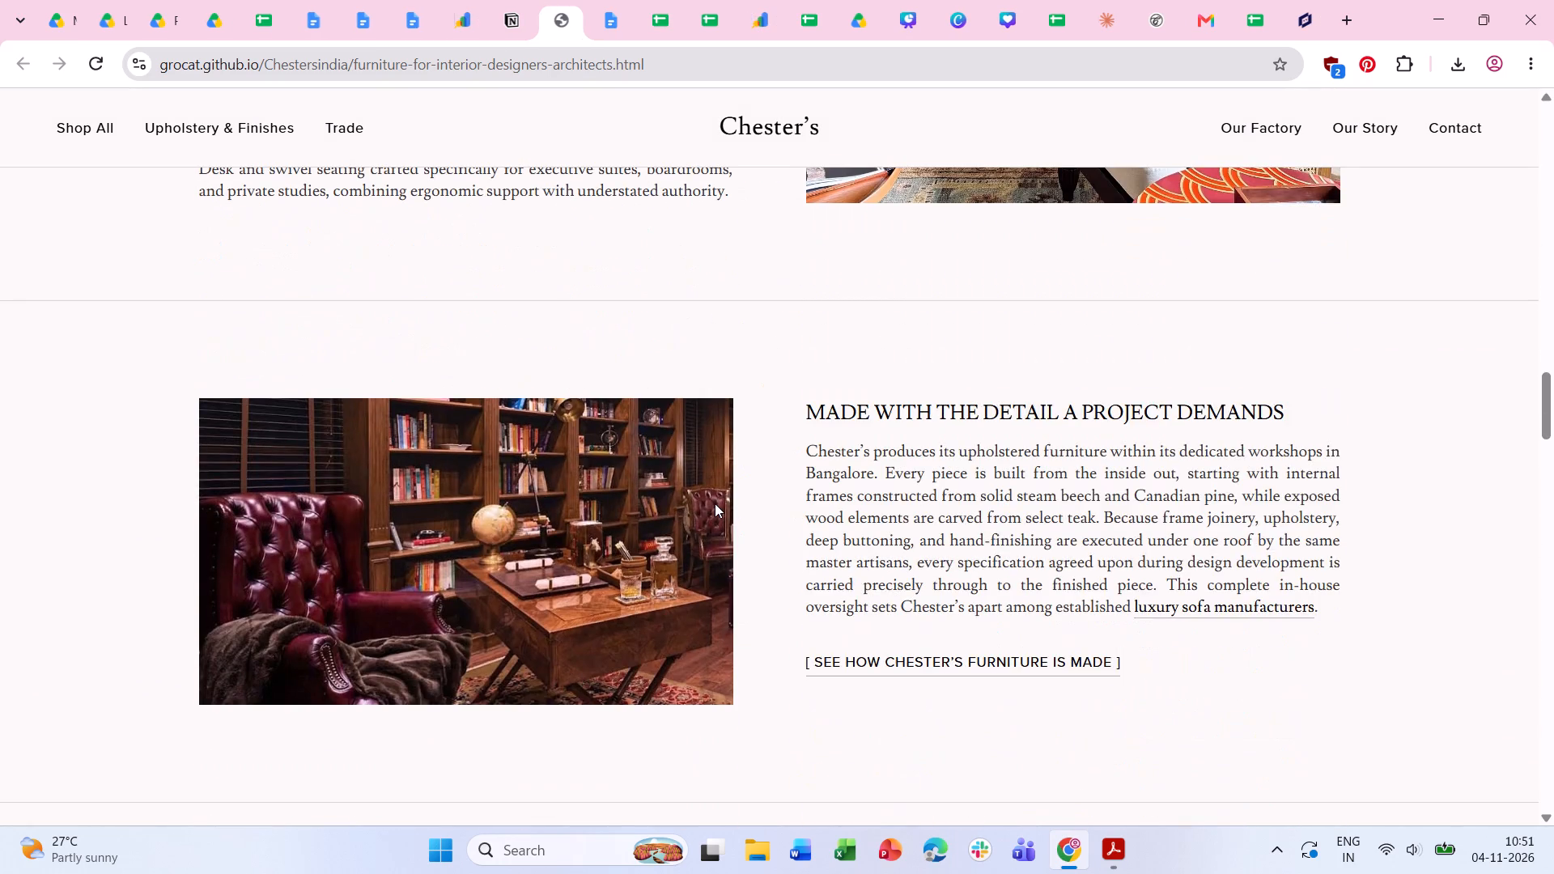
scroll(715, 503, "down", 13)
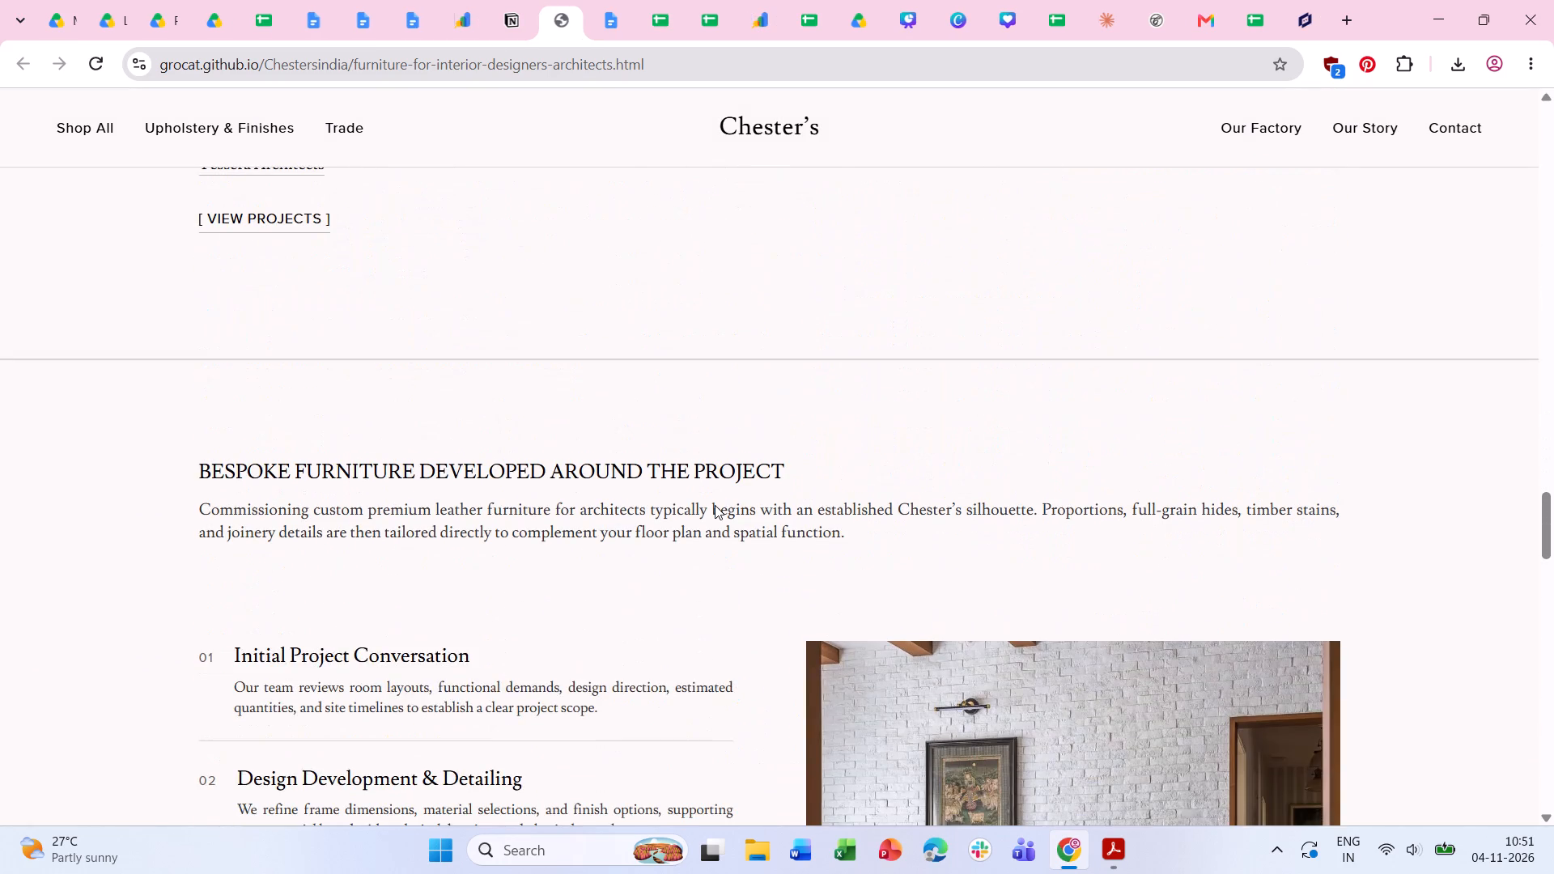
scroll(715, 506, "down", 3)
Recheck the Notion CTA comments against the demo page's bespoke process, closing enquiry and materials sections.
left_click(508, 10)
scroll(1125, 502, "down", 2)
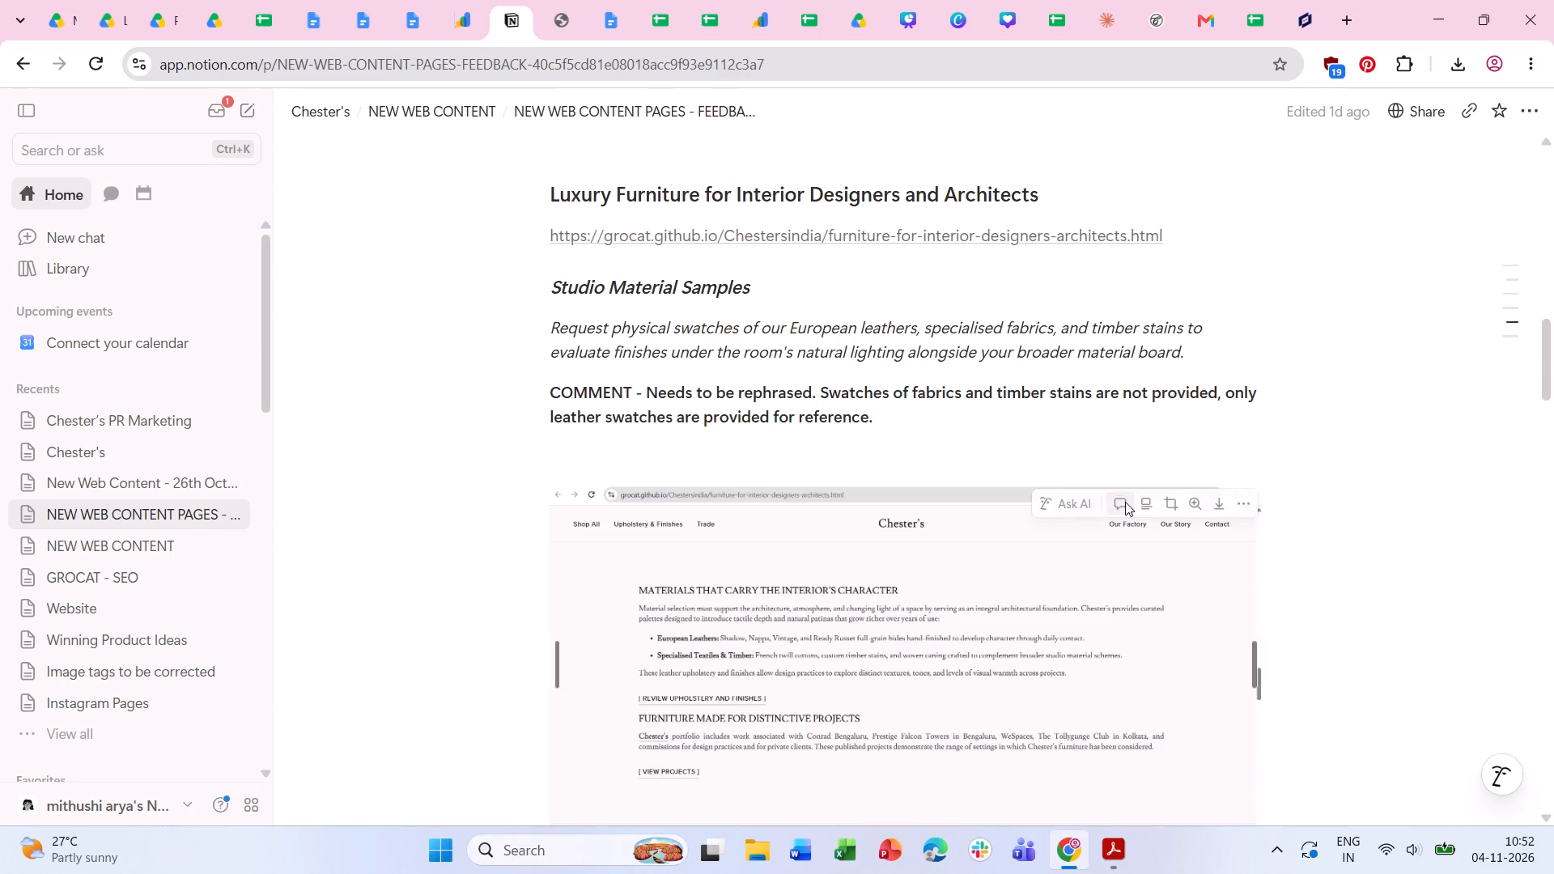
scroll(1125, 502, "down", 15)
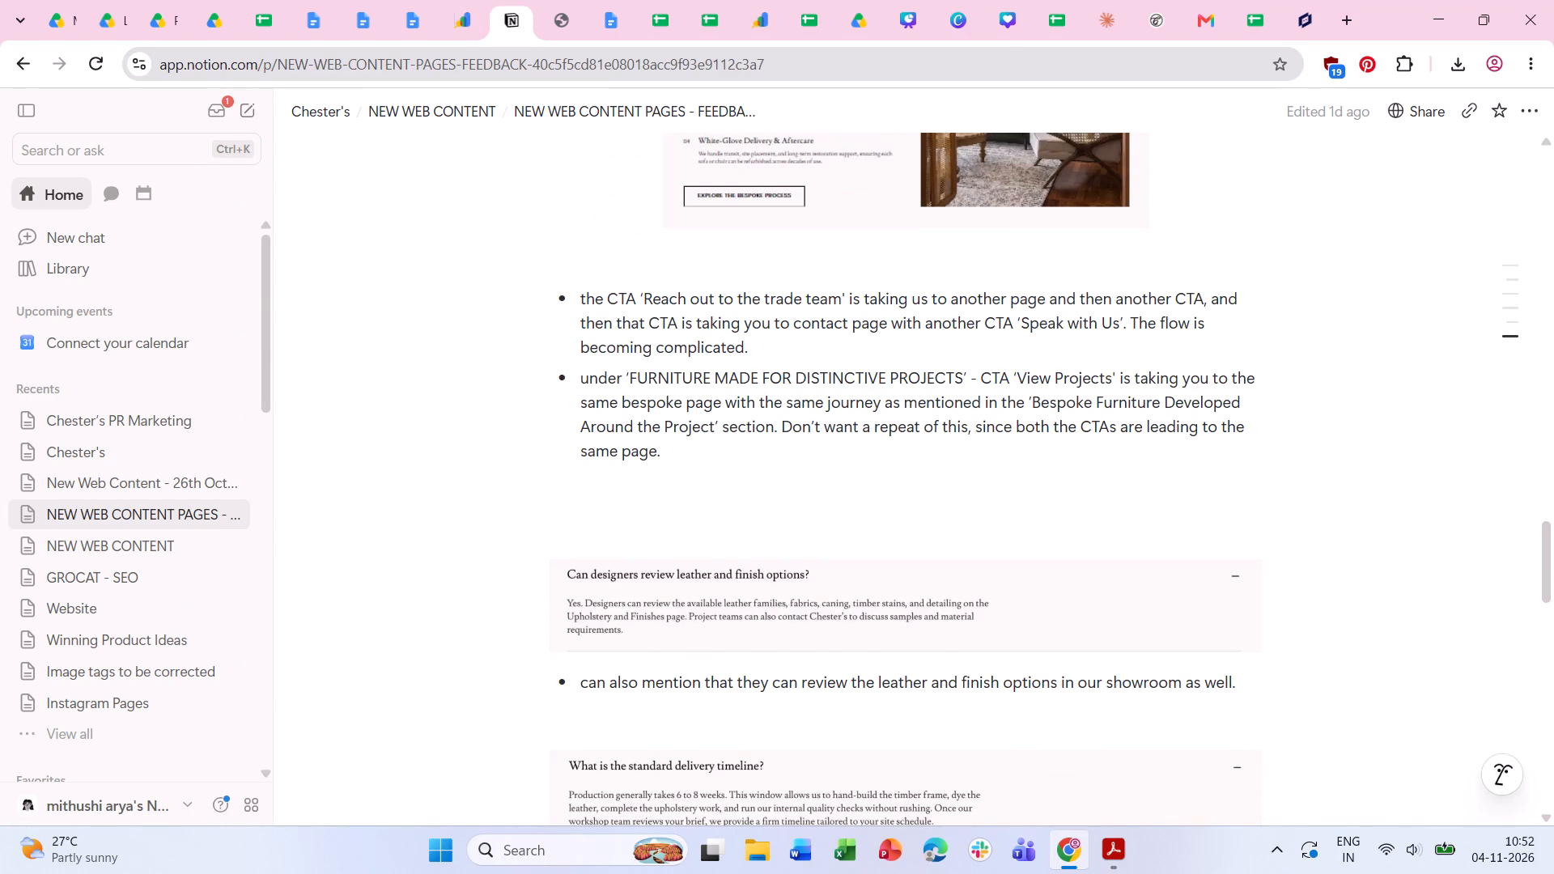
left_click(567, 34)
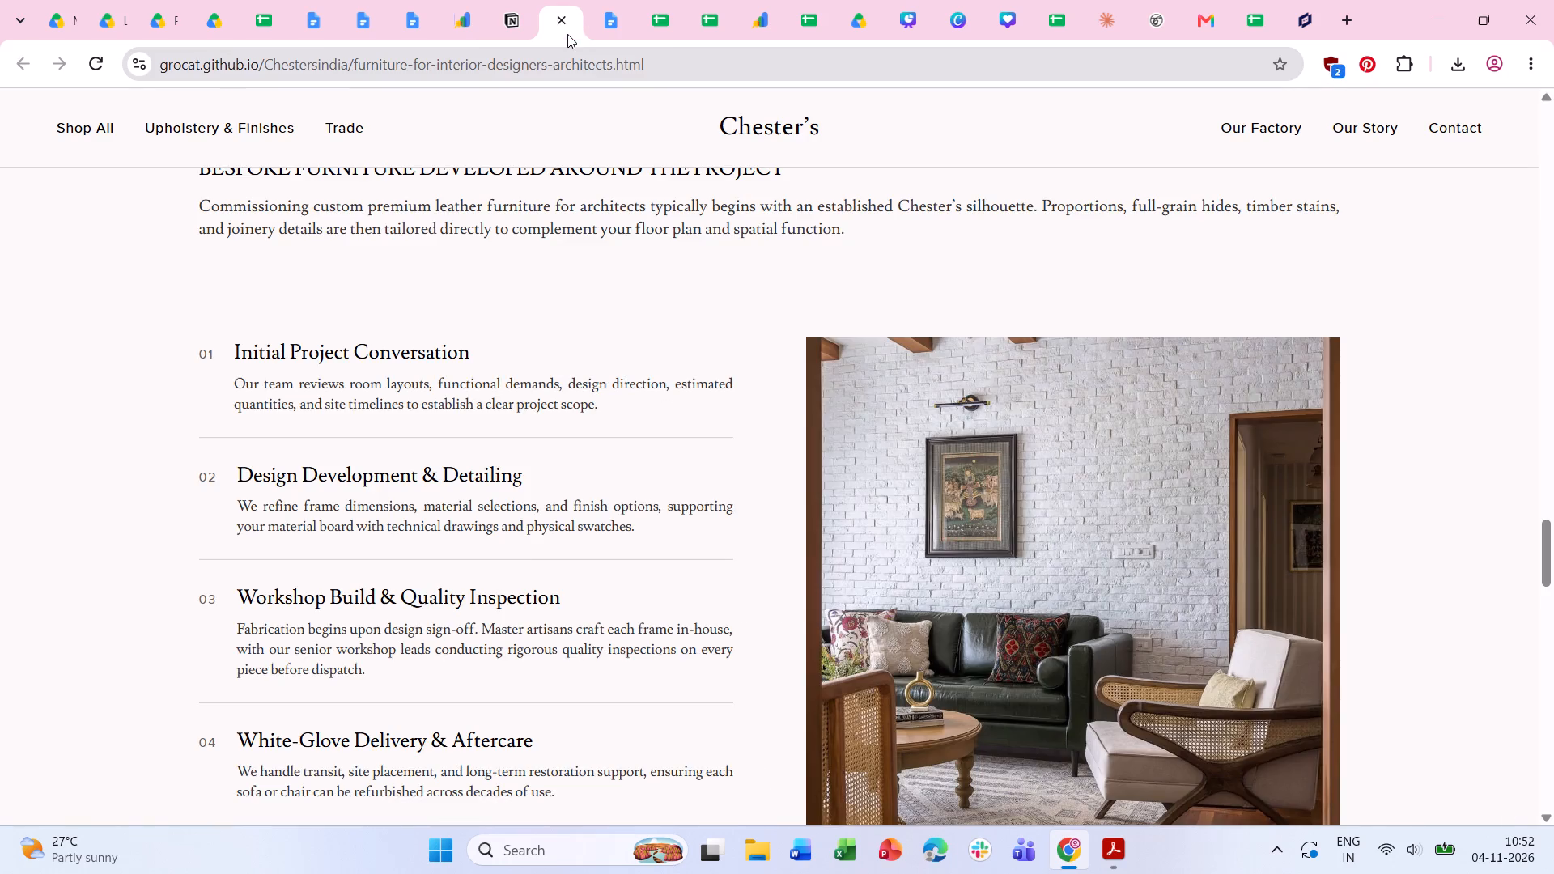
scroll(953, 565, "down", 17)
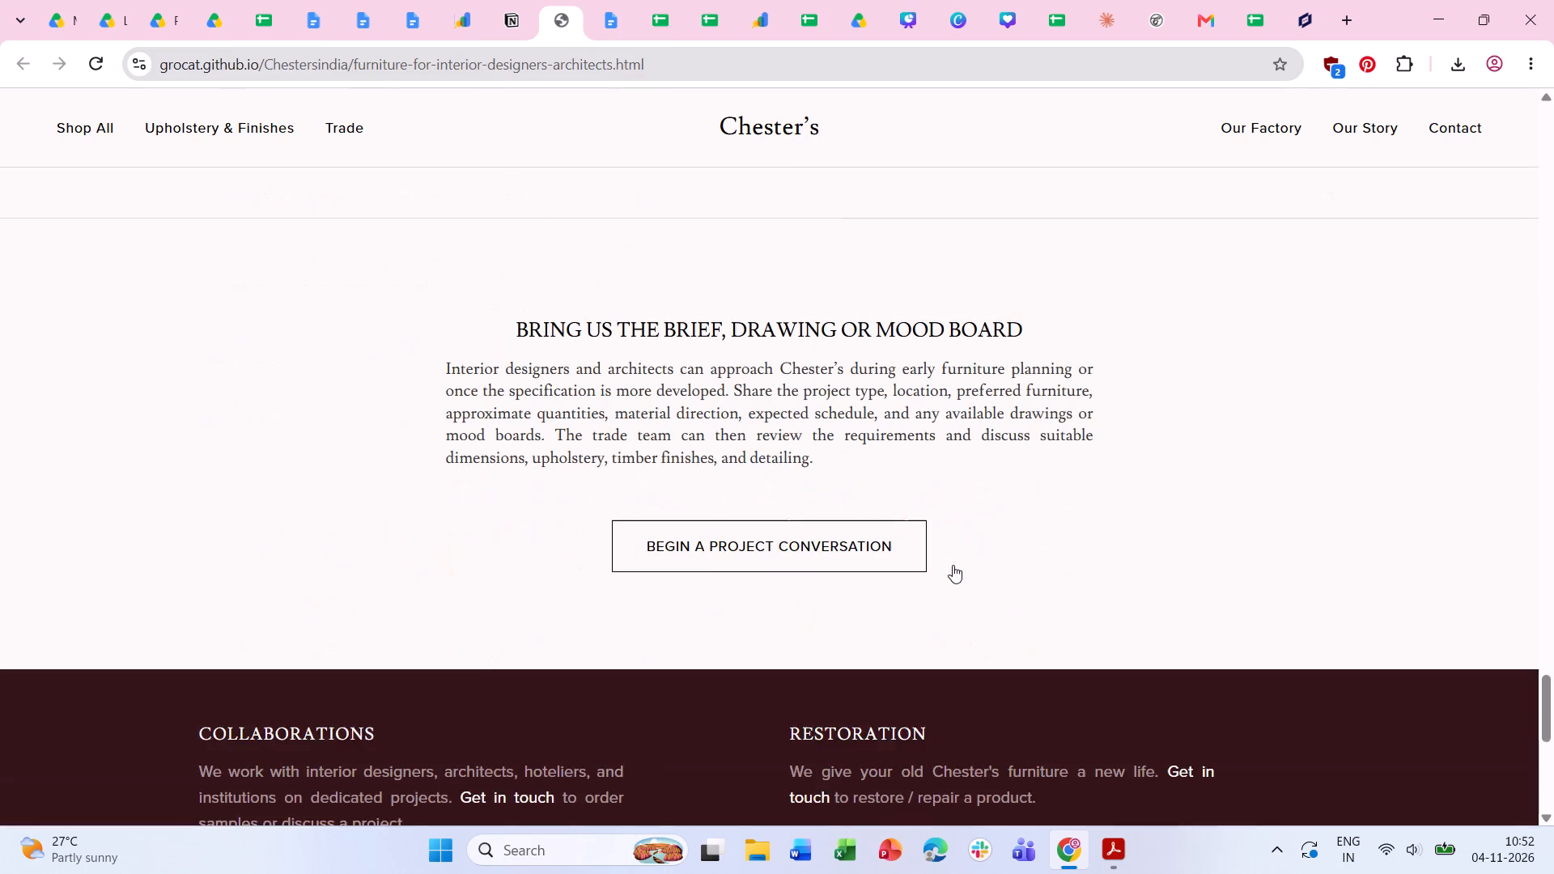
scroll(953, 565, "up", 15)
scroll(953, 565, "up", 15)
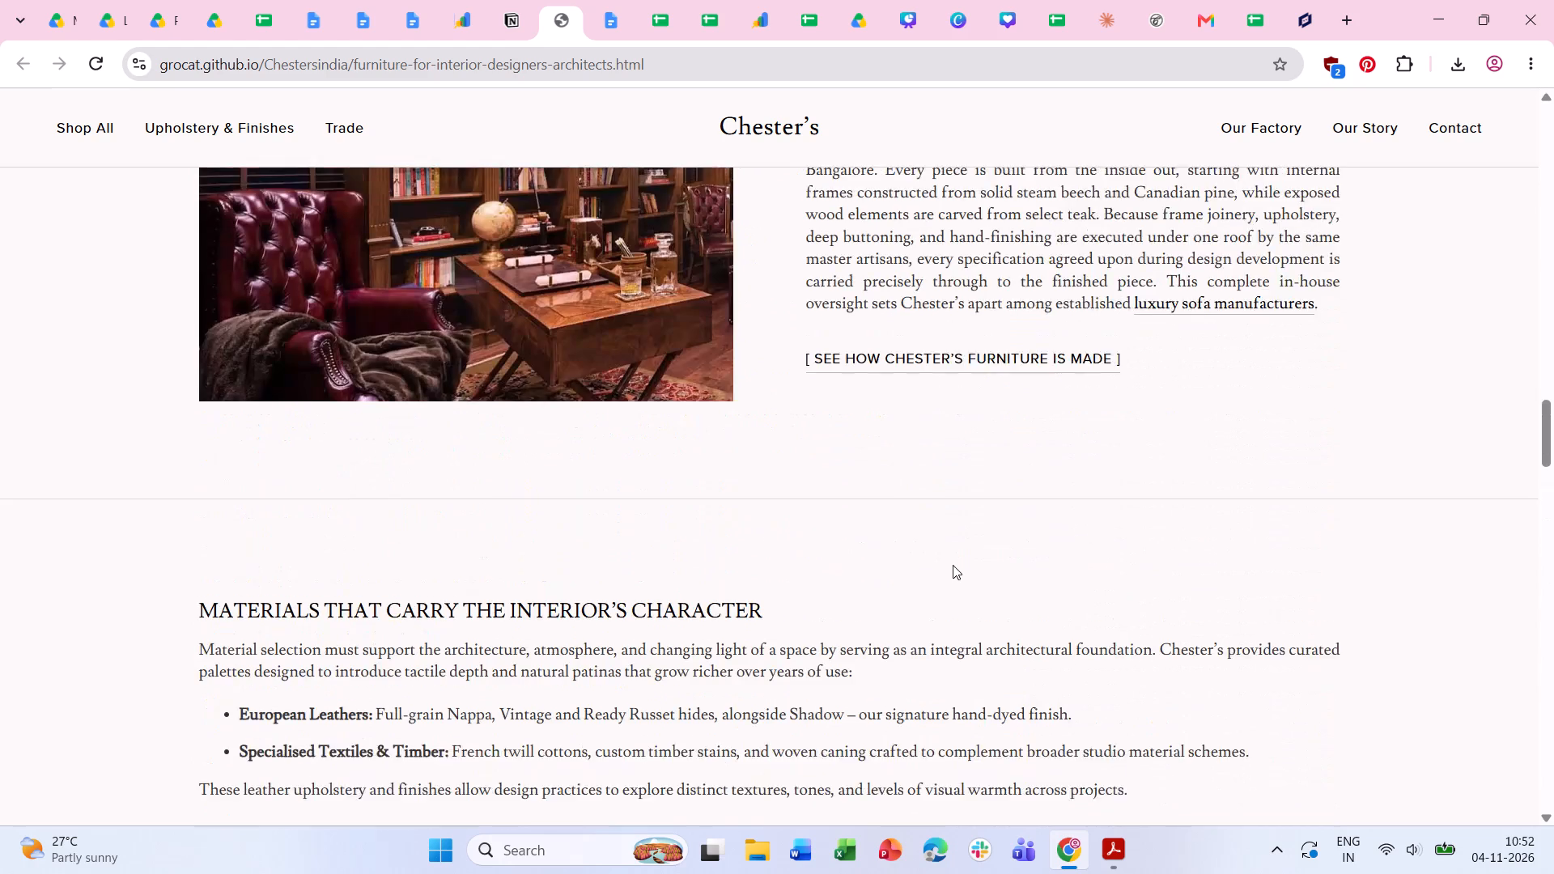
Open the "Explore the Bespoke Process" CTA in a new tab, look through its page to the trade team section, and close it.
scroll(953, 565, "down", 14)
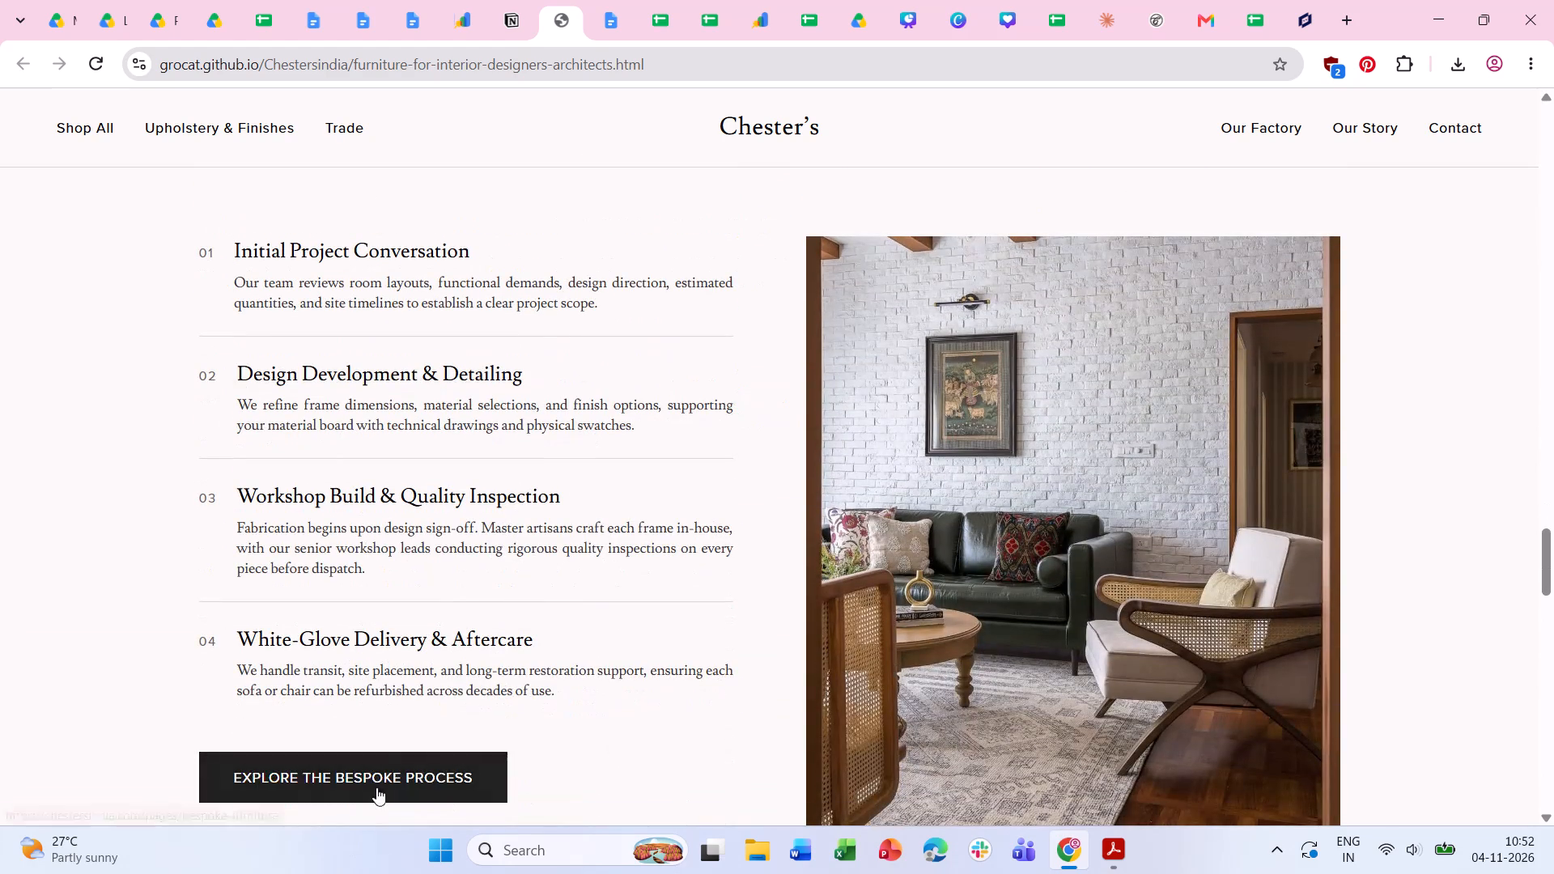
right_click(376, 787)
left_click(444, 557)
left_click(573, 2)
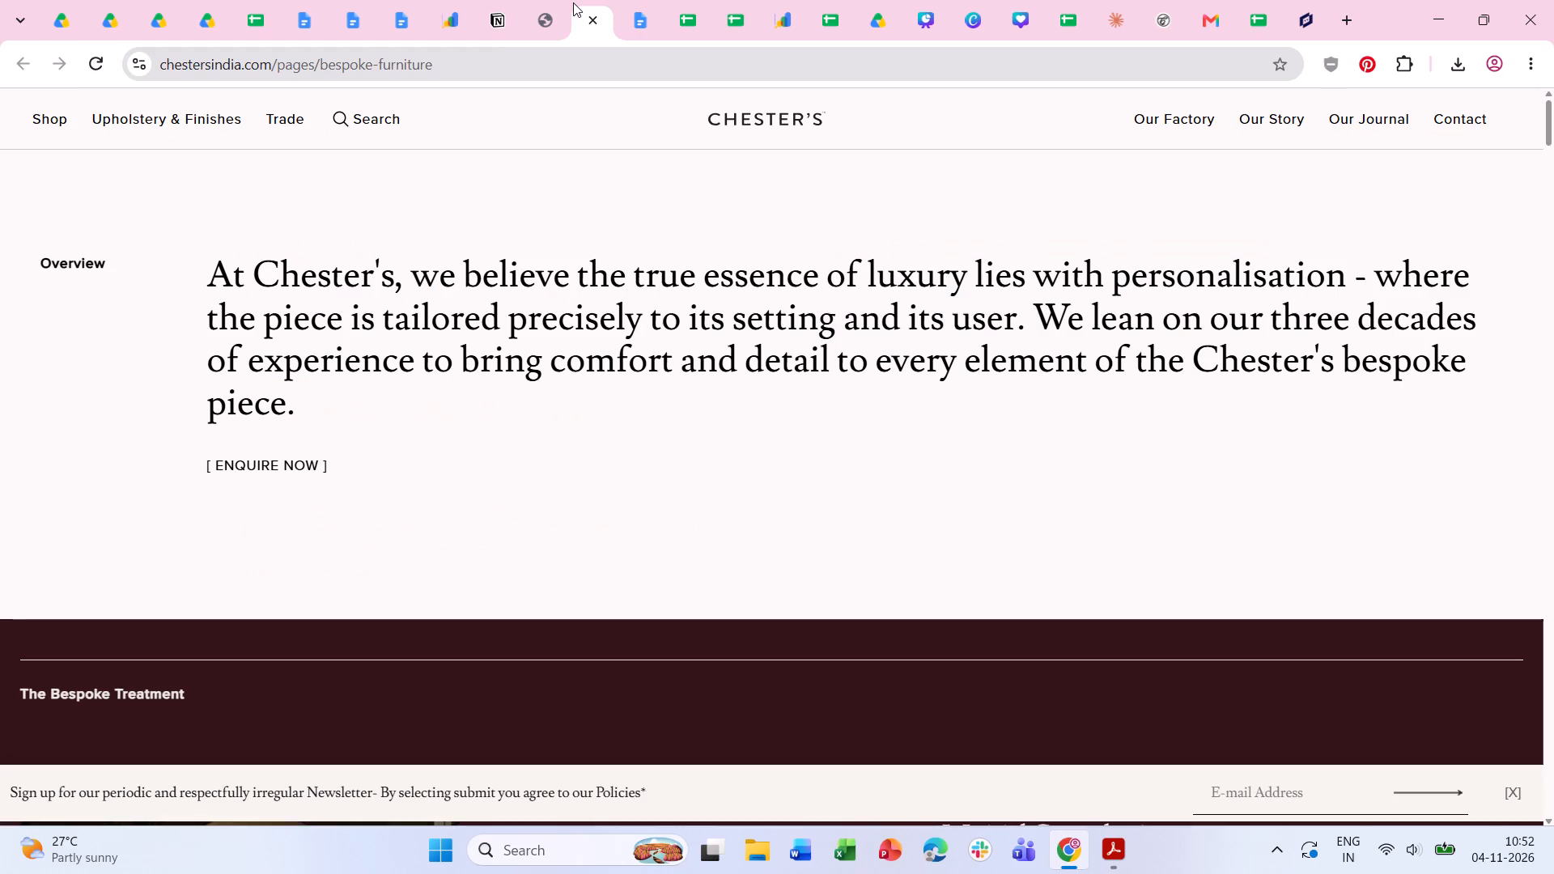
scroll(873, 532, "down", 16)
scroll(1236, 482, "down", 7)
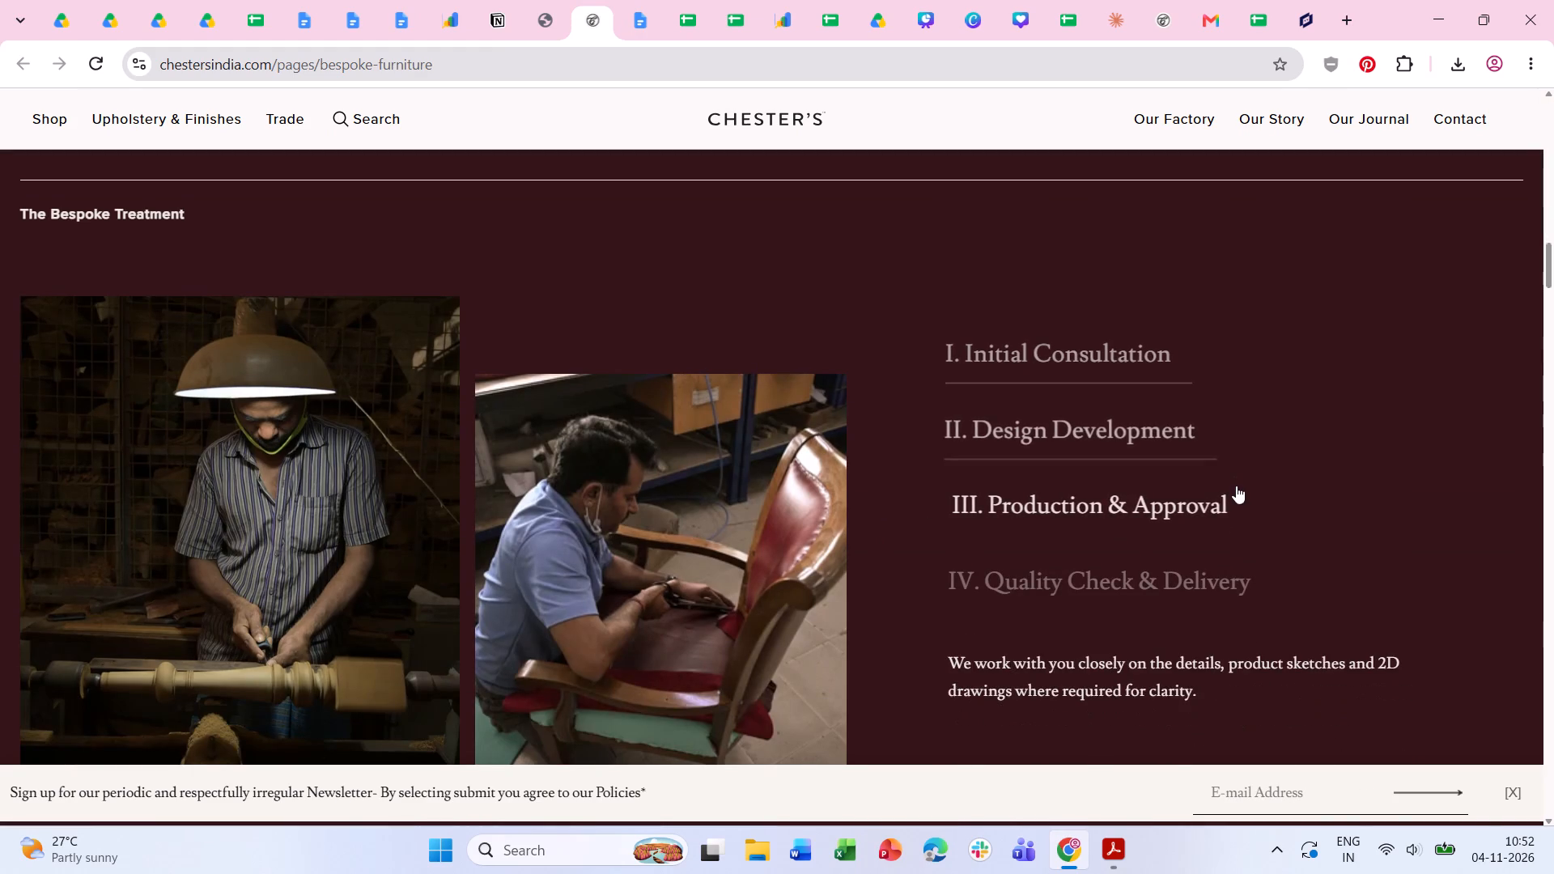
scroll(1231, 499, "down", 7)
scroll(1231, 503, "down", 16)
scroll(1236, 506, "down", 16)
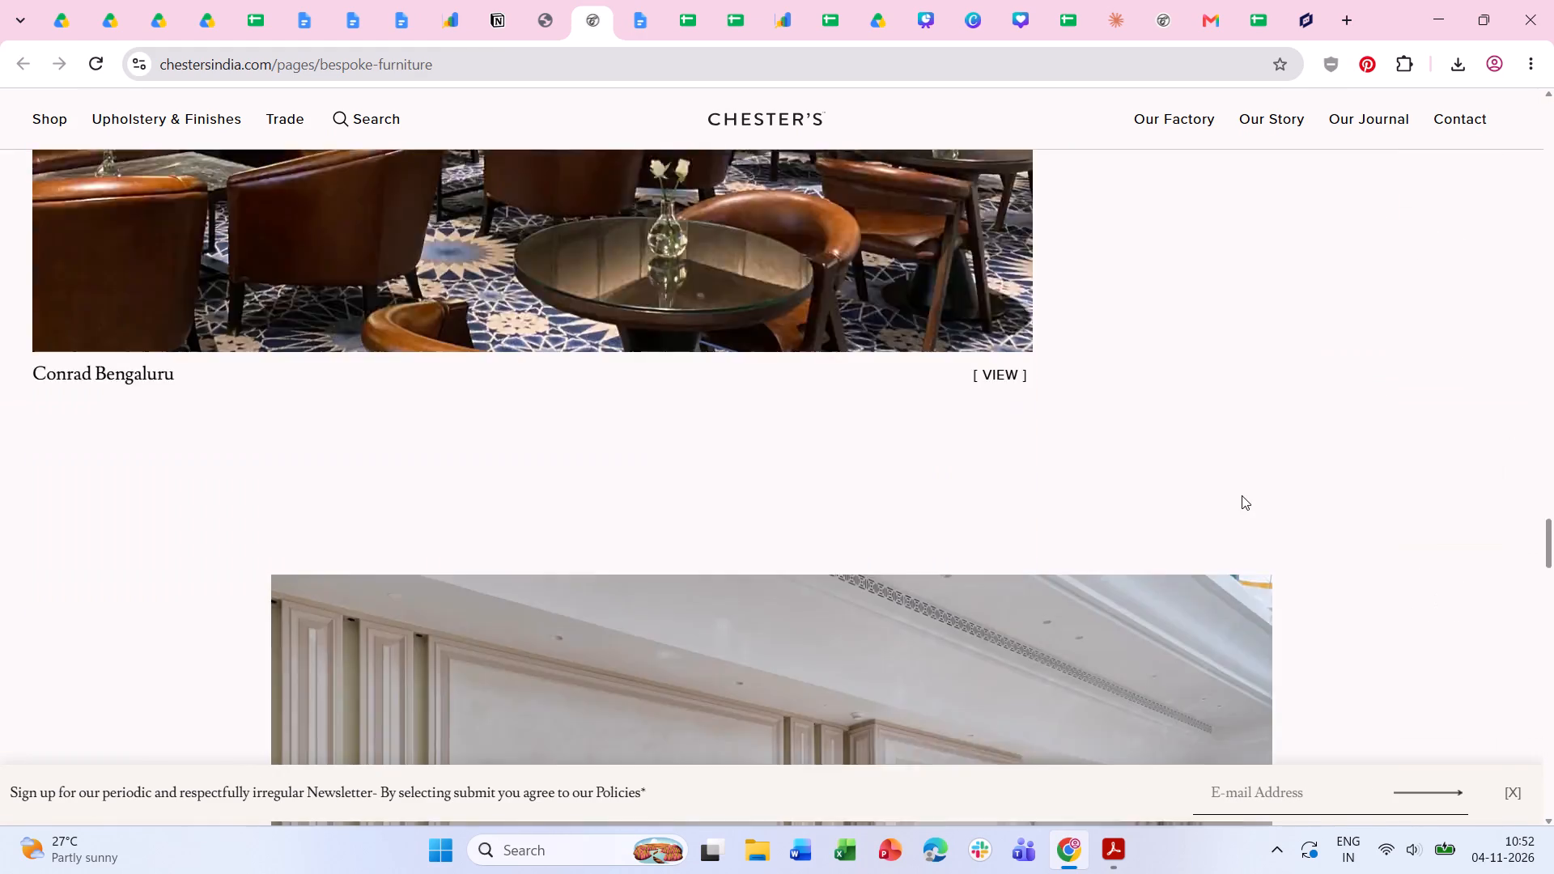
scroll(1242, 495, "down", 18)
scroll(1242, 497, "down", 8)
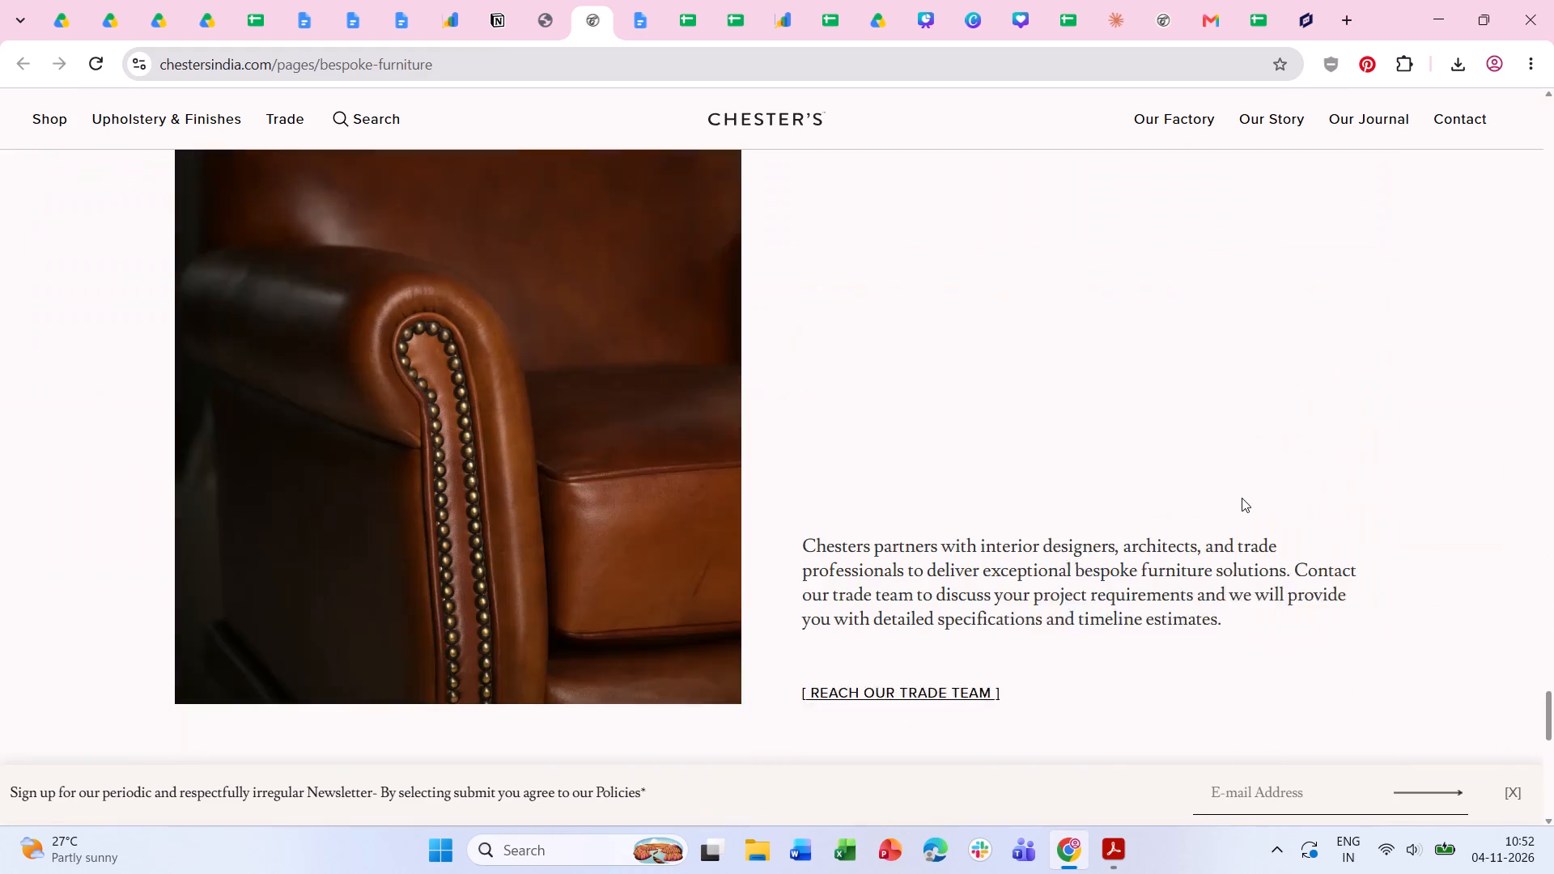
left_click(599, 25)
Check the demo page's FAQ answer on reviewing leather and finish options against the Notion comment about showroom viewing.
left_click(504, 23)
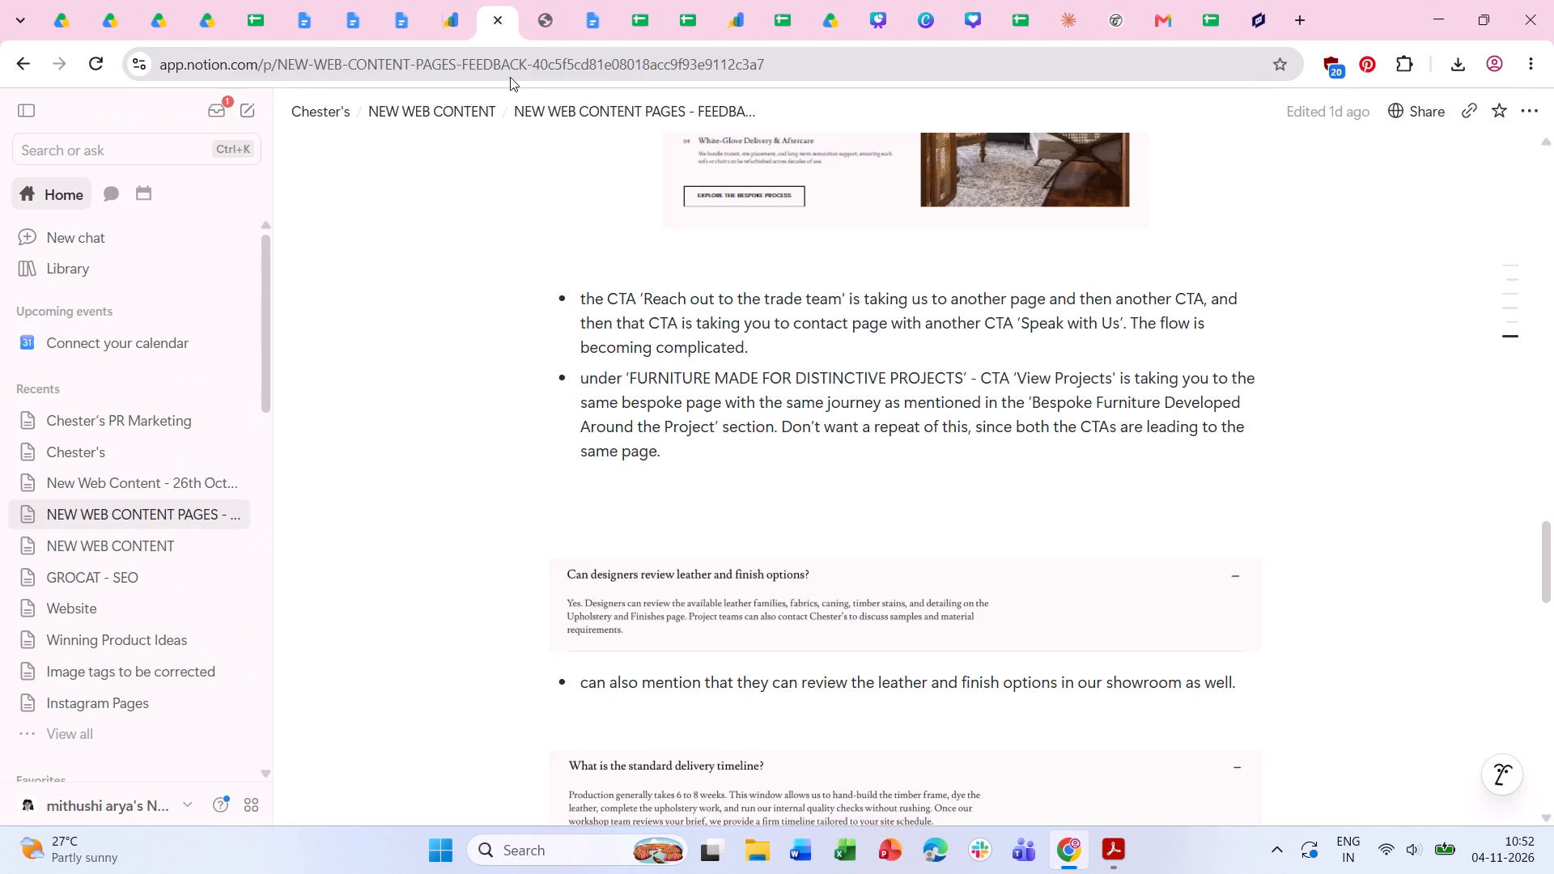
scroll(1360, 571, "down", 3)
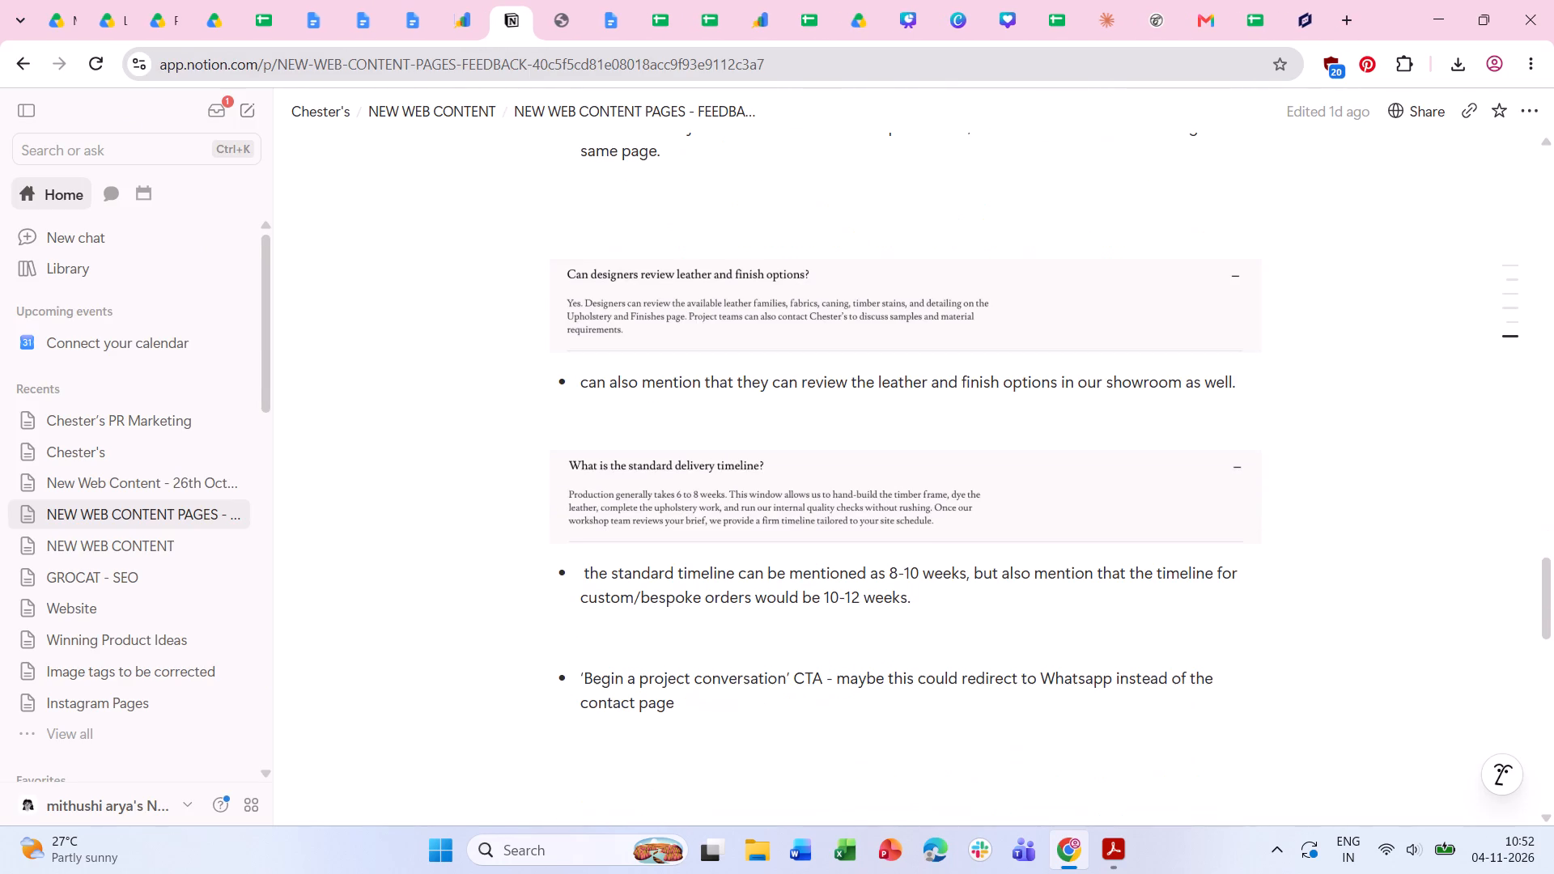
left_click(558, 14)
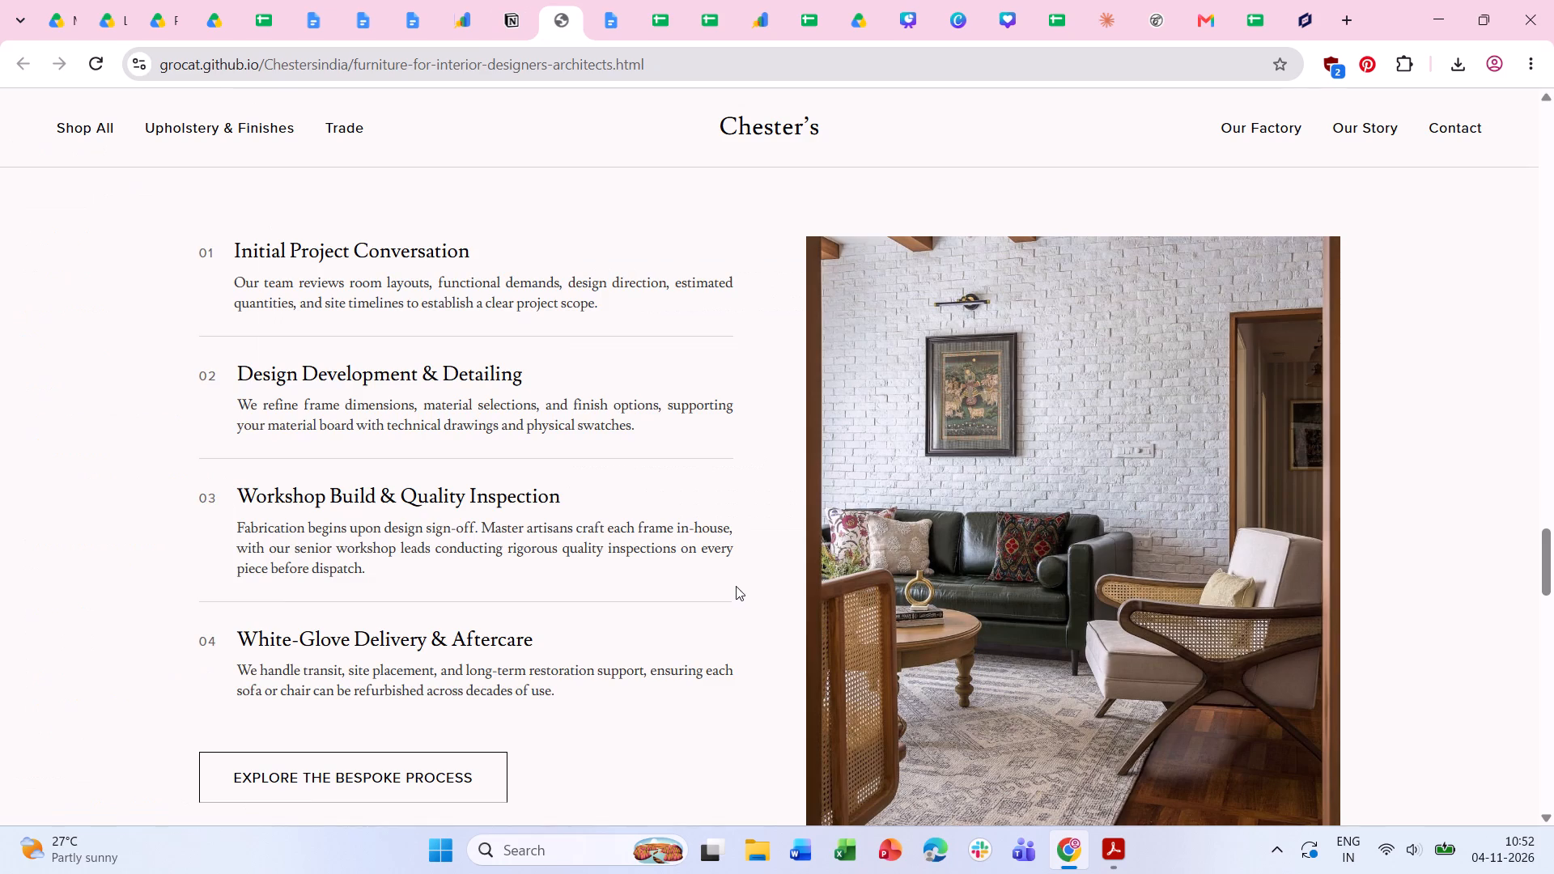
scroll(743, 589, "down", 9)
scroll(744, 589, "up", 1)
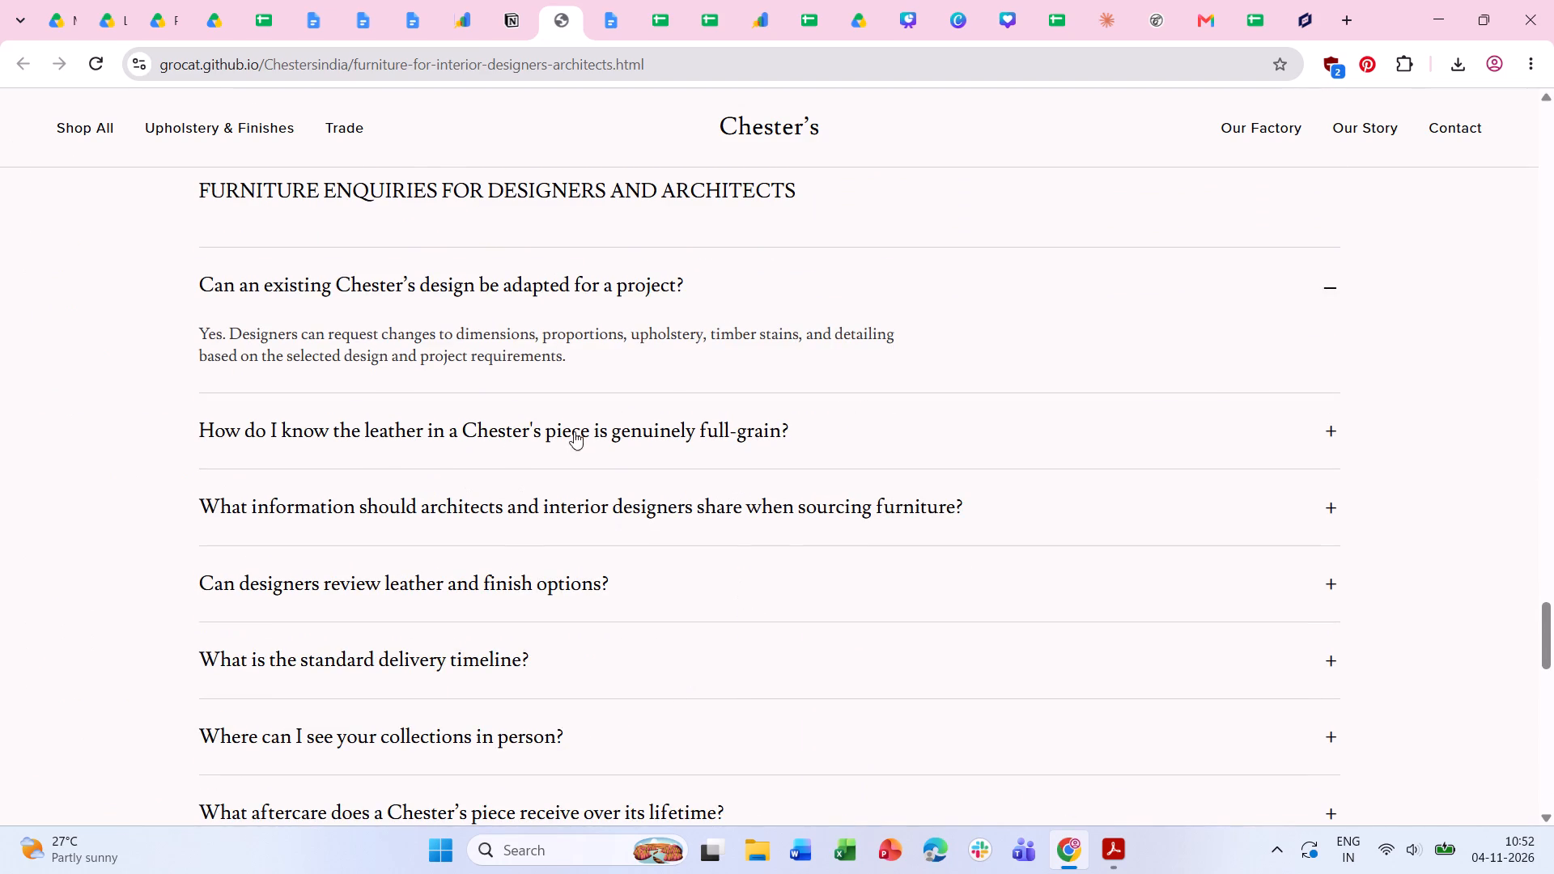
left_click(534, 575)
scroll(702, 617, "down", 1)
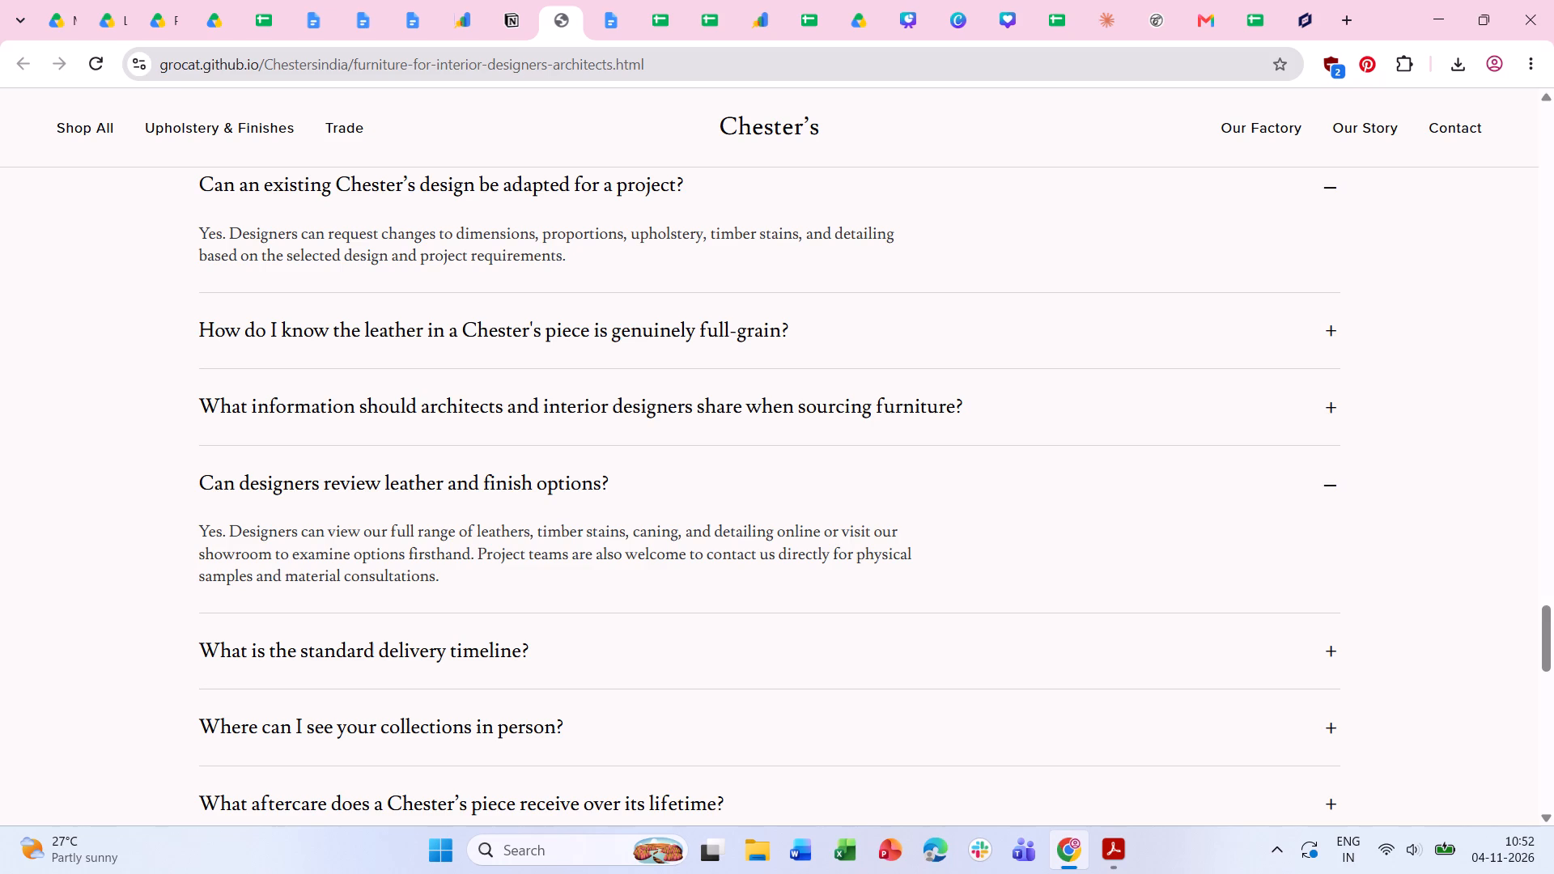
left_click(563, 493)
left_click(519, 36)
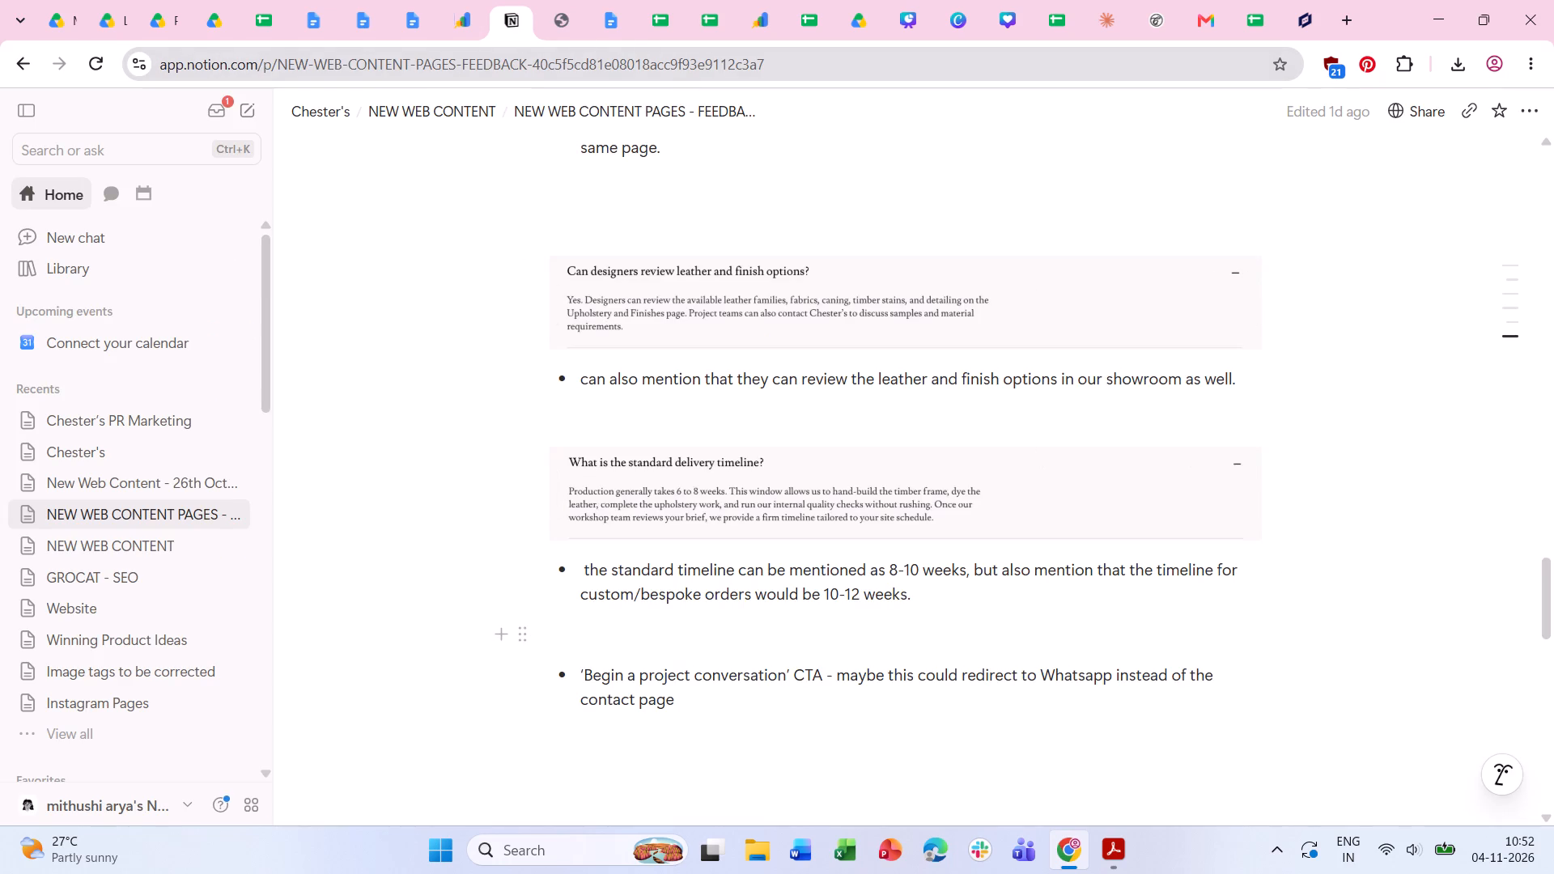
Check the demo page's FAQ answer on the standard delivery timeline against the Notion comment about standard and bespoke order timelines.
left_click(563, 20)
left_click(520, 562)
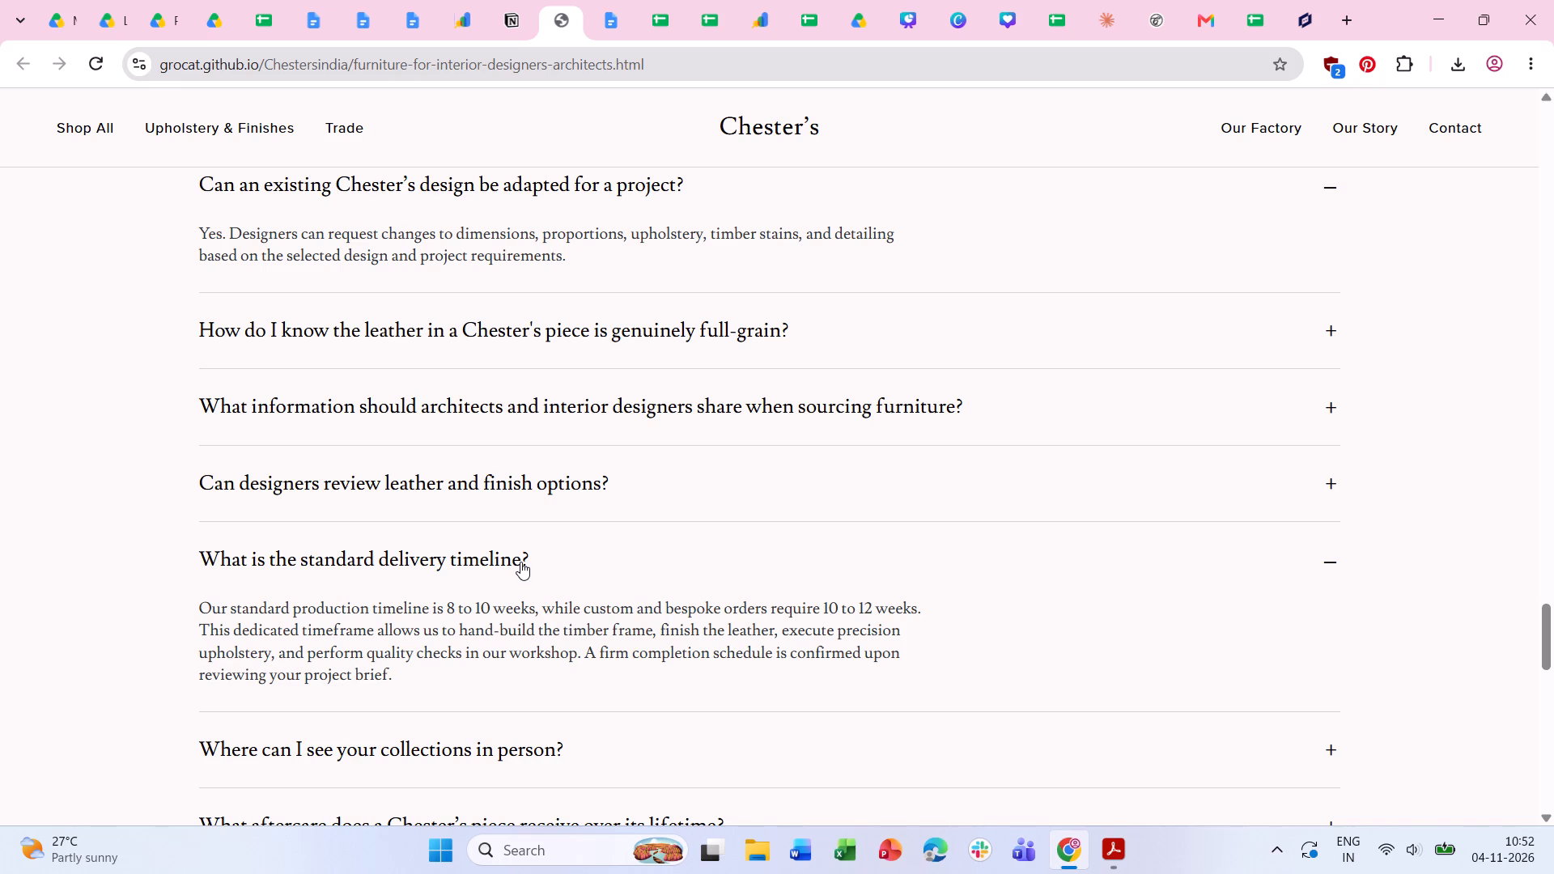
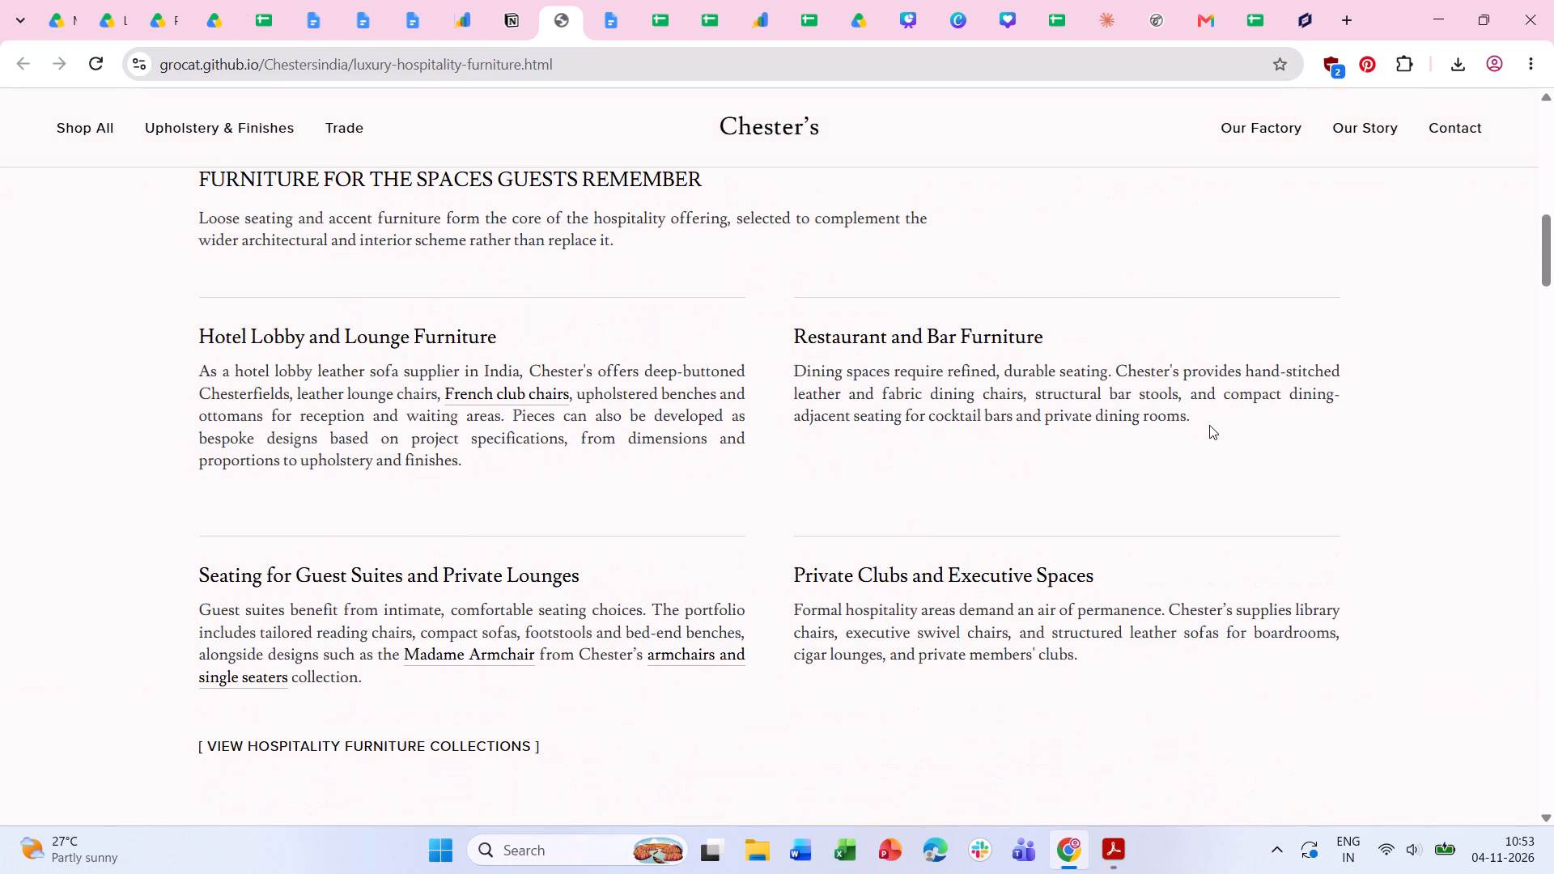
Look through the luxury hospitality furniture demo page from the furniture categories to the FAQ, and return to the craftsmanship section.
scroll(1209, 425, "down", 8)
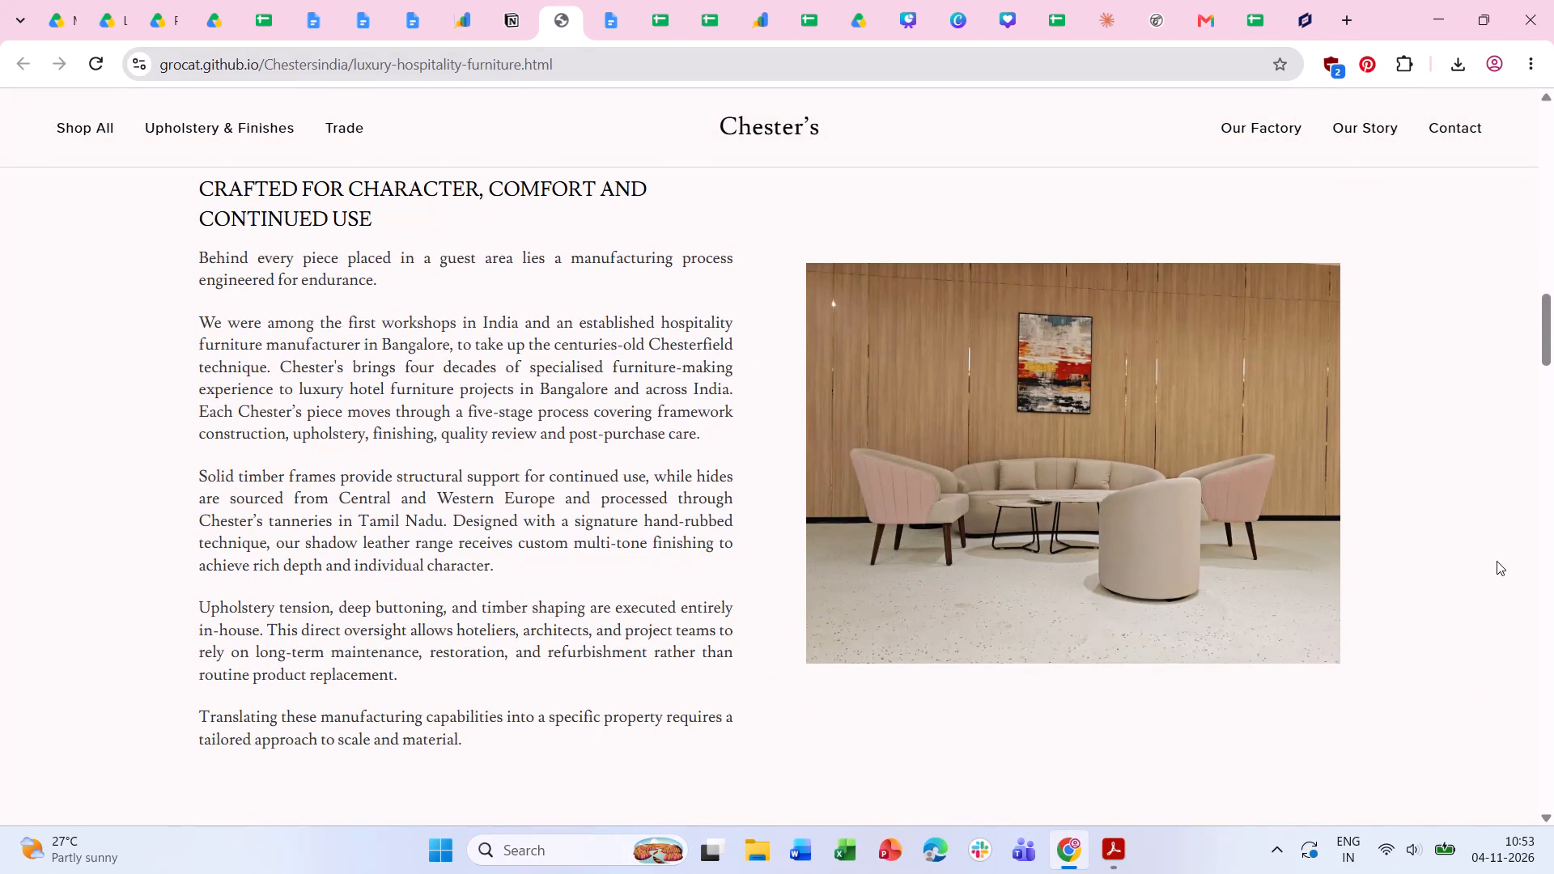
scroll(1497, 561, "down", 5)
scroll(1369, 519, "down", 12)
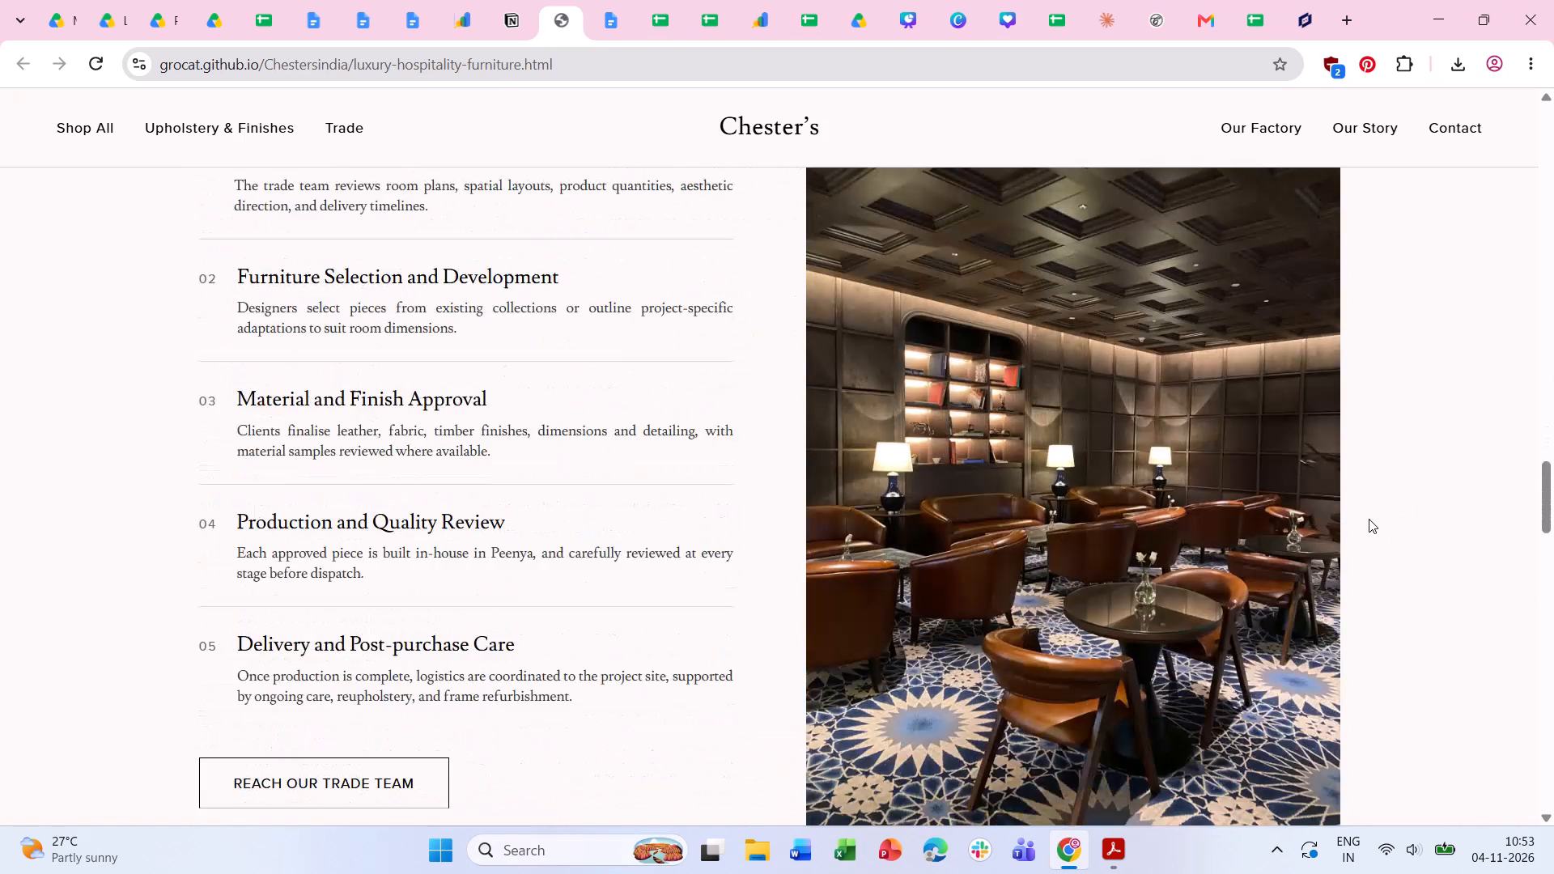
scroll(1369, 519, "down", 16)
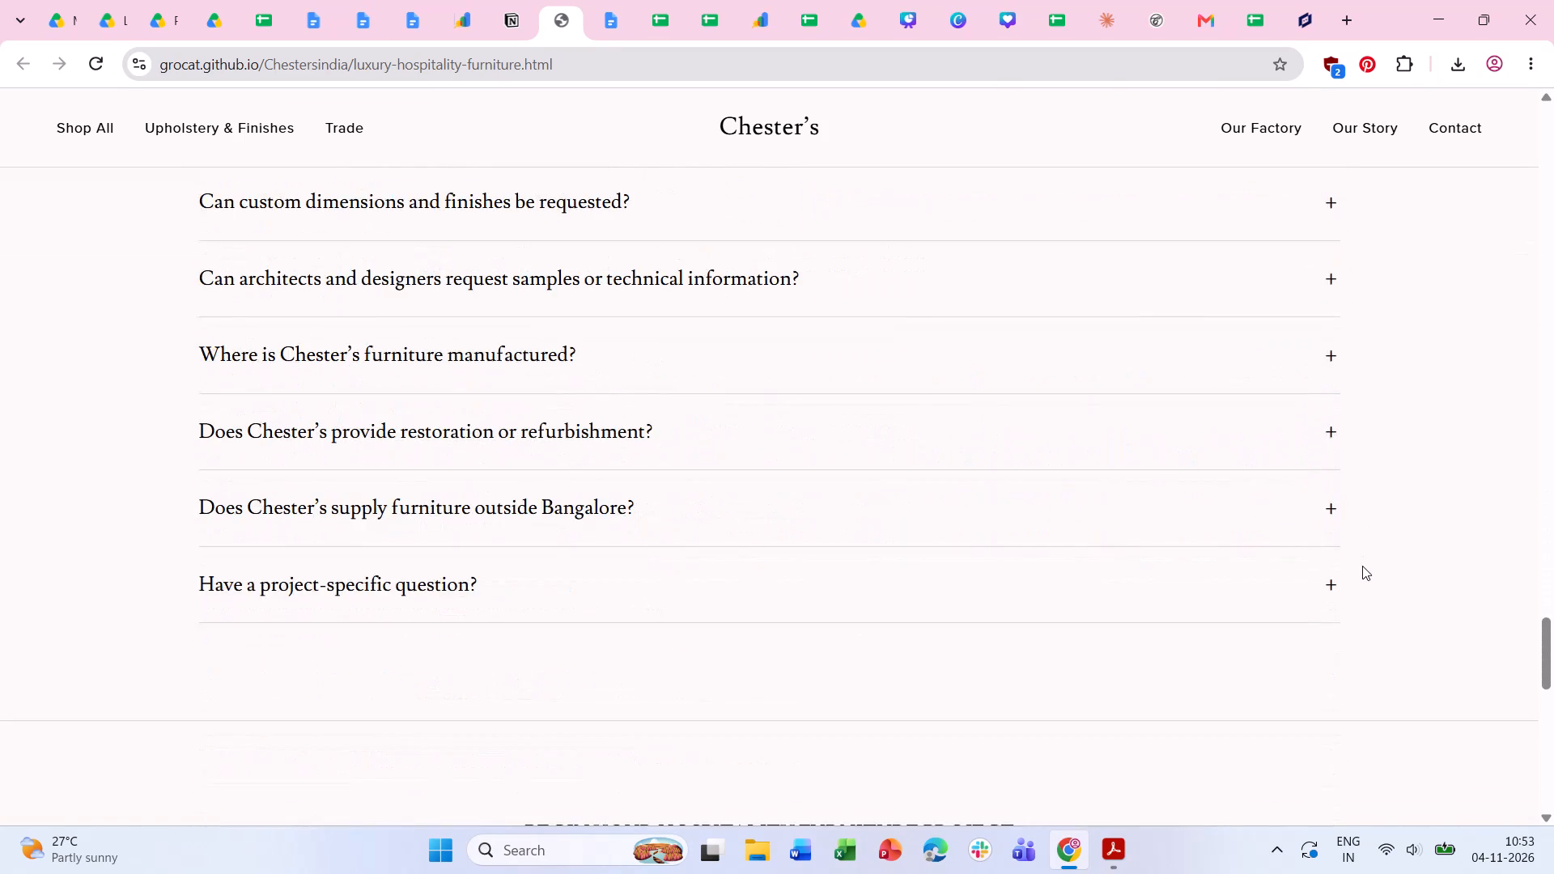
scroll(1362, 566, "up", 20)
scroll(1362, 566, "up", 15)
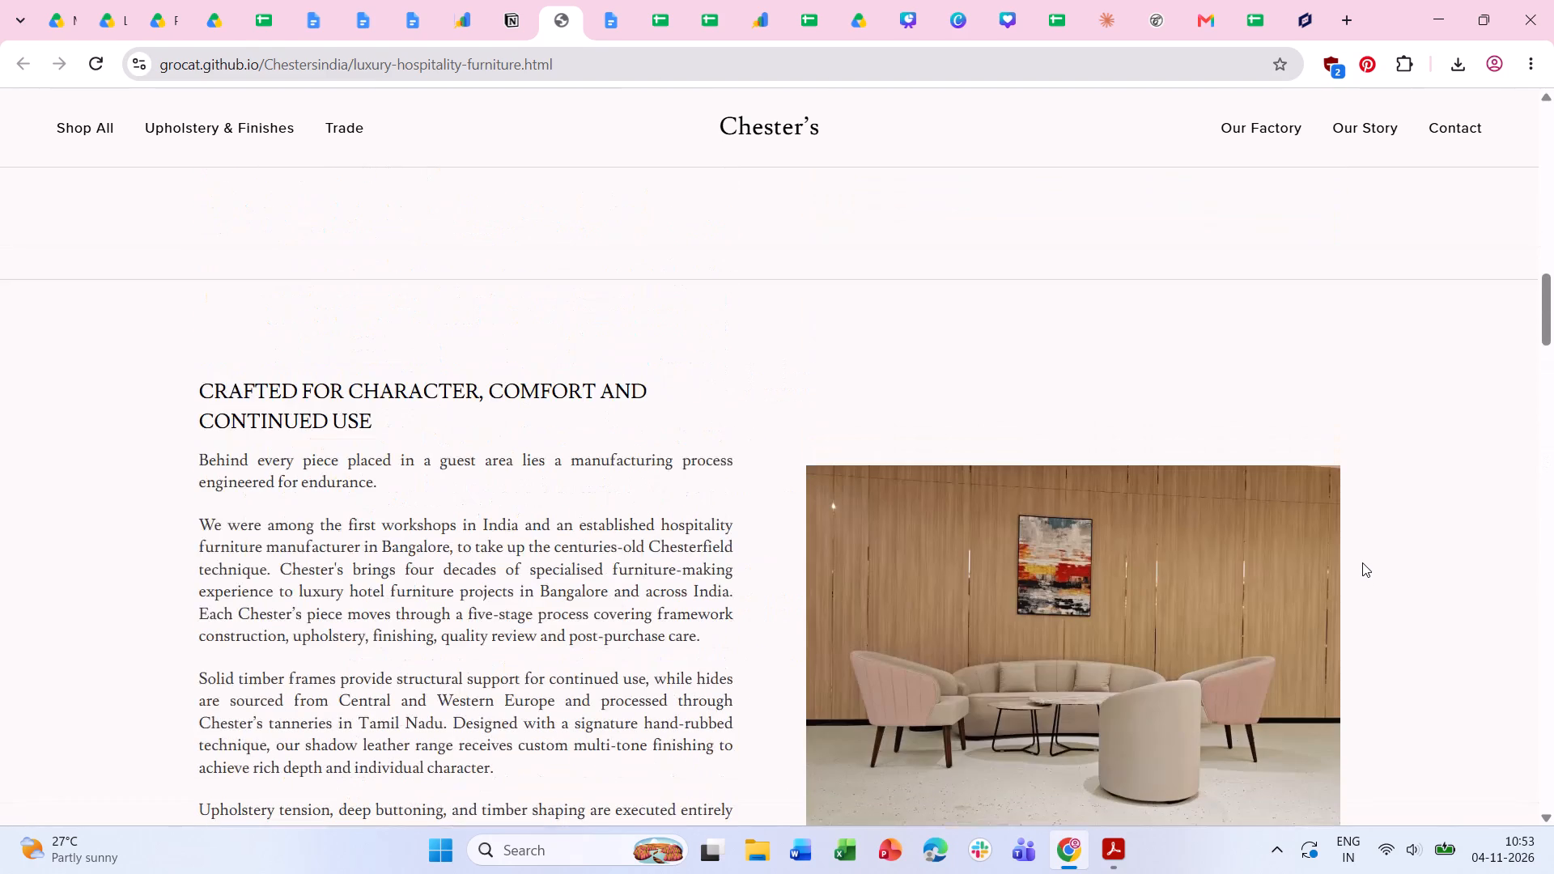
View the Luxury Hospitality Furniture project images in Drive and look for them on the hospitality furniture demo page.
left_click(116, 5)
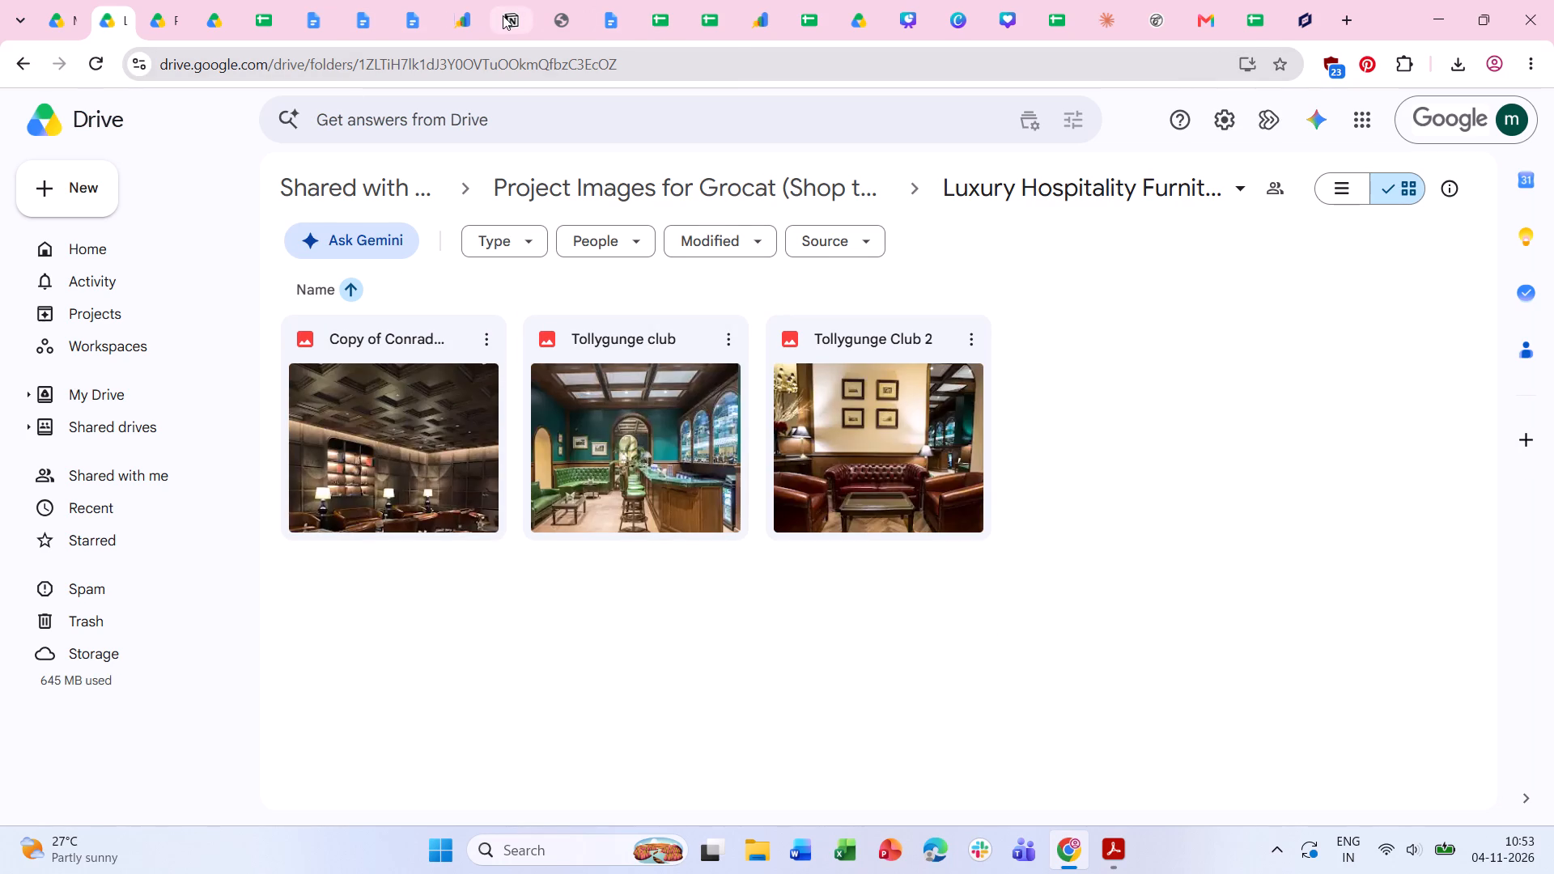
left_click(557, 20)
scroll(728, 486, "down", 5)
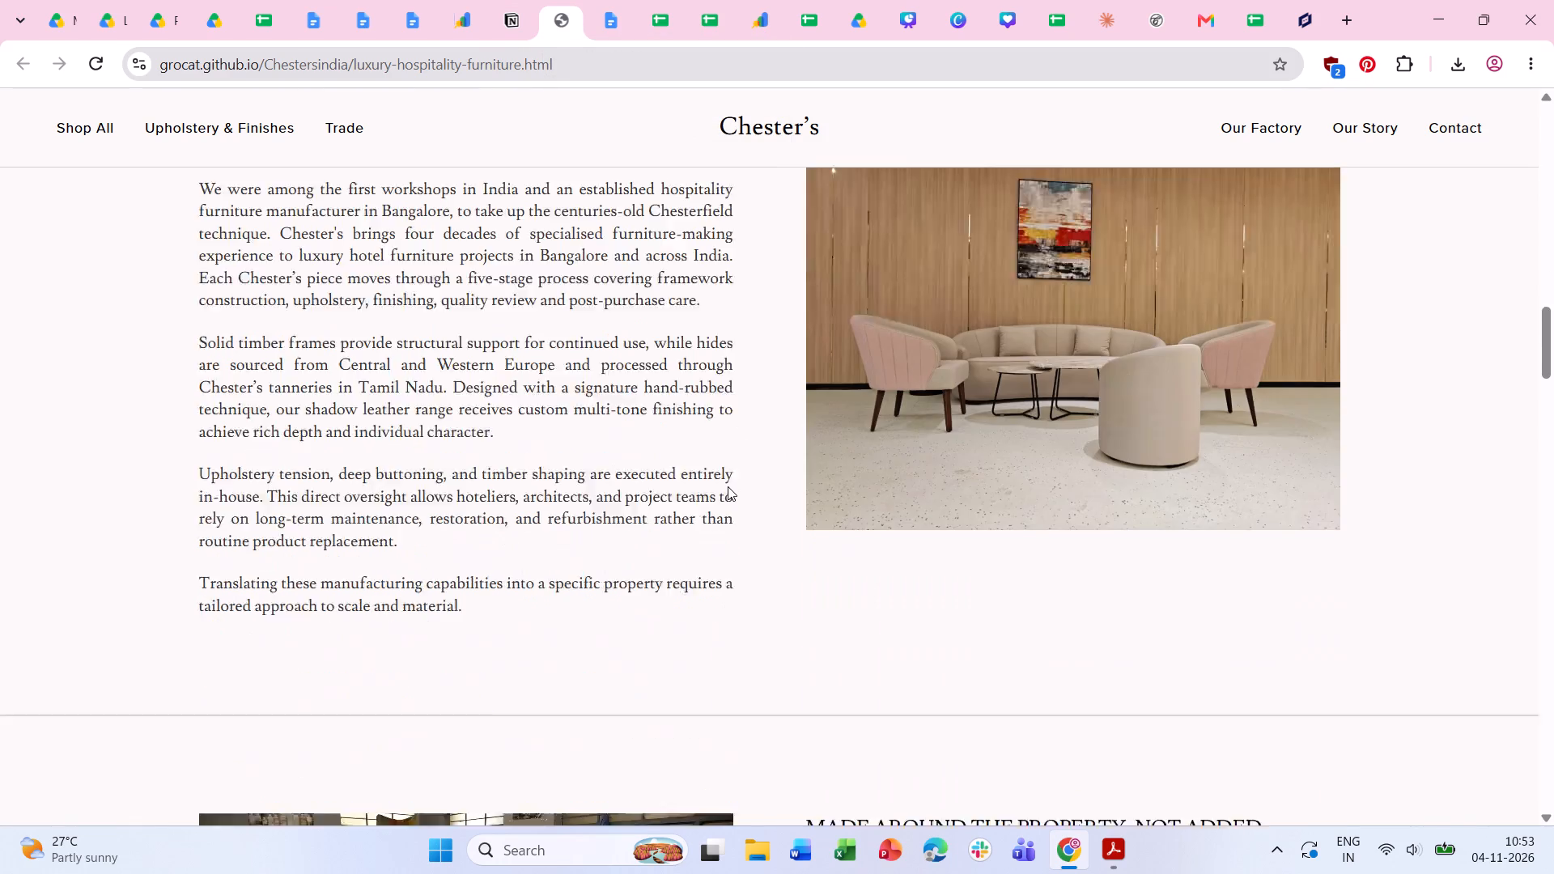
scroll(728, 486, "down", 16)
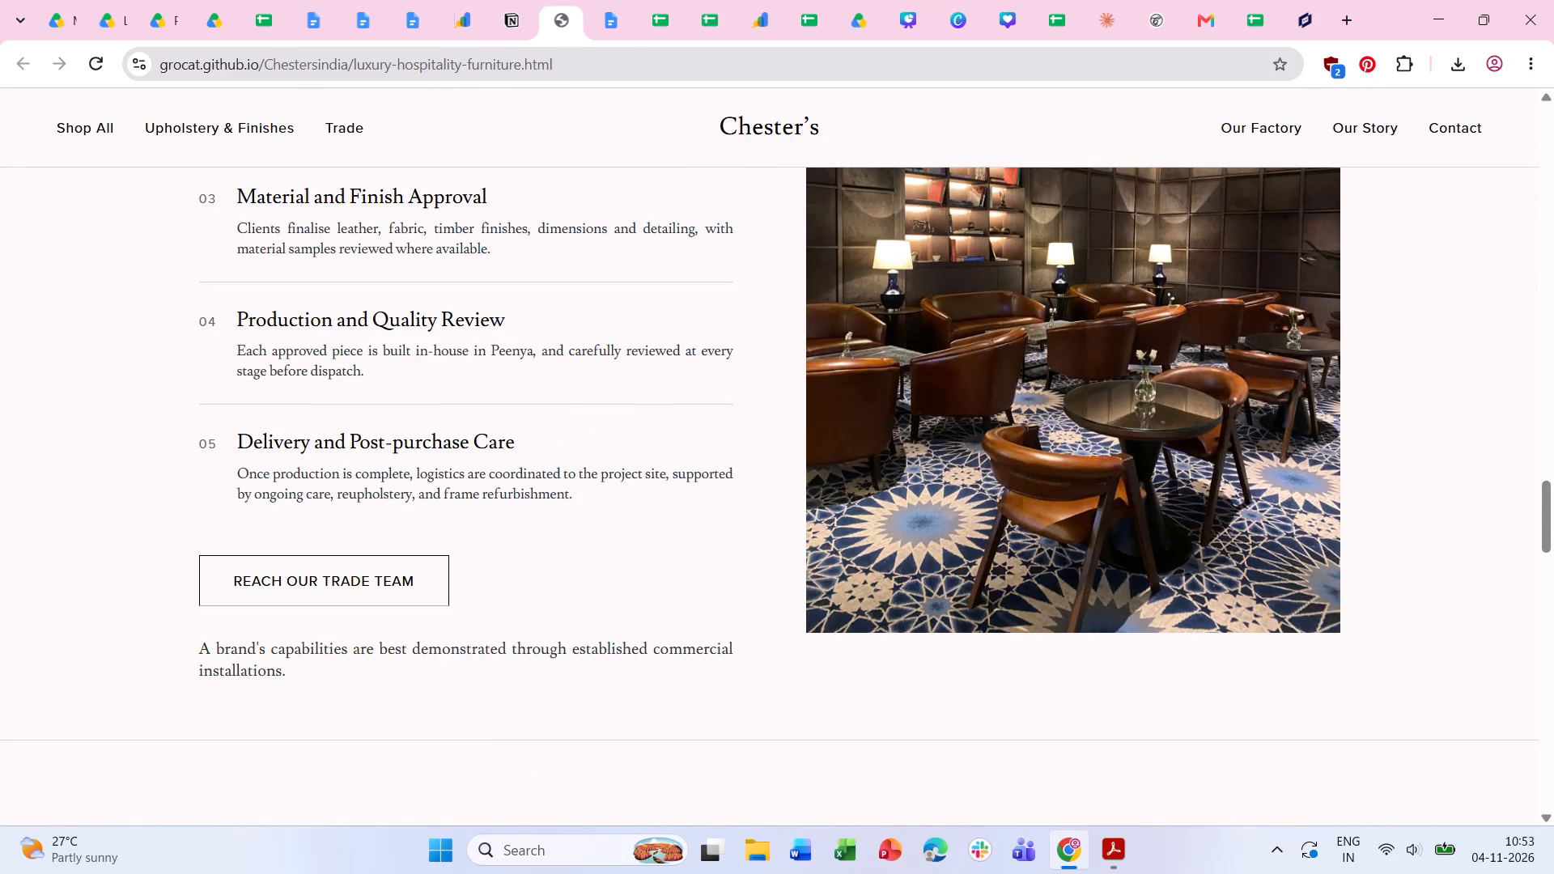
Compare the demo page's "Crafted for Character, Comfort and Continued Use" section with the Notion comments on the Shadow leather line and image replacement.
left_click(500, 31)
scroll(1427, 496, "down", 5)
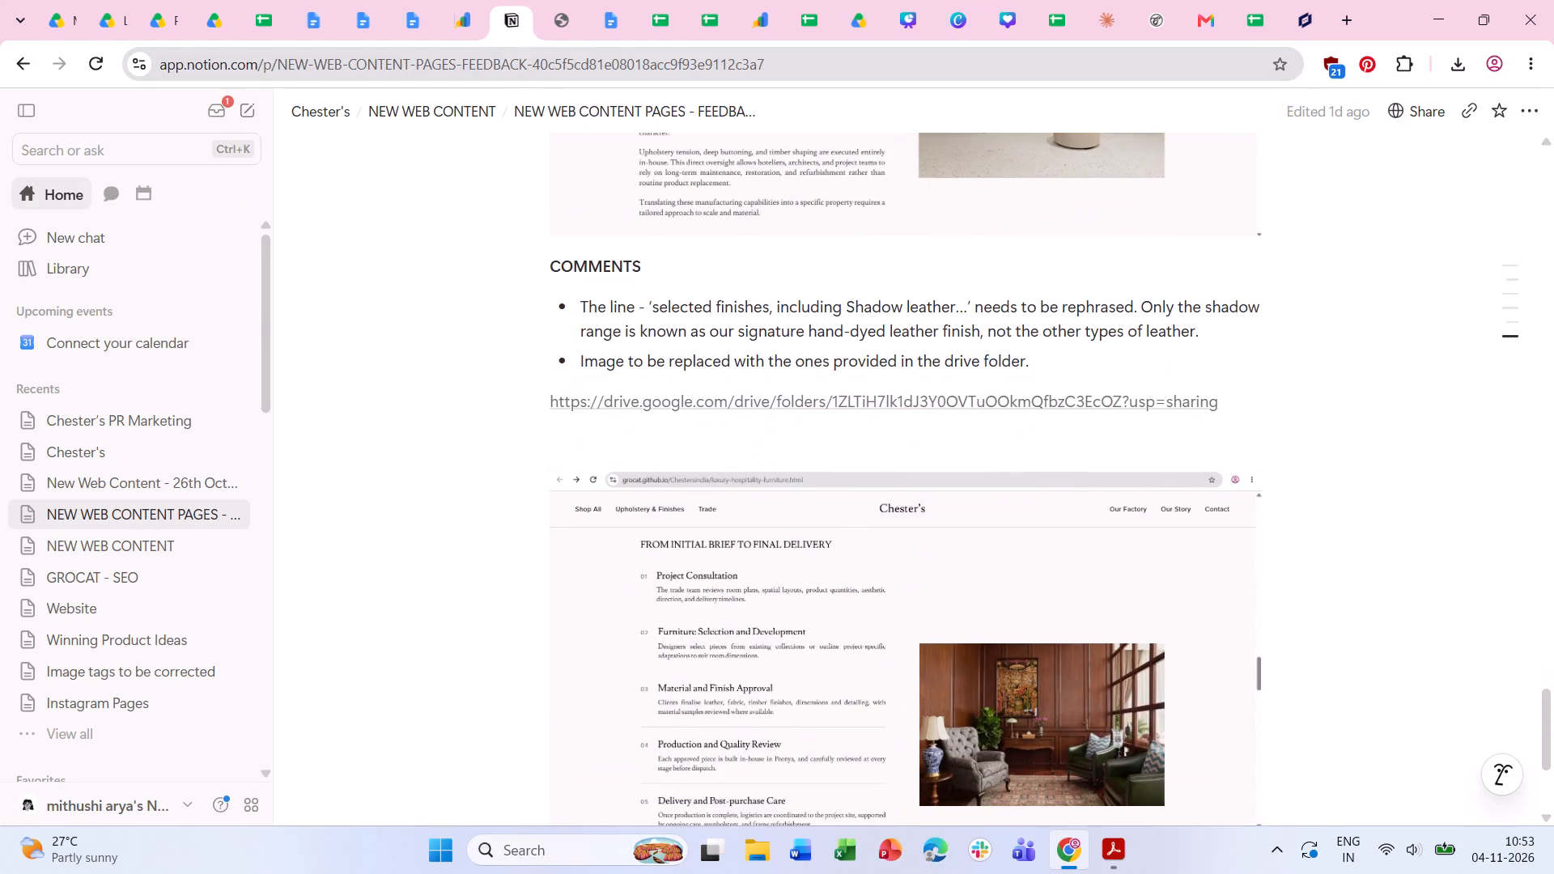
scroll(1398, 468, "up", 2)
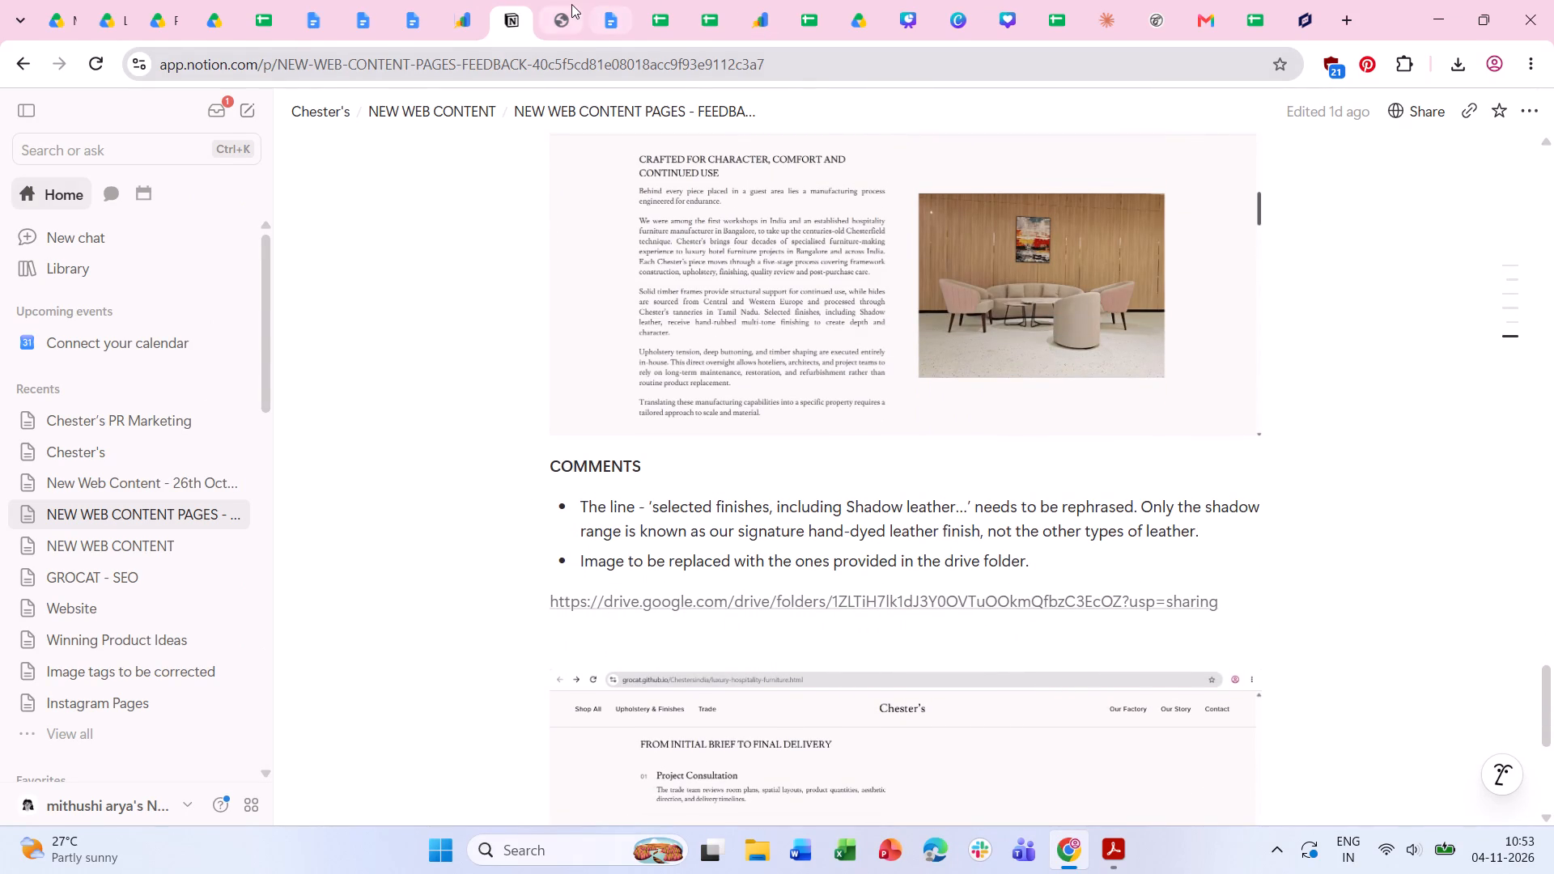
left_click(571, 4)
scroll(810, 484, "up", 20)
scroll(810, 484, "up", 2)
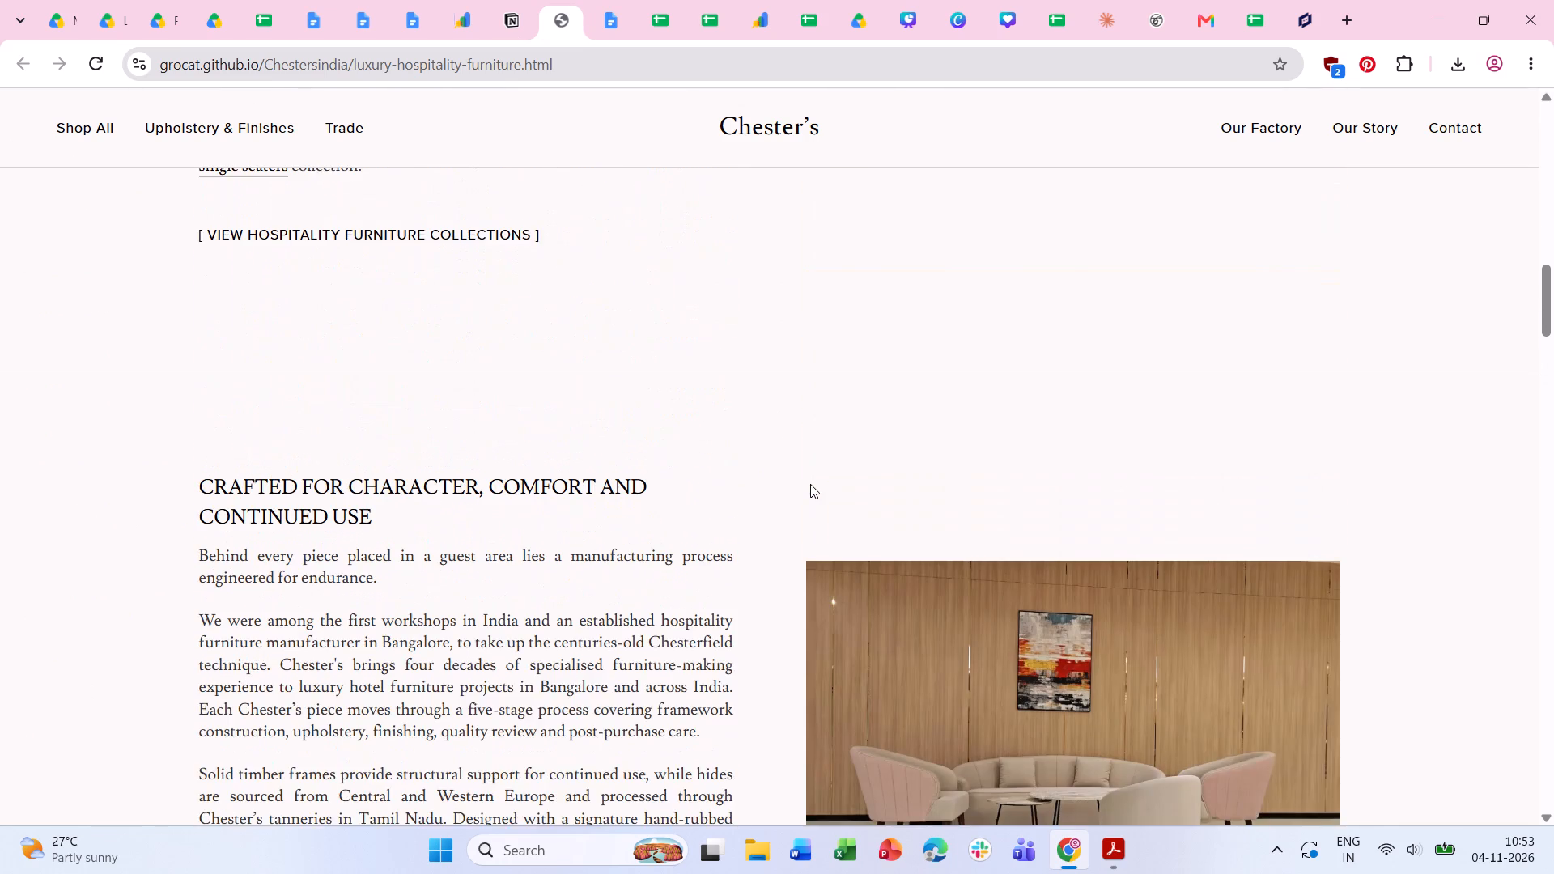
scroll(810, 484, "down", 3)
left_click(524, 1)
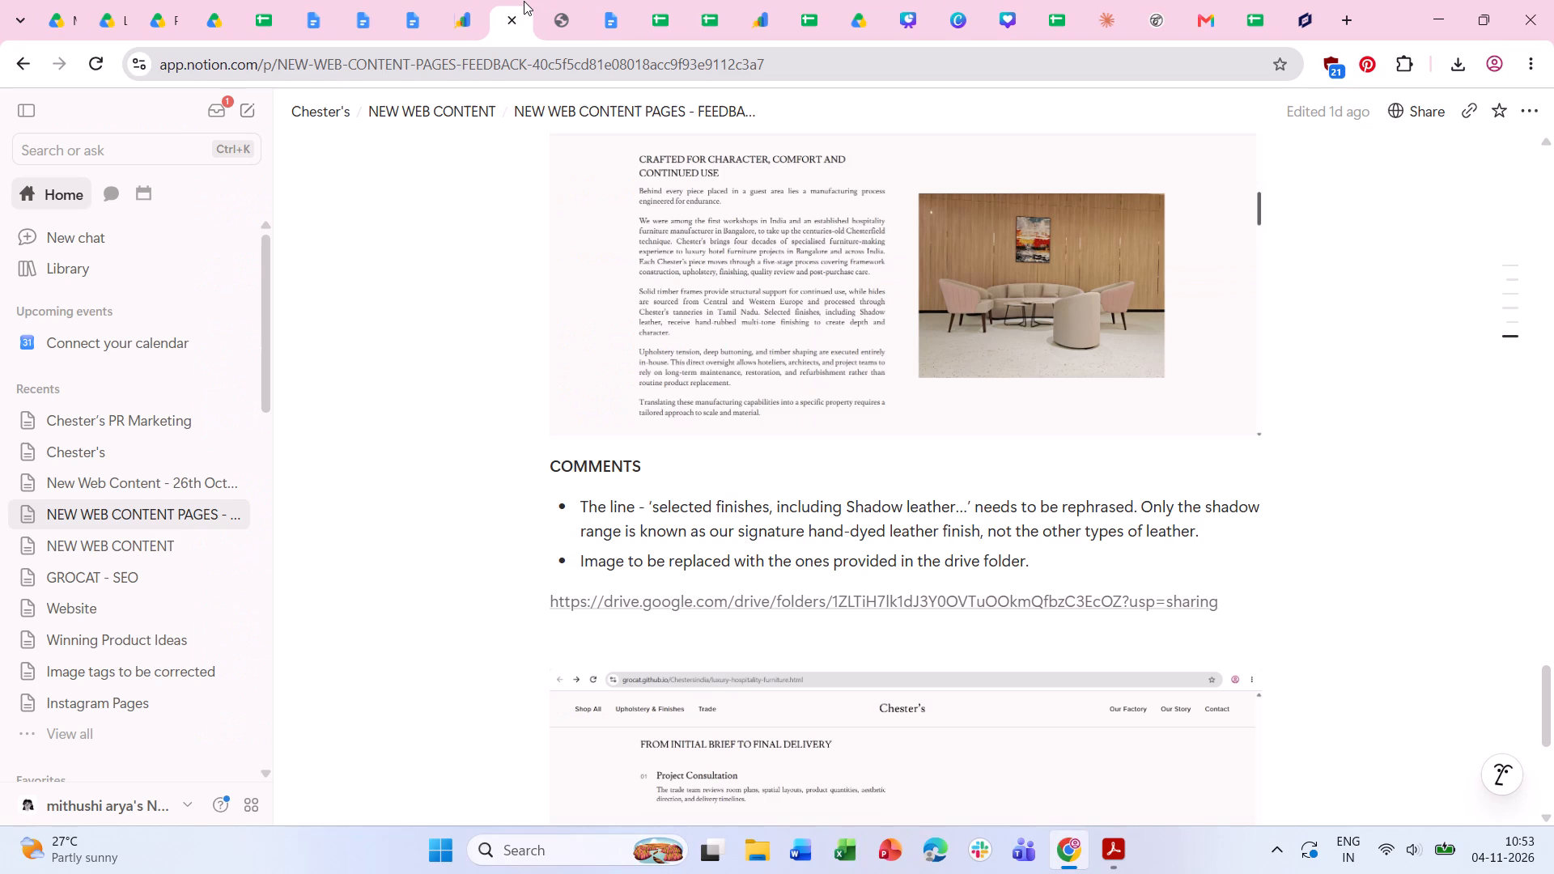
left_click(553, 2)
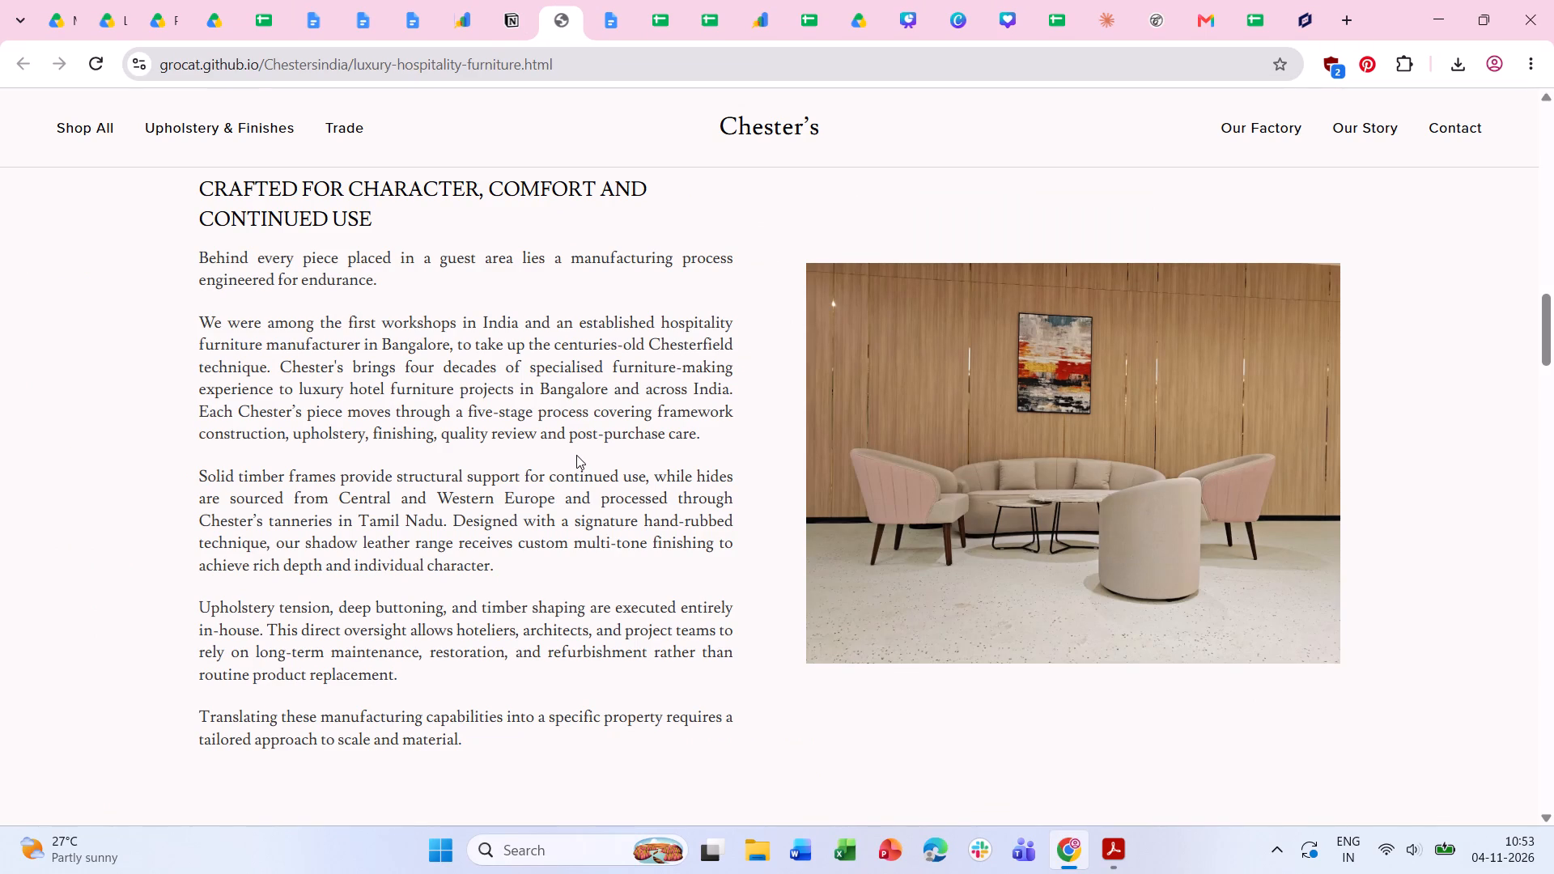
left_click(507, 27)
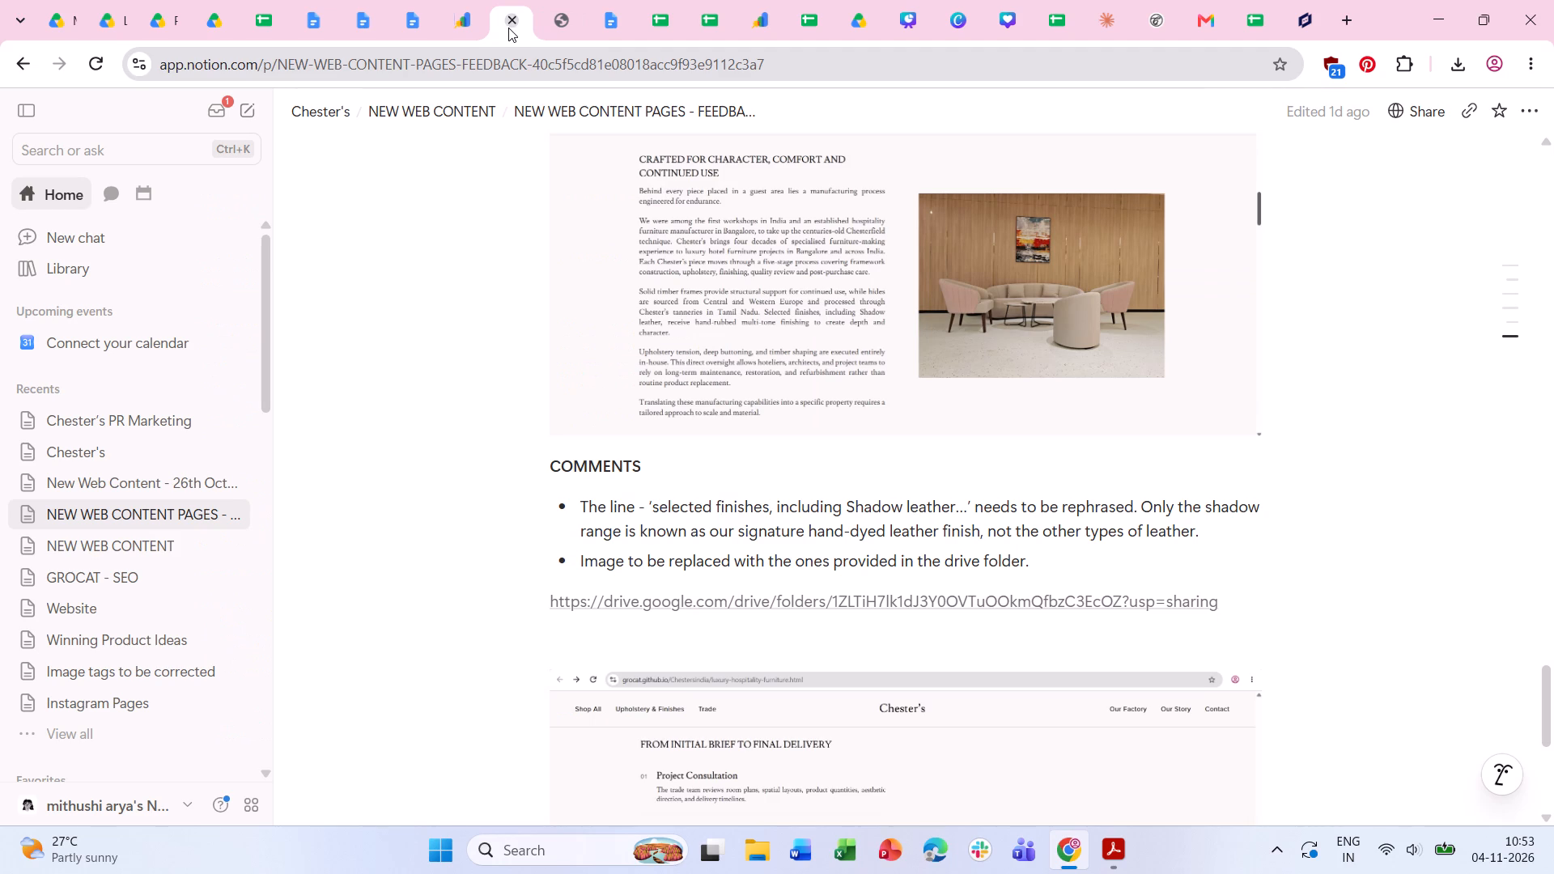
left_click(560, 1)
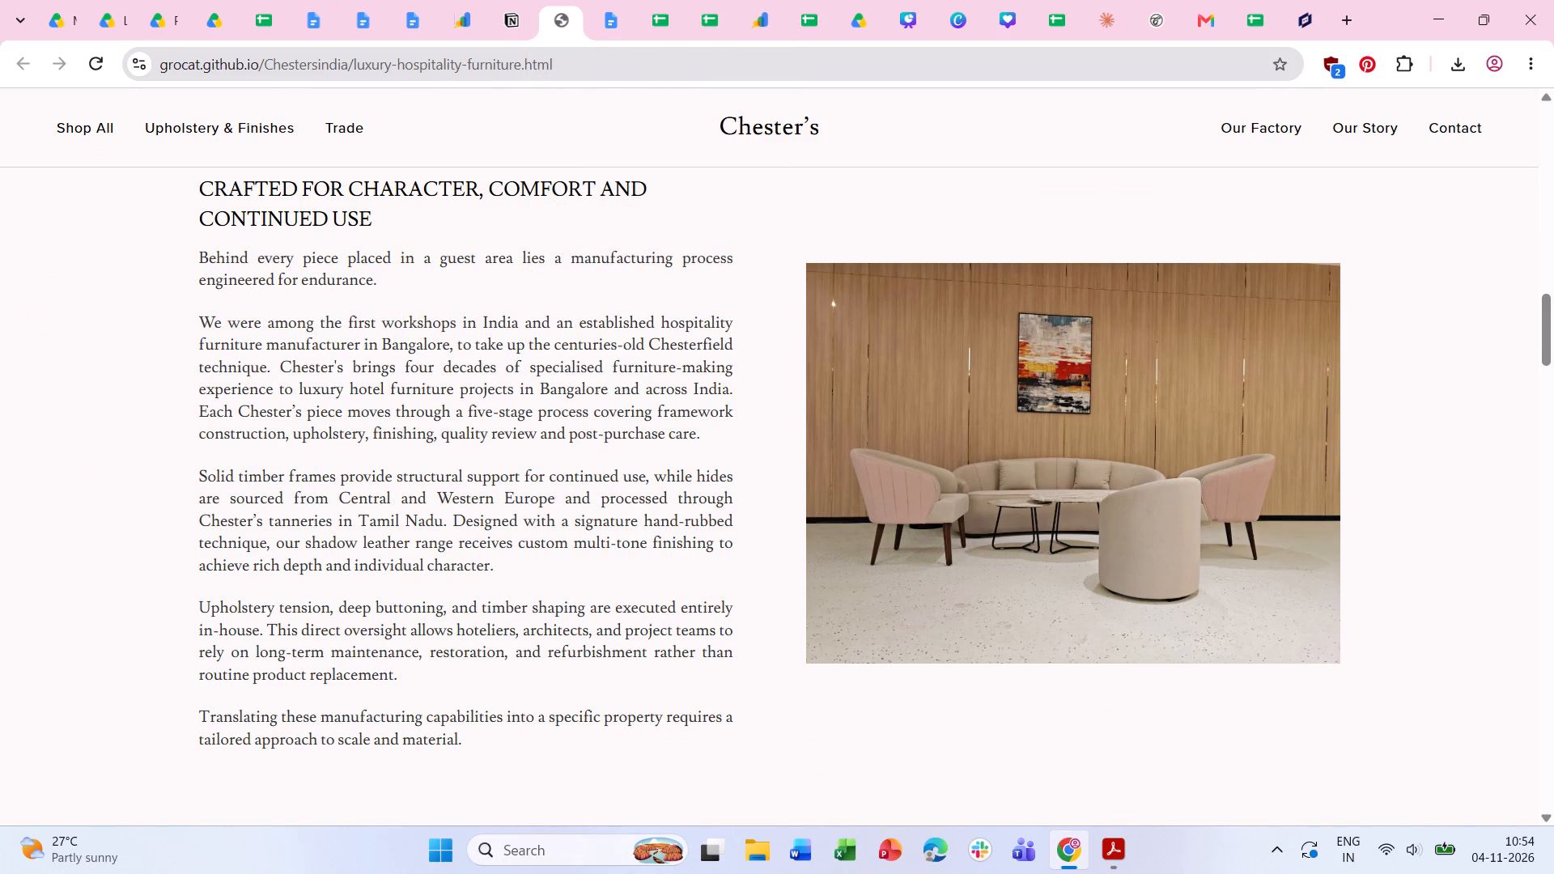
Check the image in the "From Initial Brief to Final Delivery" section against the Notion comment on its alignment and replacement.
left_click(506, 19)
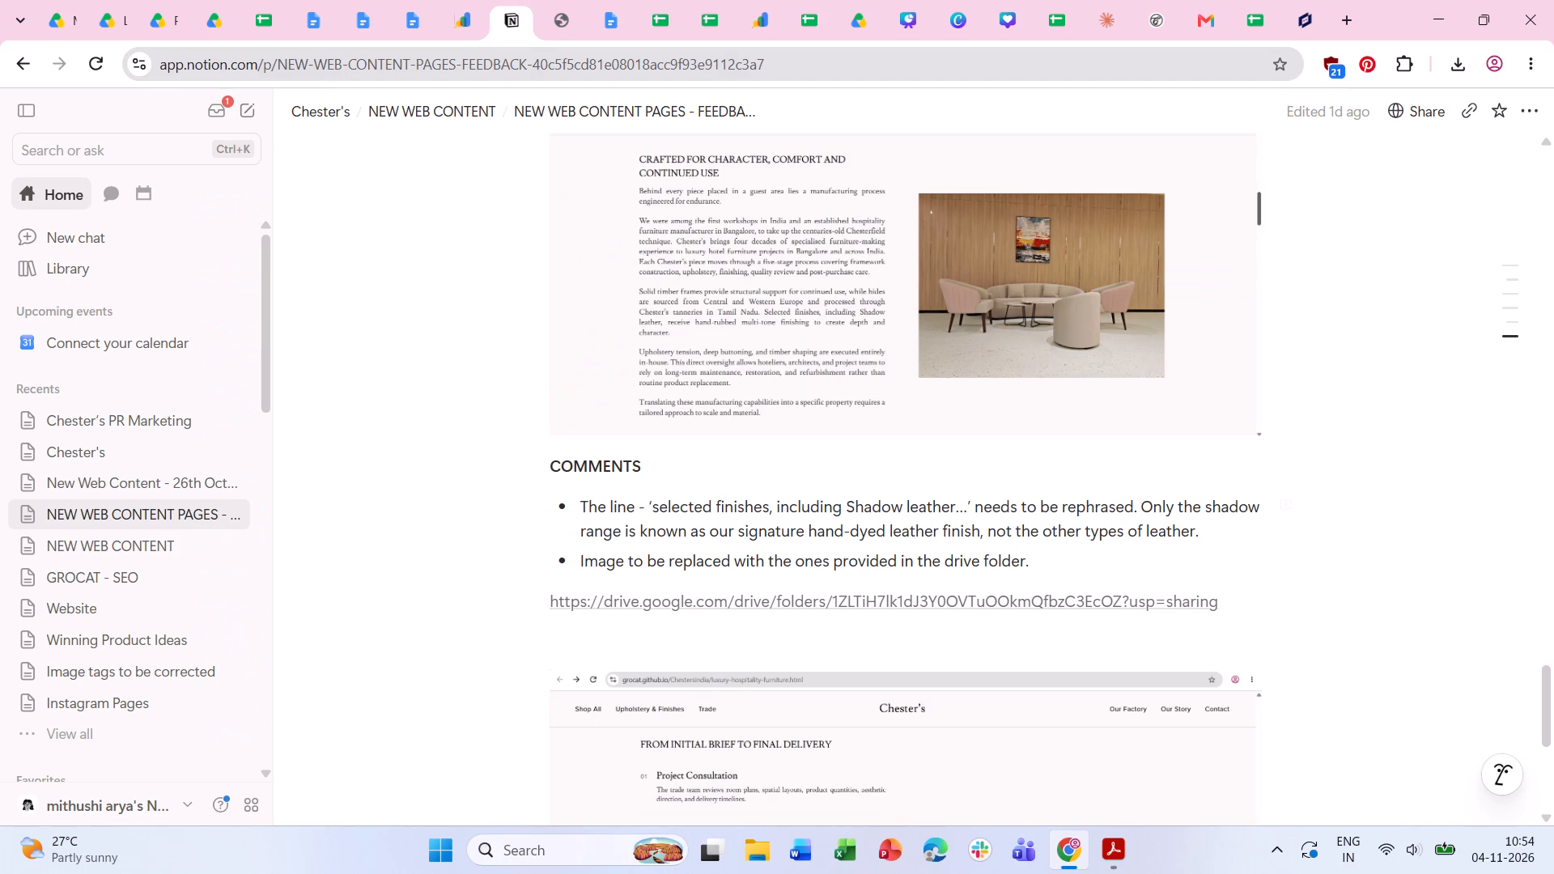
scroll(1080, 609, "down", 5)
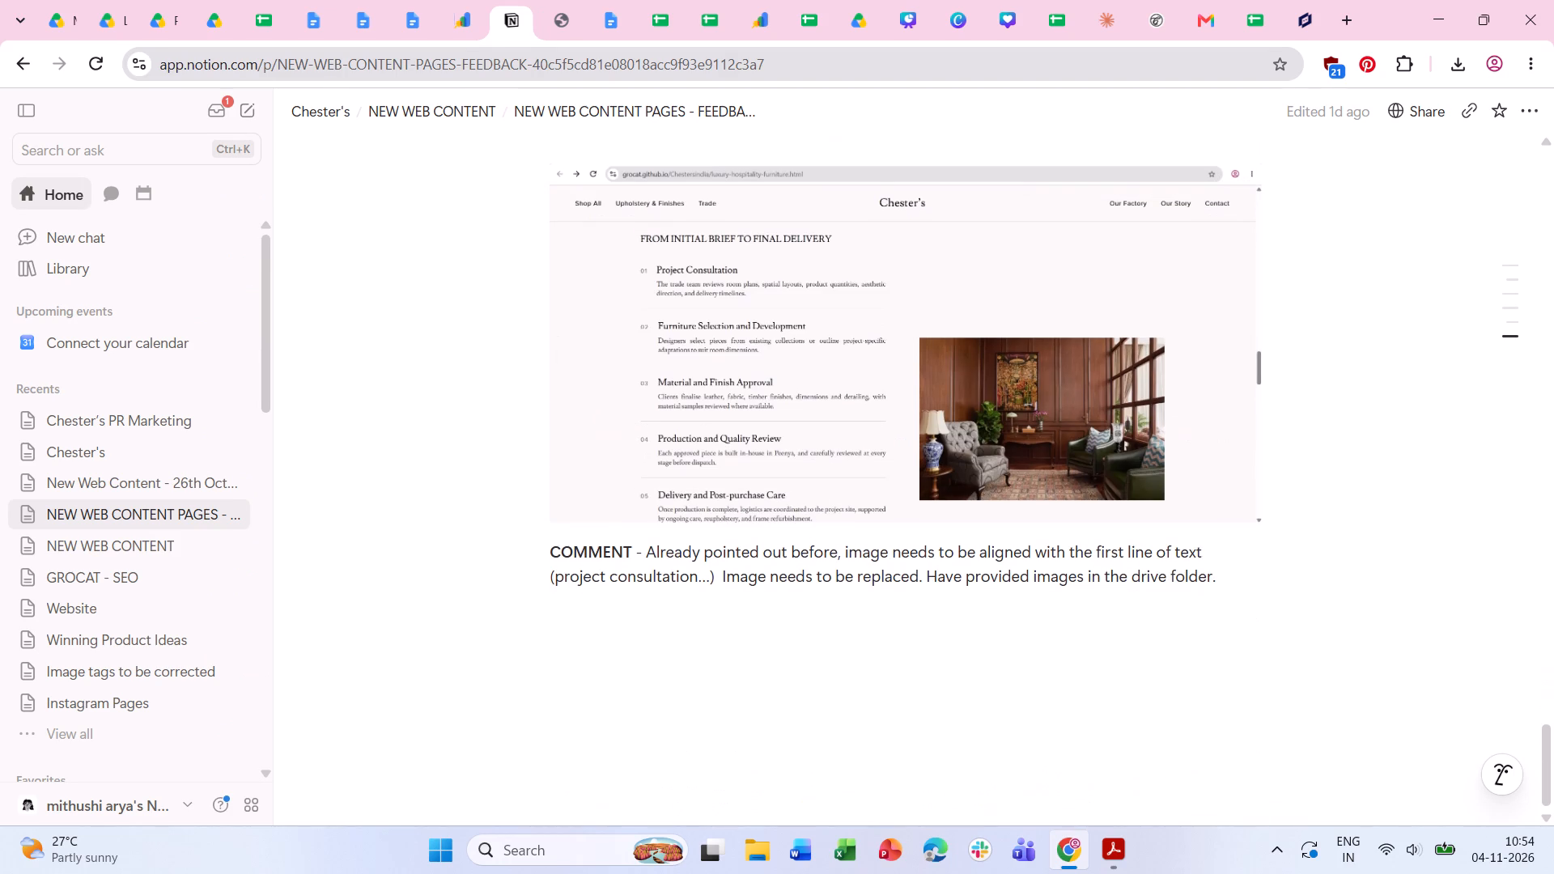
left_click(553, 24)
scroll(1255, 634, "down", 15)
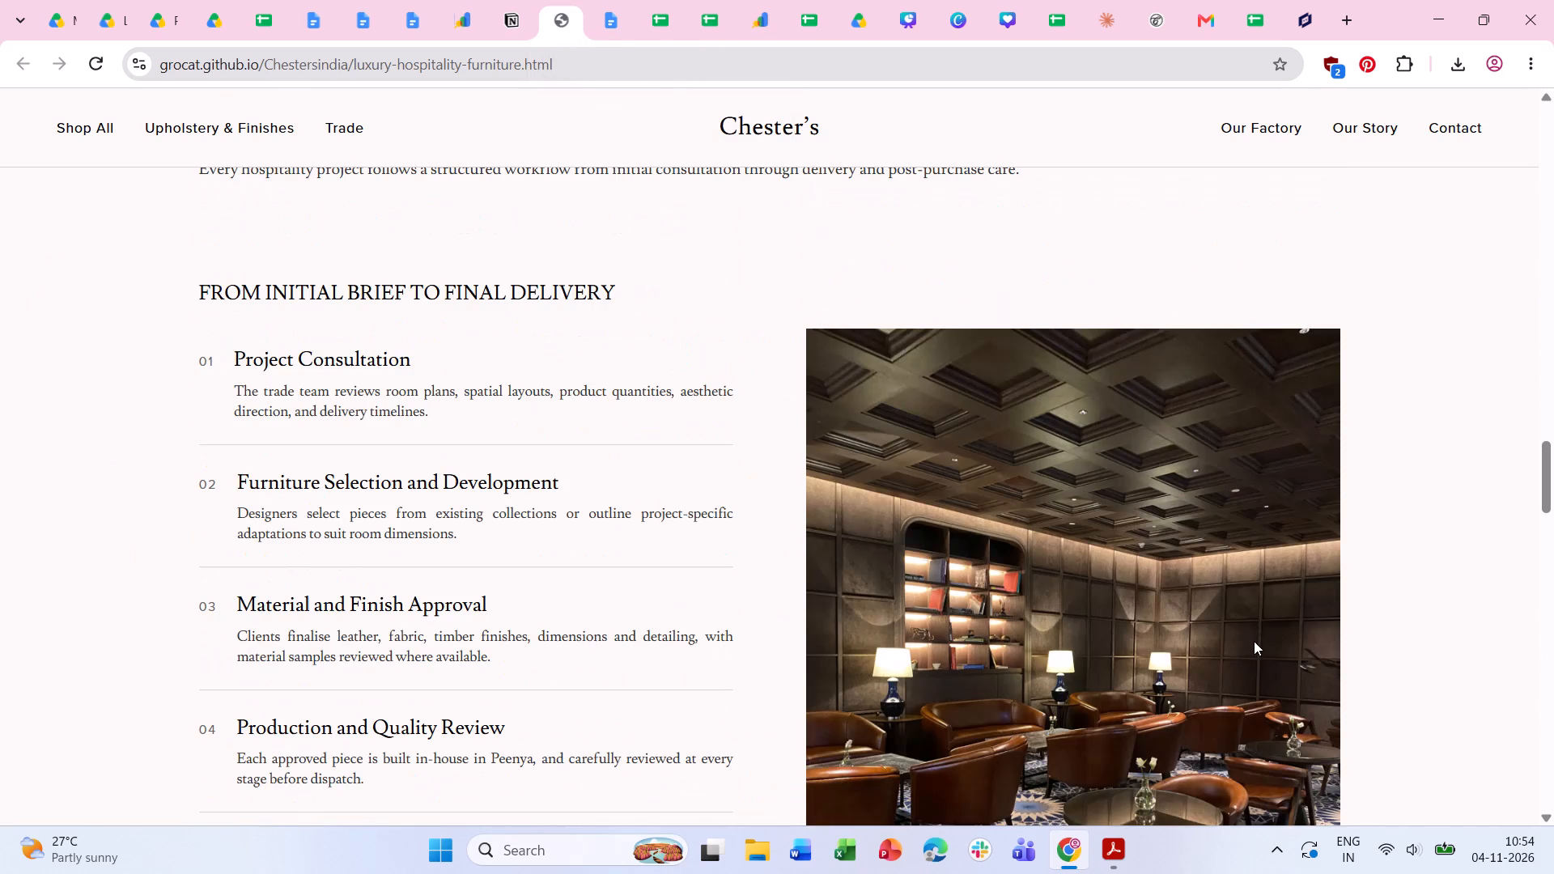
scroll(1254, 641, "down", 3)
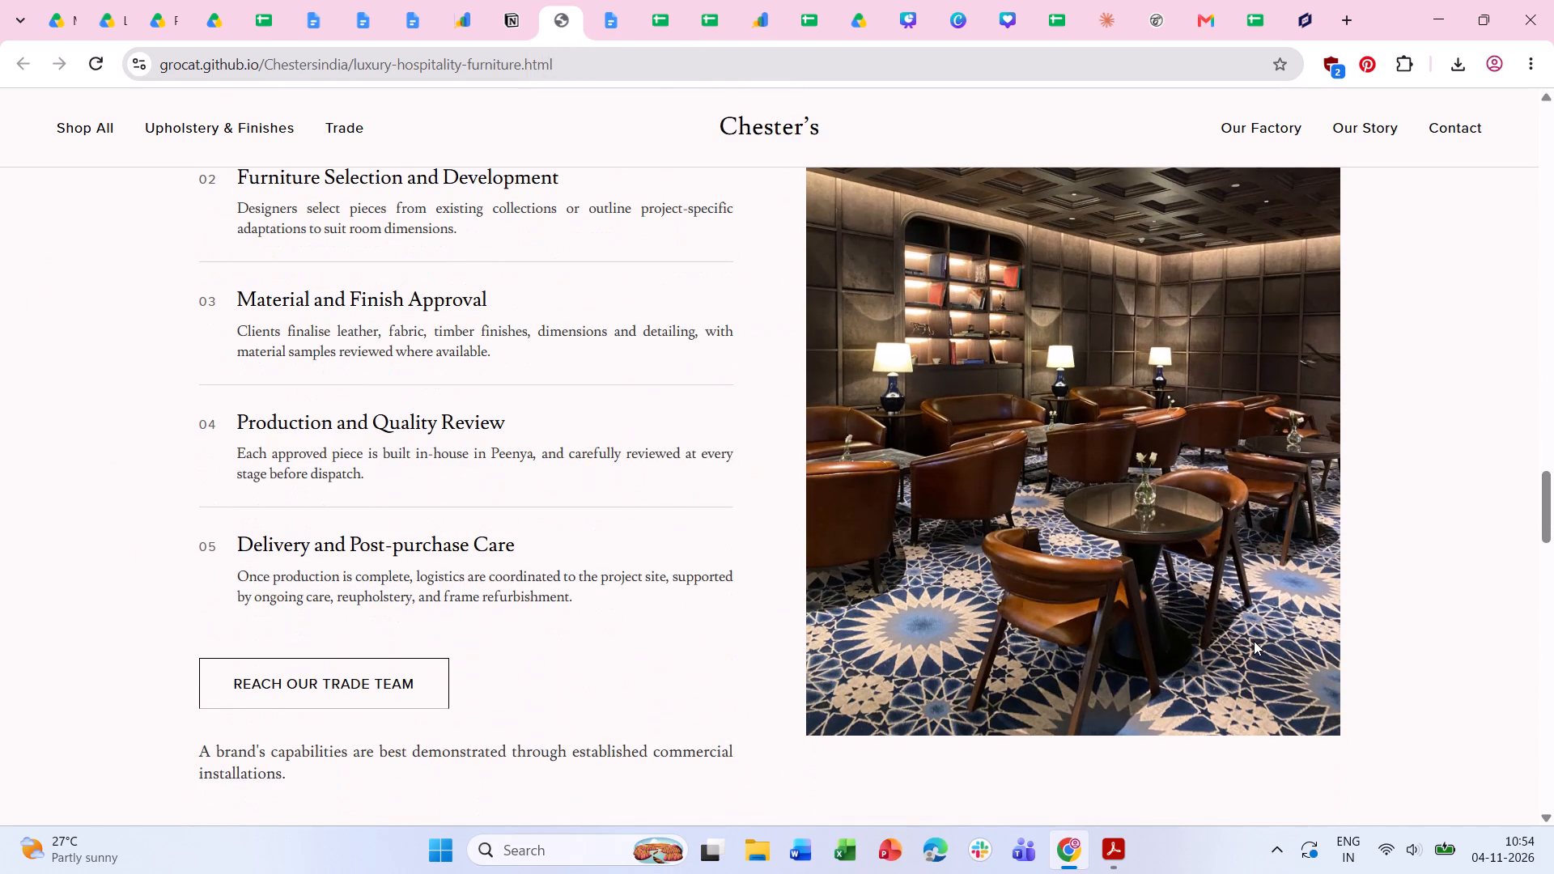
scroll(1254, 641, "up", 2)
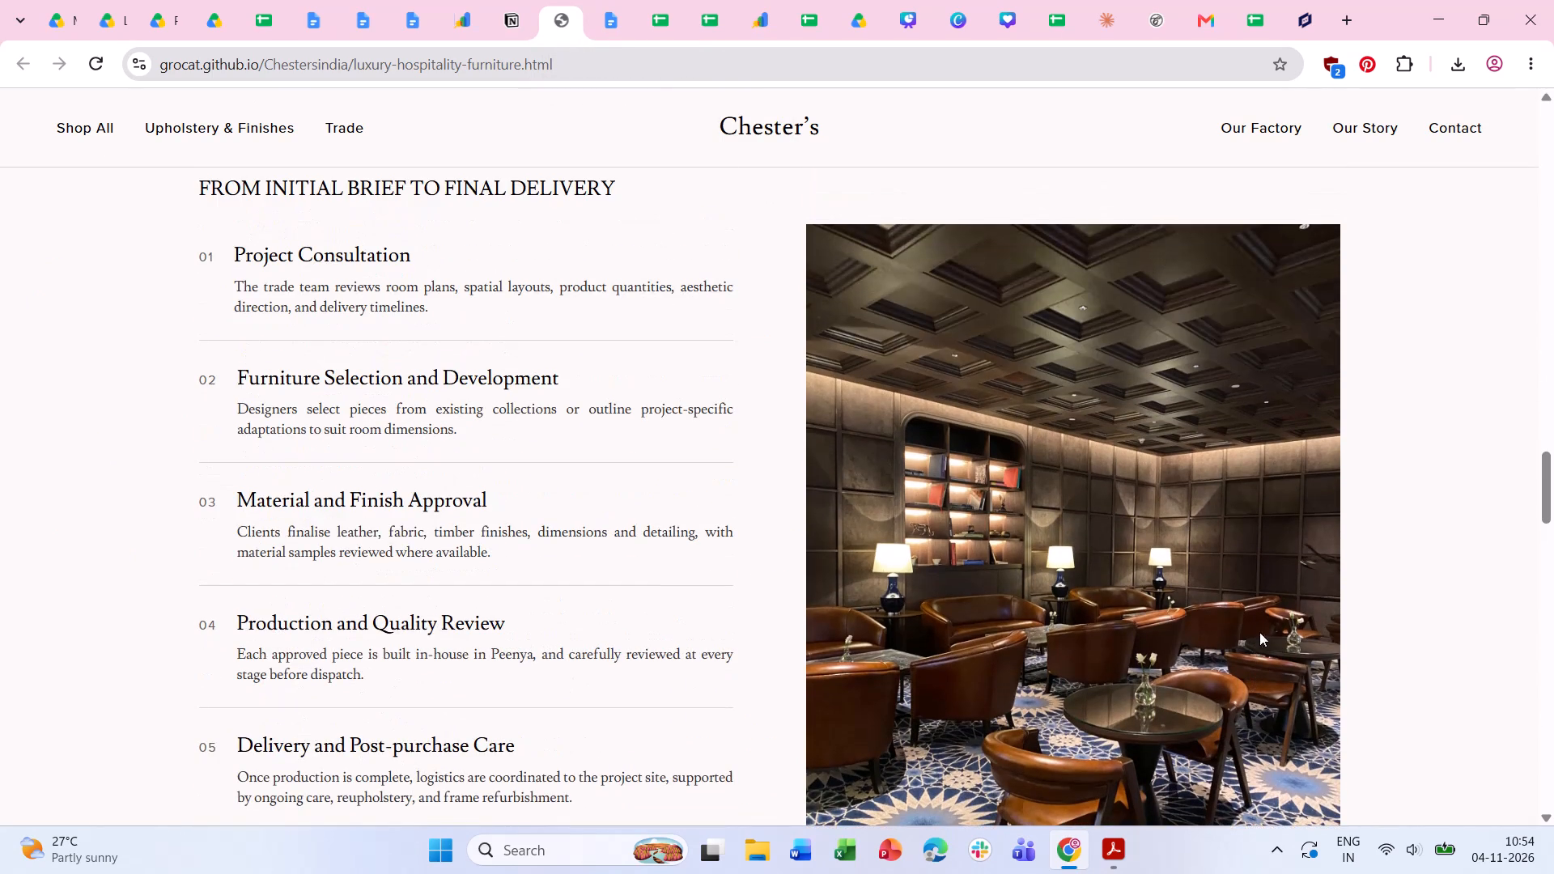
scroll(1341, 626, "down", 3)
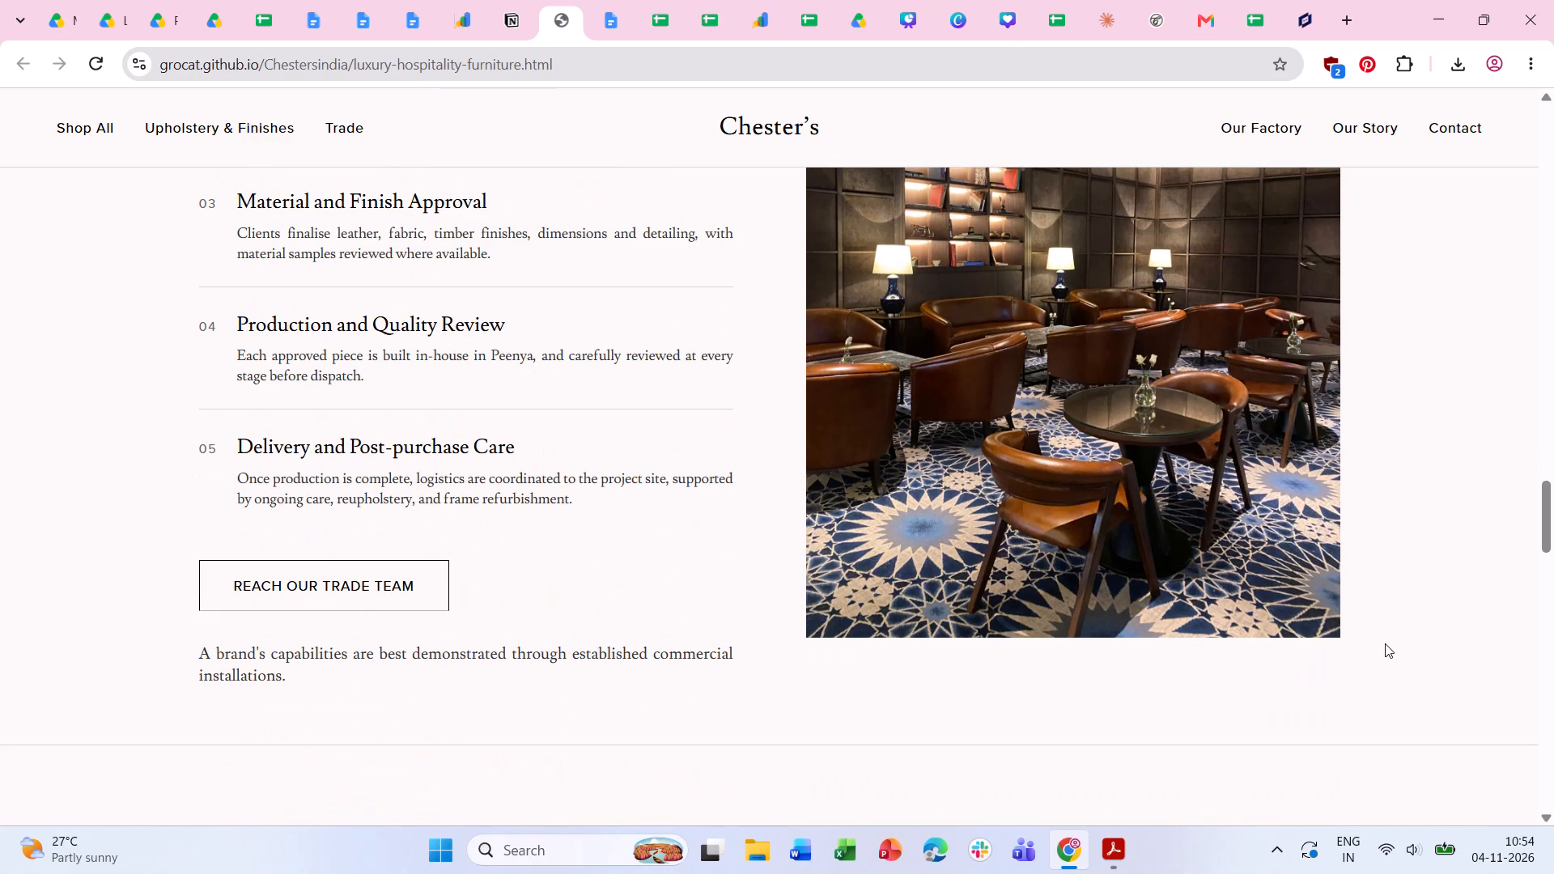
scroll(1385, 643, "up", 2)
Look through the hospitality page's process, FAQ and closing enquiry sections, go back to its hero section, and close the page.
scroll(1385, 643, "down", 18)
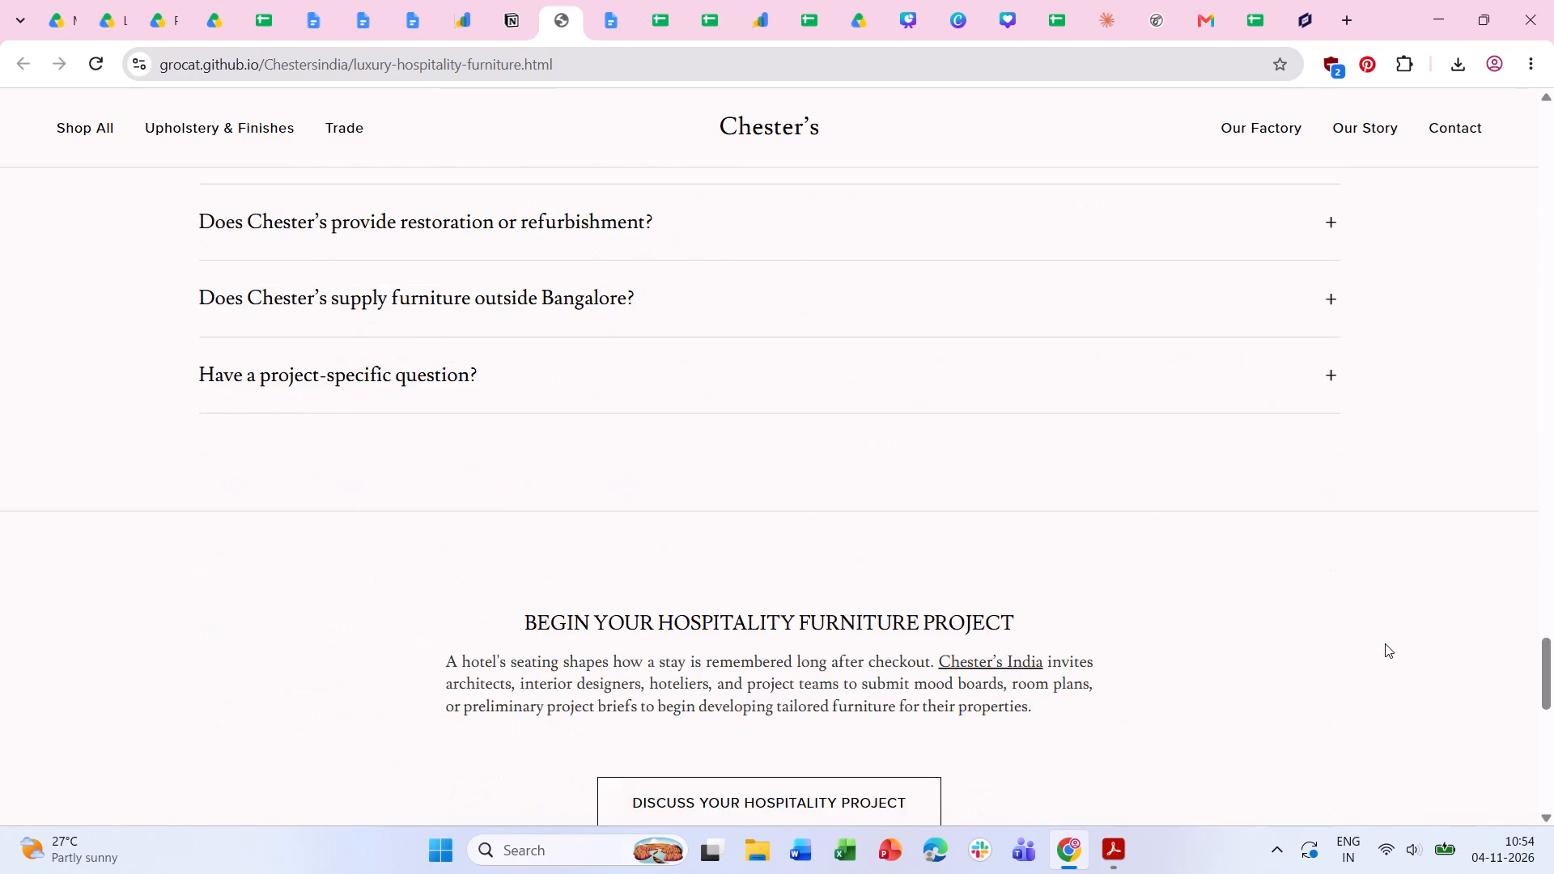
scroll(1385, 643, "up", 18)
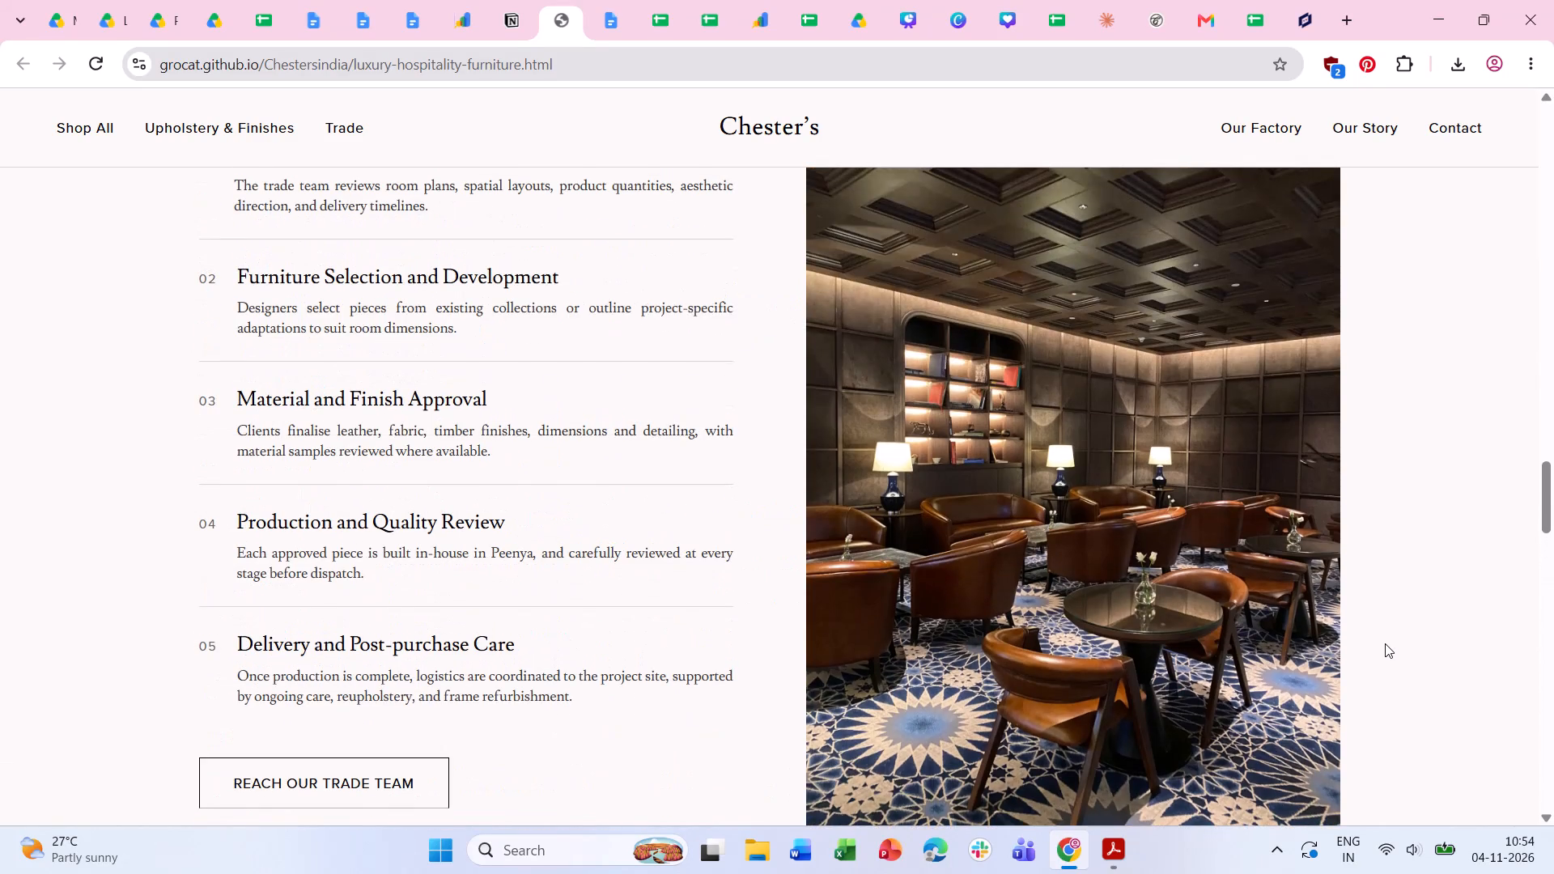
scroll(1385, 643, "down", 20)
scroll(1385, 643, "down", 4)
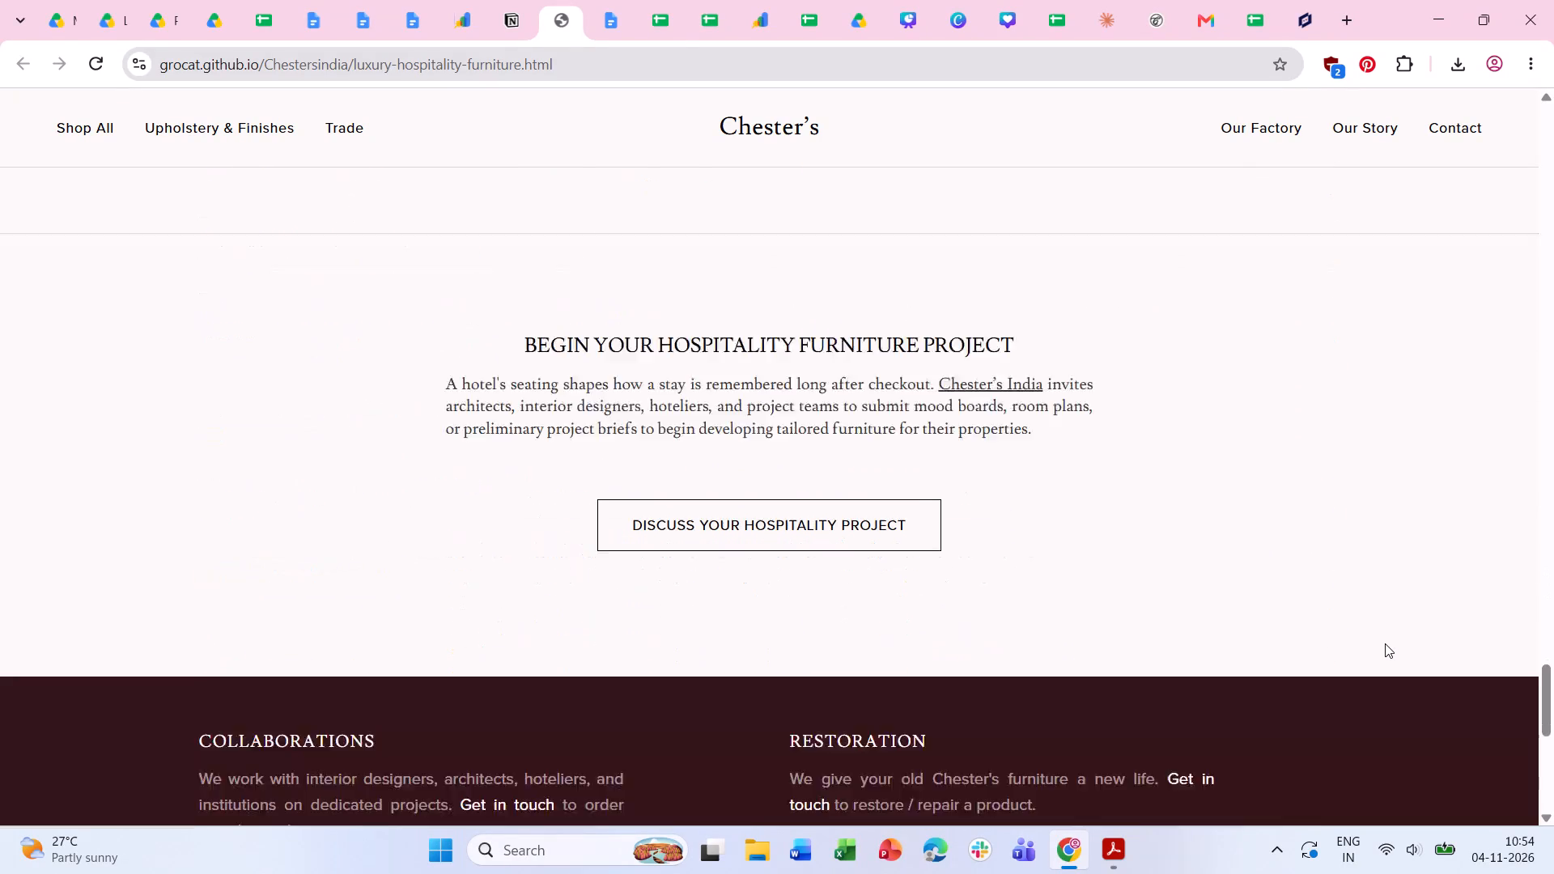
scroll(1385, 643, "up", 20)
scroll(1385, 643, "up", 3)
scroll(1385, 643, "down", 1)
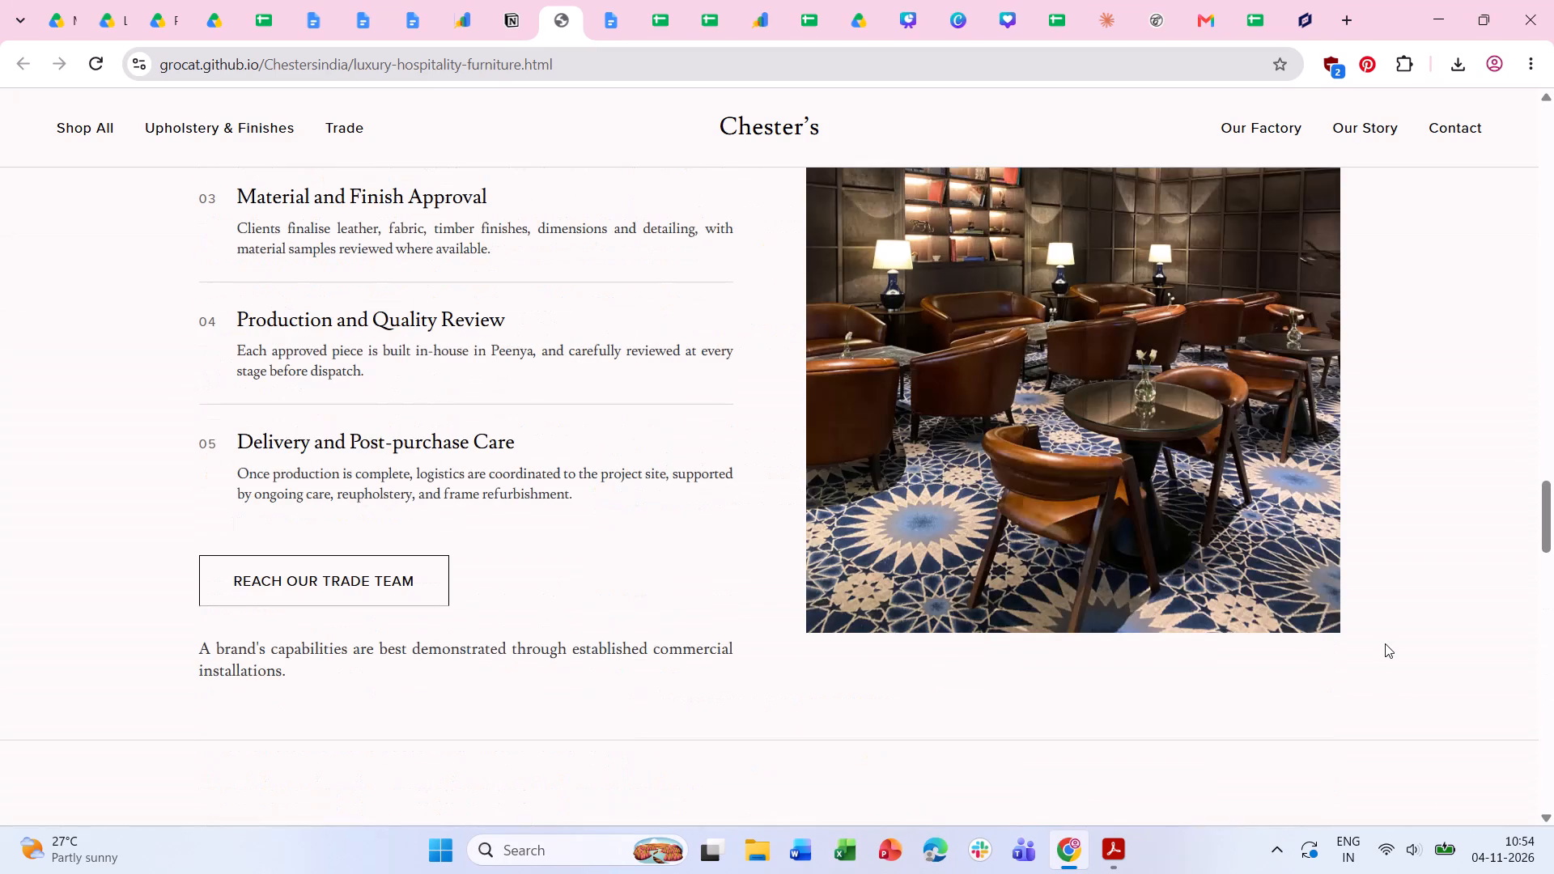
scroll(1385, 643, "up", 2)
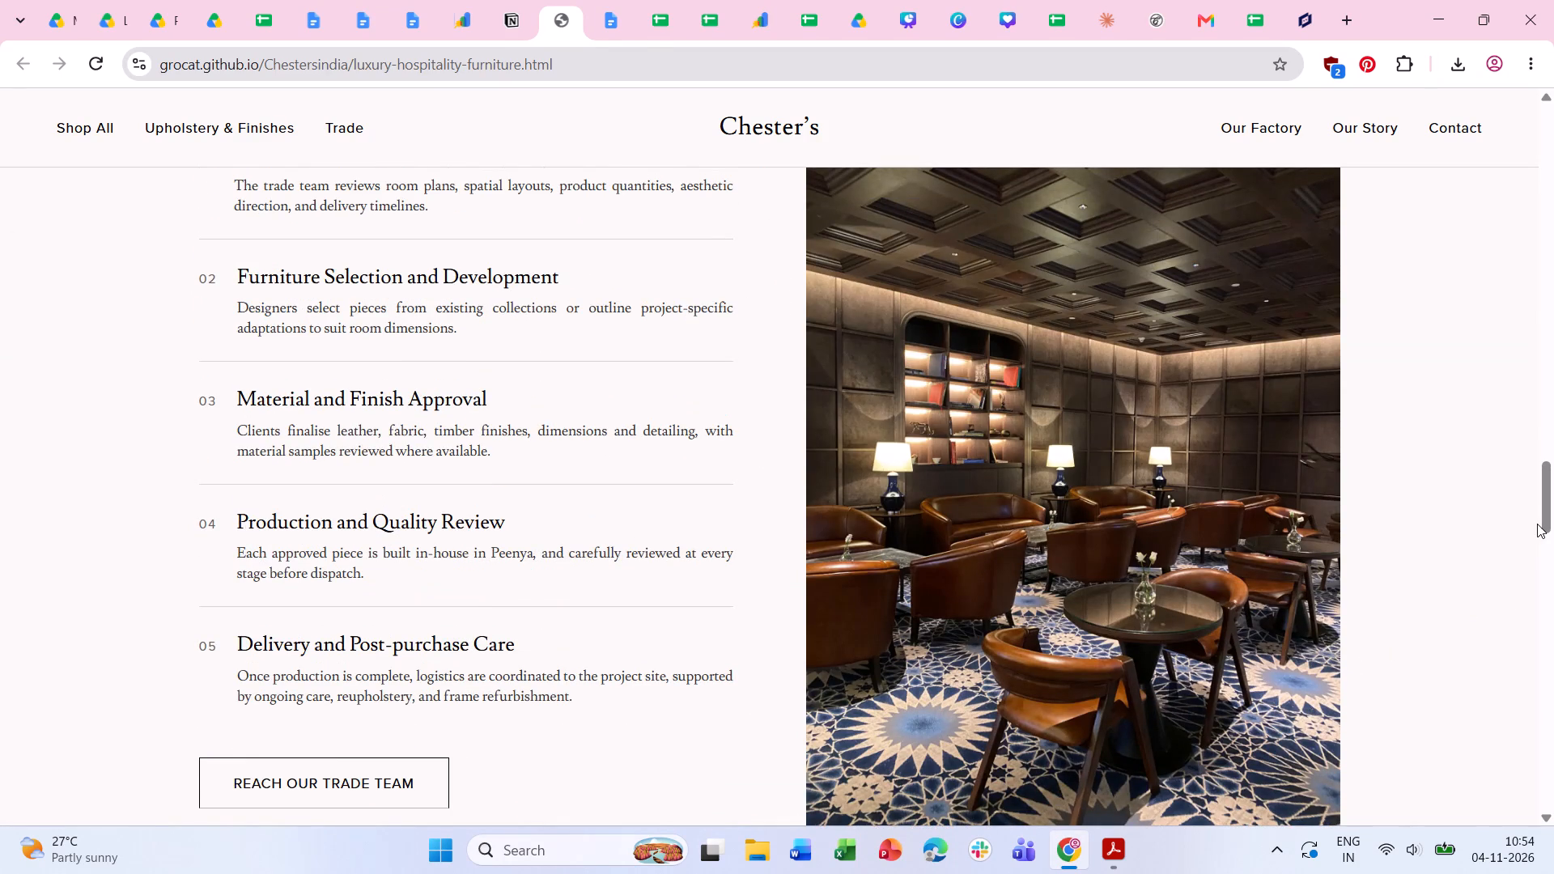
left_click_drag(1543, 524, 1519, 83)
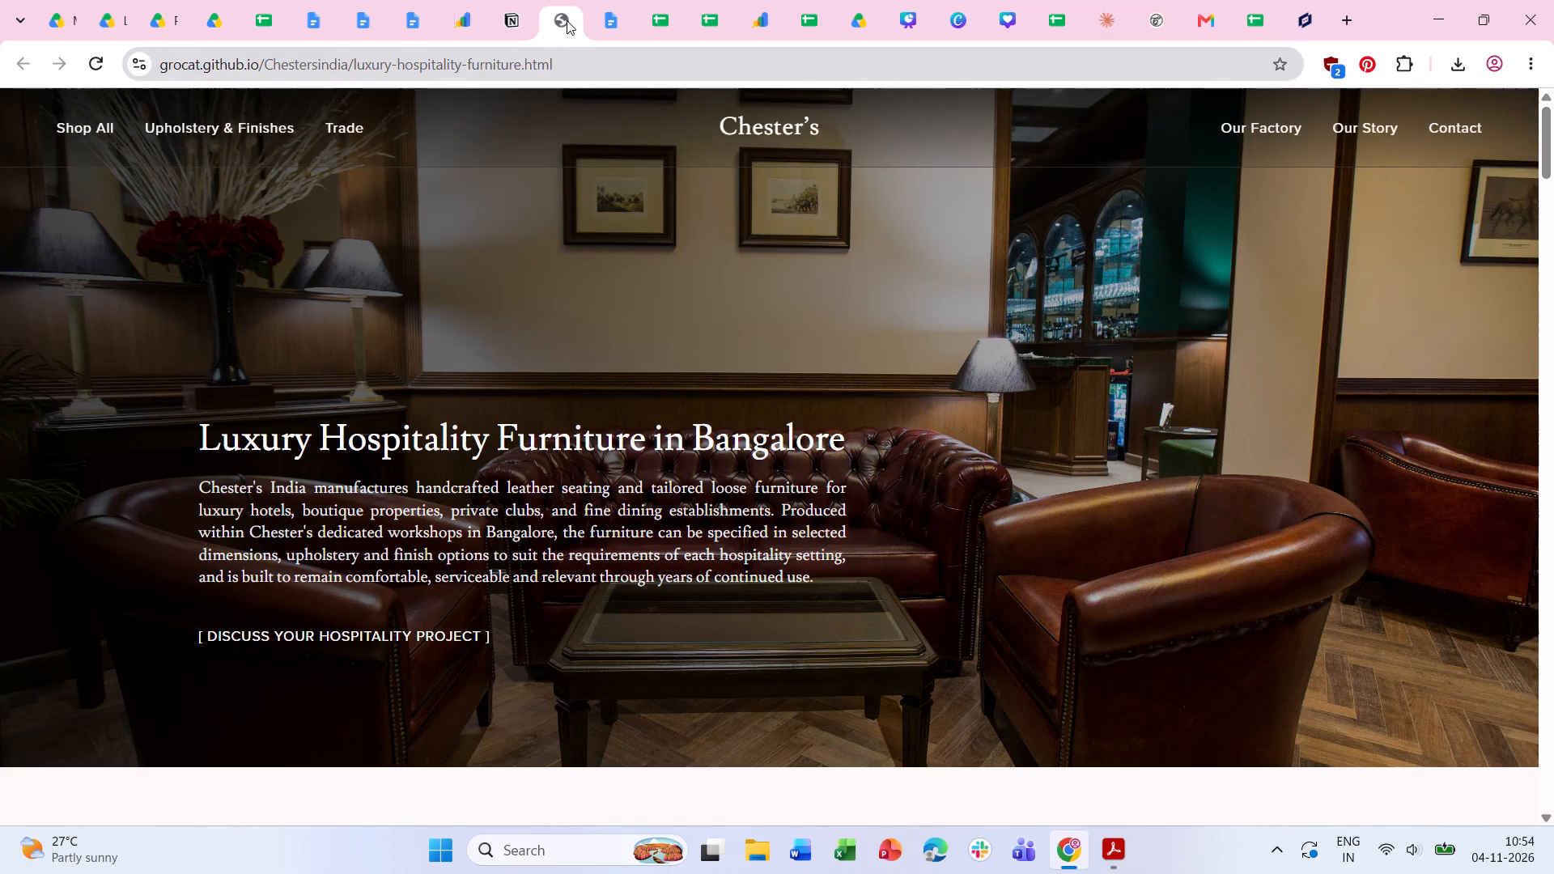
left_click(562, 19)
Look back through the Notion feedback from the hospitality comments to those on CTA flow, showroom viewing and delivery timeline.
left_click(519, 28)
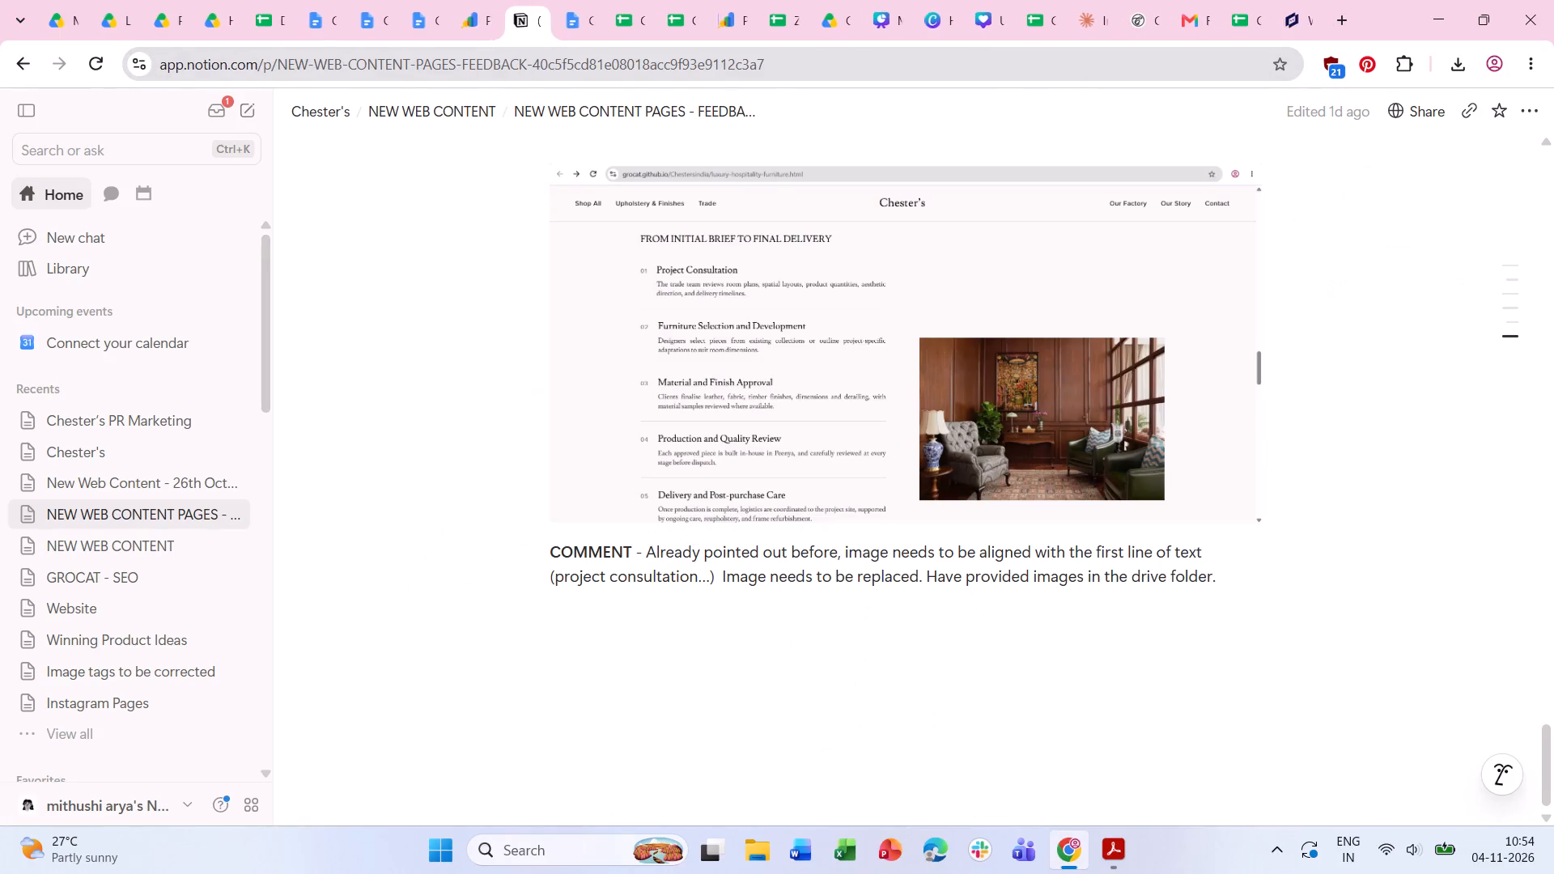
scroll(1143, 601, "up", 8)
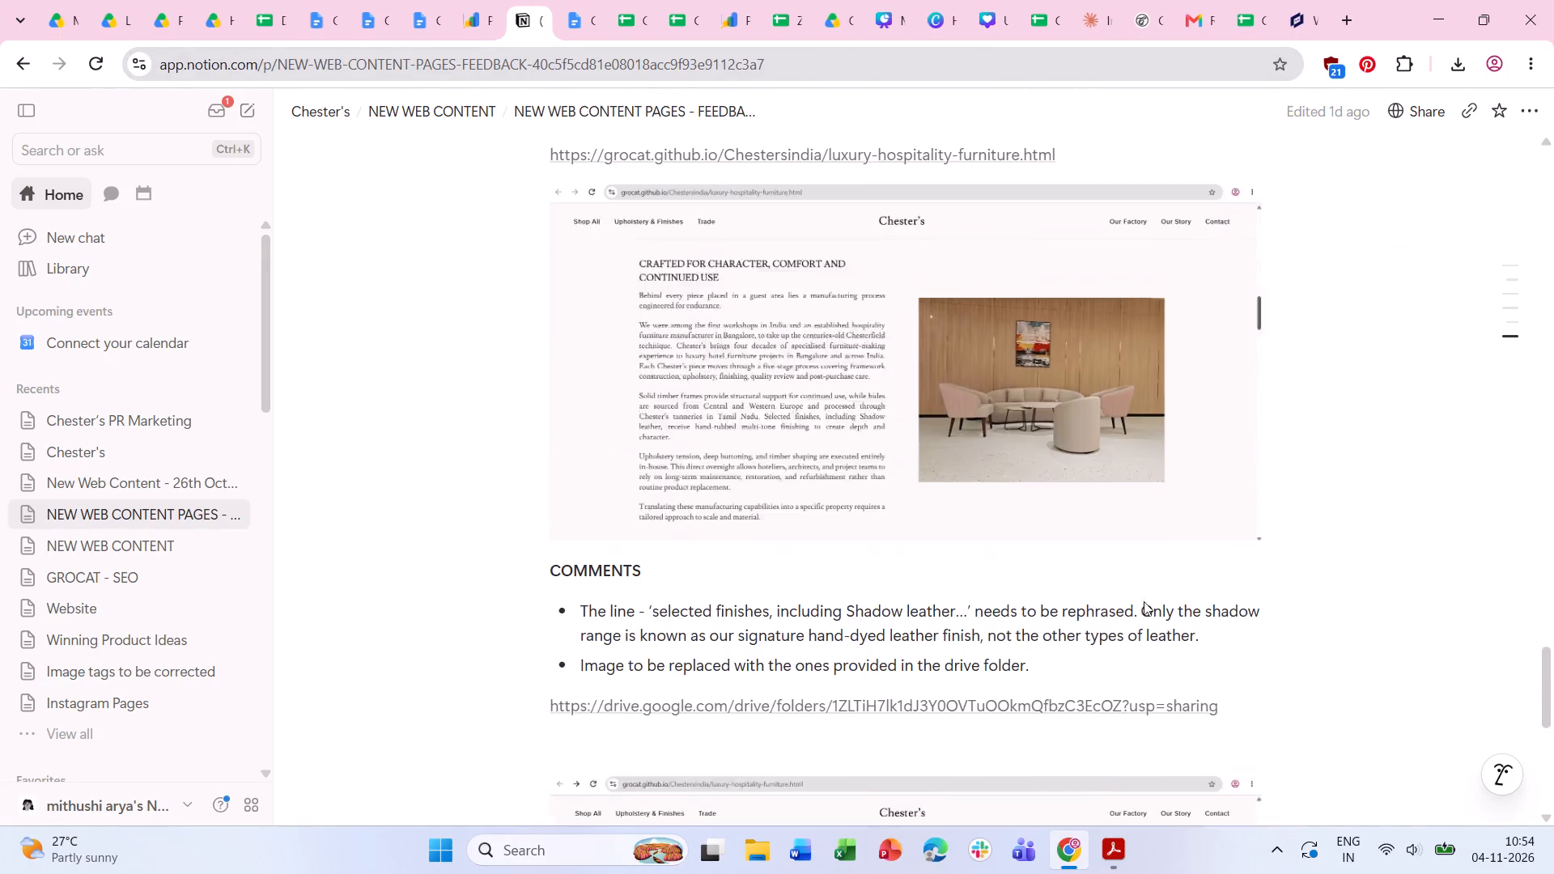
scroll(1144, 601, "up", 2)
scroll(1363, 482, "up", 6)
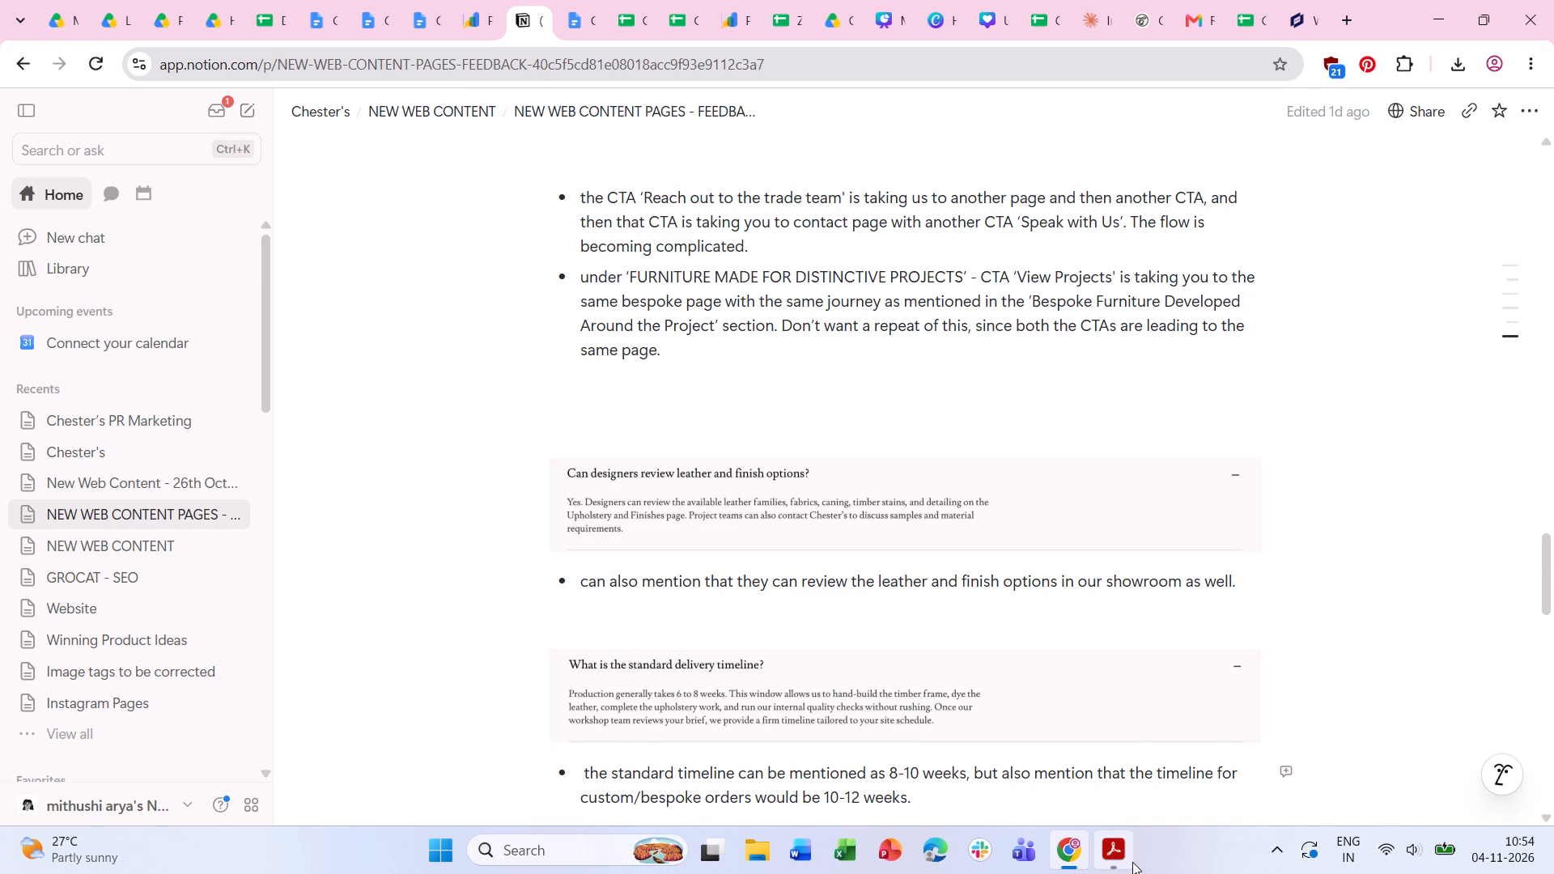
Open the "FAQ Output - Home Page & Sofa Page" document and review the revised leather options and delivery time answers against their comments.
left_click(582, 20)
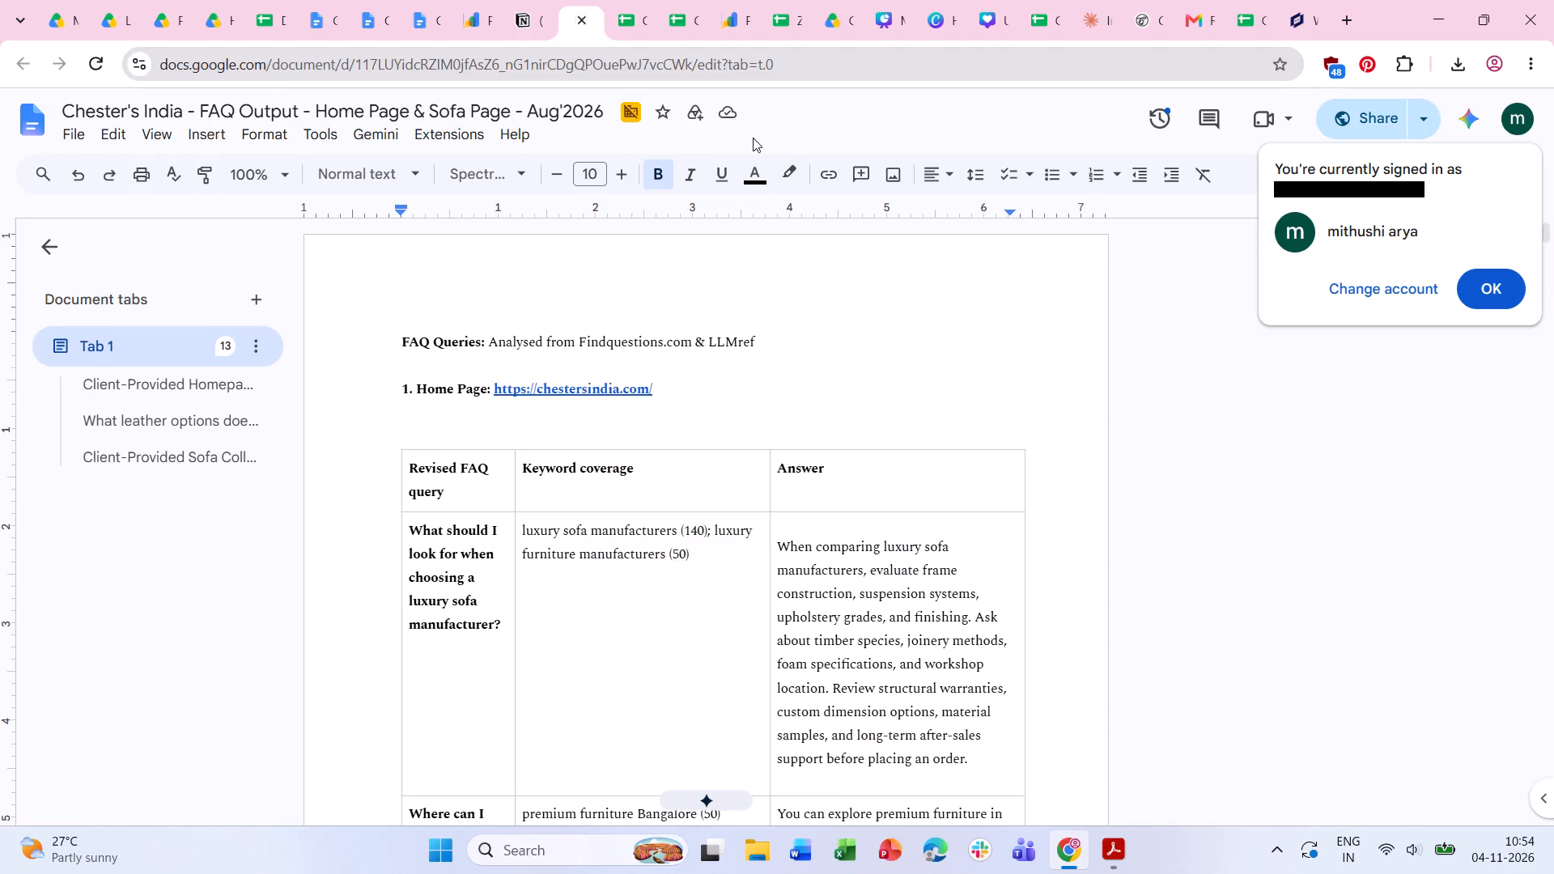
left_click(1489, 286)
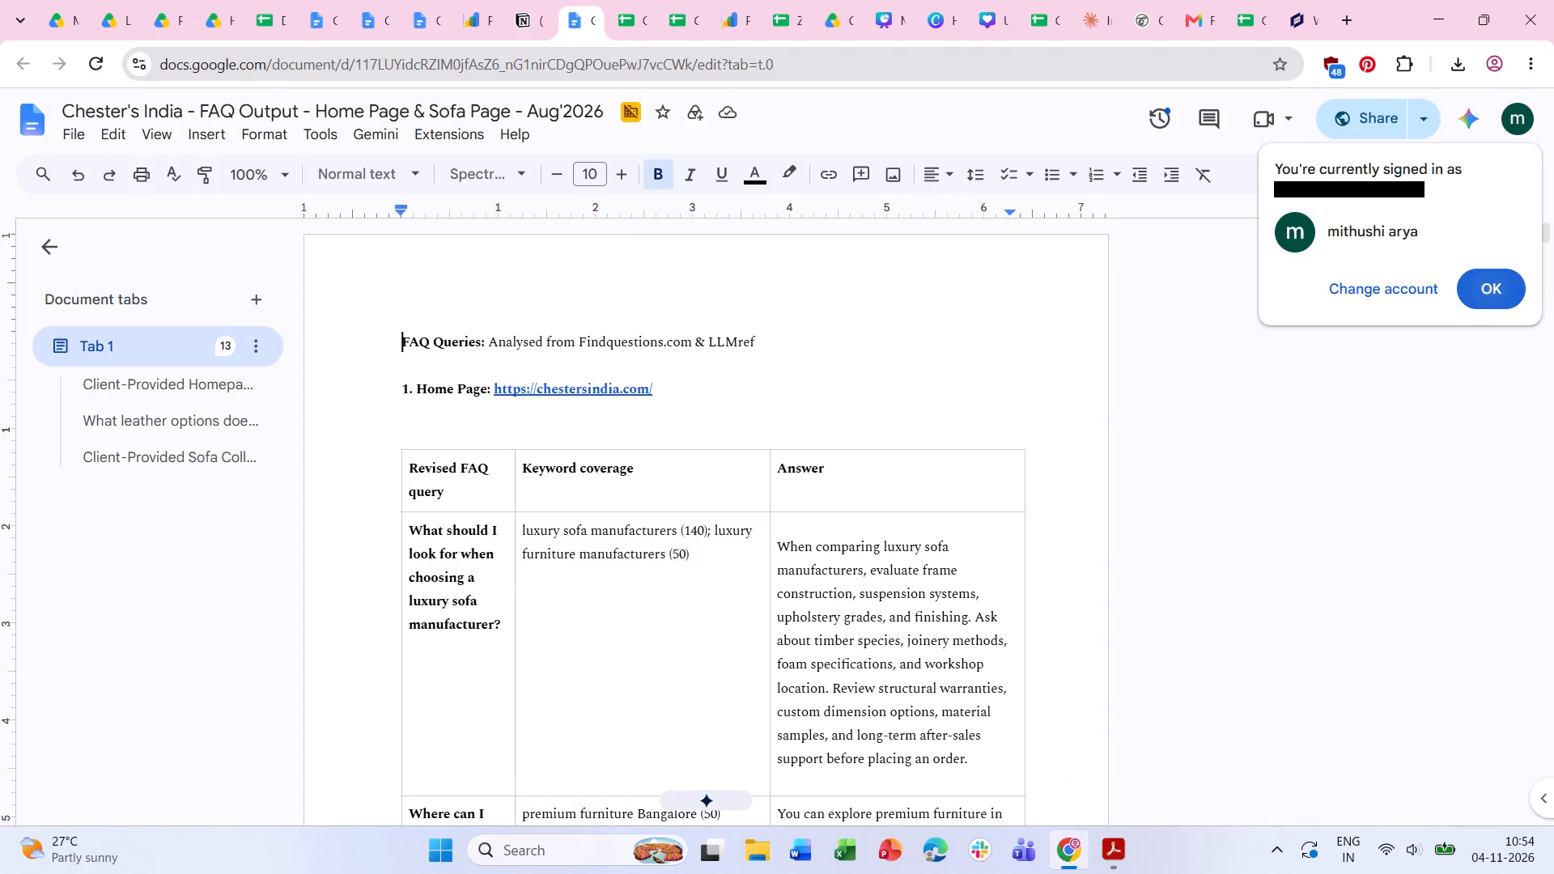
scroll(1092, 547, "down", 15)
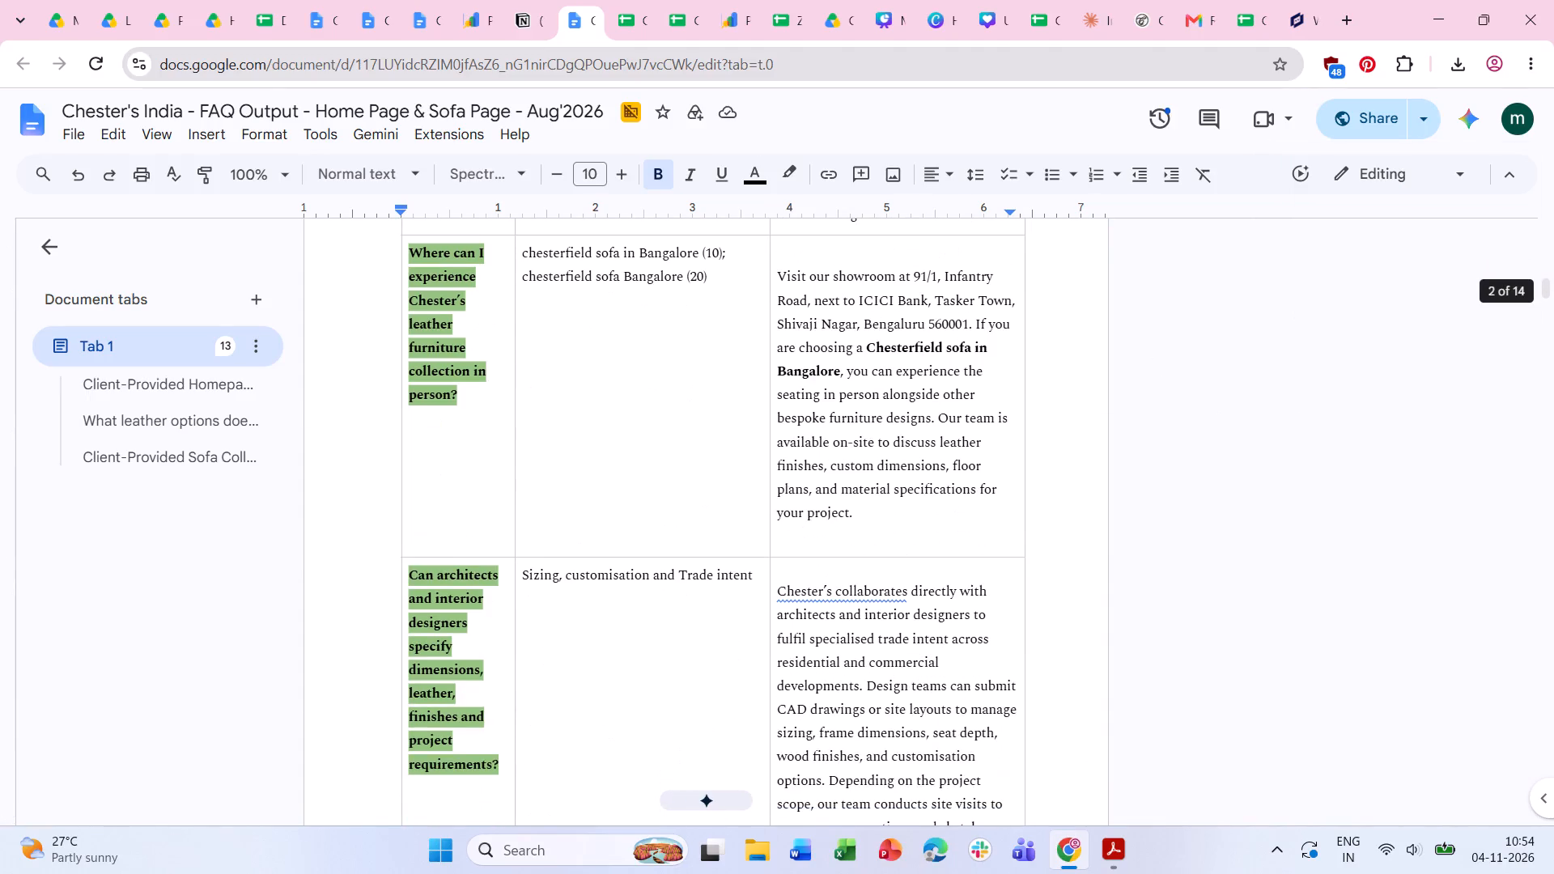
scroll(1092, 547, "down", 11)
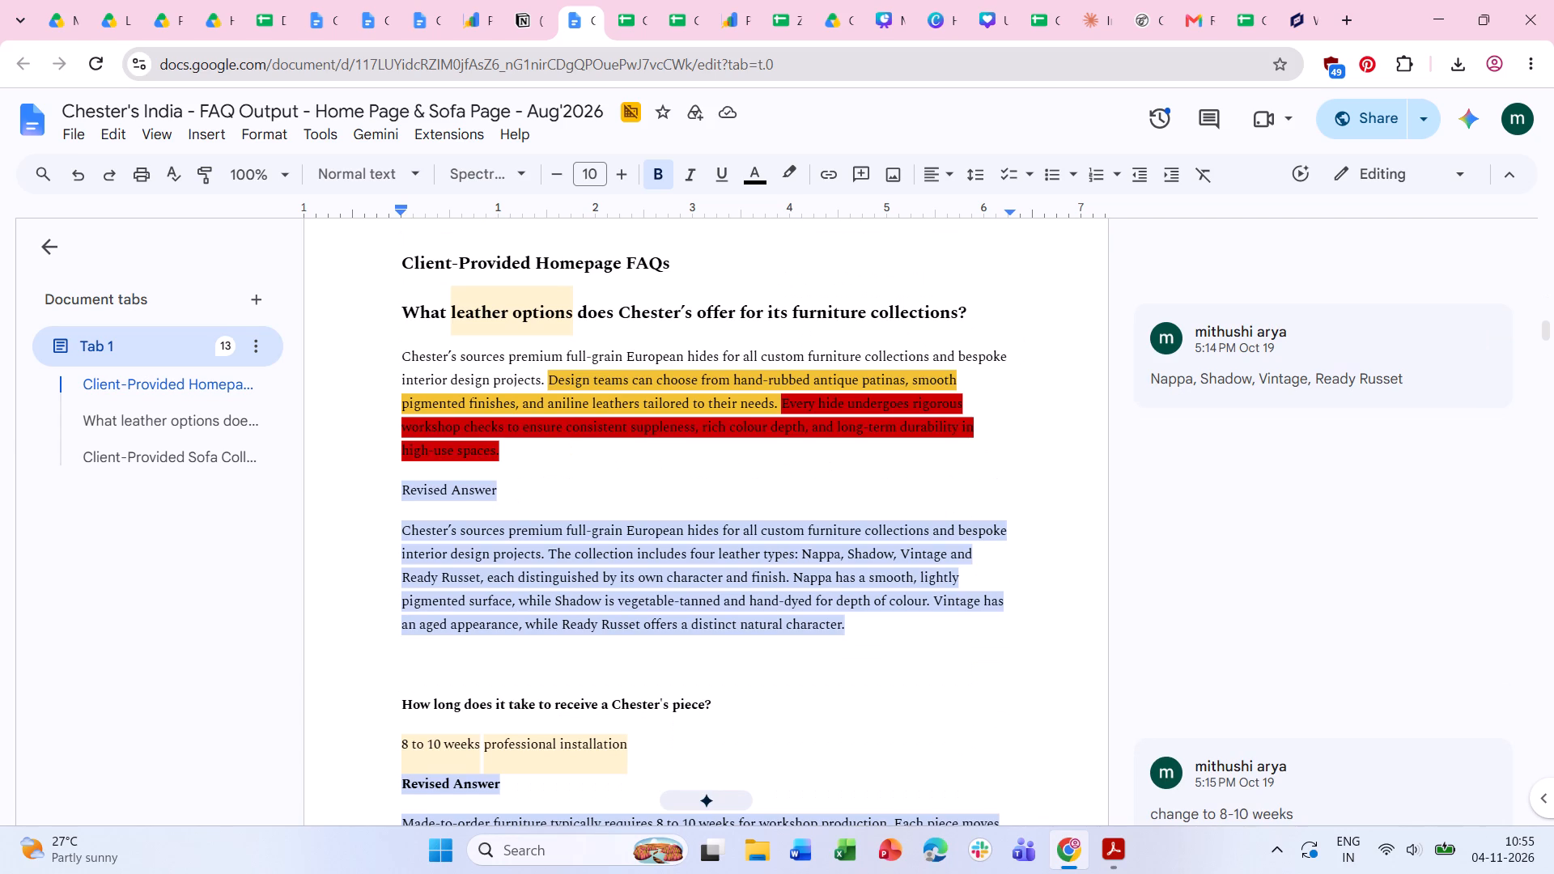
scroll(1092, 547, "down", 4)
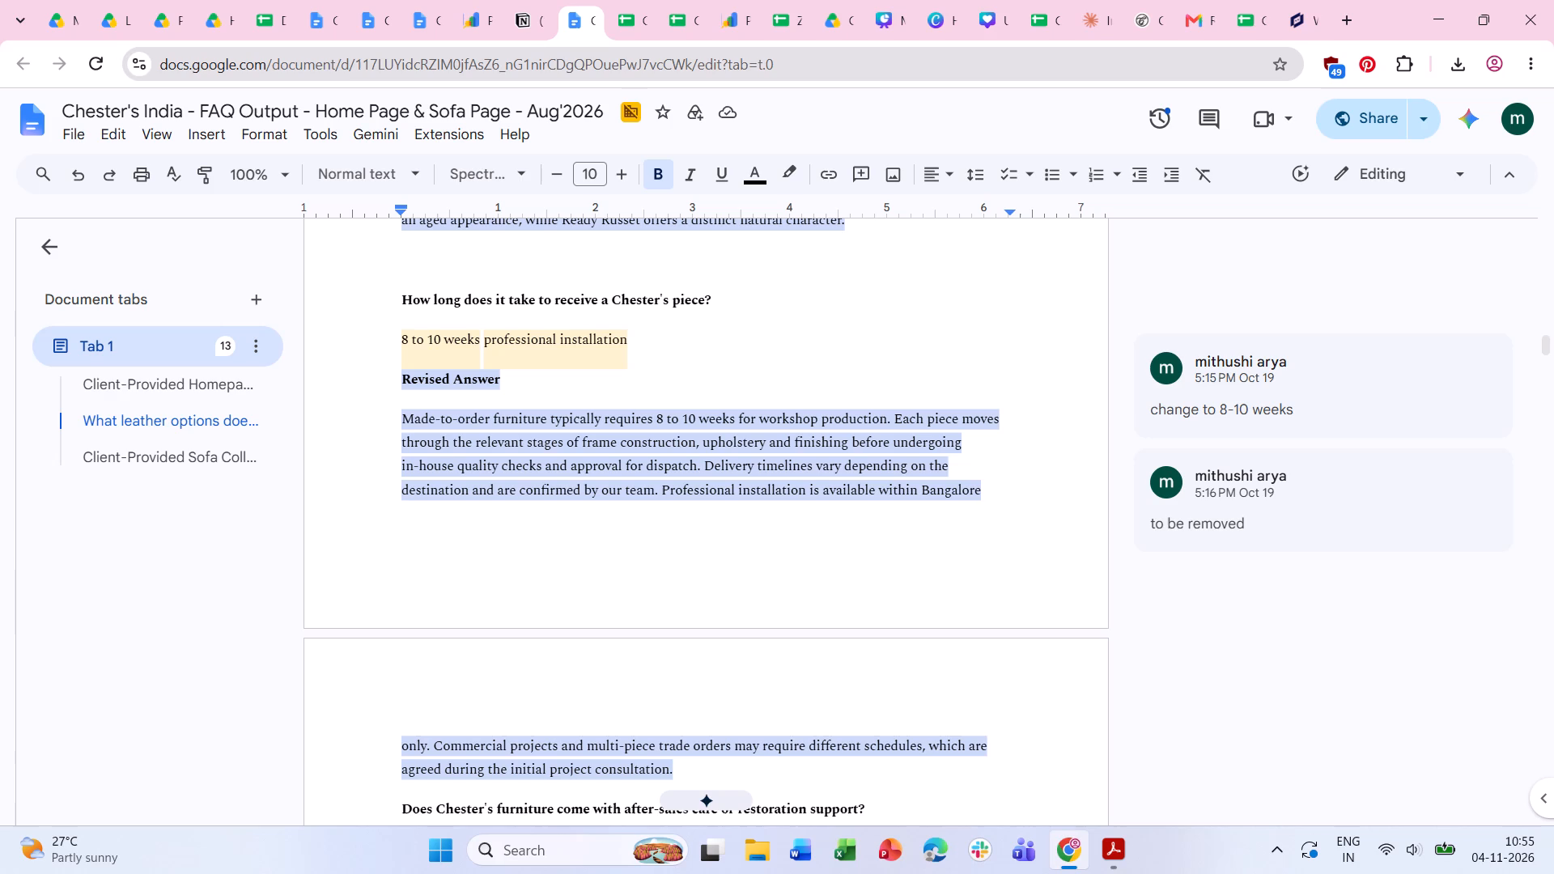
scroll(1059, 575, "down", 2)
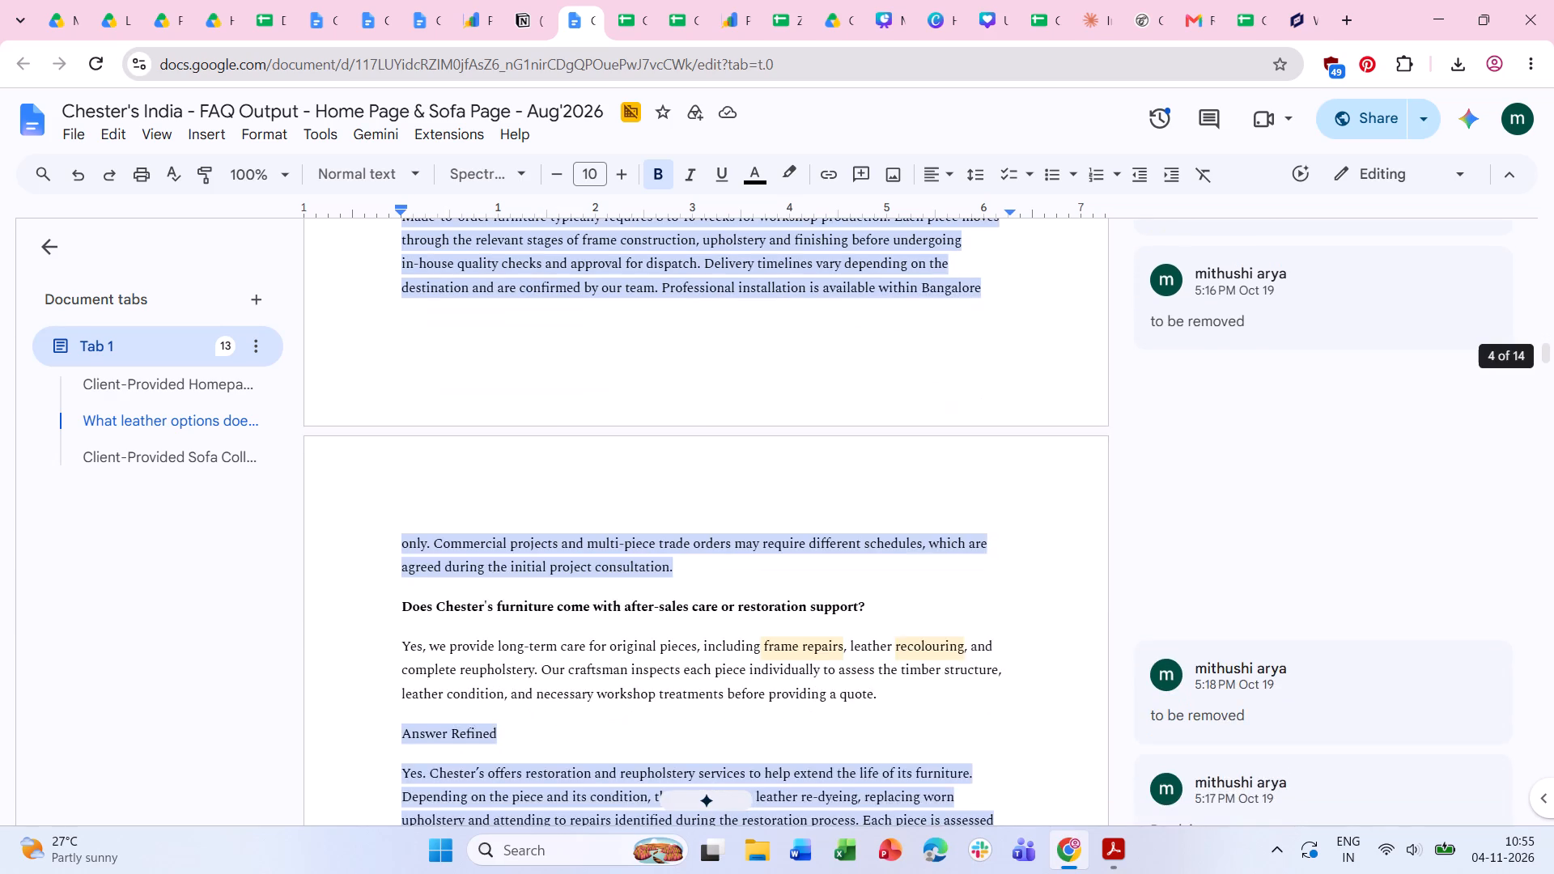
scroll(1059, 575, "up", 1)
scroll(1059, 575, "down", 1)
left_click(1296, 307)
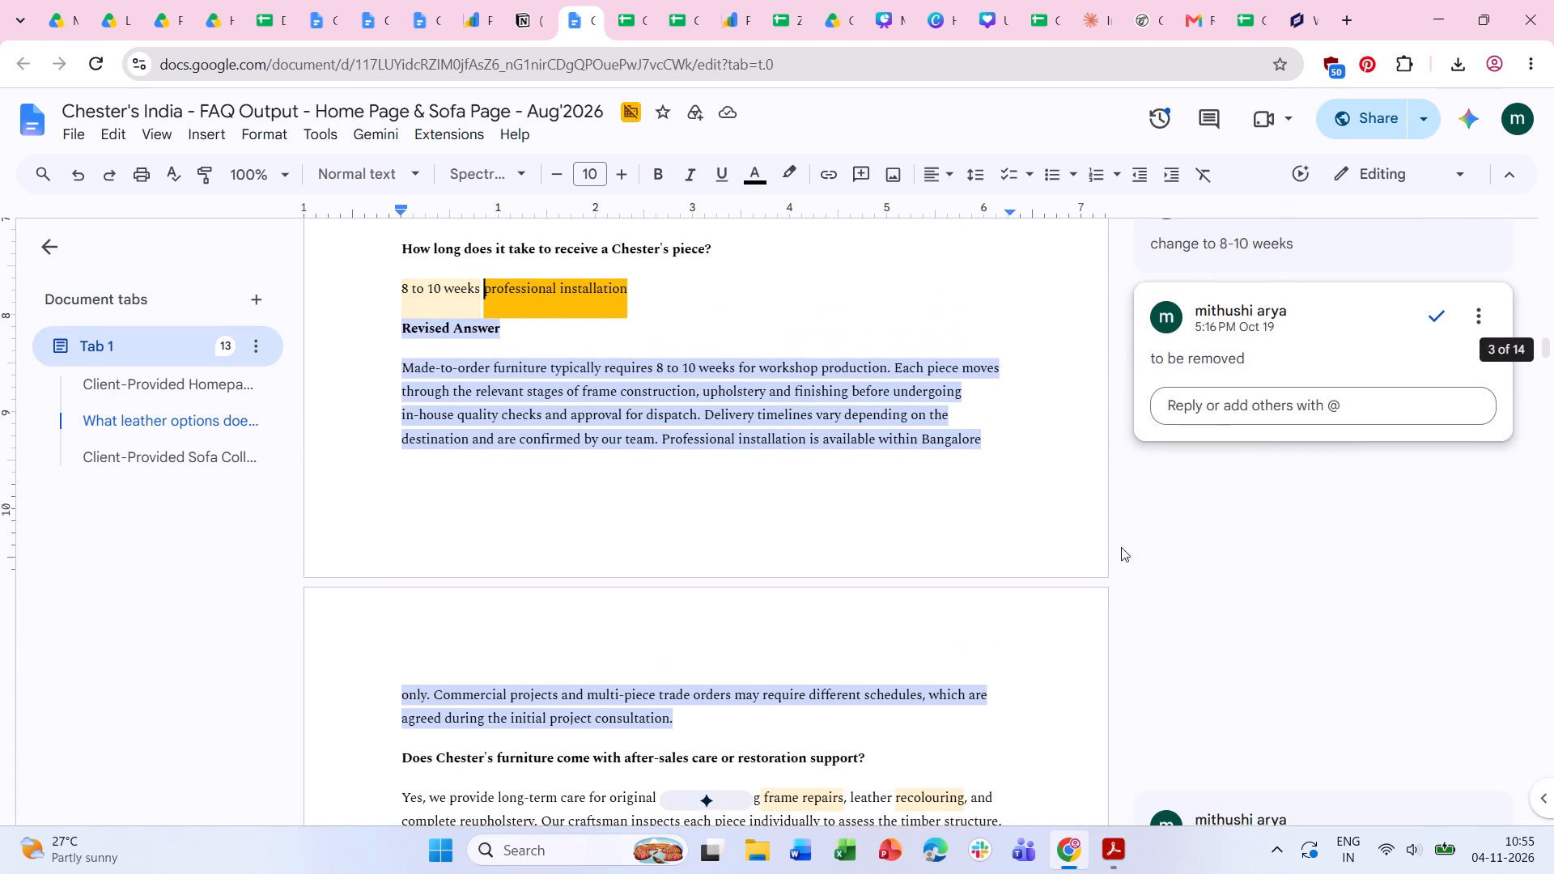
left_click(1106, 548)
Review the refined home page answers on restoration support, availability beyond Bangalore and how a sofa improves with age against their comments.
scroll(1106, 548, "down", 4)
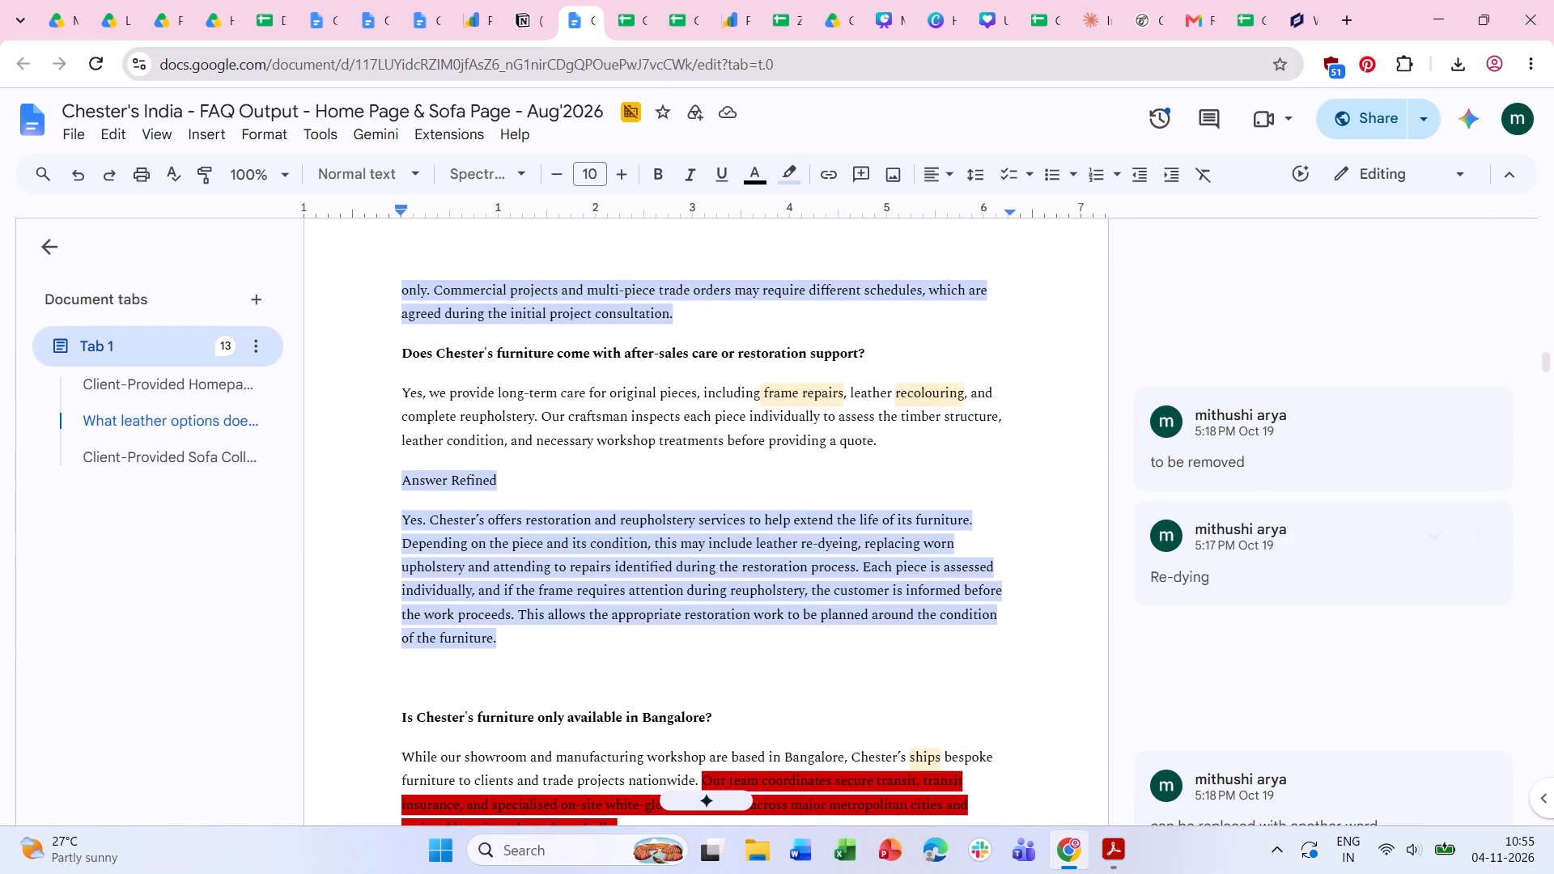
scroll(1047, 479, "down", 2)
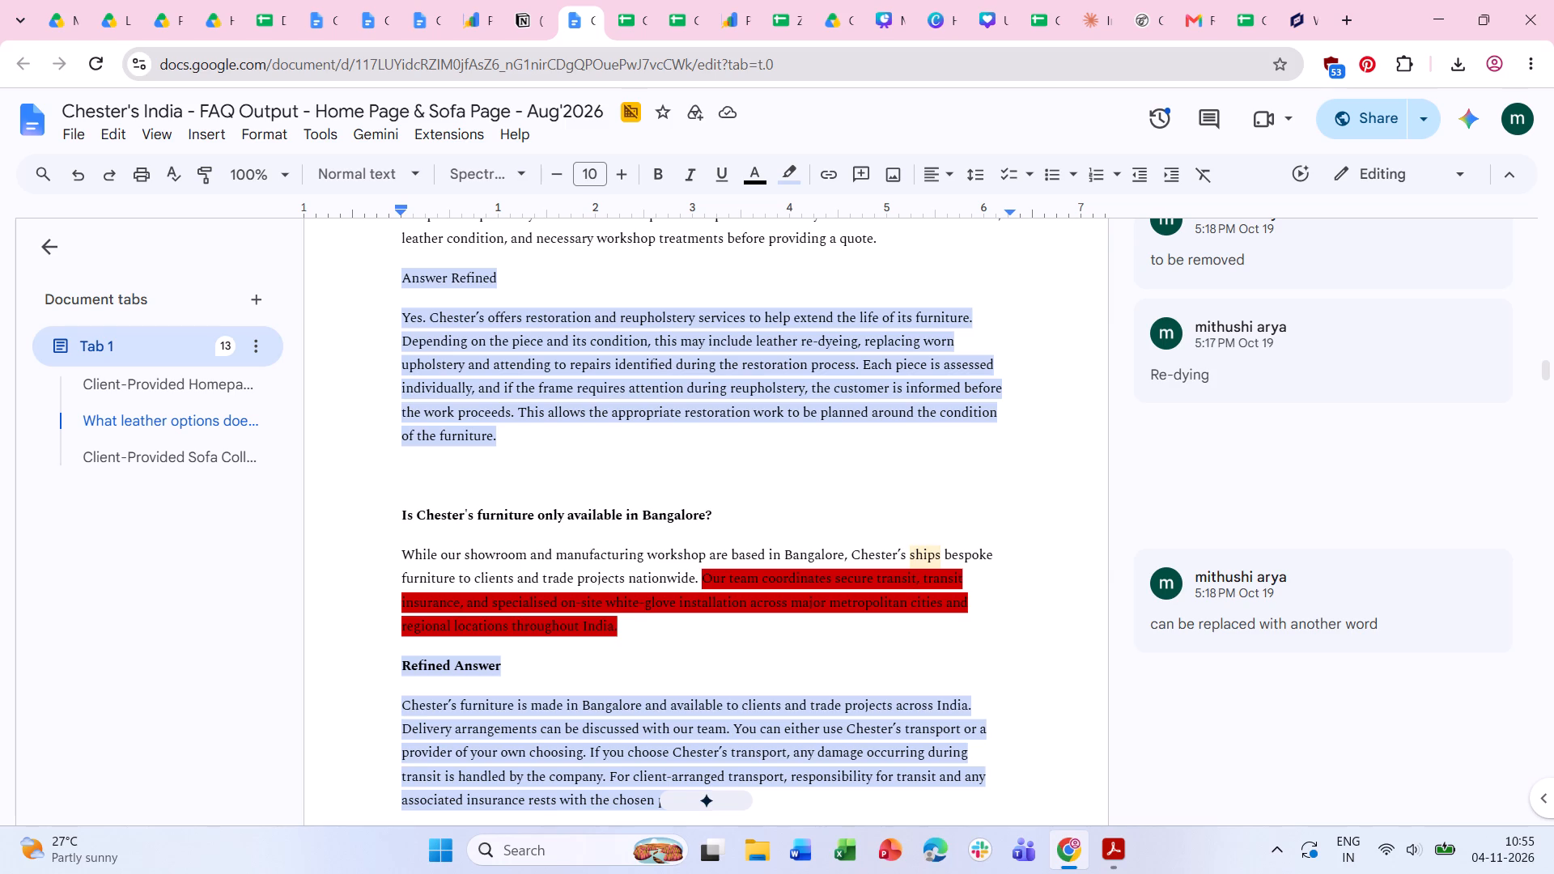
scroll(1047, 480, "down", 1)
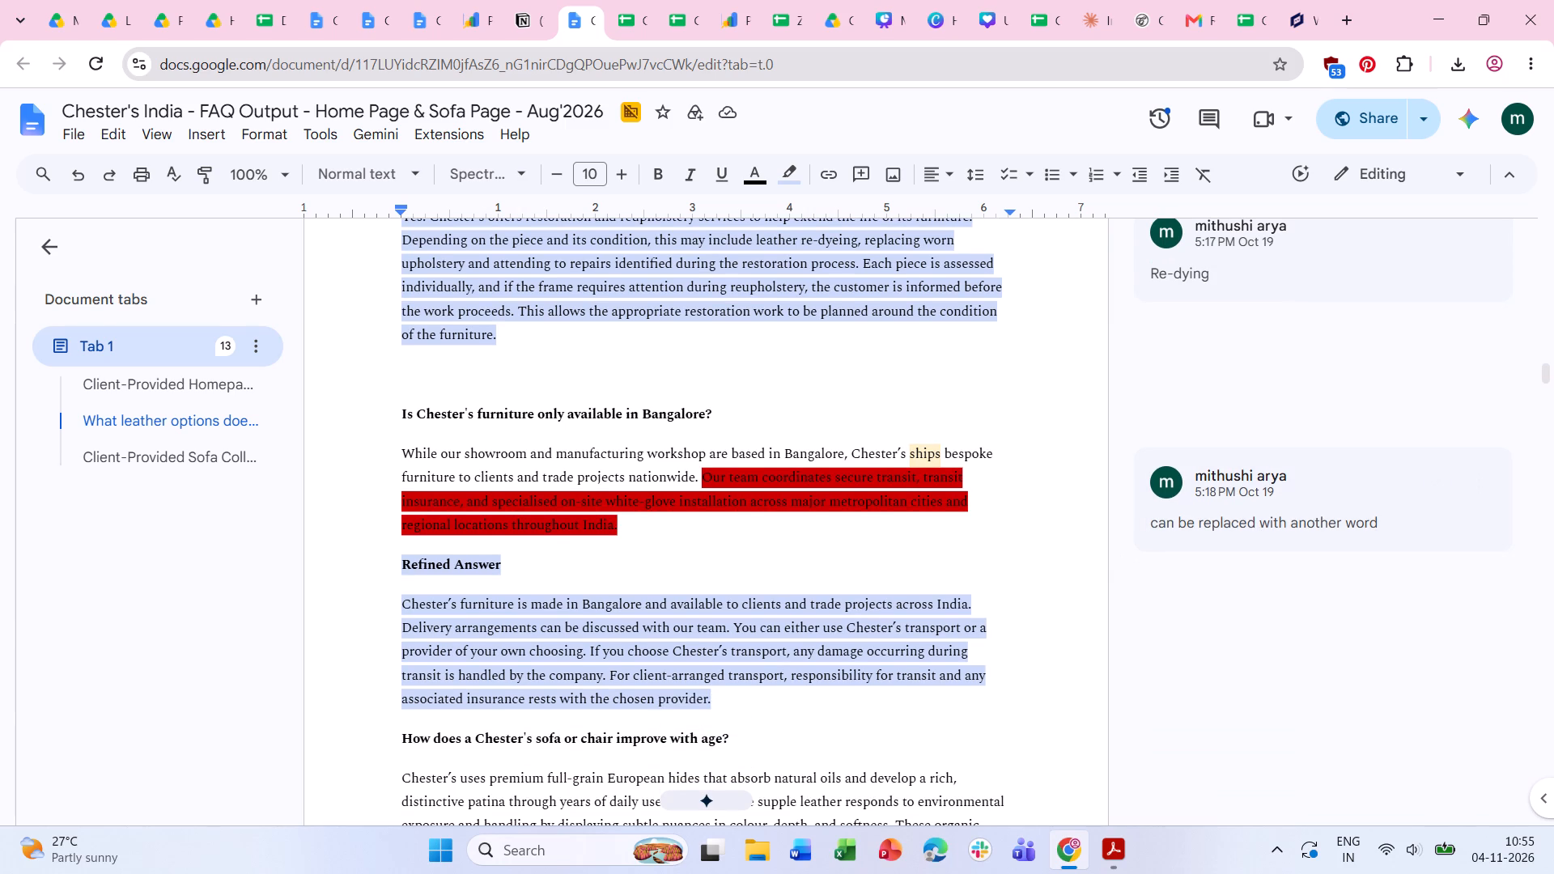
scroll(1026, 586, "down", 2)
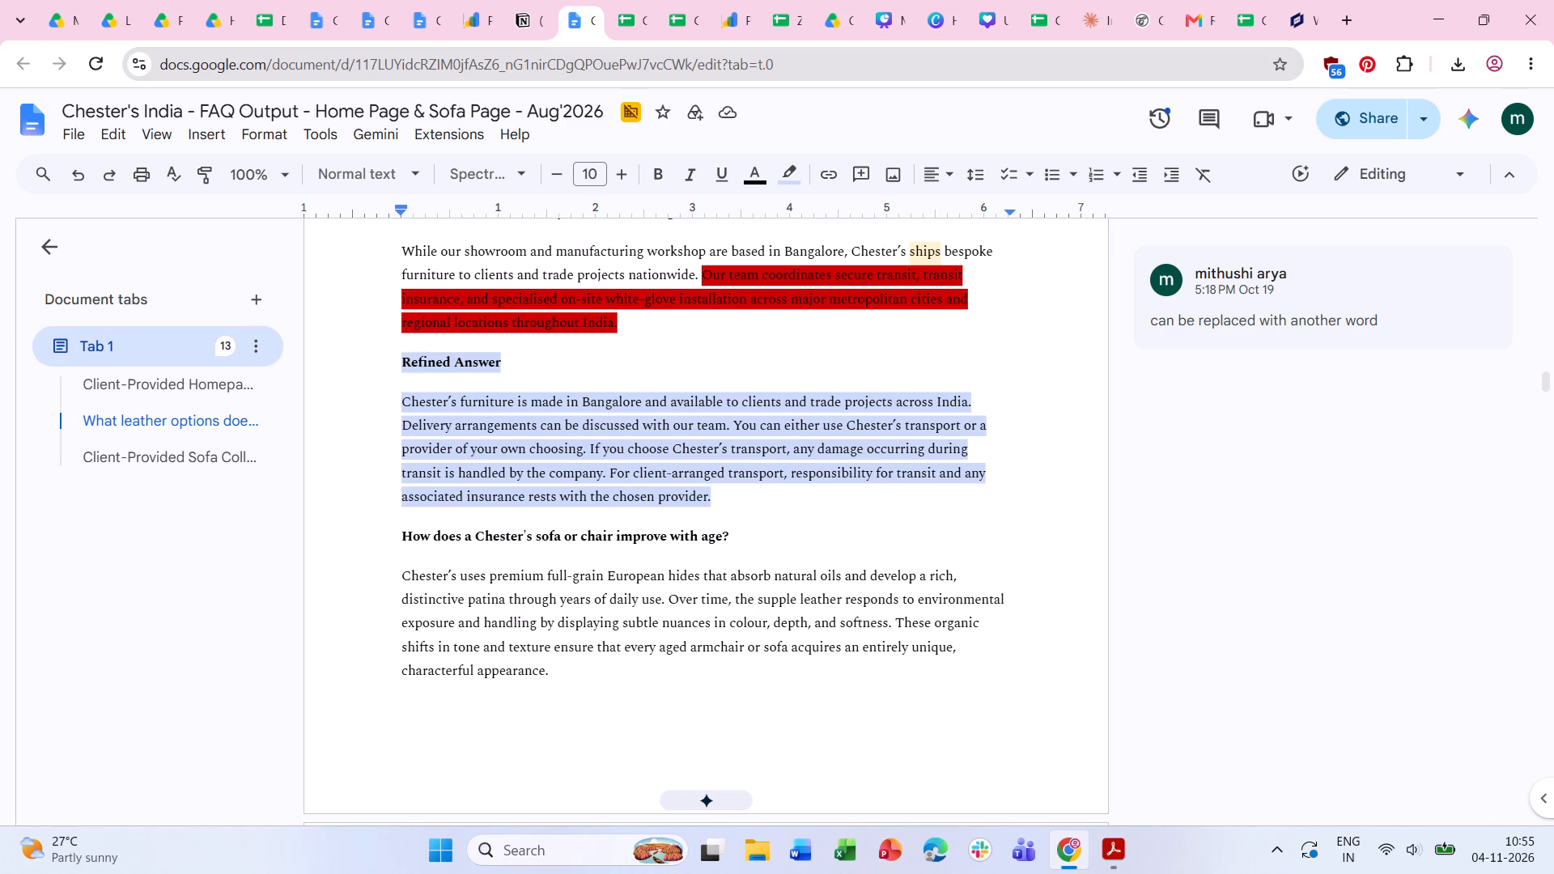
scroll(1030, 571, "up", 2)
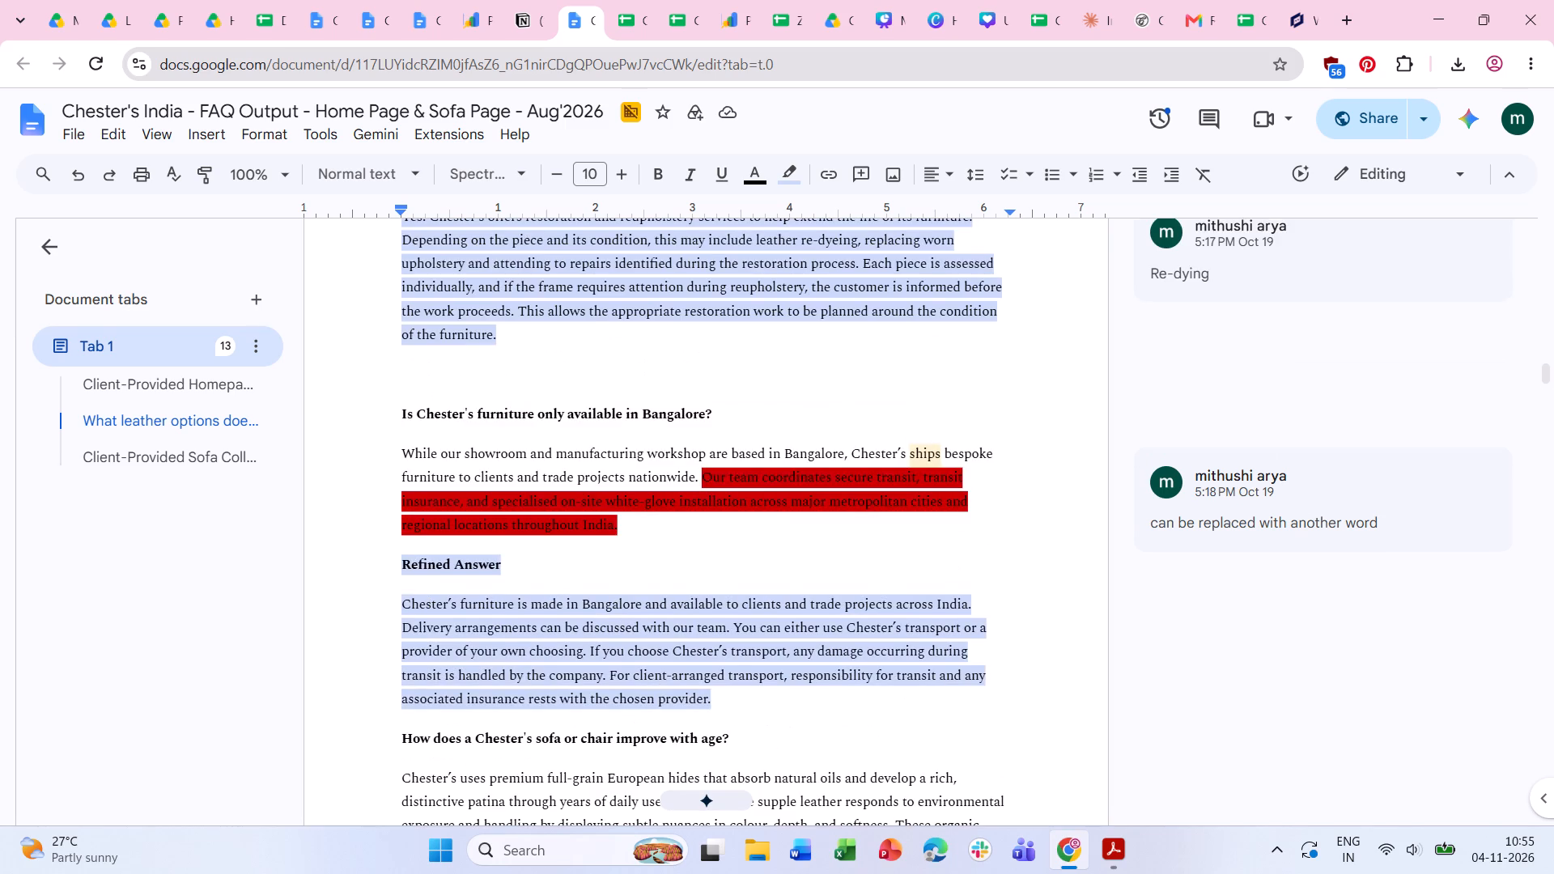
scroll(1030, 571, "down", 1)
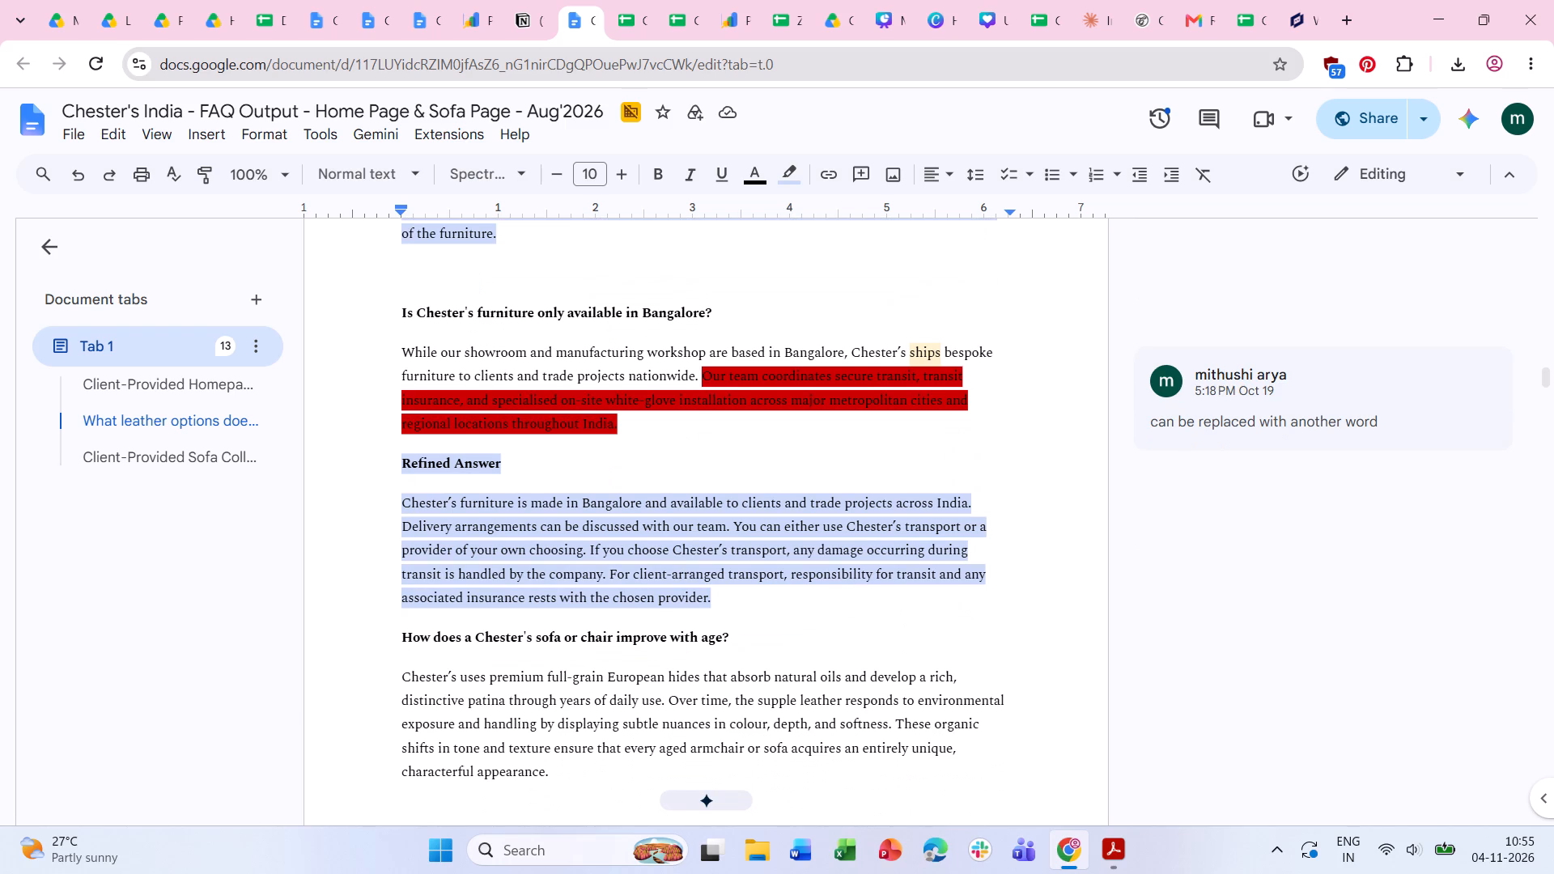
scroll(995, 543, "down", 7)
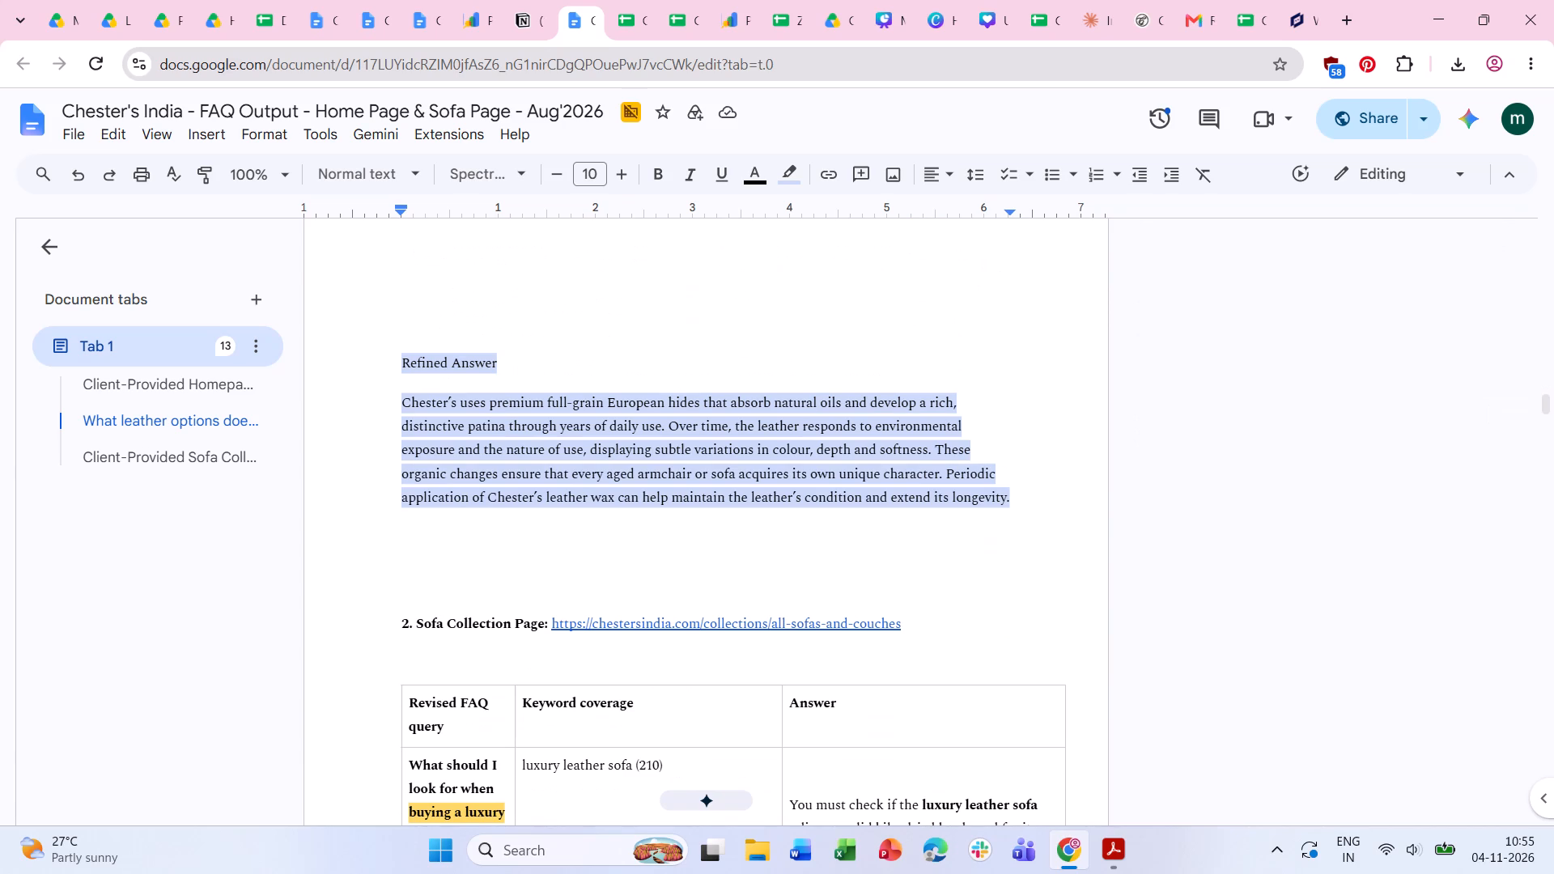
Review the Sofa Collection Page answers on buying a luxury leather sofa, the Bangalore collection and modern versus classic Chesterfield sofas.
scroll(1001, 554, "down", 4)
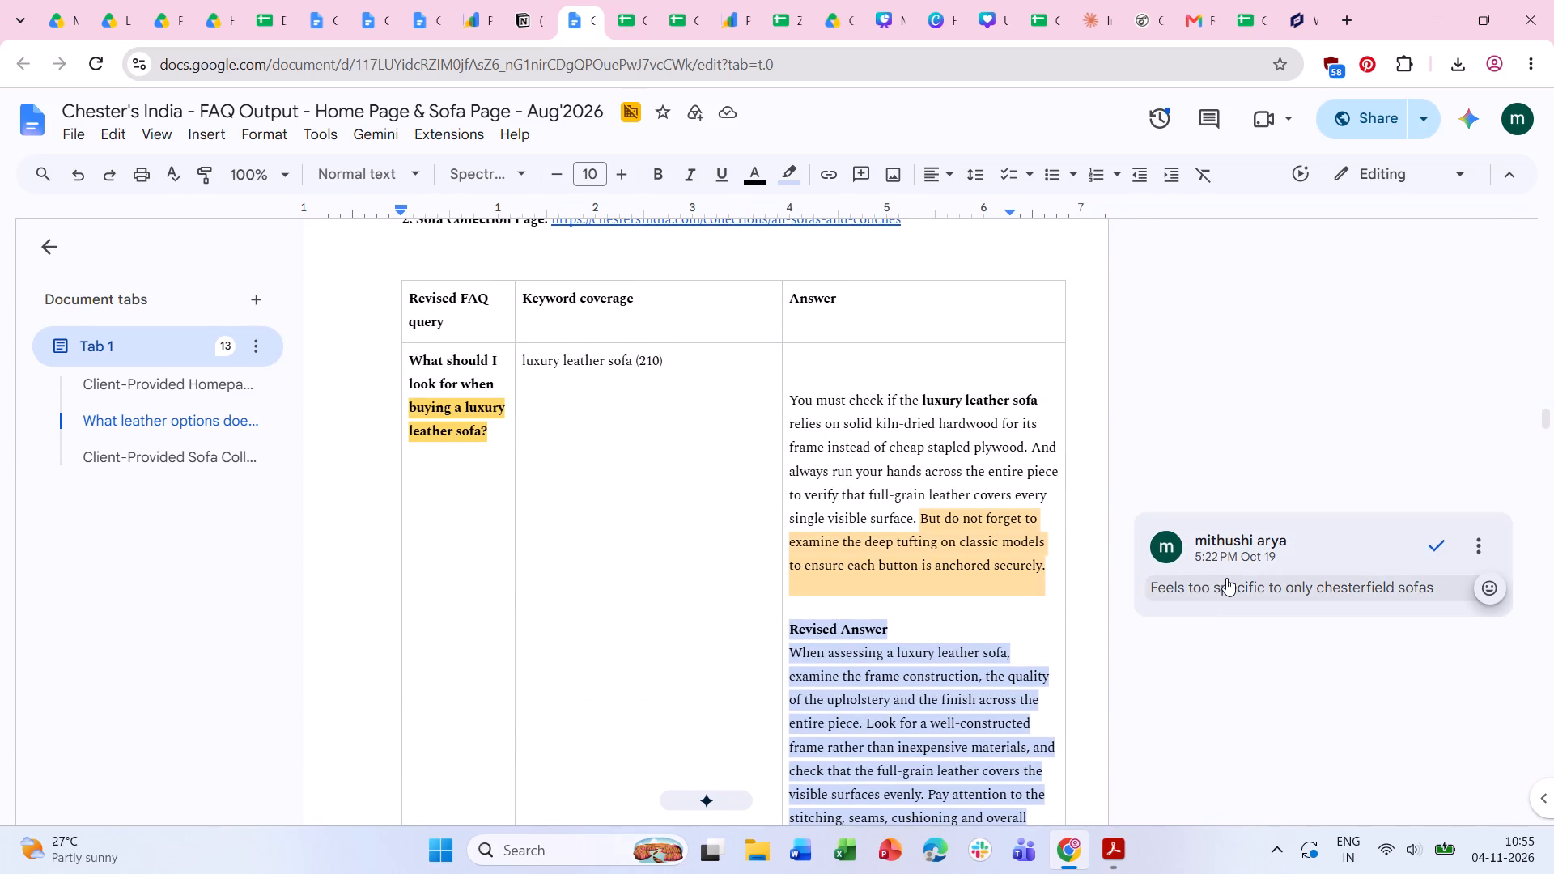
scroll(1066, 605, "down", 2)
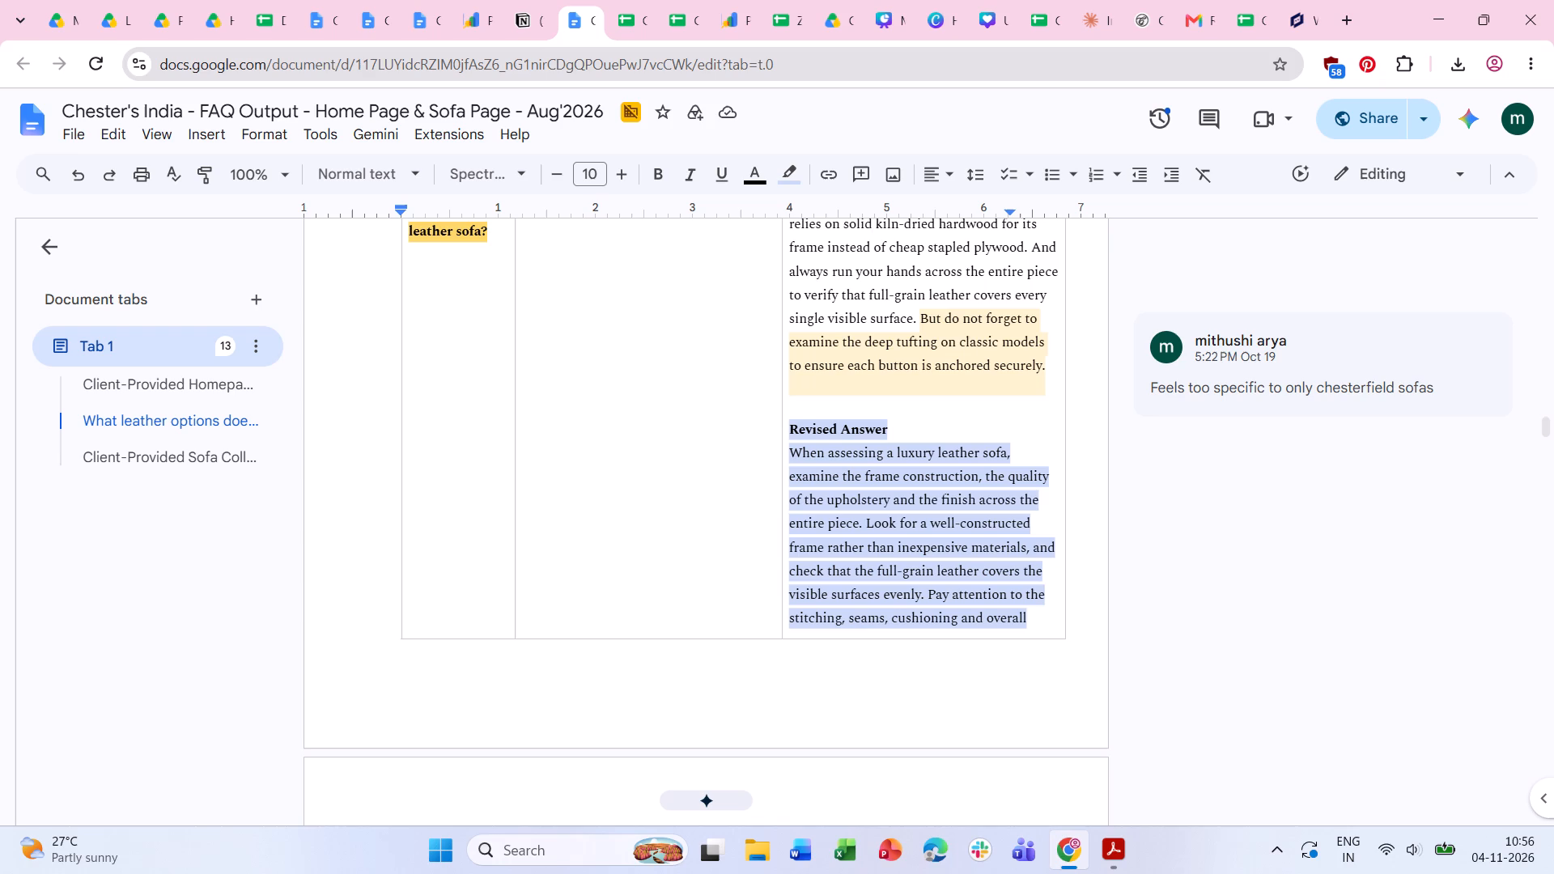
scroll(1066, 605, "down", 1)
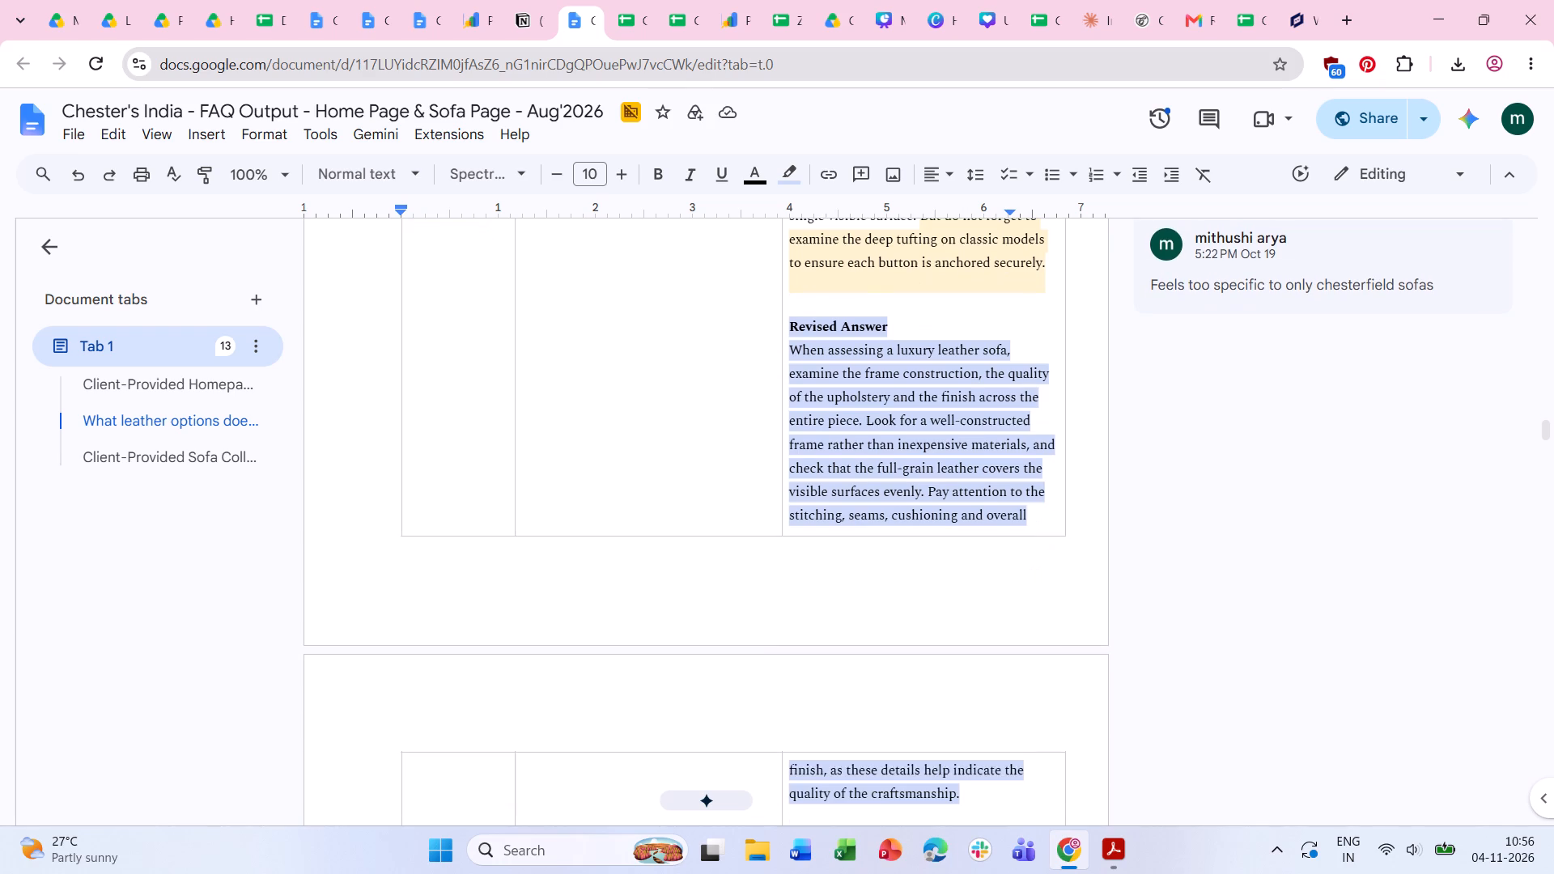
scroll(1066, 605, "down", 1)
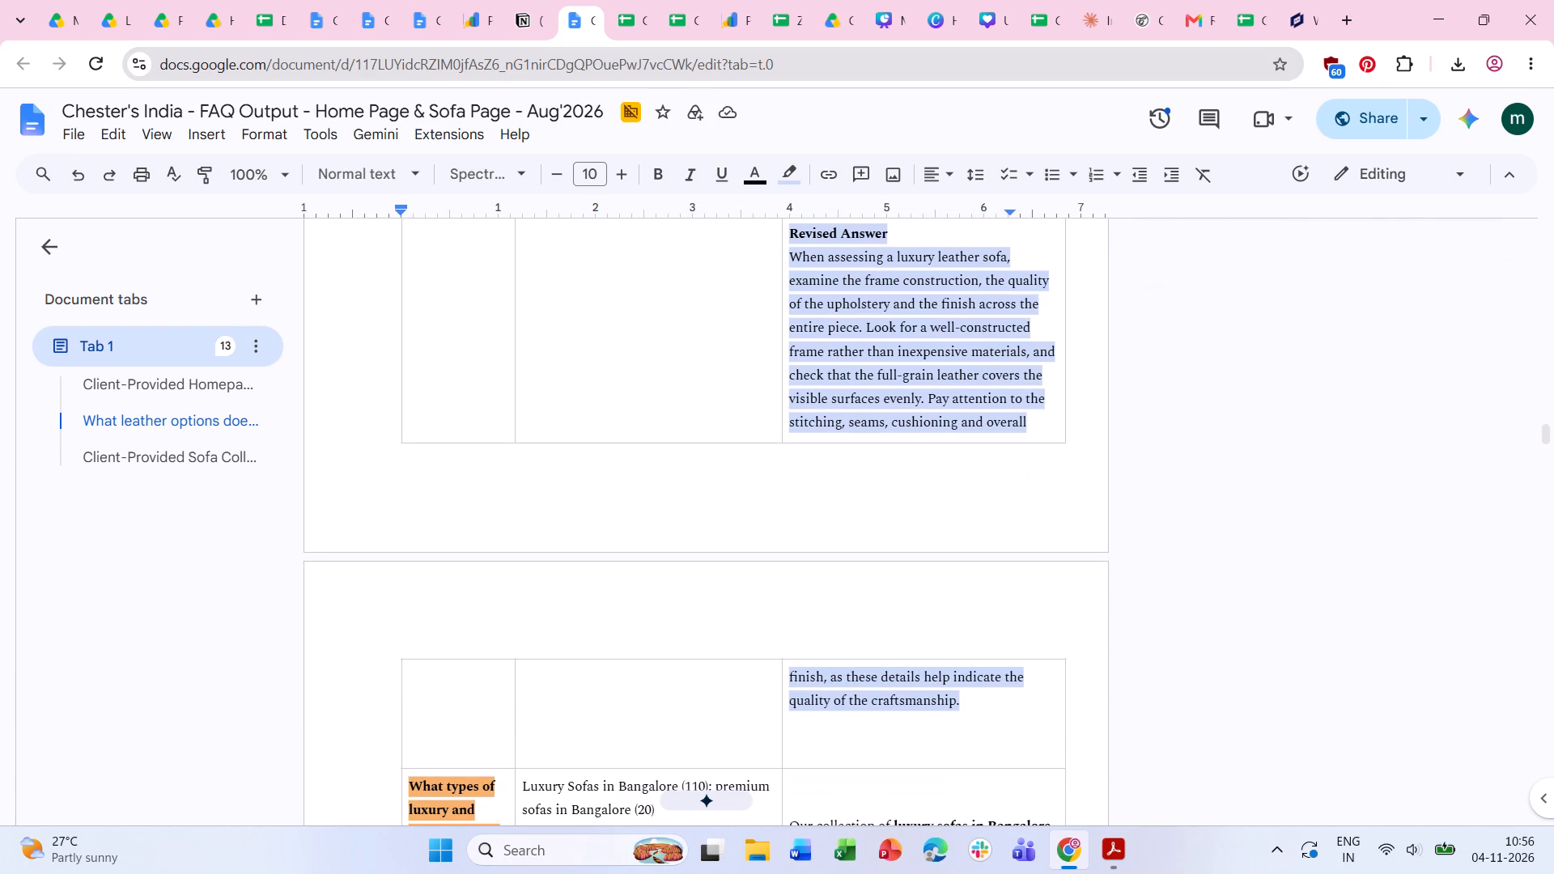
scroll(1066, 605, "down", 3)
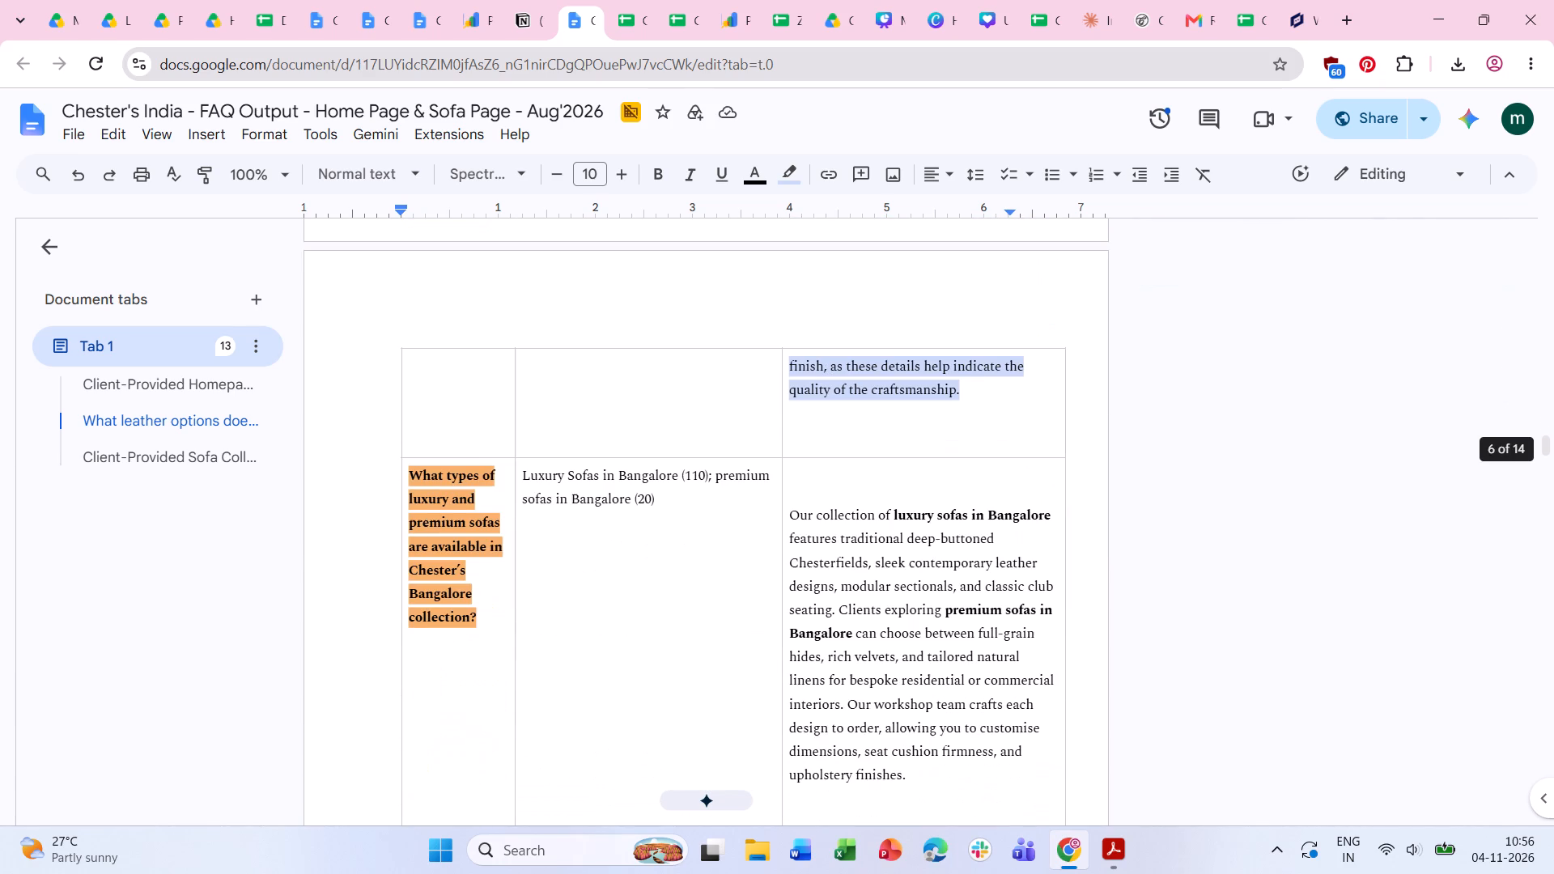
scroll(1066, 605, "down", 1)
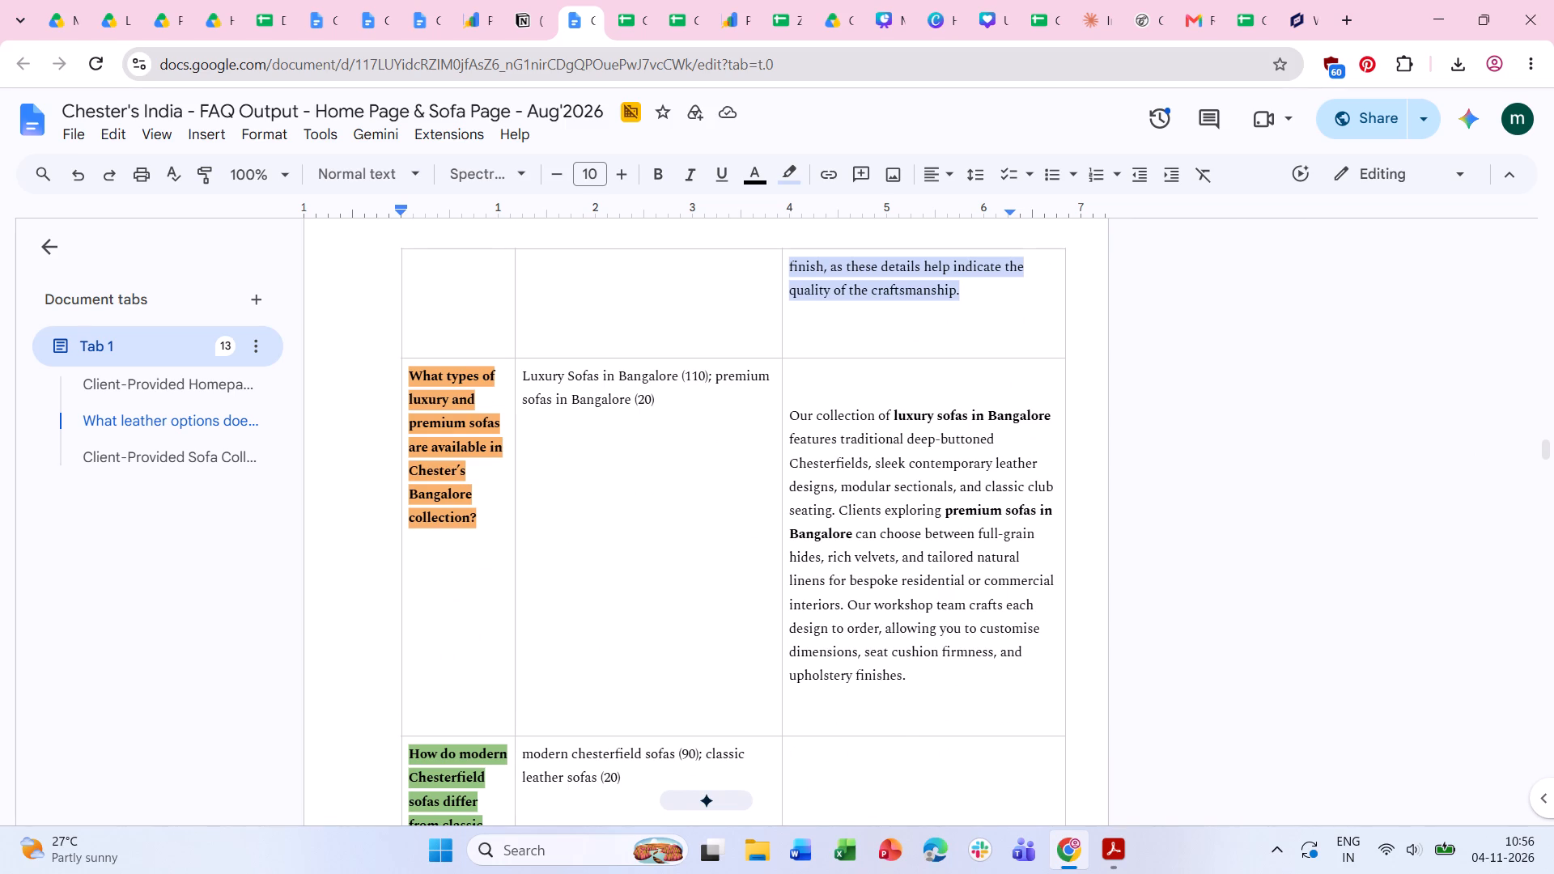
scroll(1062, 601, "down", 2)
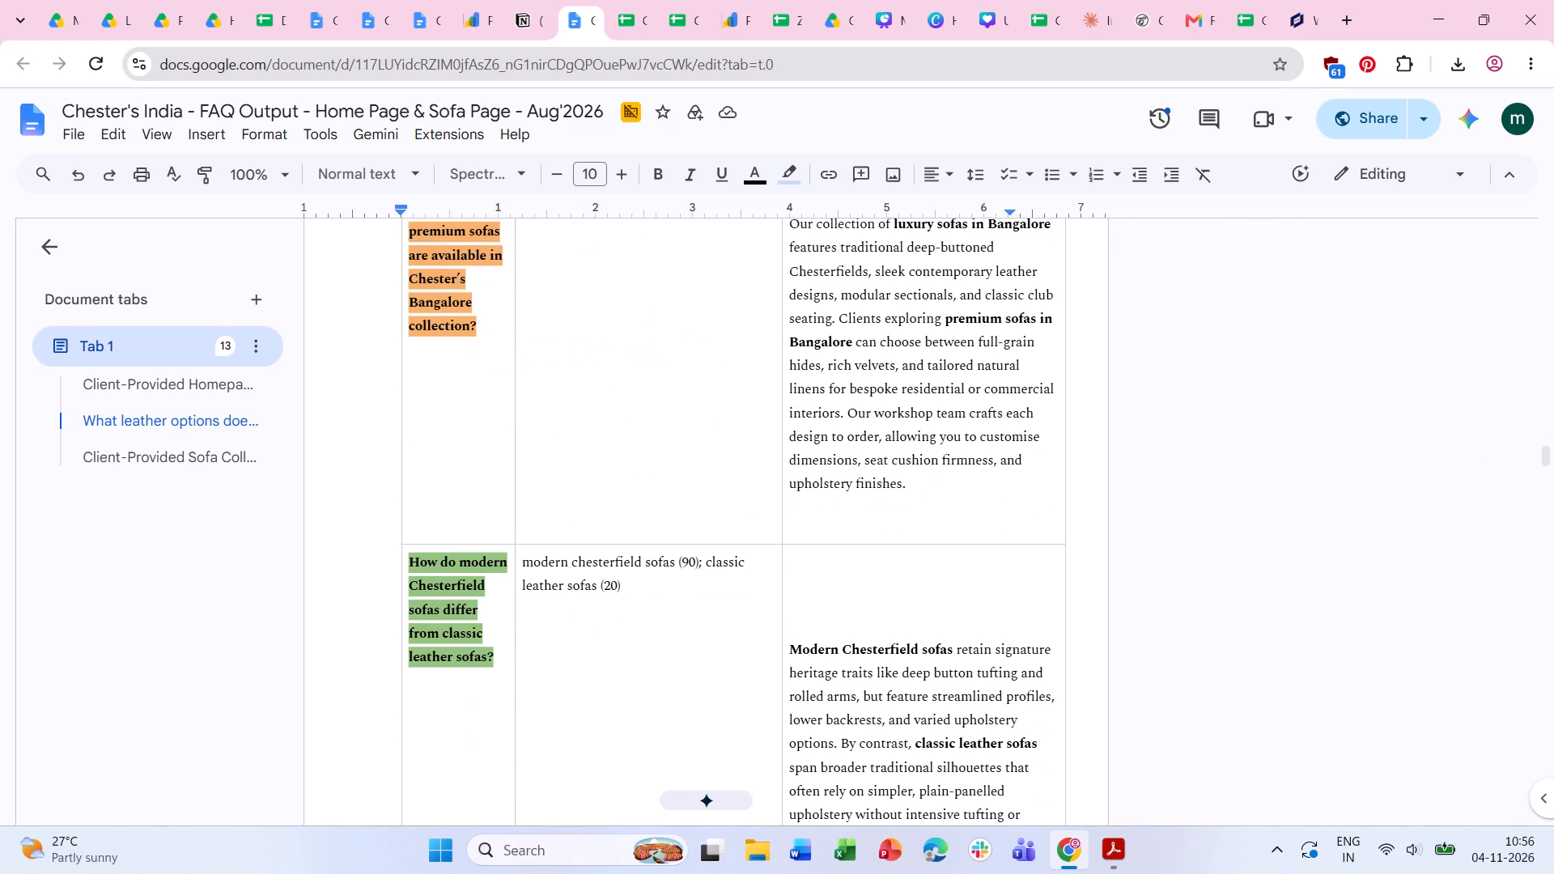
scroll(1062, 601, "down", 2)
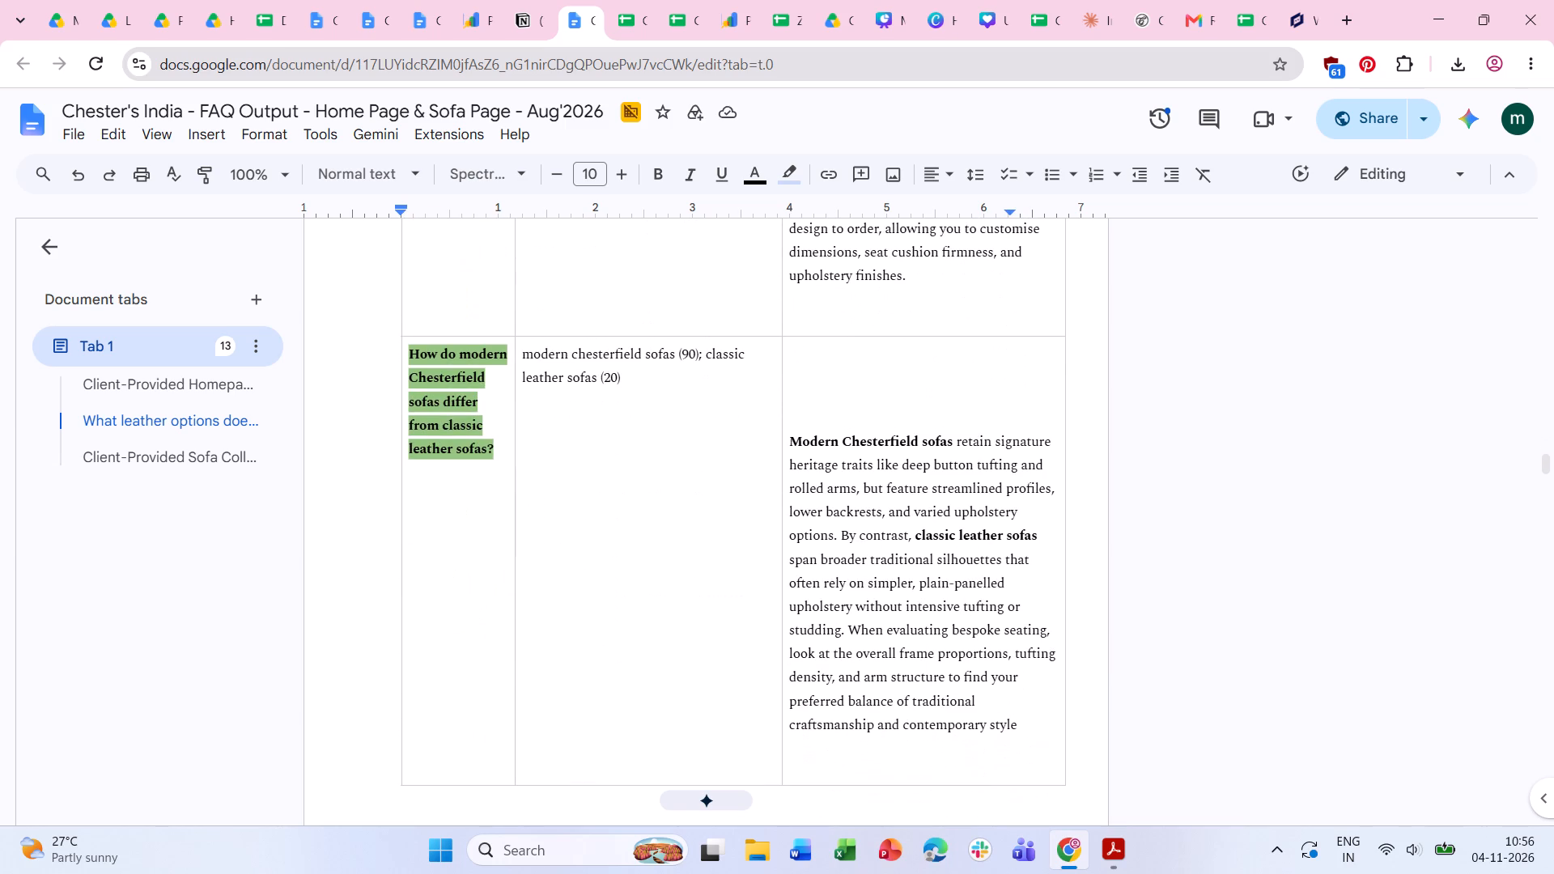
Review the answers on Chesterfields in contemporary Indian interiors, 2-seater or 3-seater choice and the leather type used against their comments.
scroll(1062, 601, "down", 7)
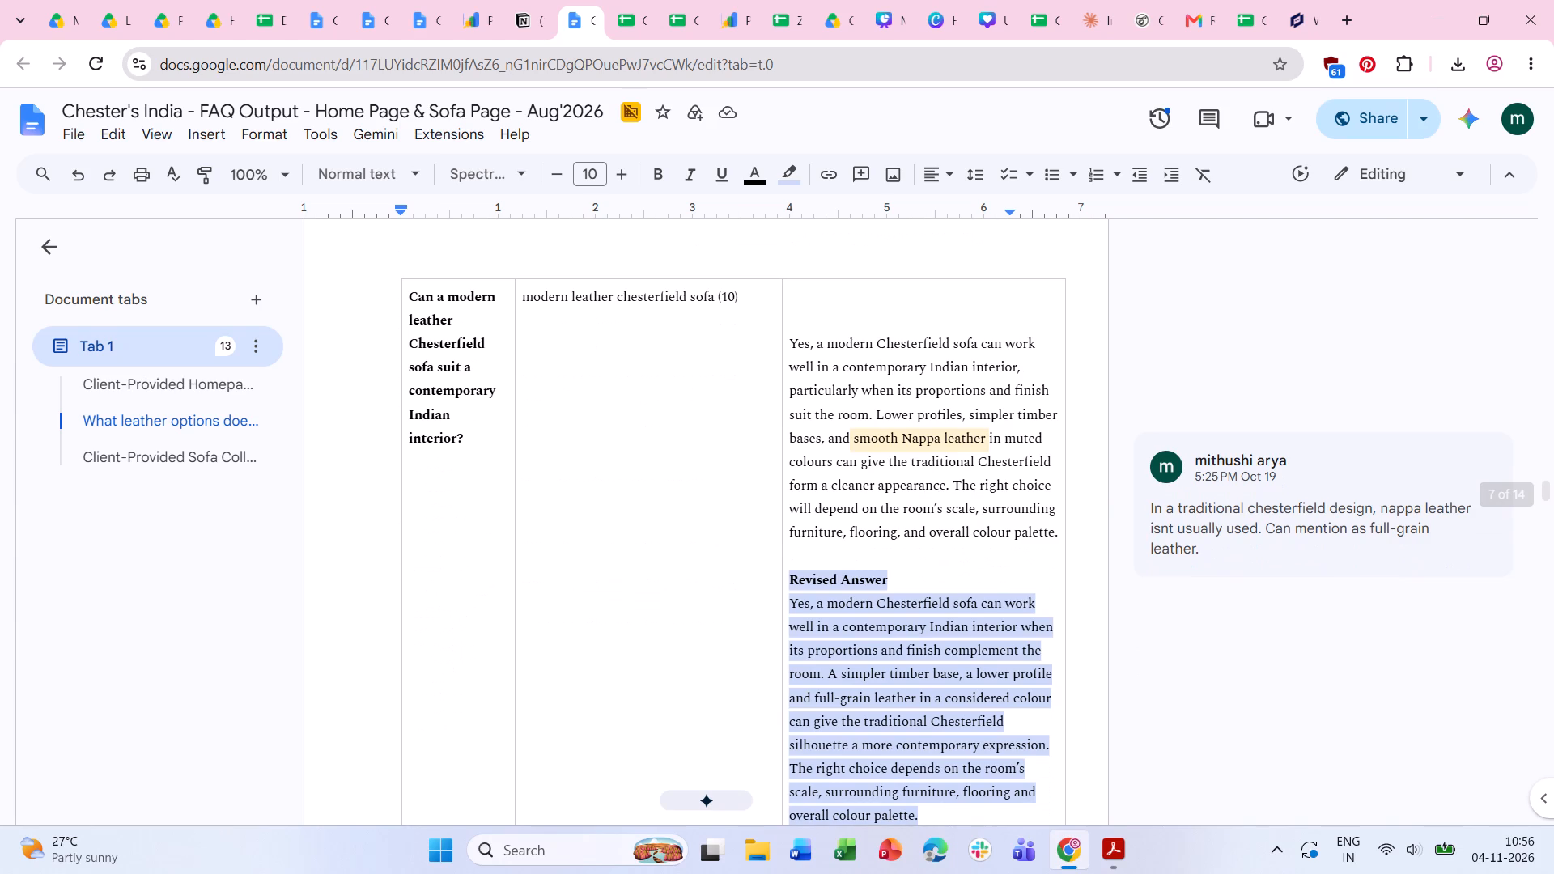
scroll(1062, 601, "down", 1)
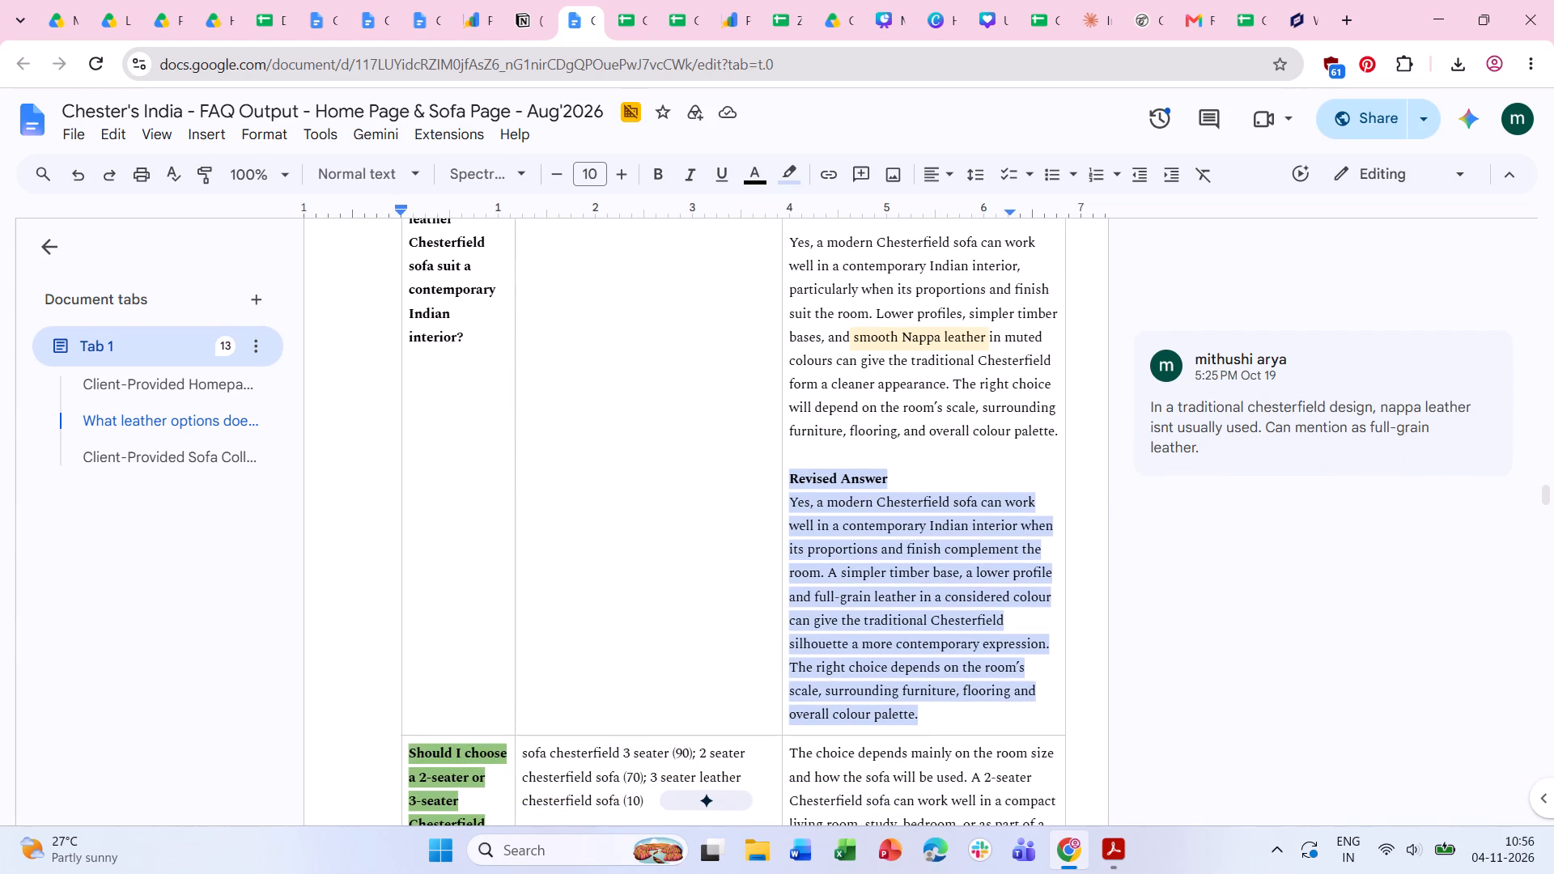
scroll(1062, 602, "down", 3)
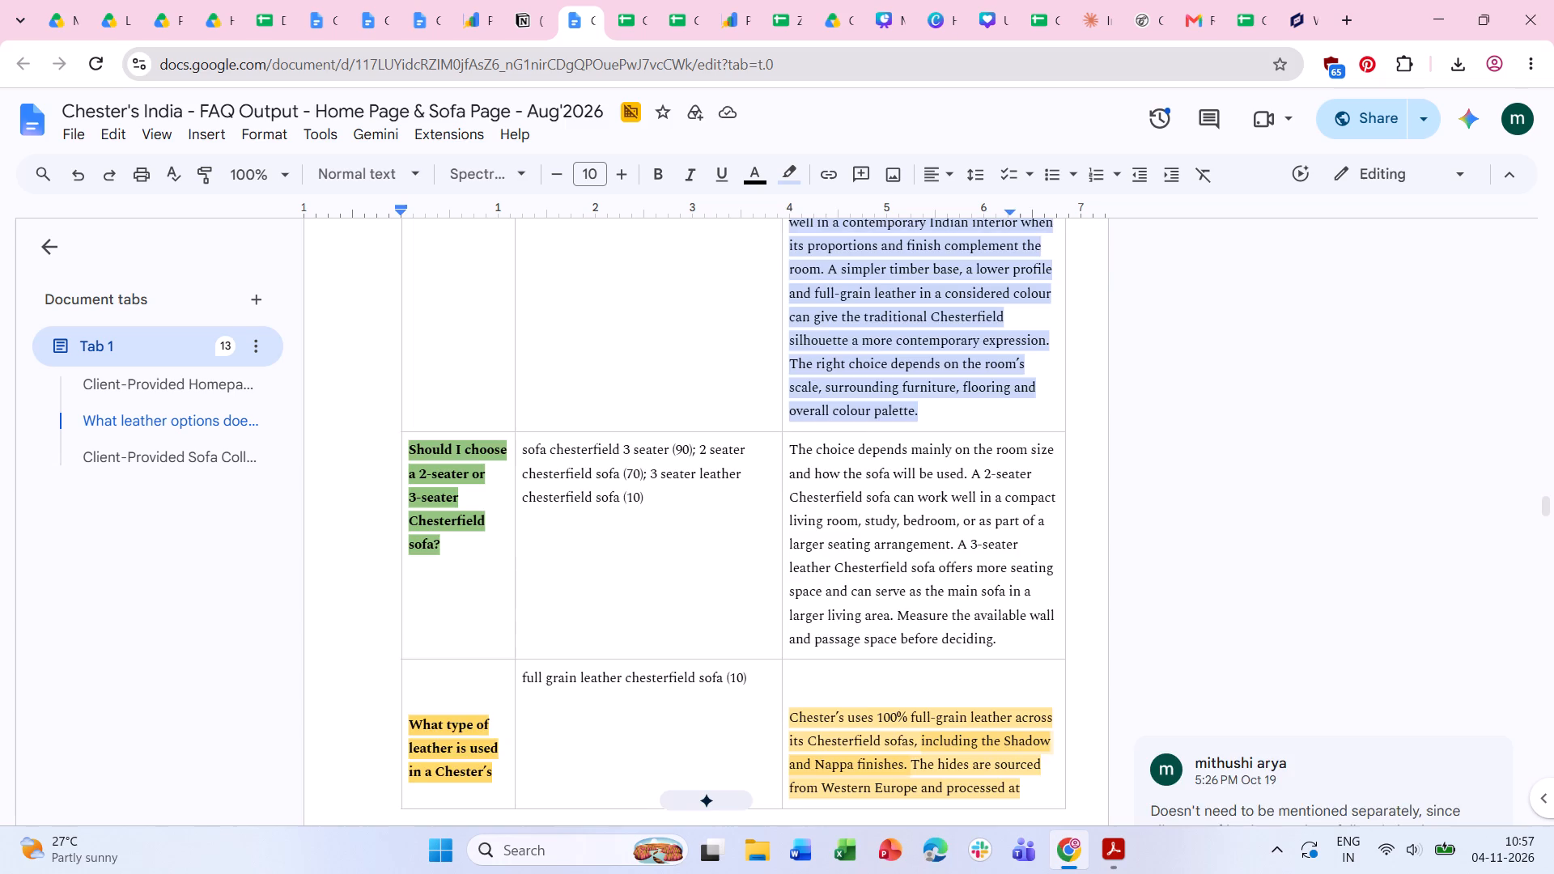
scroll(1087, 598, "down", 3)
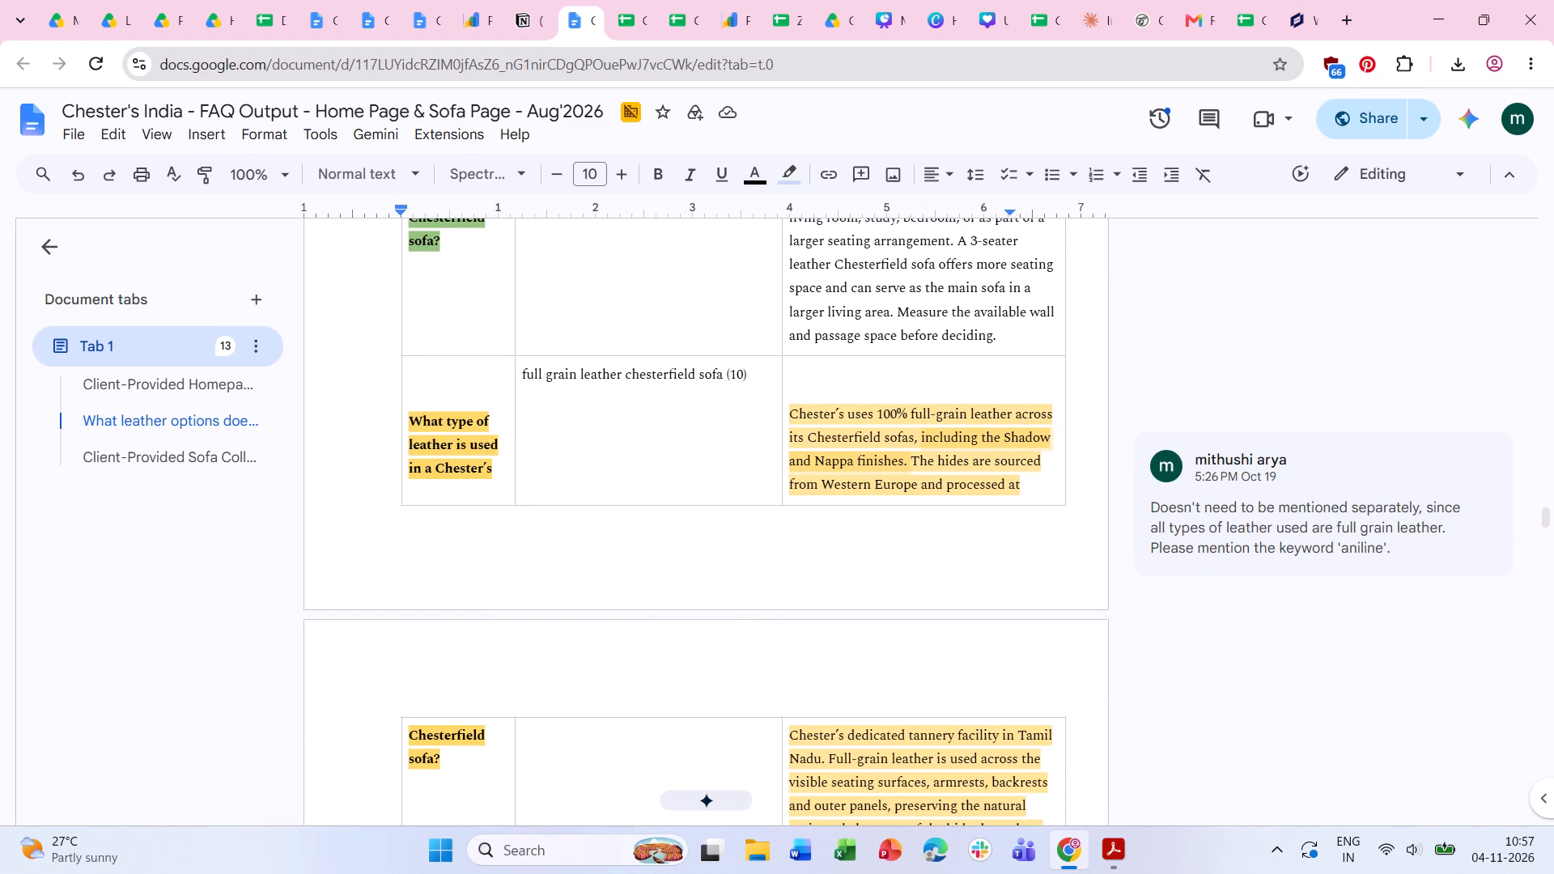
scroll(1087, 598, "down", 4)
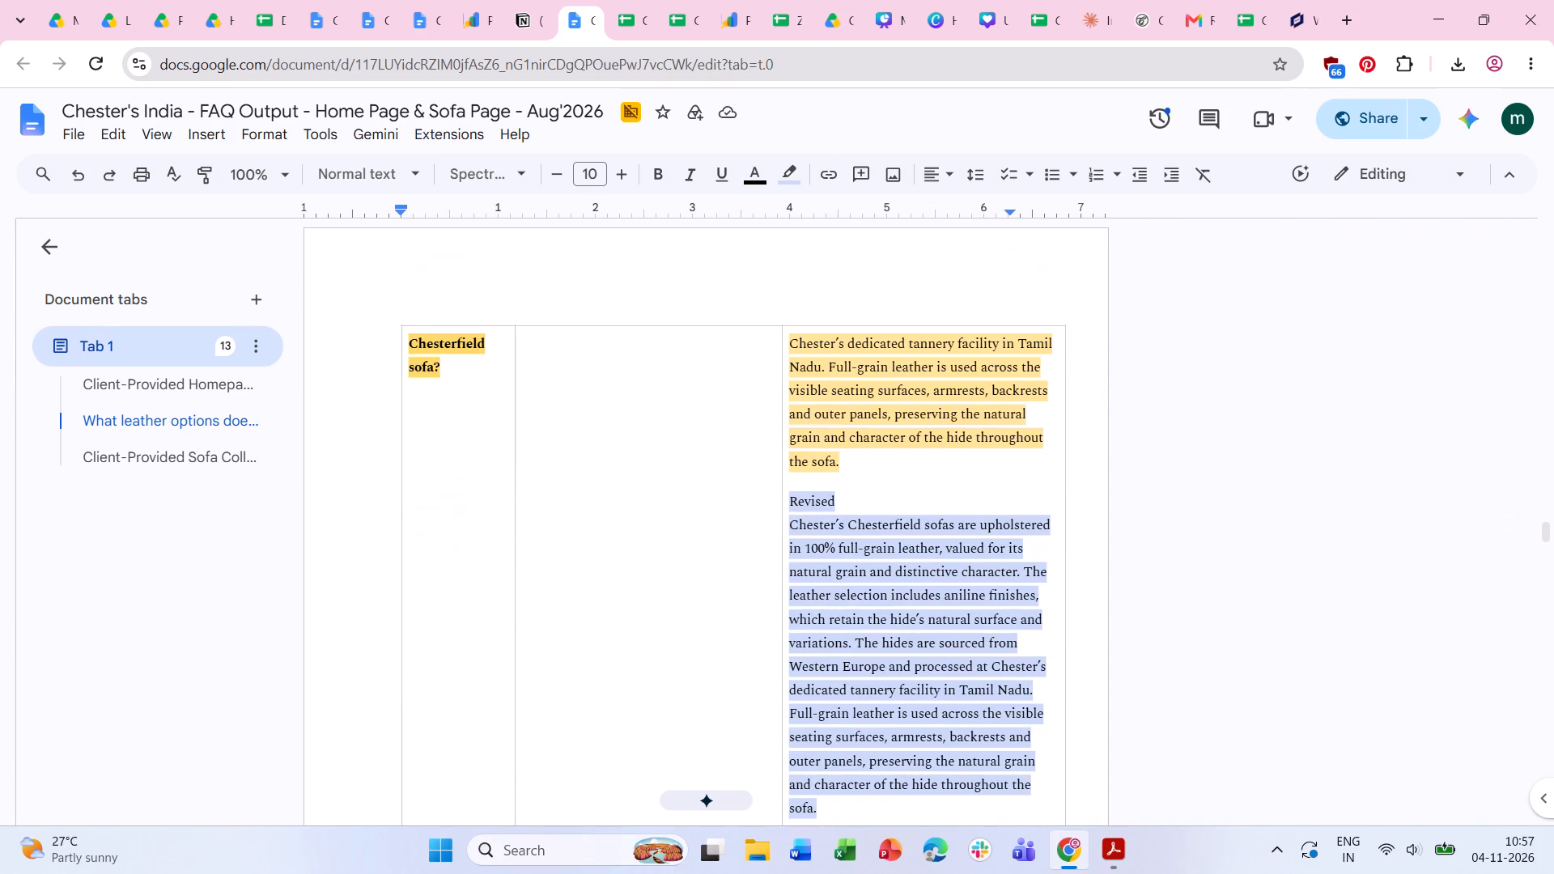
scroll(1087, 598, "down", 2)
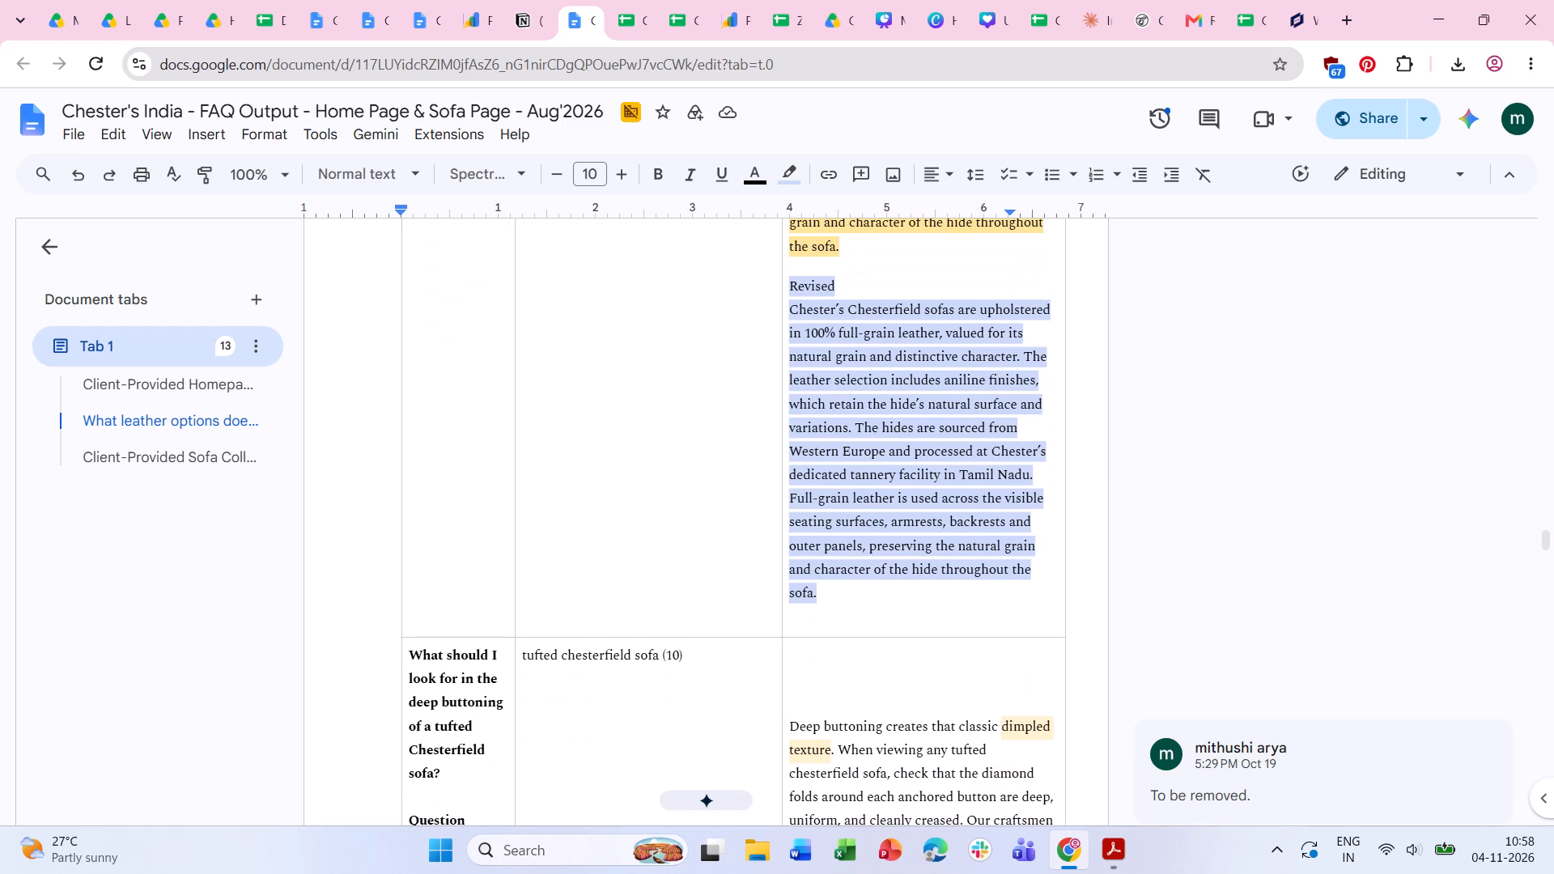
Review the FAQ entries on Chesterfield button details, handcrafted versus mass-produced furniture and everyday comfort, checking the button revision against its comment.
scroll(1087, 598, "down", 3)
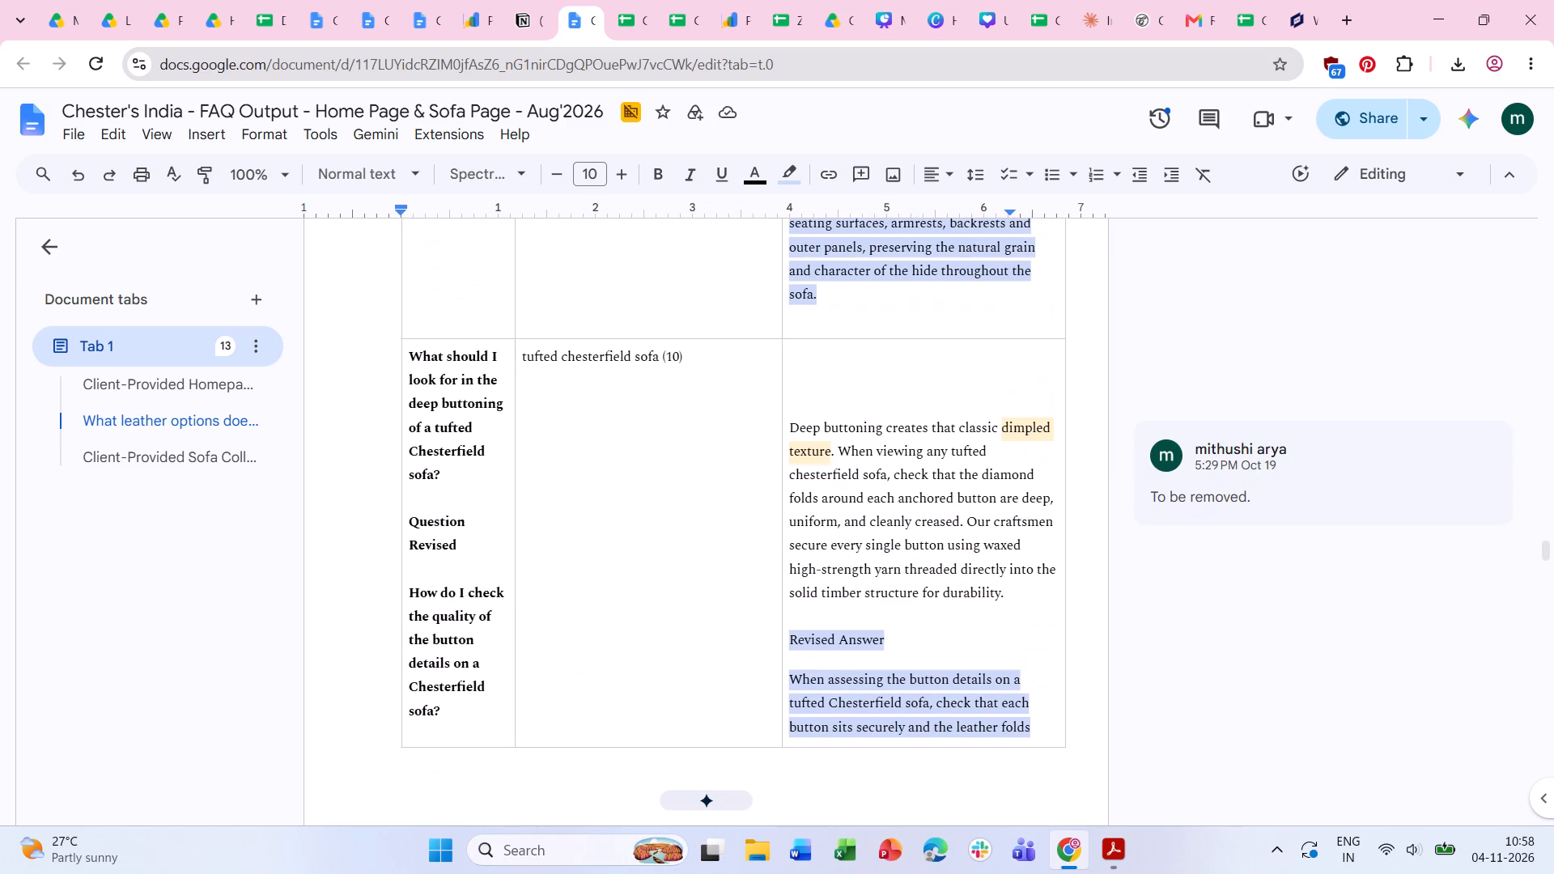
scroll(1087, 598, "down", 3)
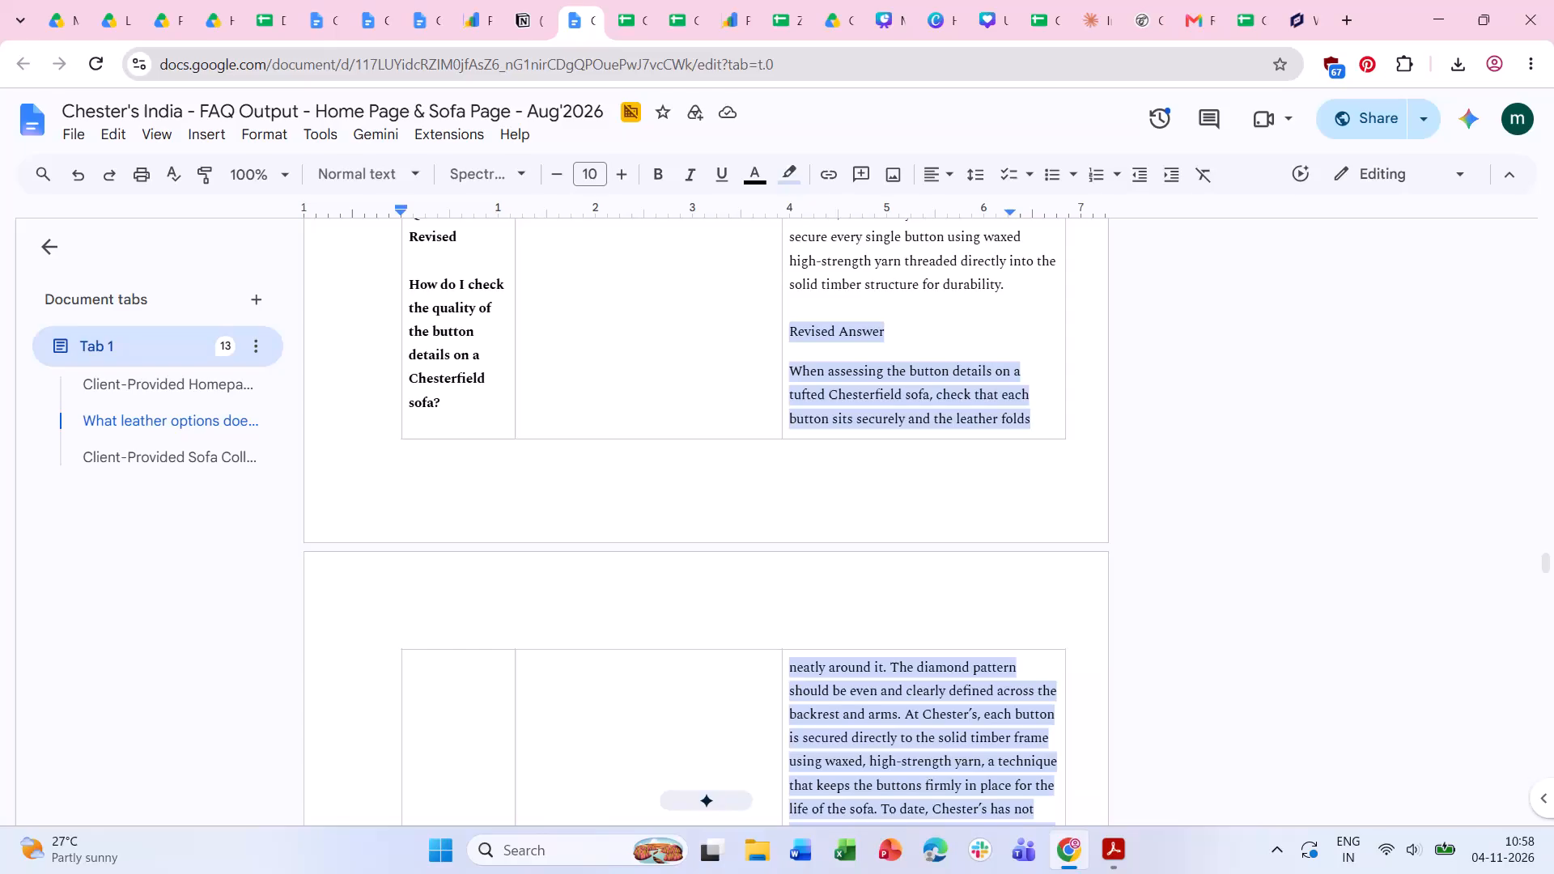
scroll(1087, 598, "down", 2)
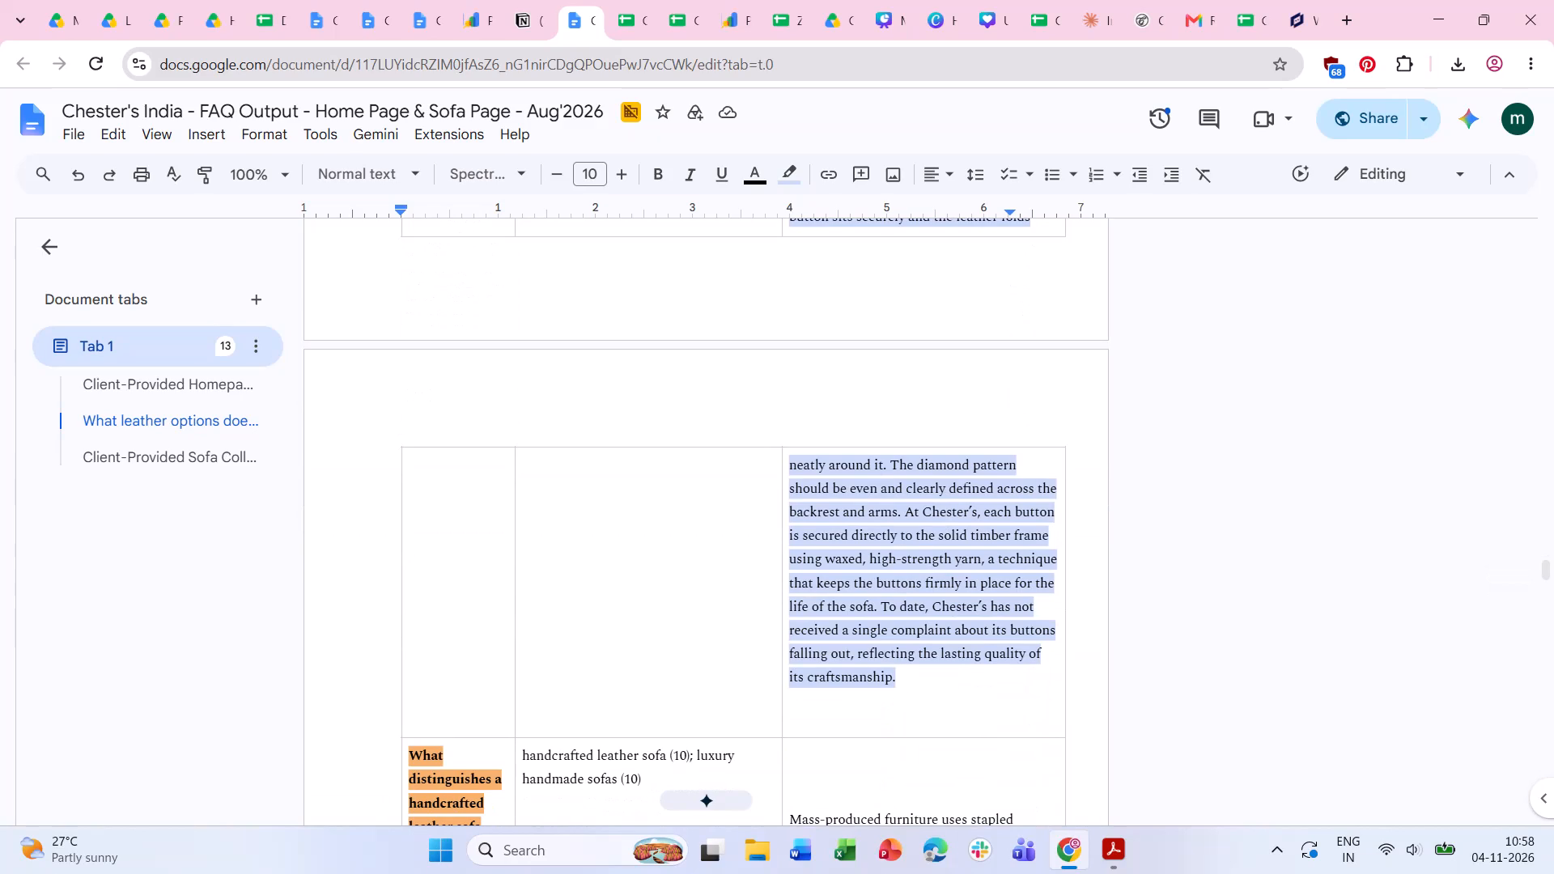
scroll(1086, 598, "down", 1)
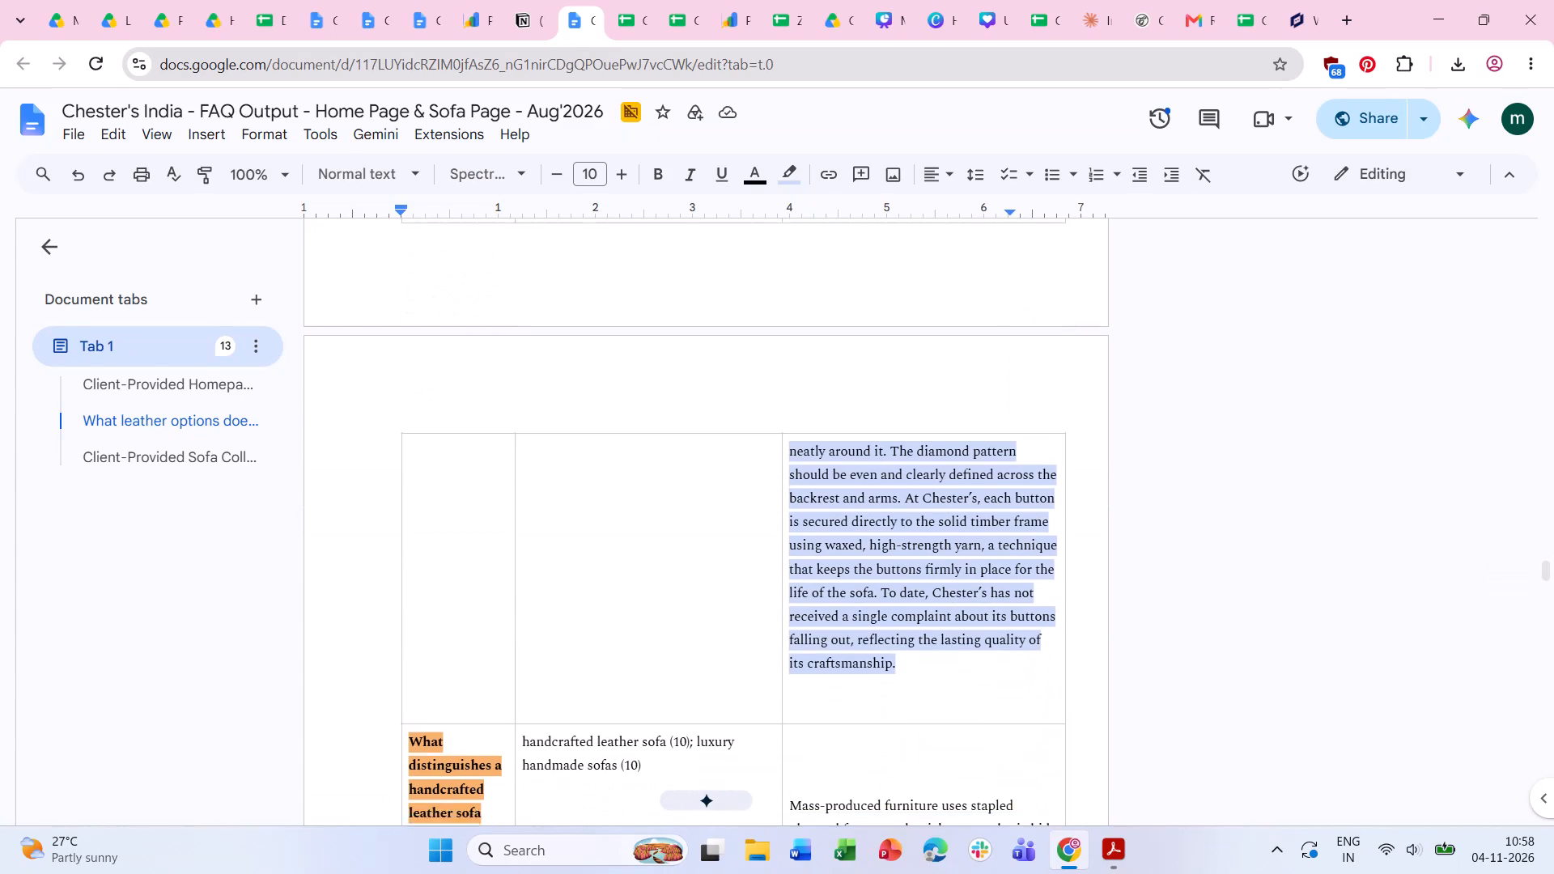
scroll(1086, 598, "down", 1)
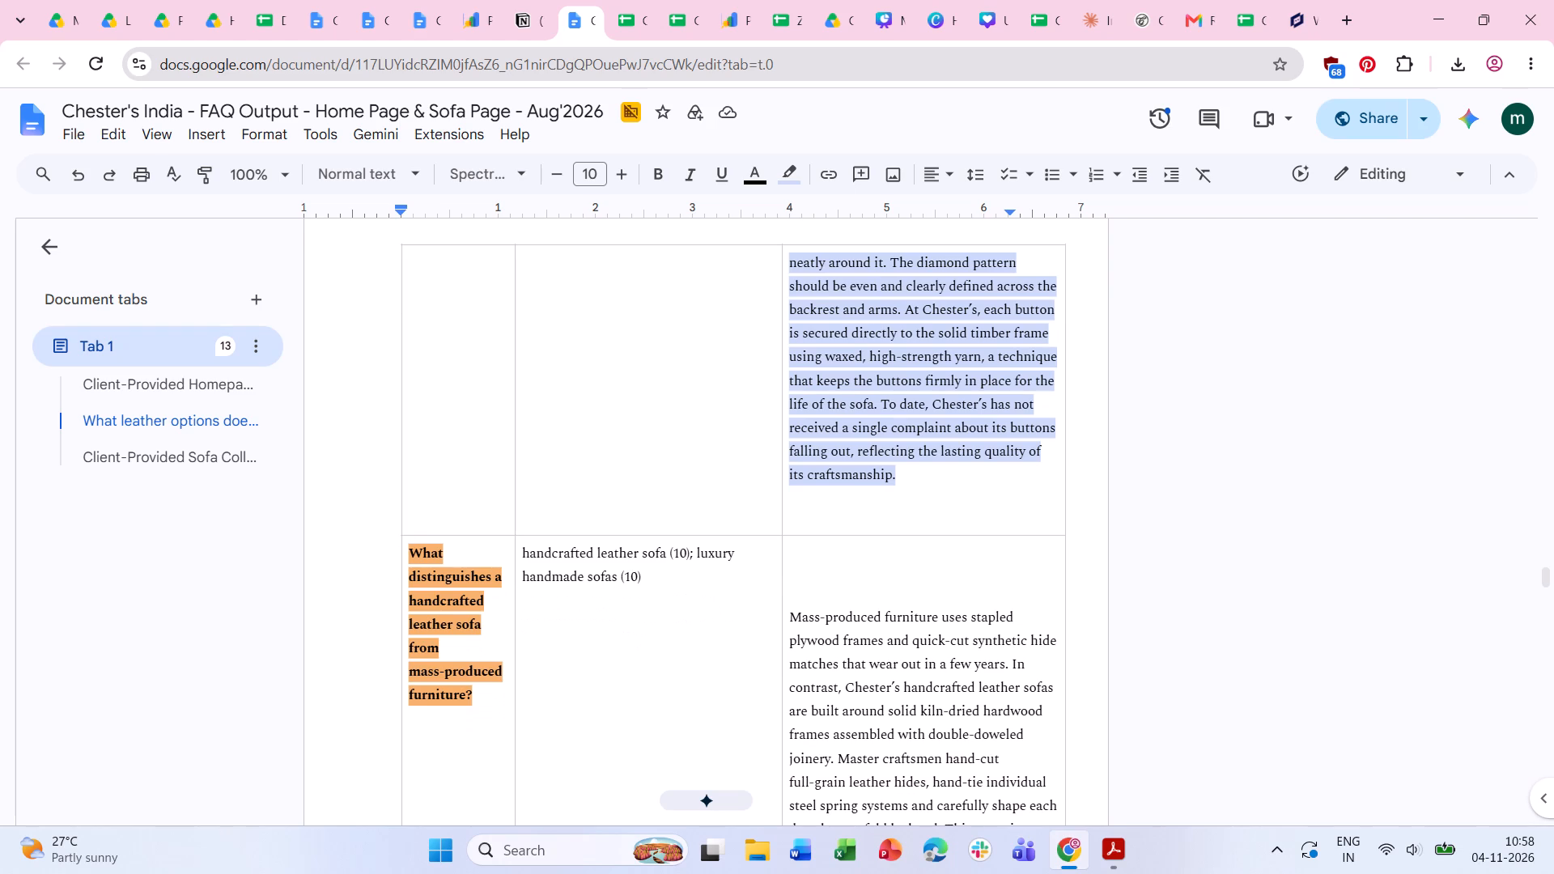
scroll(1086, 598, "down", 2)
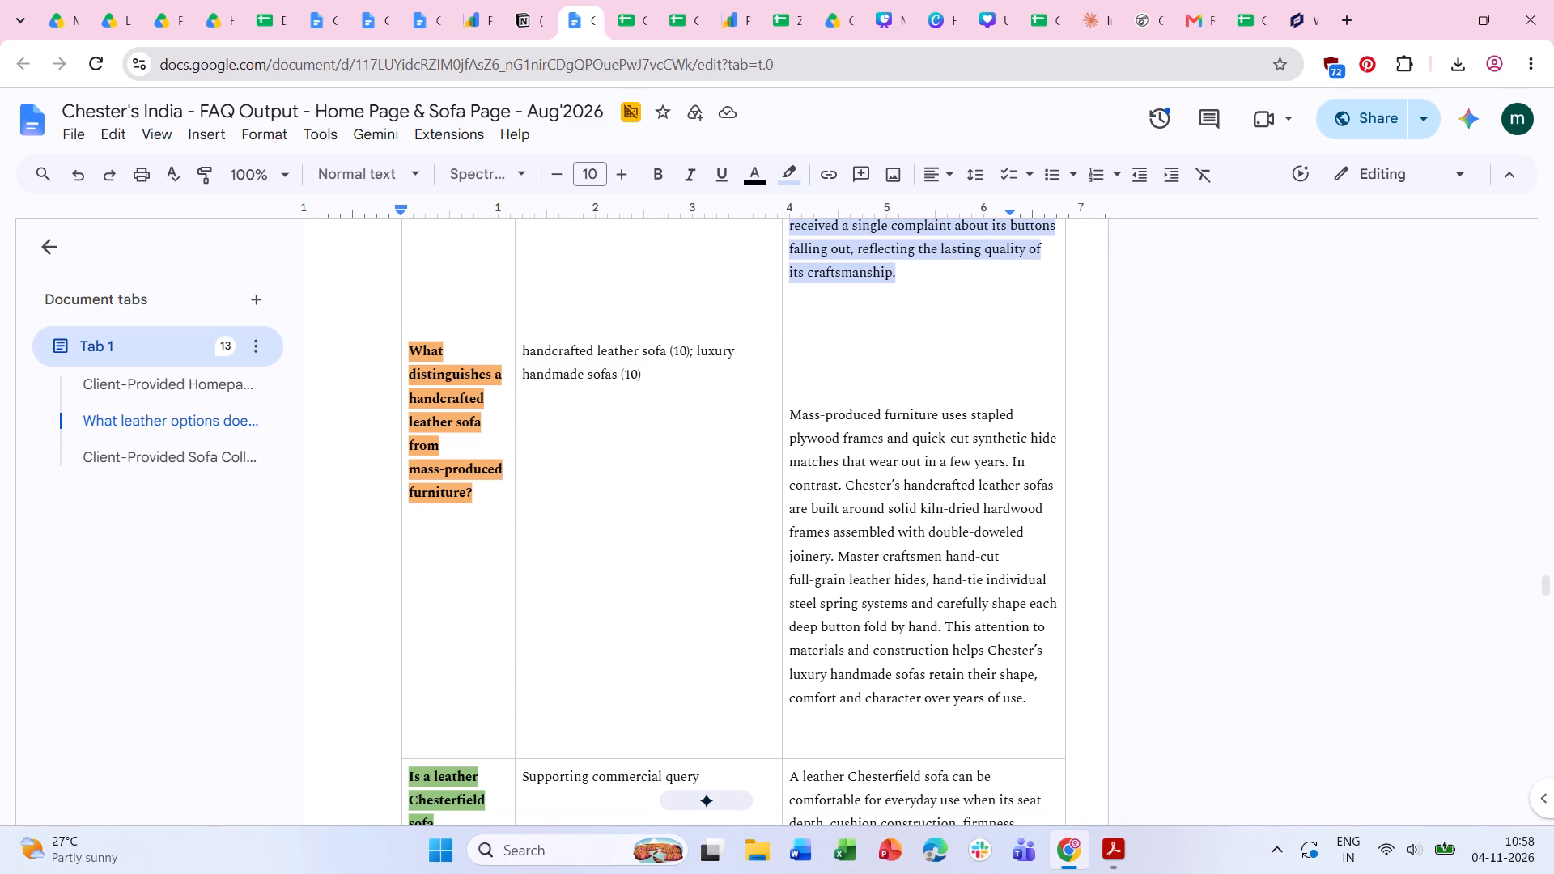
scroll(1086, 598, "down", 3)
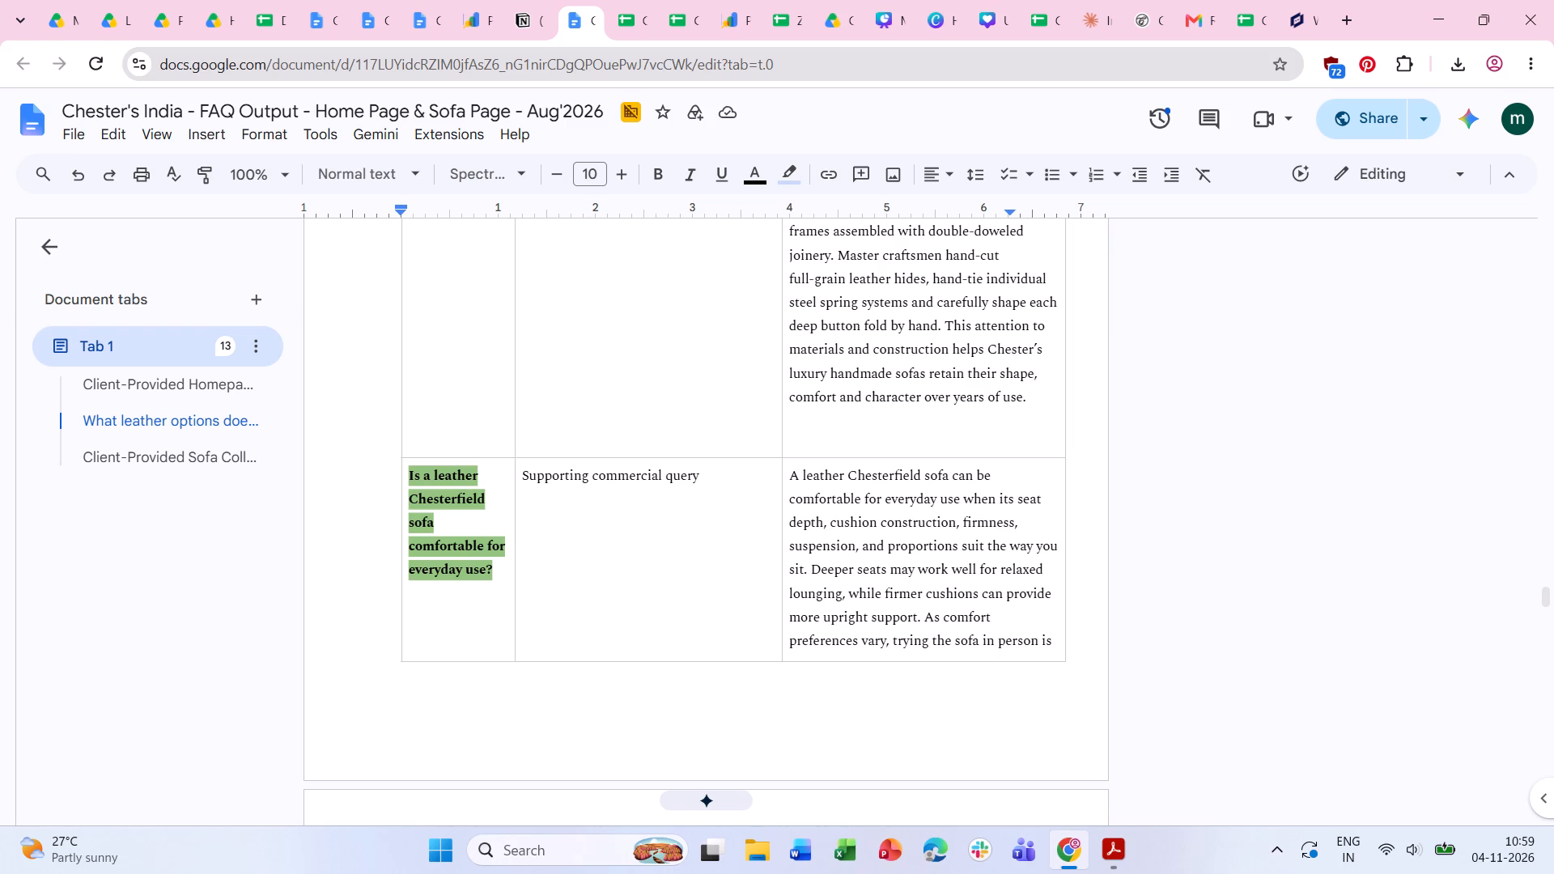
Review the revised answers on choosing leather or fabric and on leather furniture for homes with pets, checking the attached comment.
scroll(1086, 598, "down", 4)
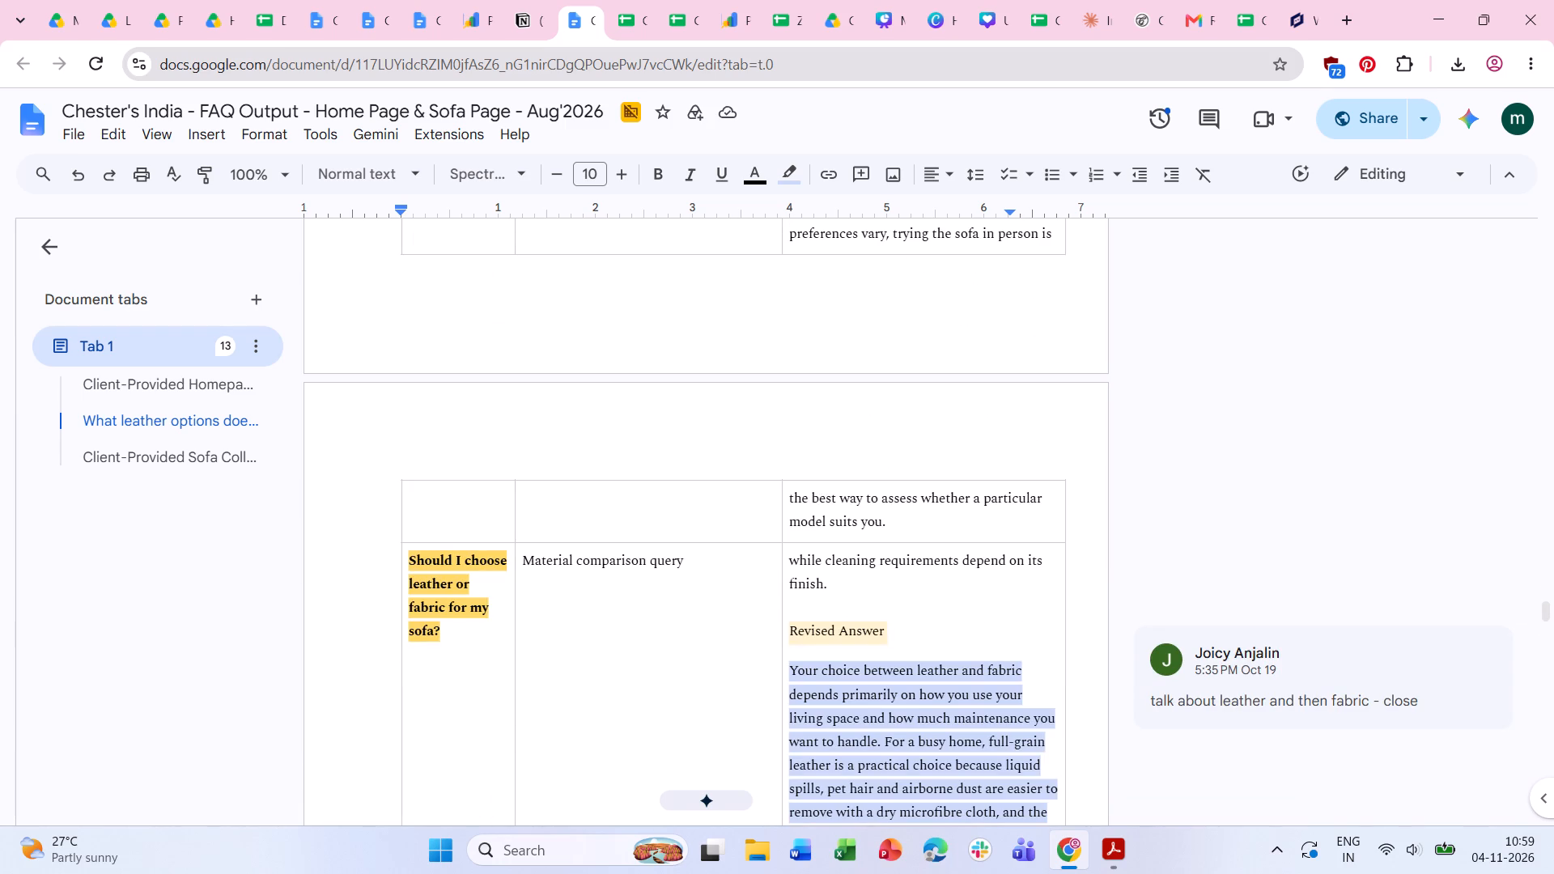
scroll(1086, 598, "down", 2)
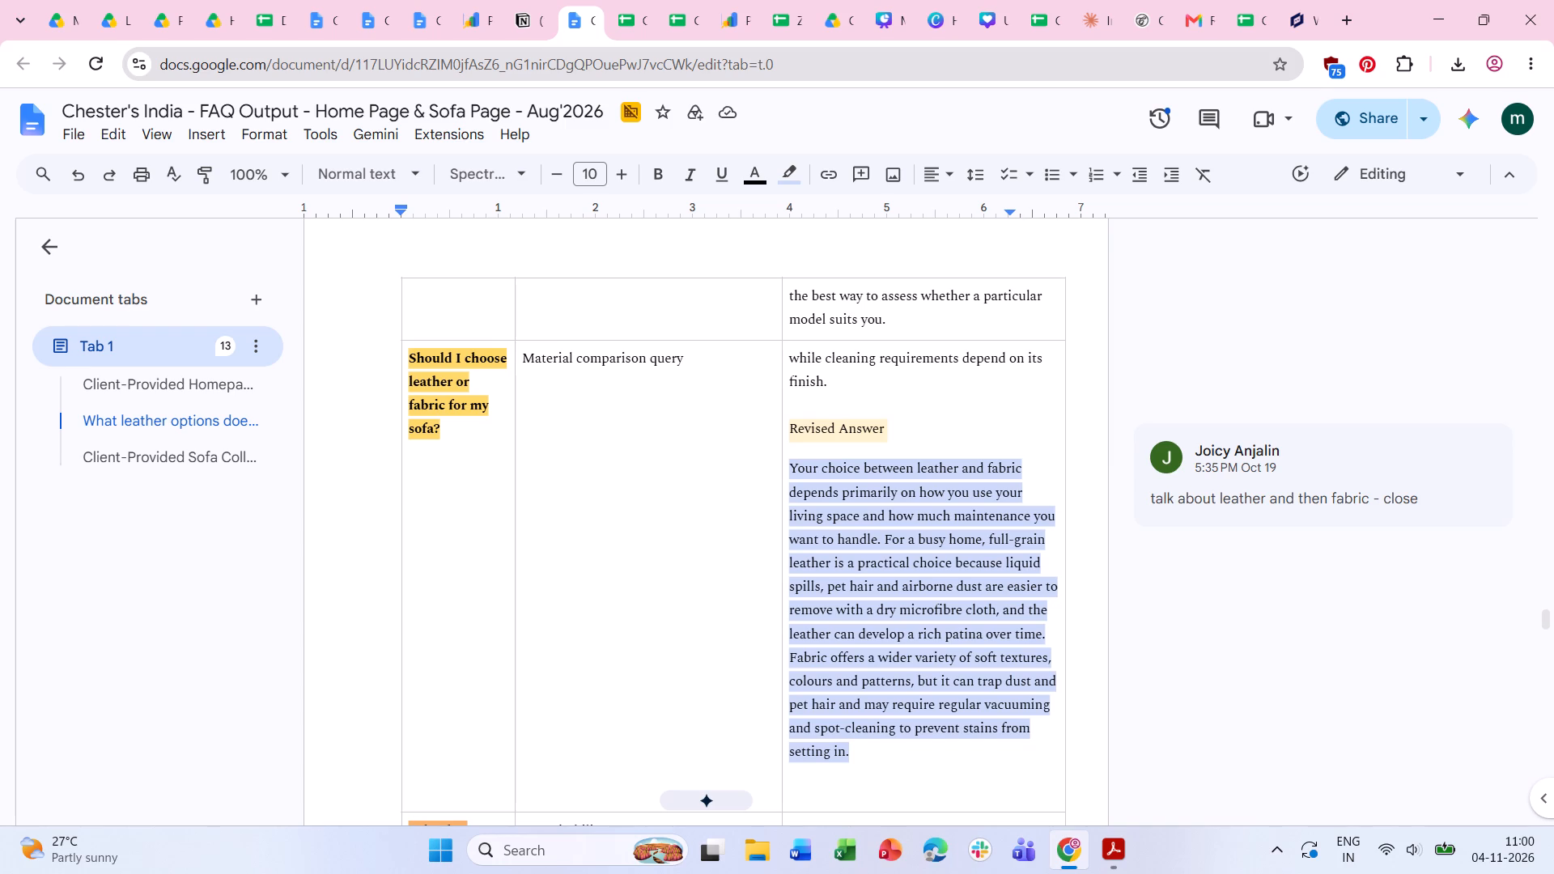
scroll(1103, 596, "down", 5)
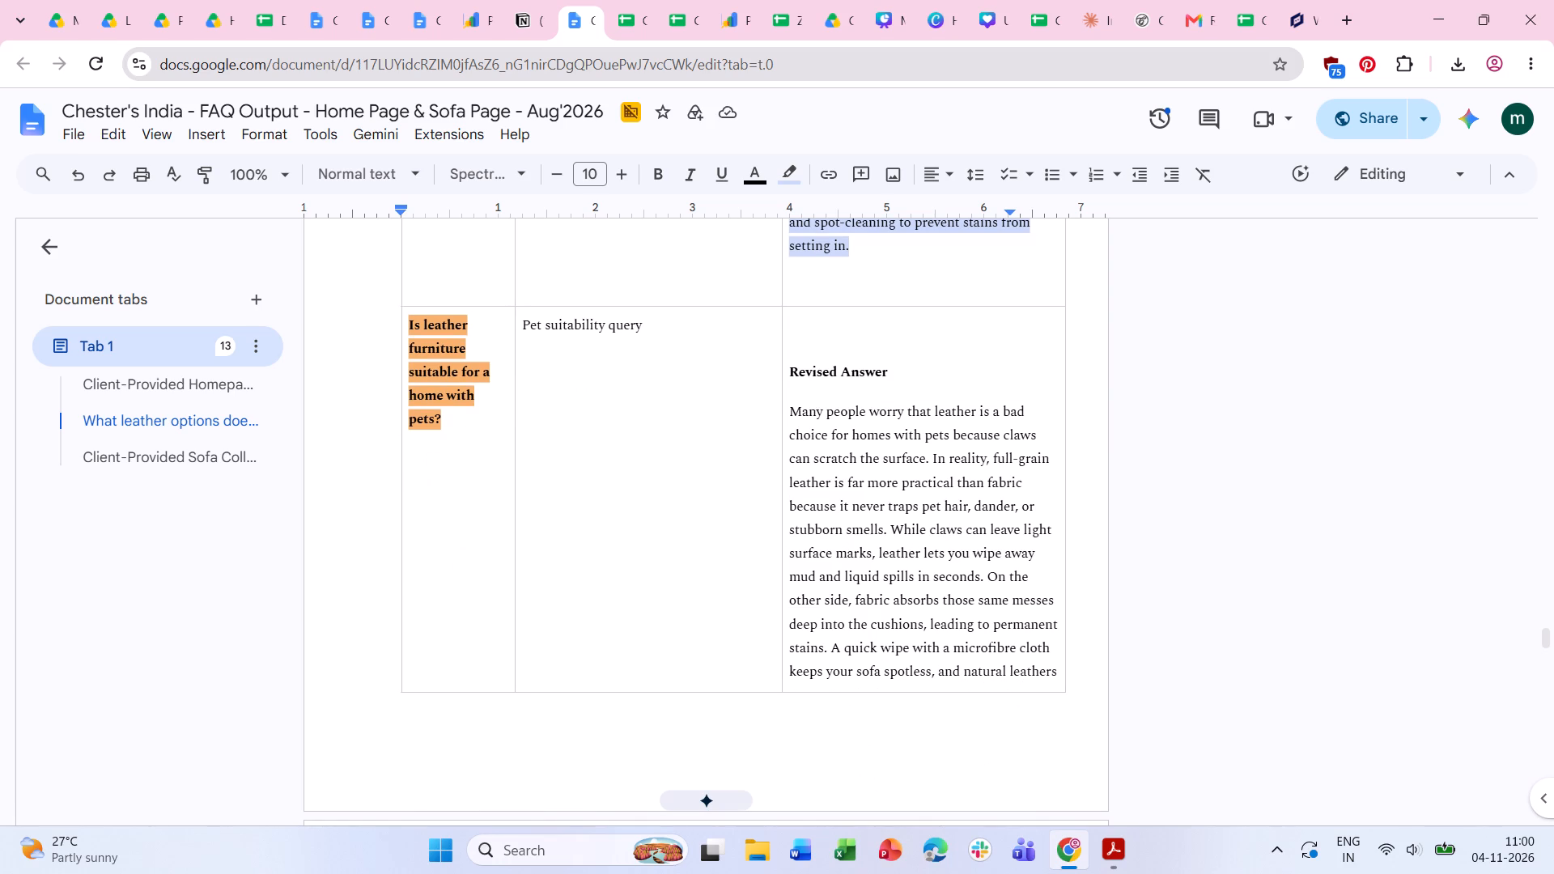
scroll(1104, 626, "down", 3)
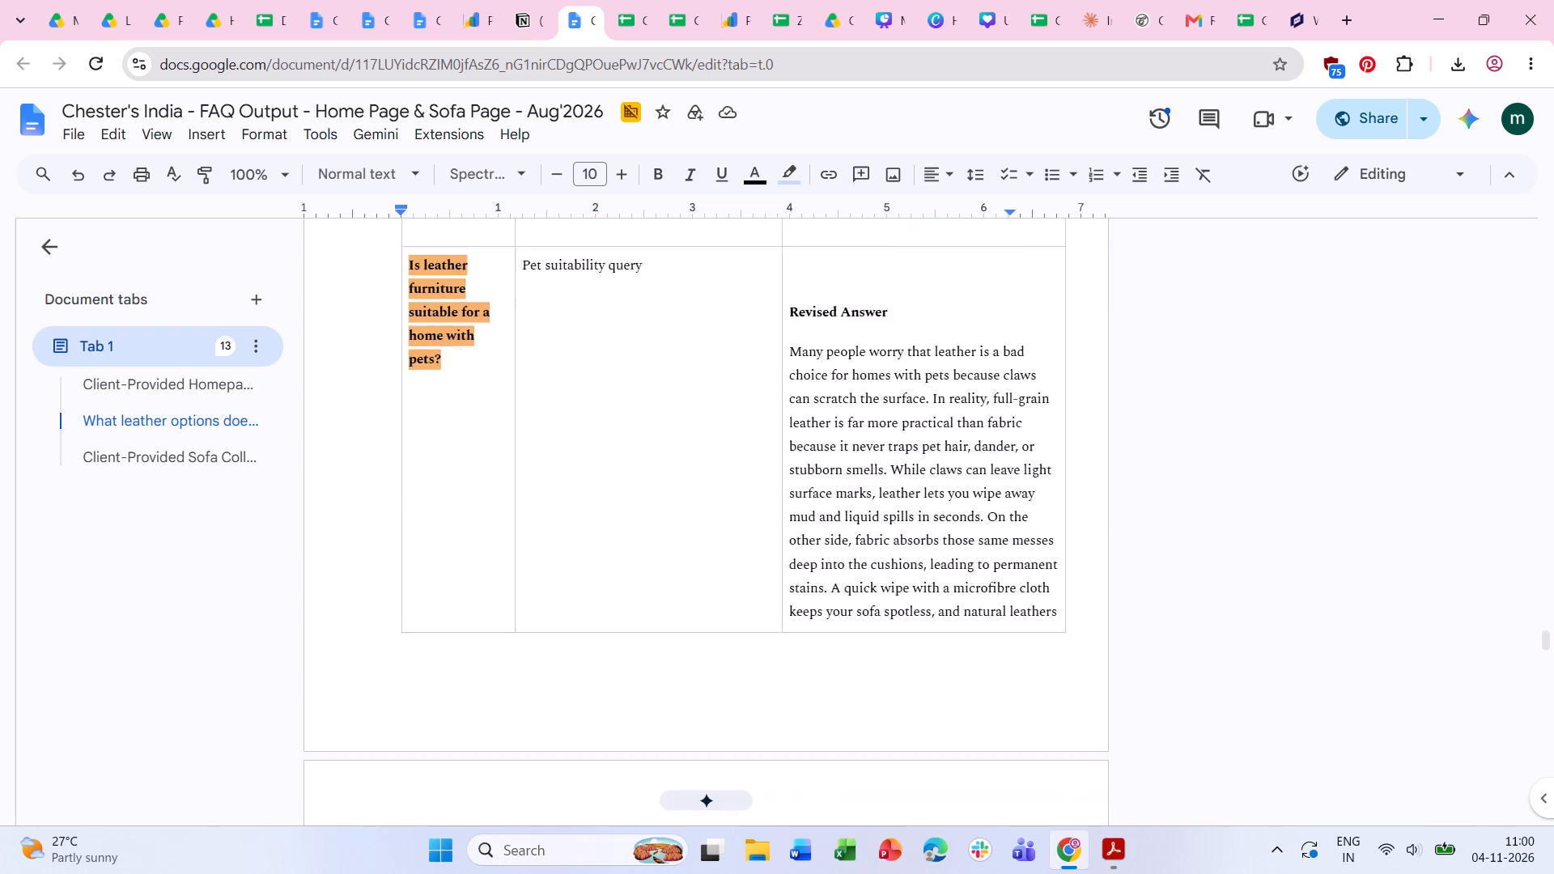
scroll(1103, 630, "down", 3)
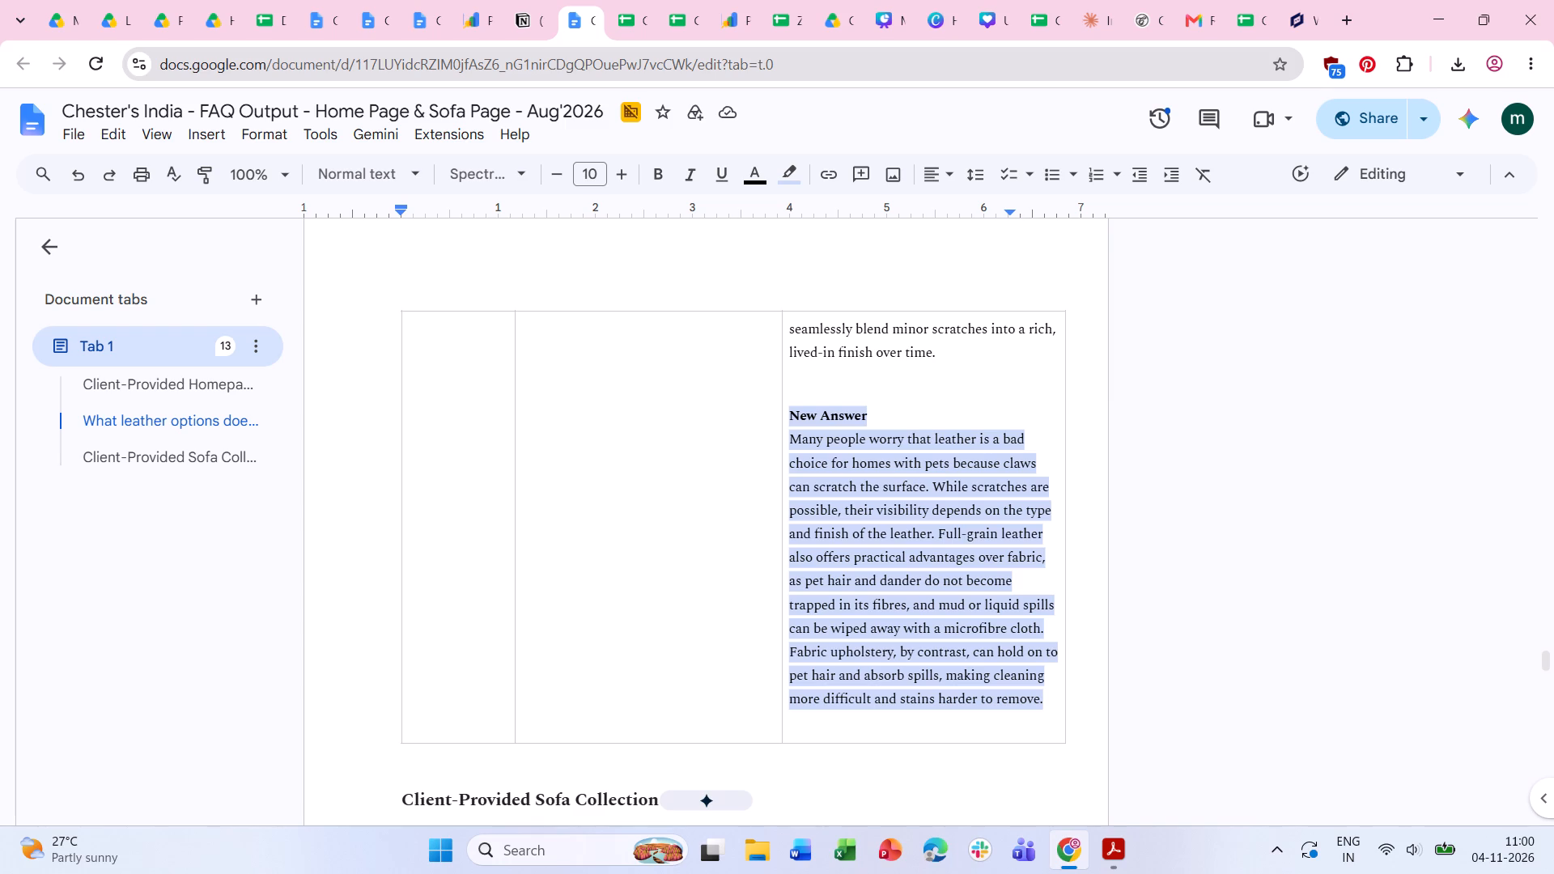
Change the custom sofa production time in the Sofa Collection FAQ's revised answer to 8 to 10 weeks.
scroll(1103, 632, "down", 5)
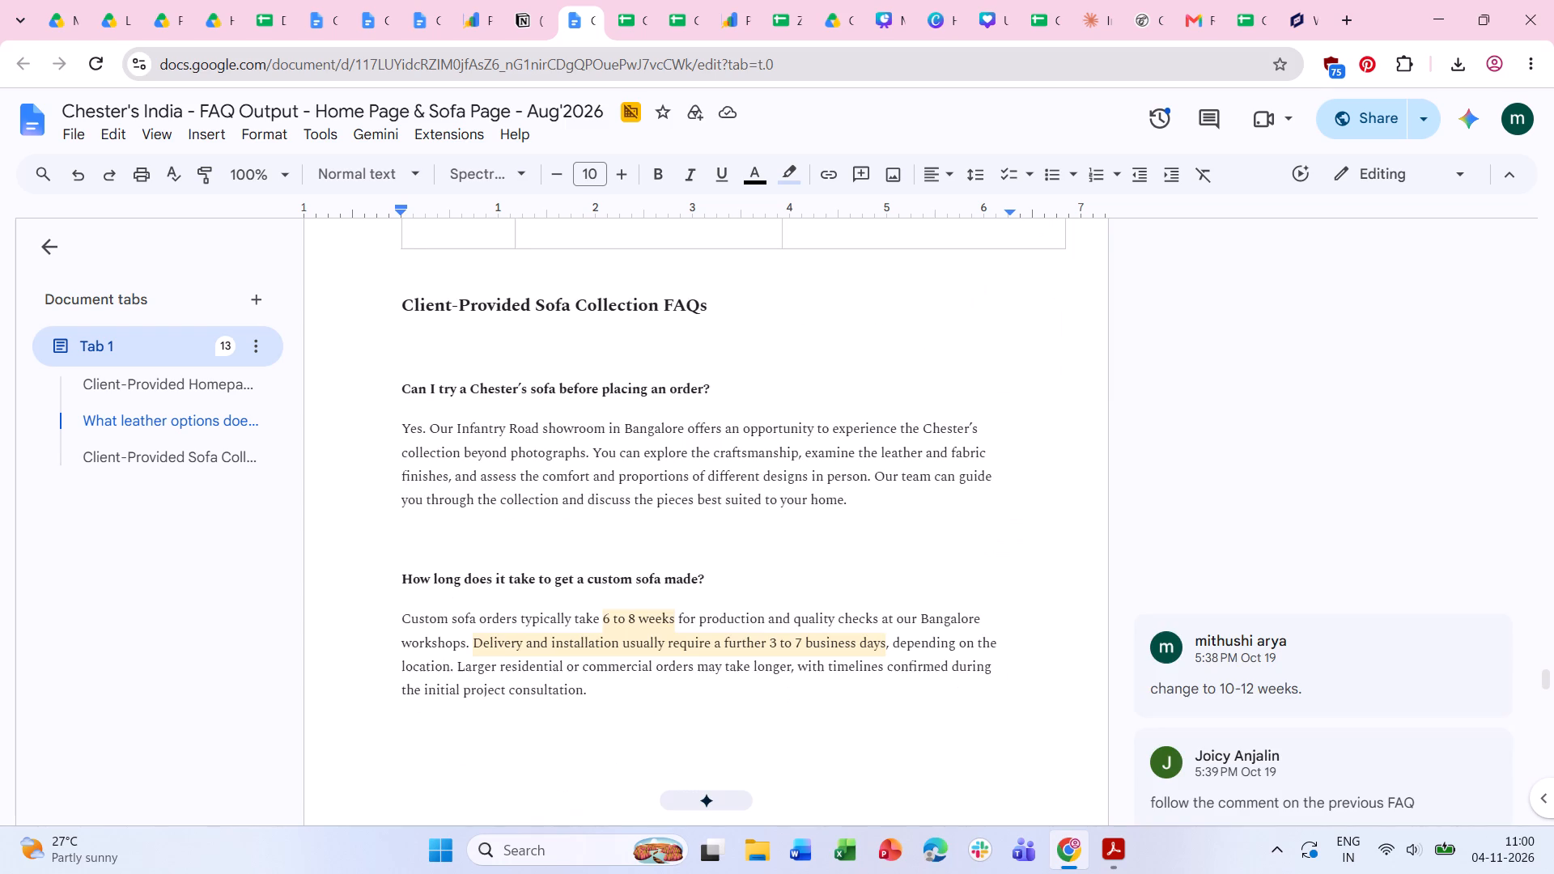
scroll(1103, 632, "down", 2)
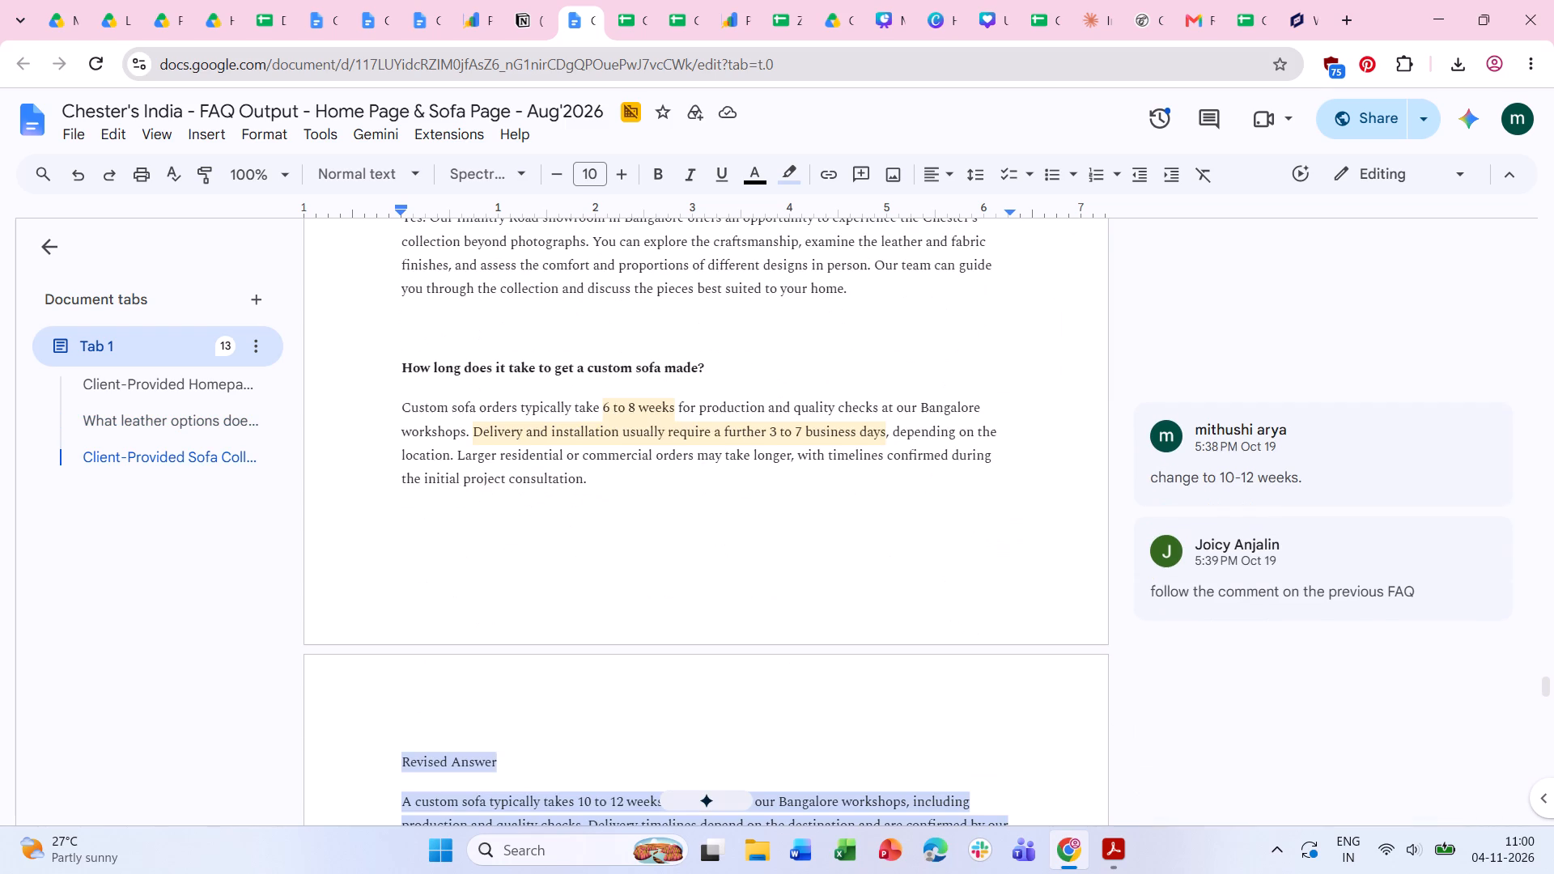
scroll(1103, 632, "down", 2)
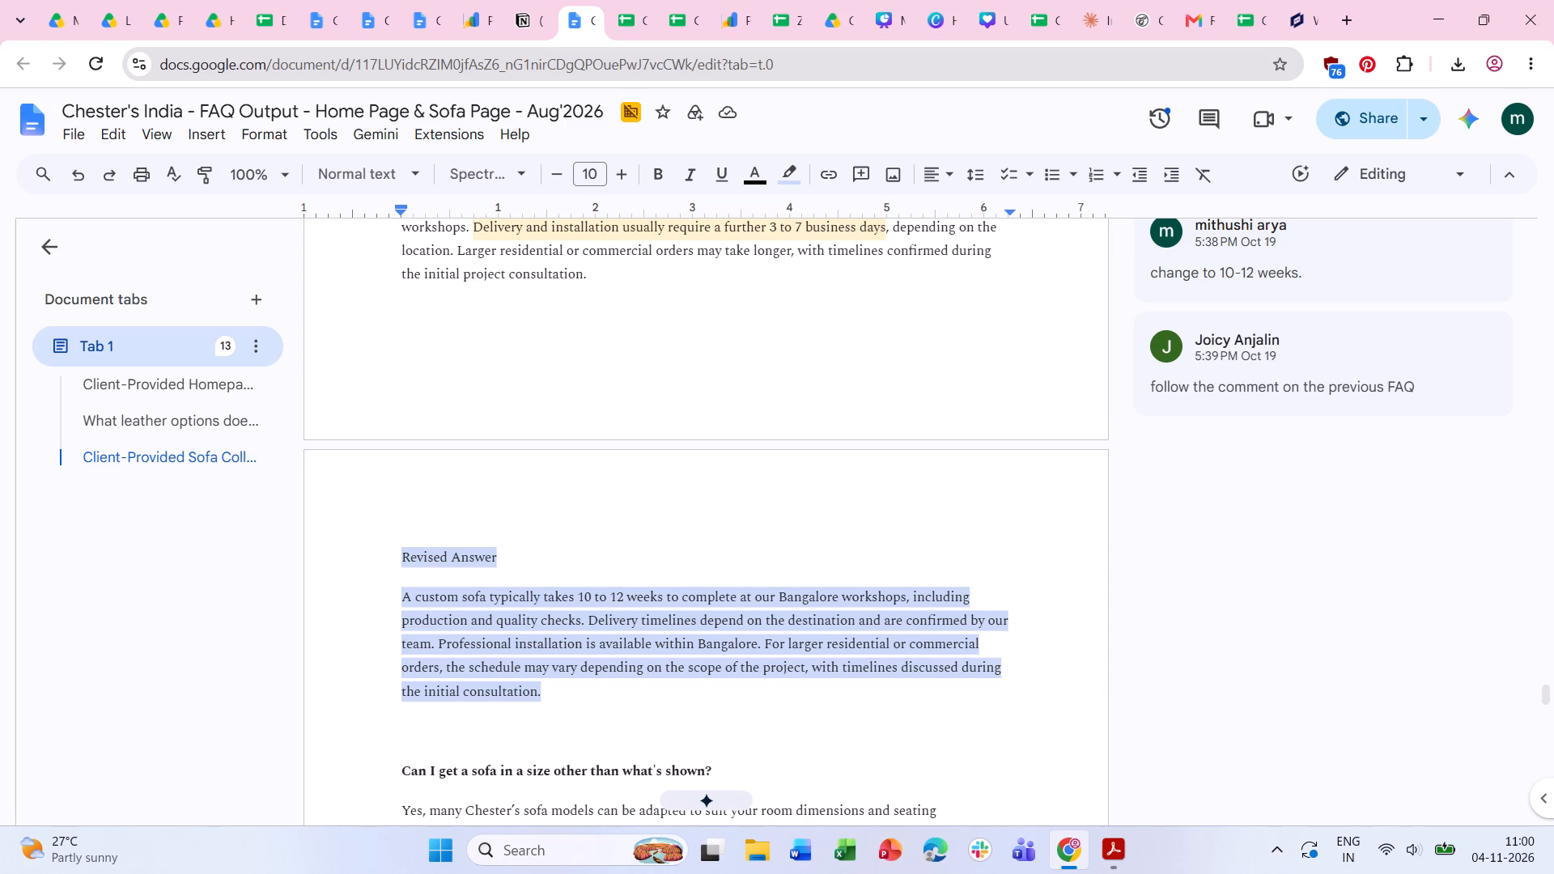
left_click_drag(589, 592, 580, 593)
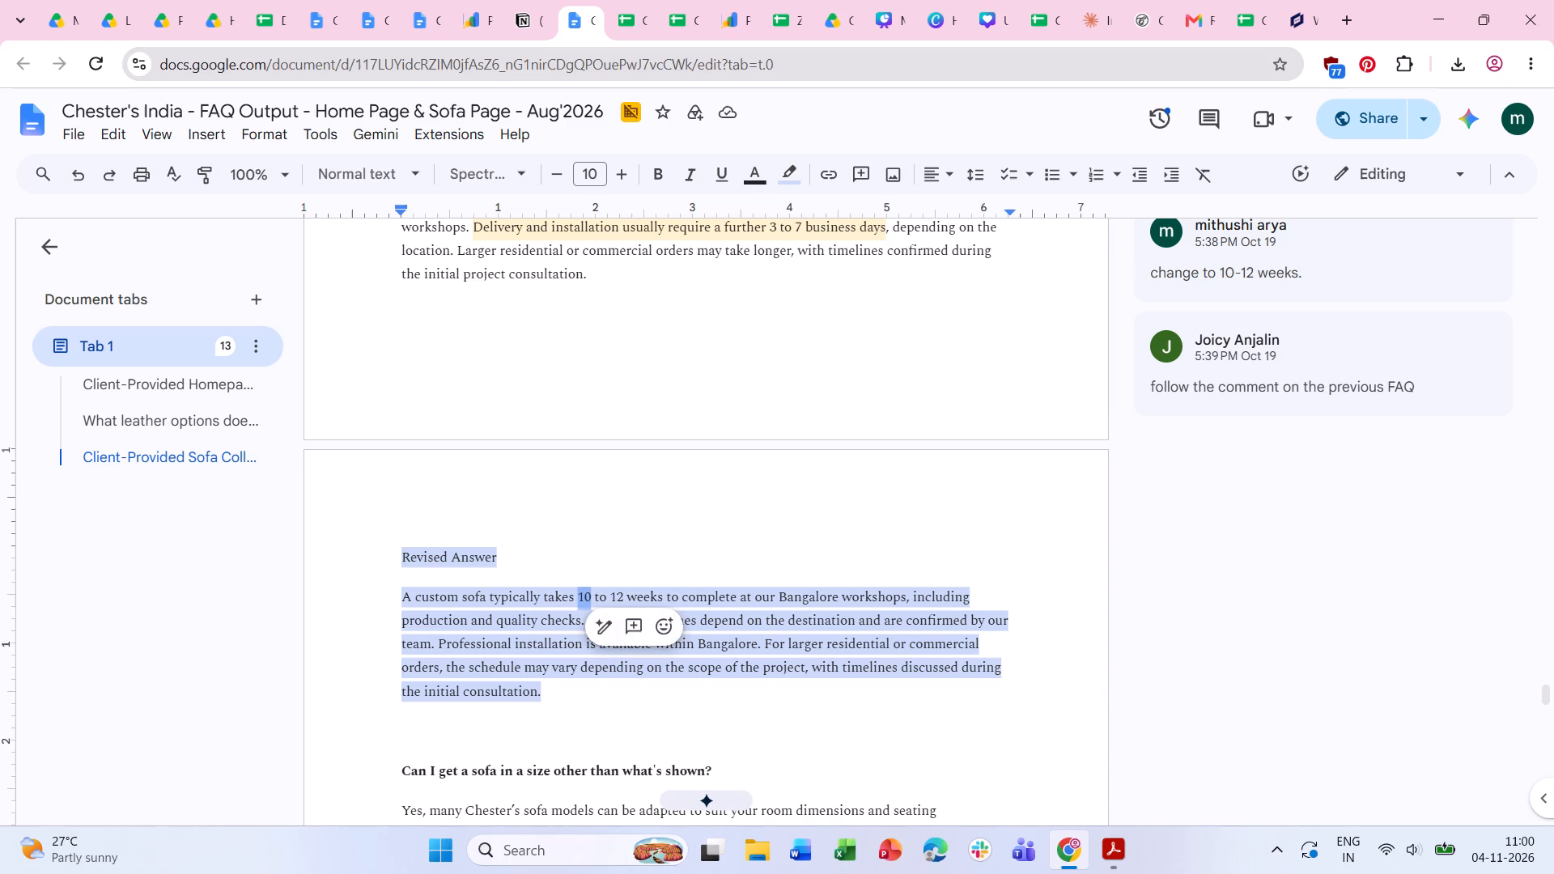
key("8")
left_click(613, 592)
key("Right")
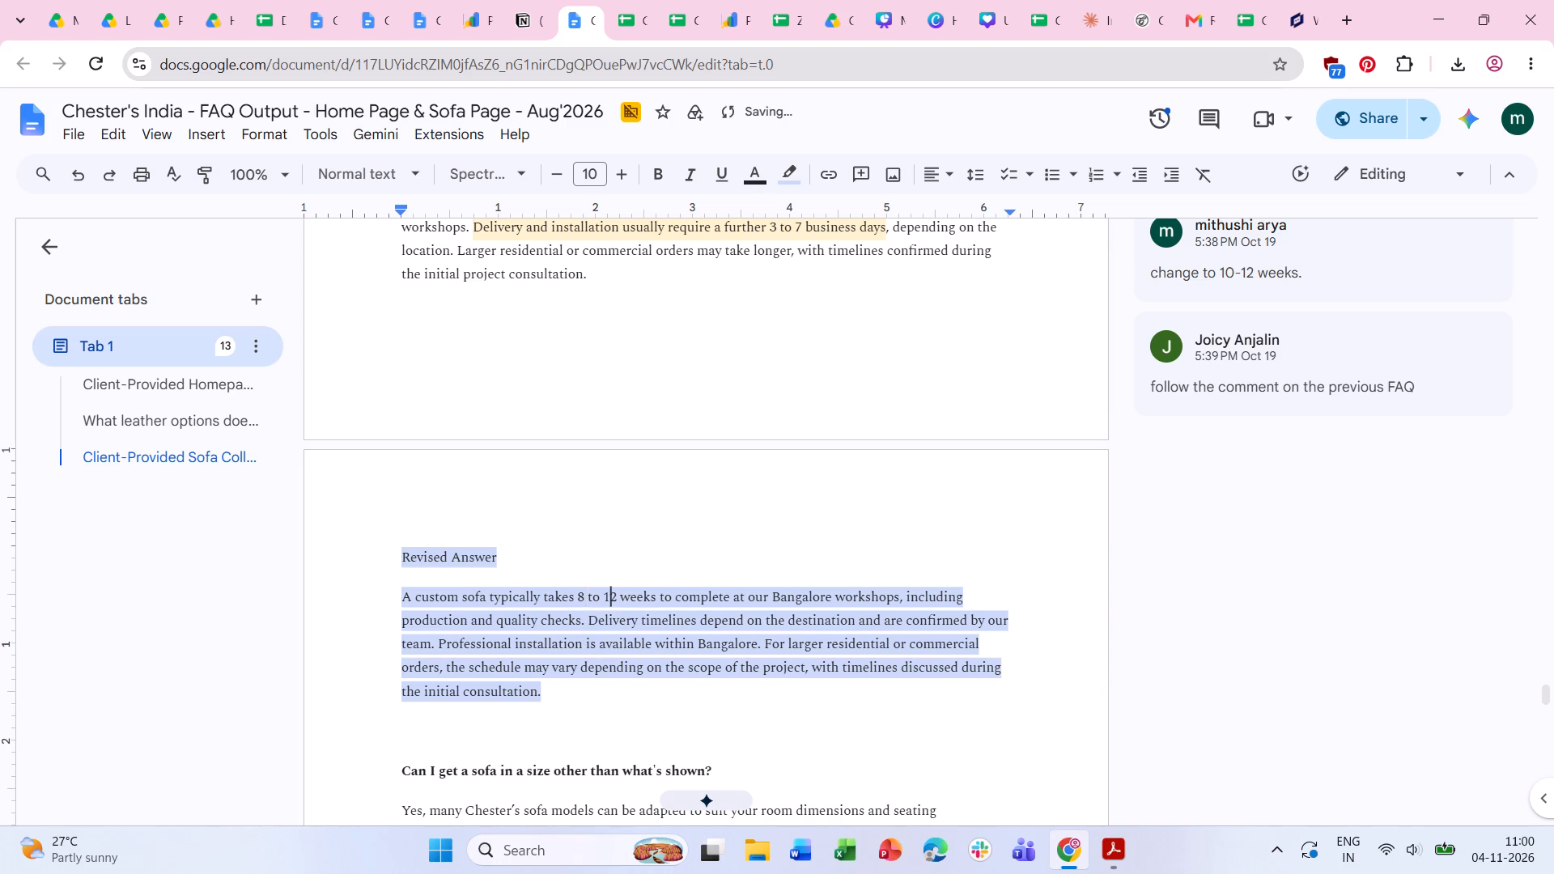
key("BackSpace")
key("0")
left_click(750, 707)
Review the remaining Client-Provided Sofa Collection FAQs through the document's end, and look back over the earlier home page answers.
scroll(1009, 566, "down", 3)
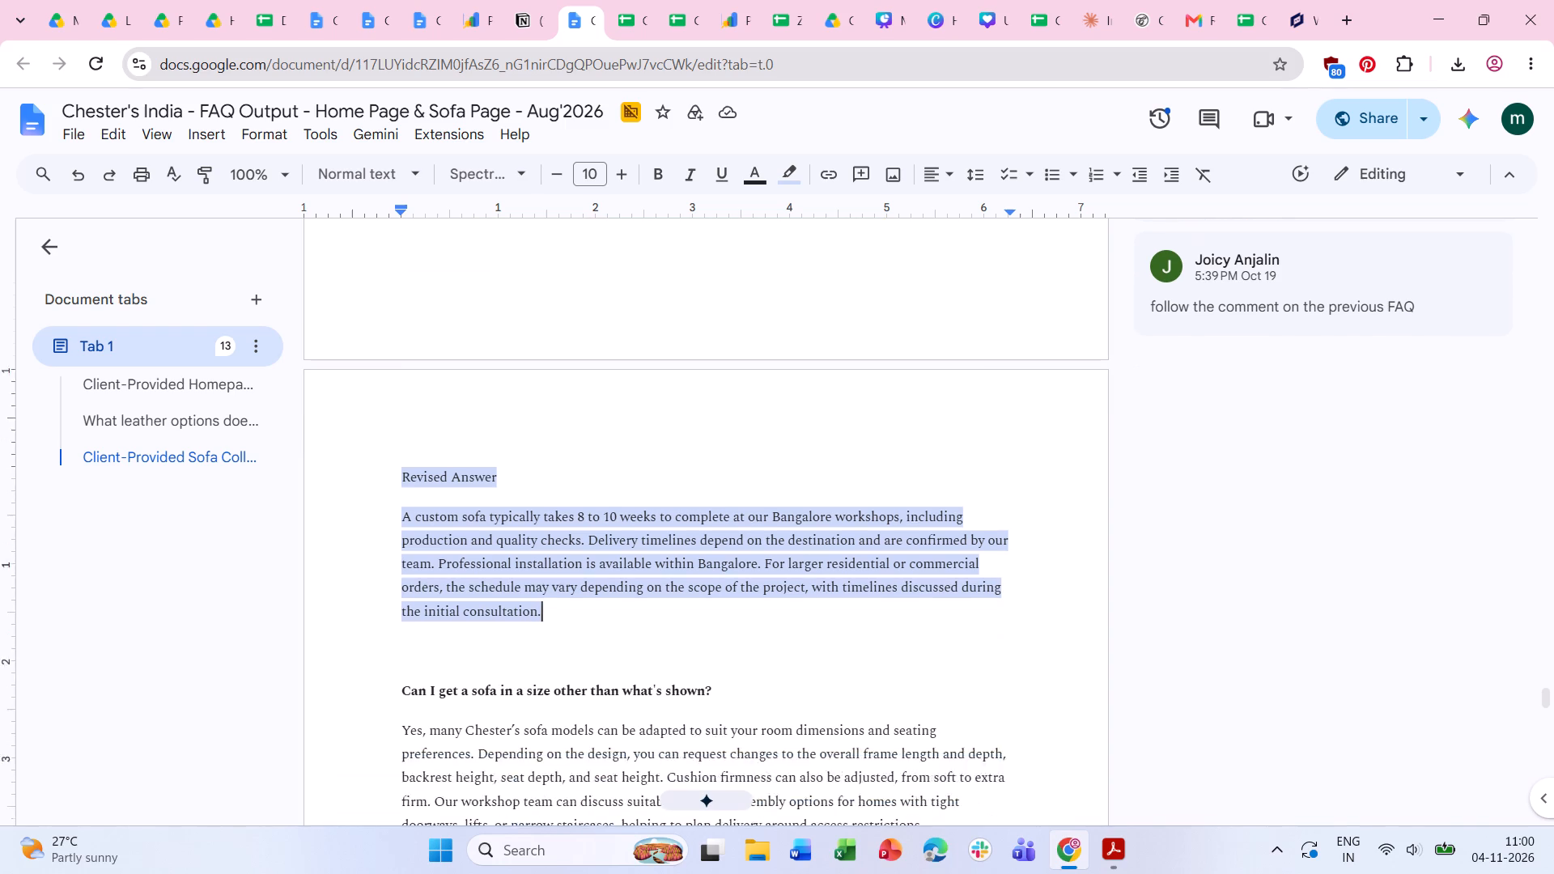
scroll(1009, 562, "down", 3)
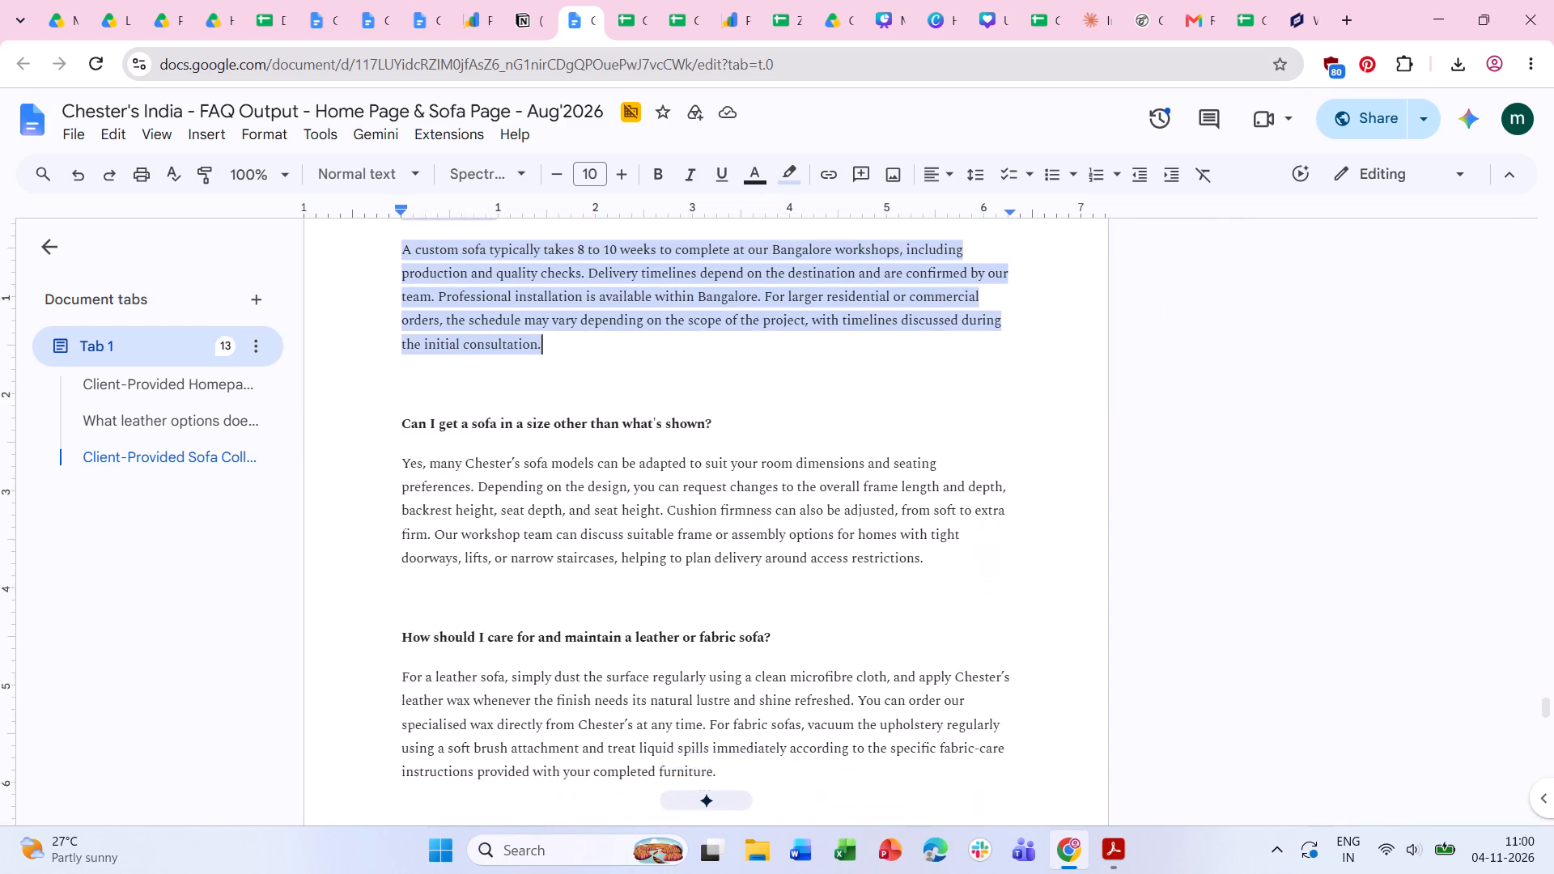
scroll(1009, 562, "down", 8)
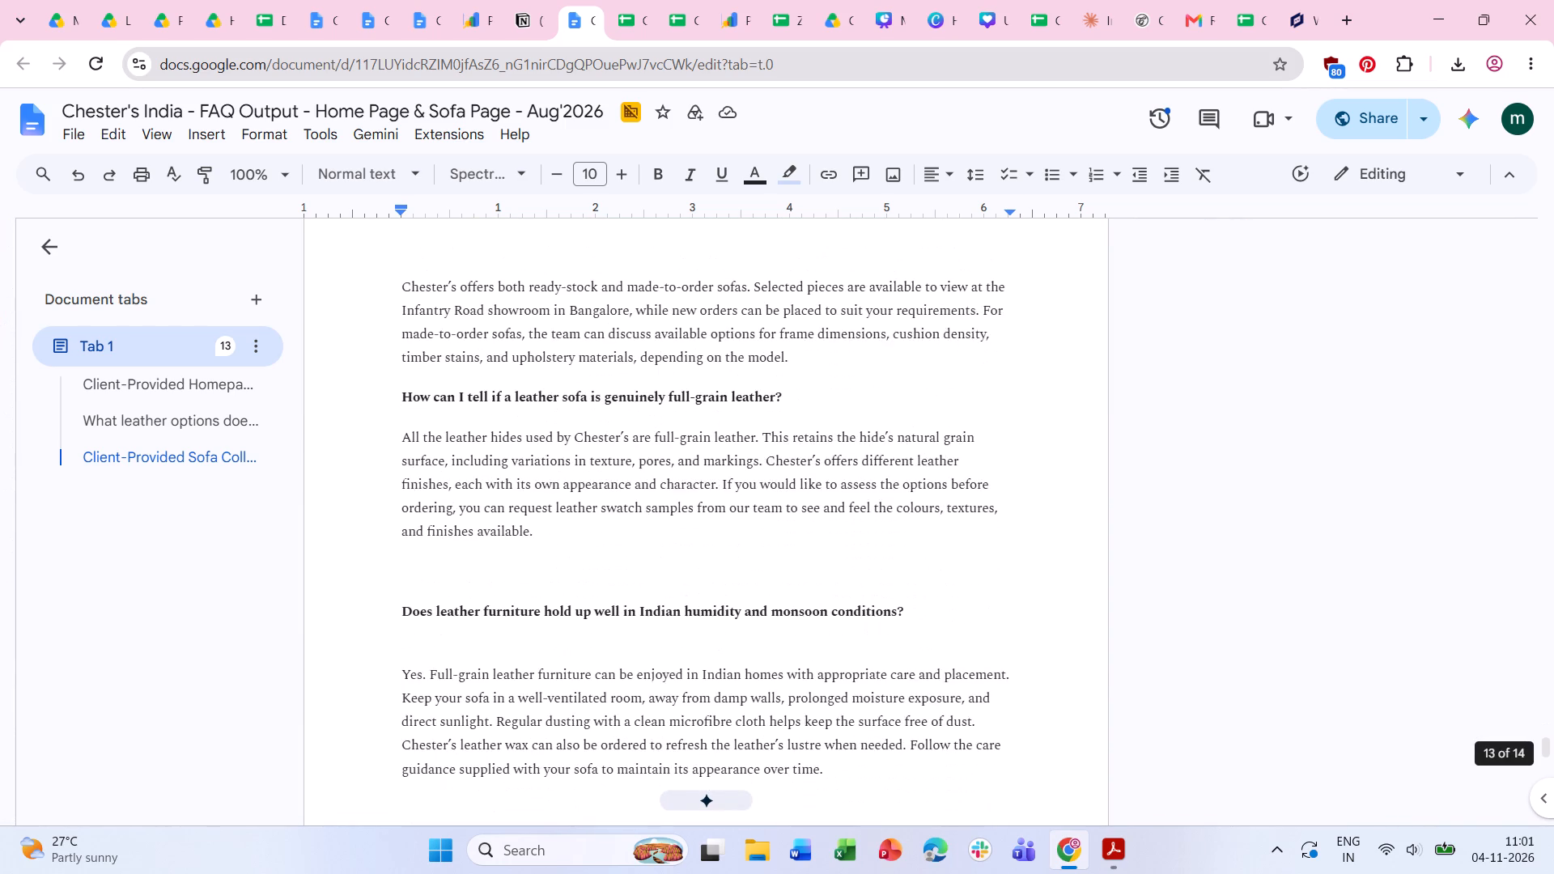
scroll(1009, 562, "down", 10)
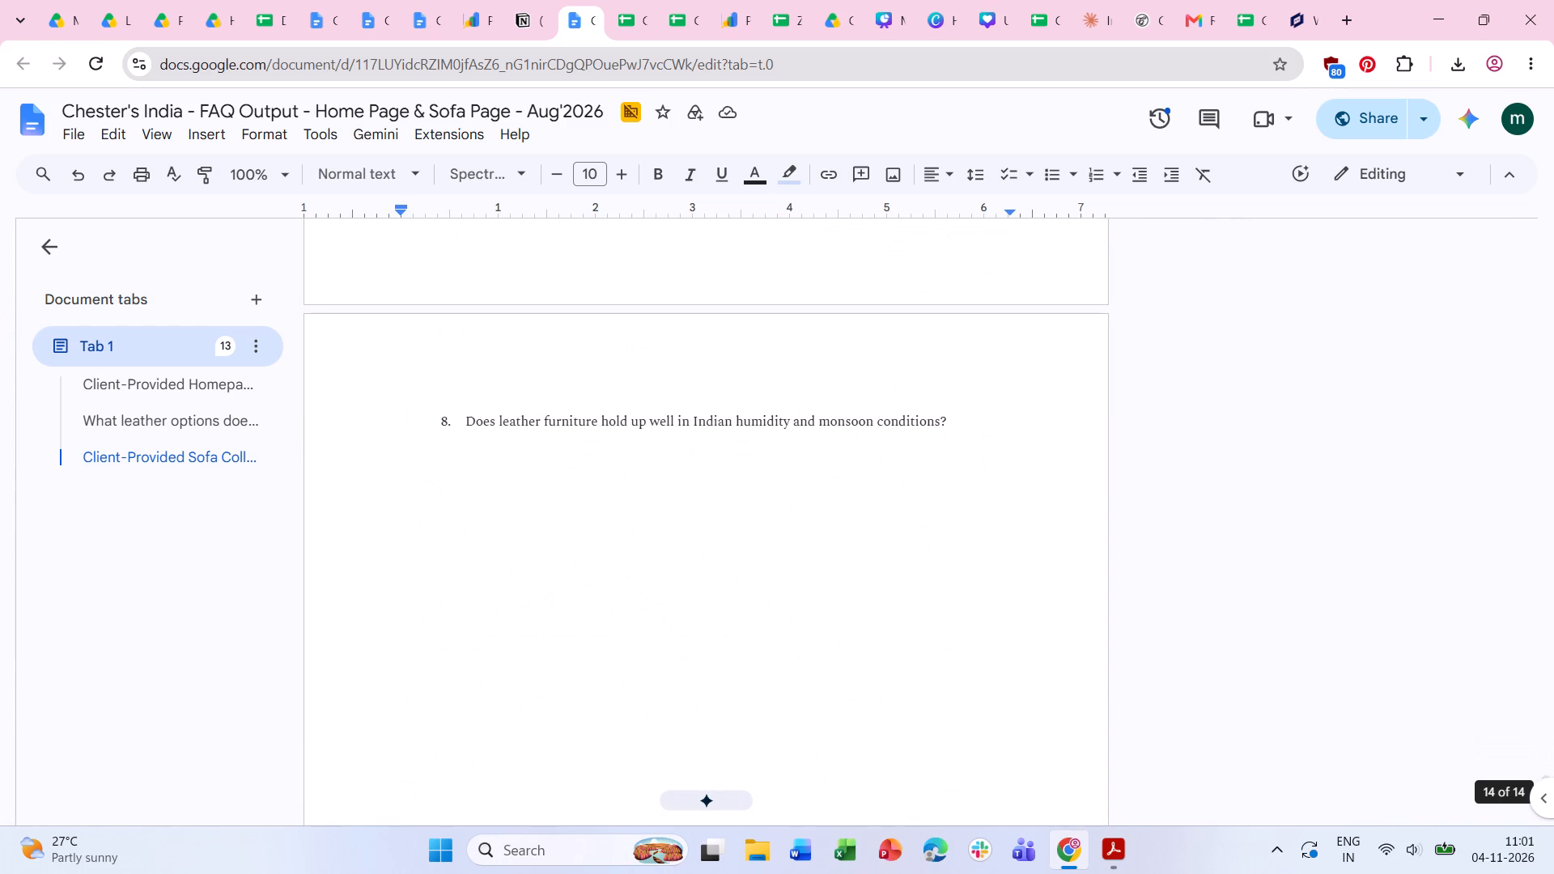
scroll(1009, 562, "up", 4)
scroll(1009, 562, "down", 5)
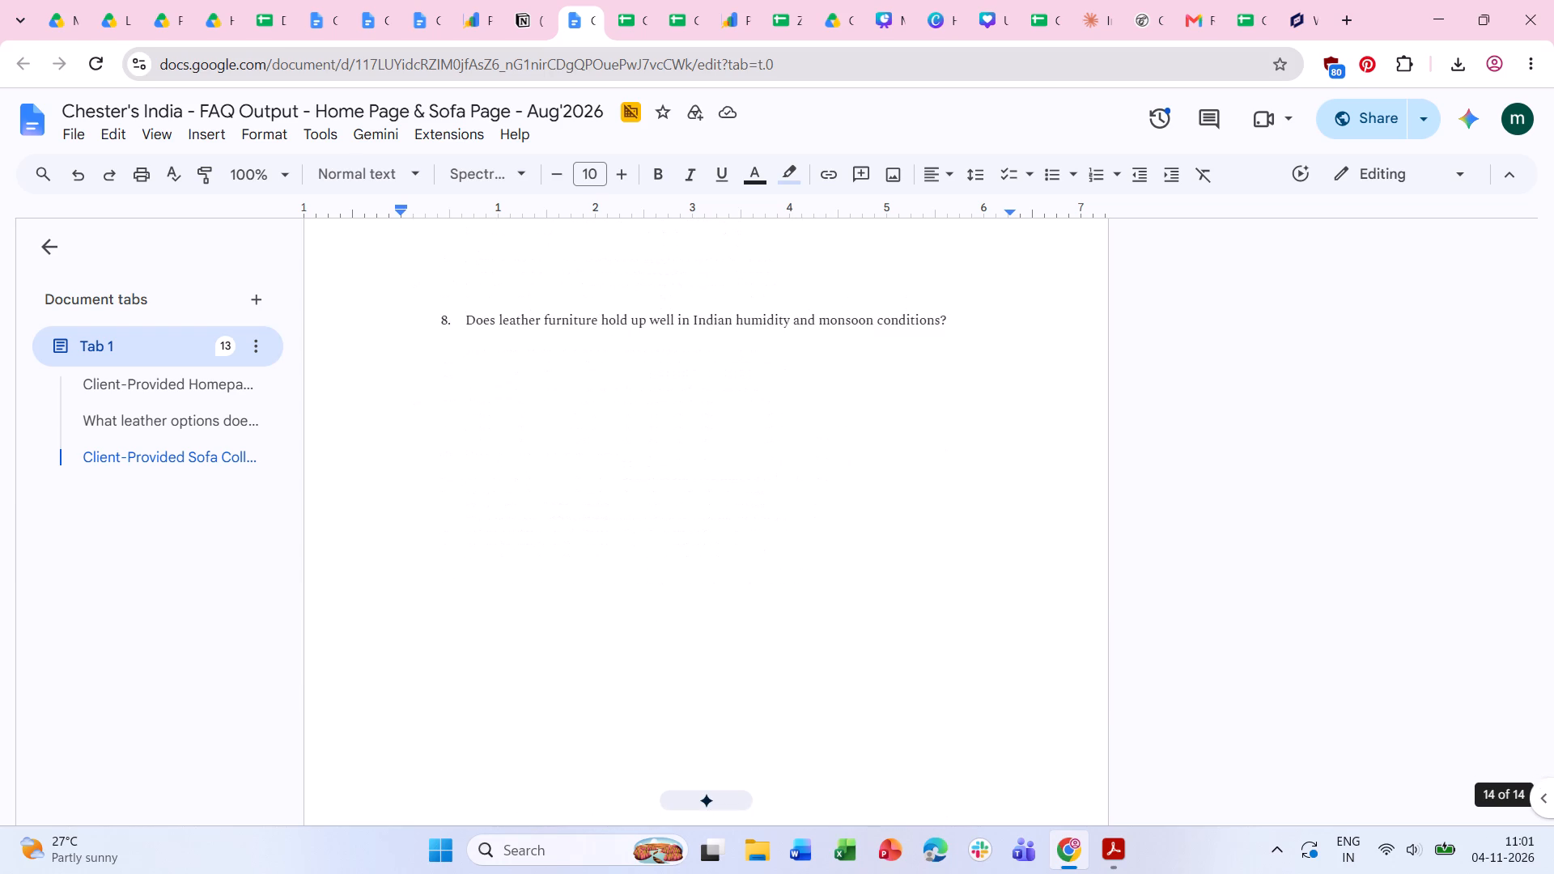
scroll(1009, 562, "up", 20)
scroll(1009, 562, "up", 20)
scroll(1009, 562, "up", 17)
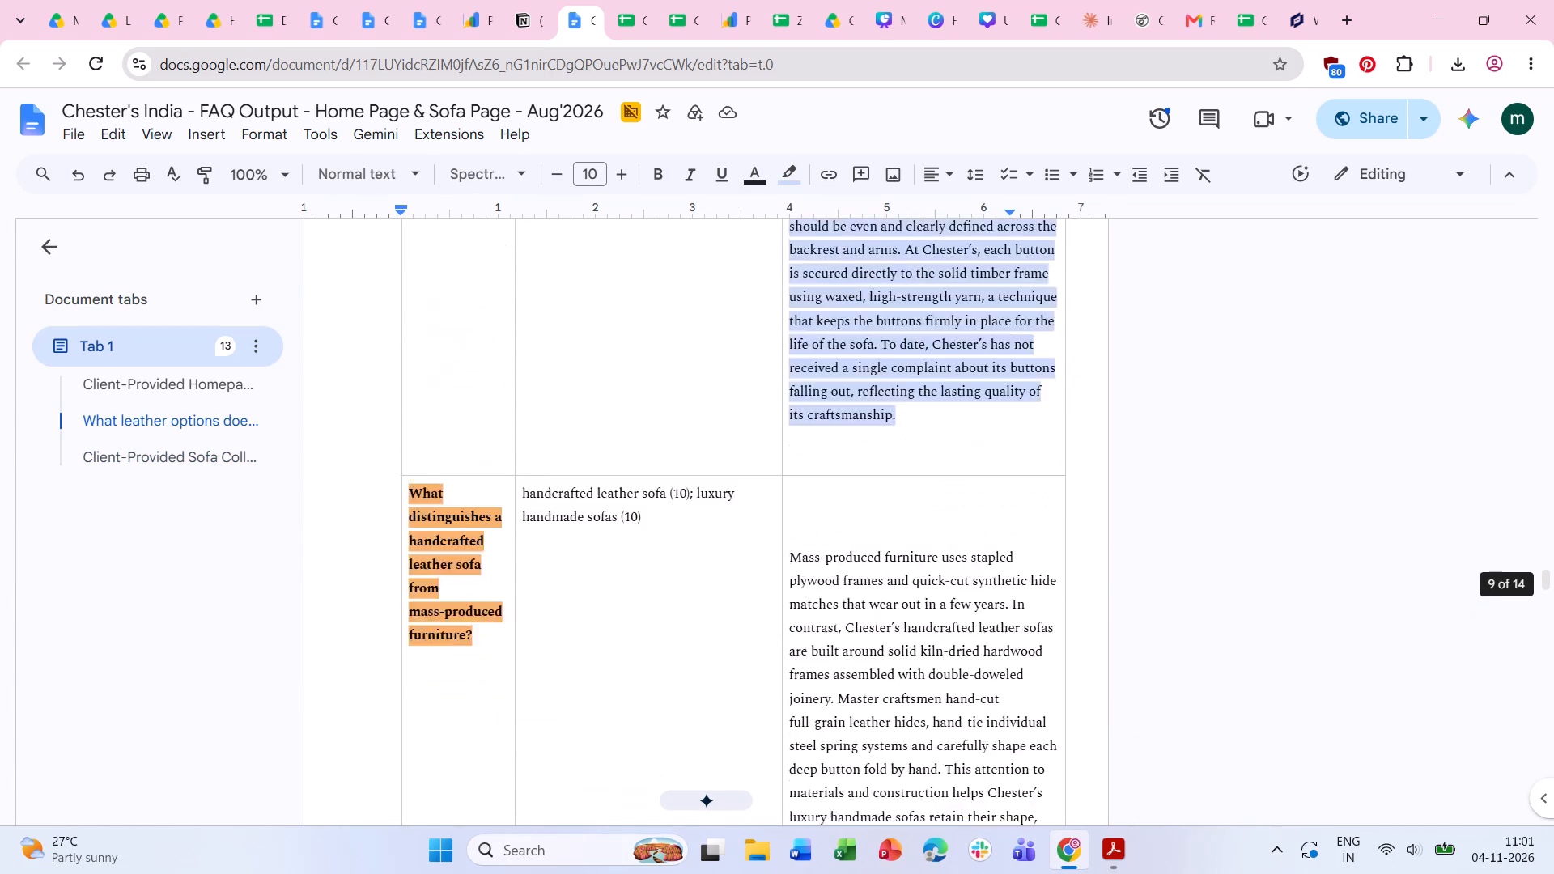
scroll(1009, 562, "up", 20)
scroll(1009, 562, "up", 20)
scroll(1009, 562, "up", 20)
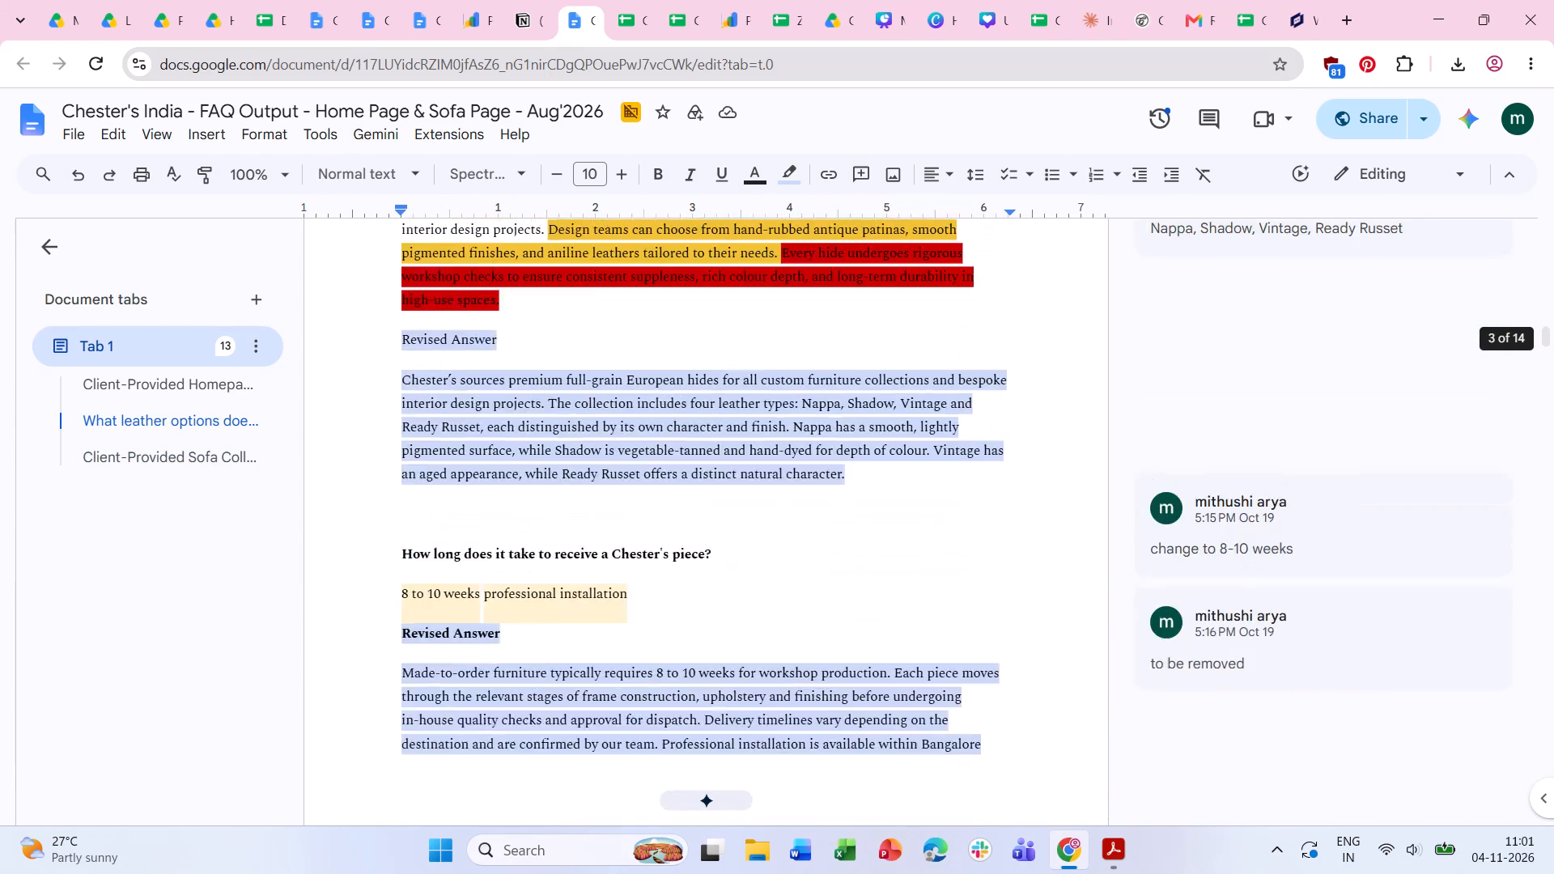
scroll(1009, 562, "up", 20)
scroll(1009, 562, "up", 20)
scroll(1009, 562, "up", 1)
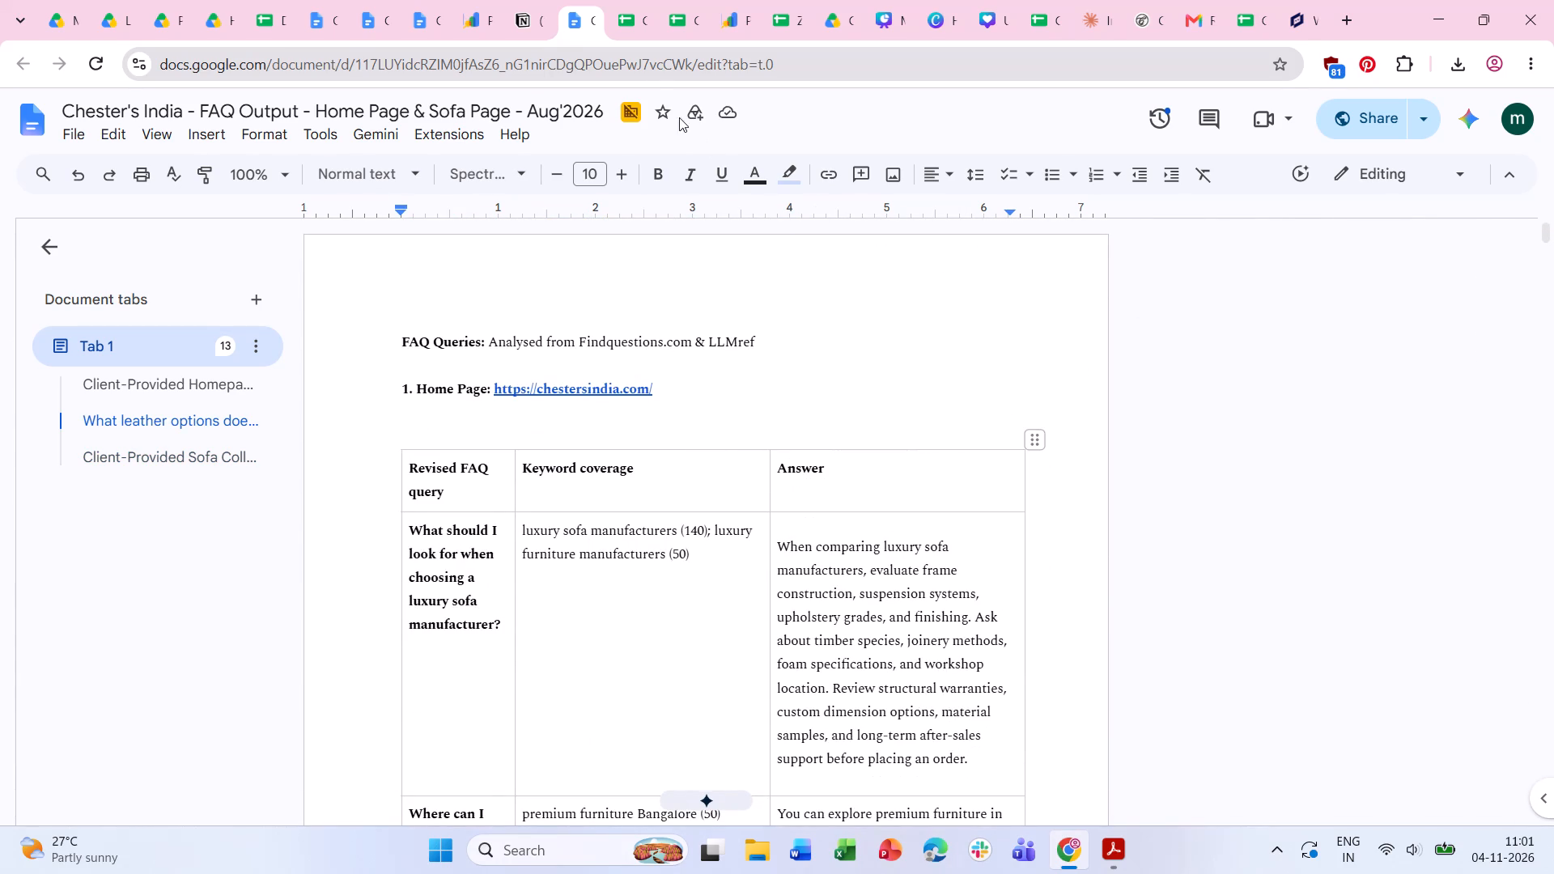
Switch to Notion, check the page feedback around Luxury Hospitality Furniture, and go back to the main Chester's page.
left_click(531, 17)
scroll(1228, 494, "down", 5)
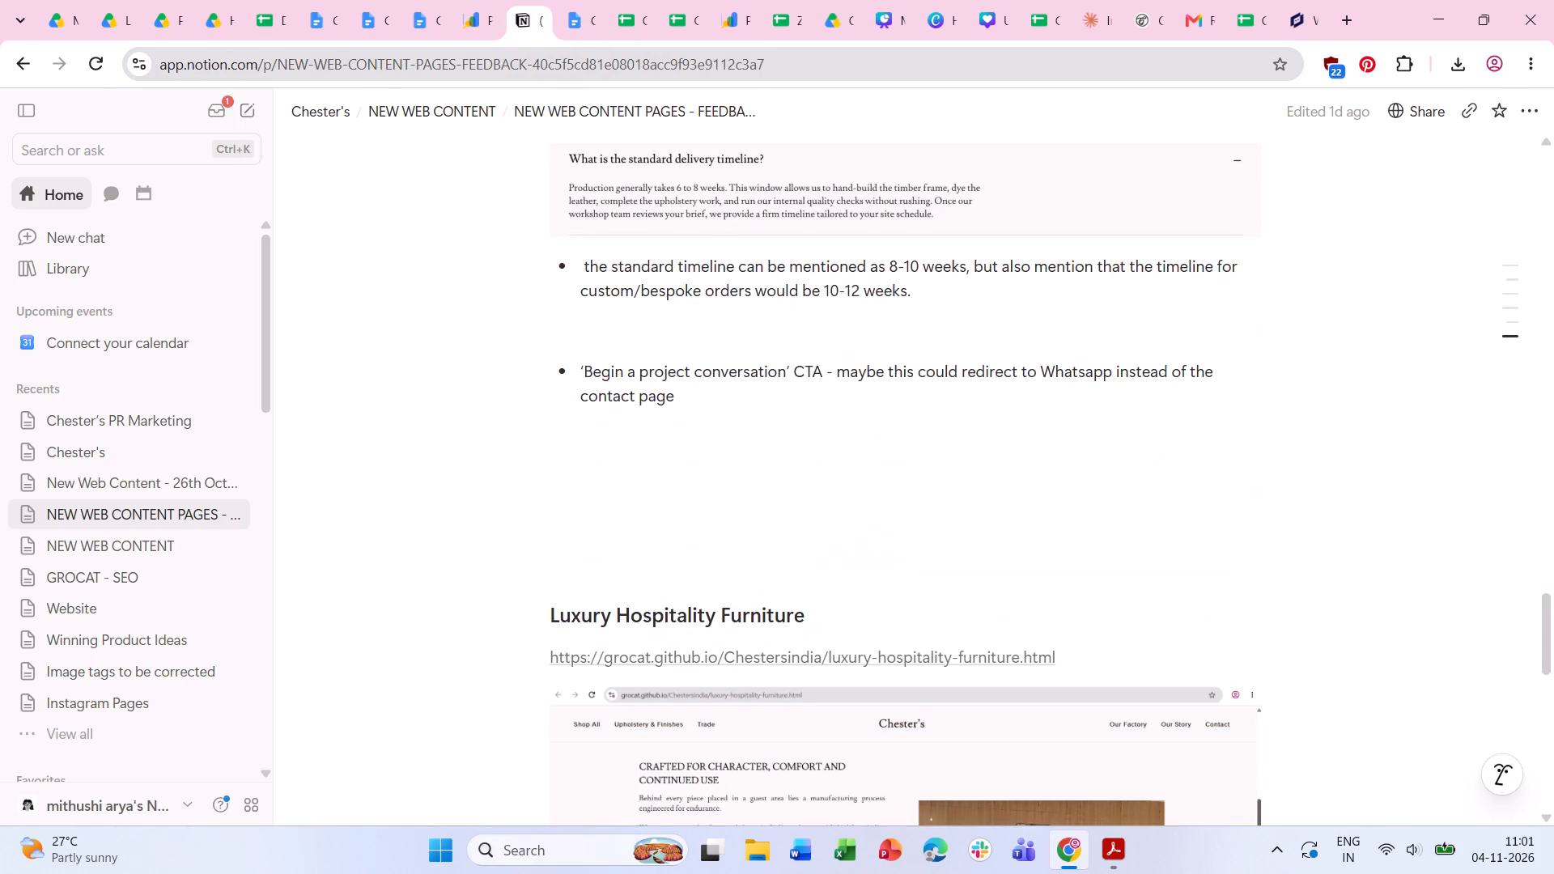
scroll(1228, 494, "down", 9)
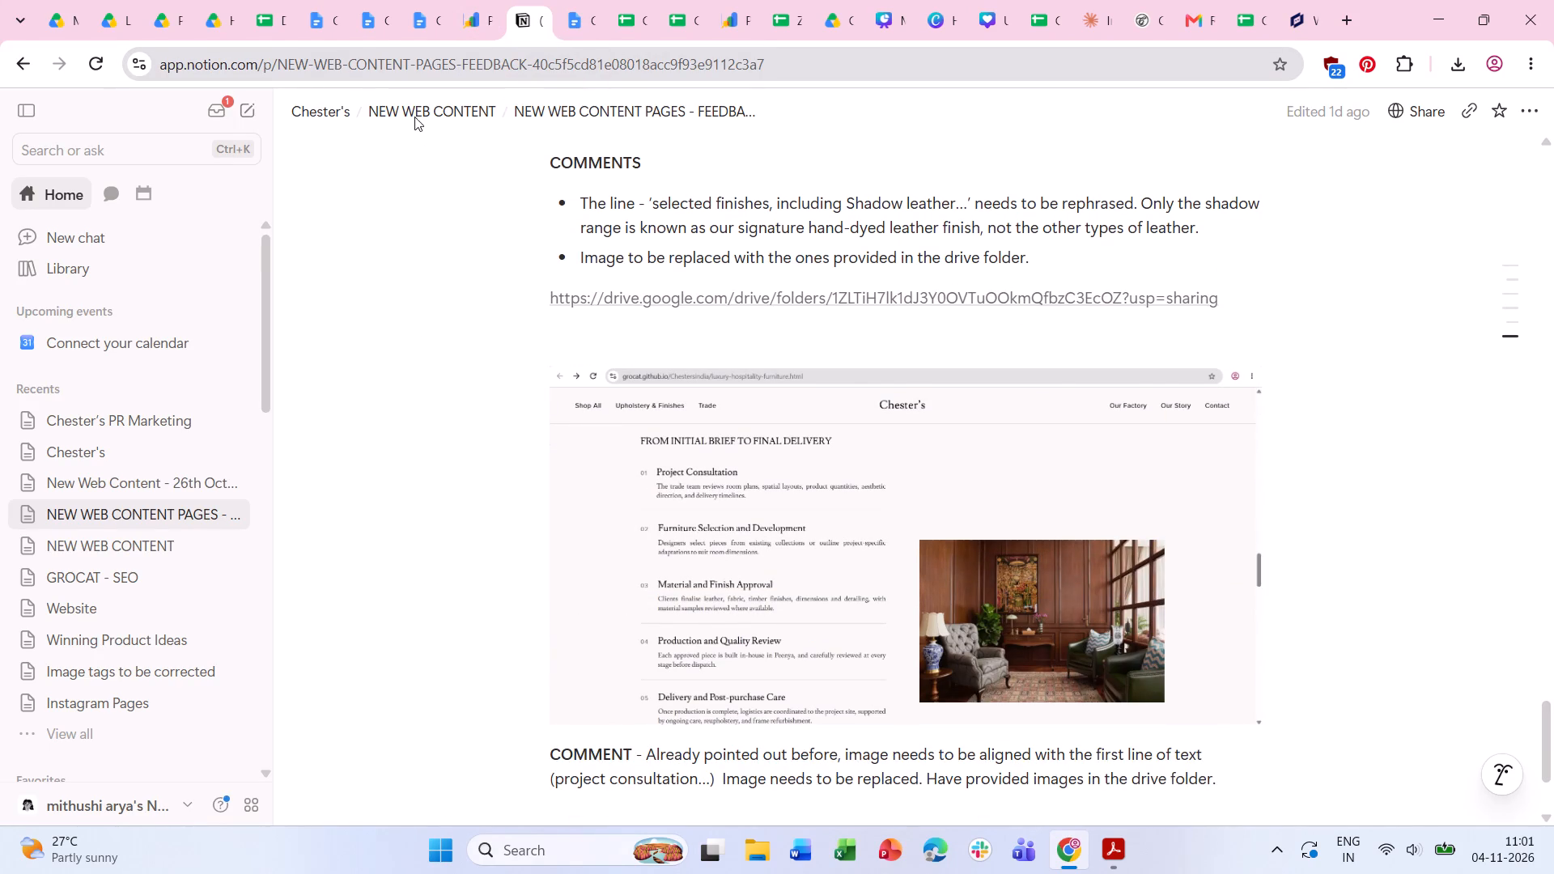
left_click(324, 106)
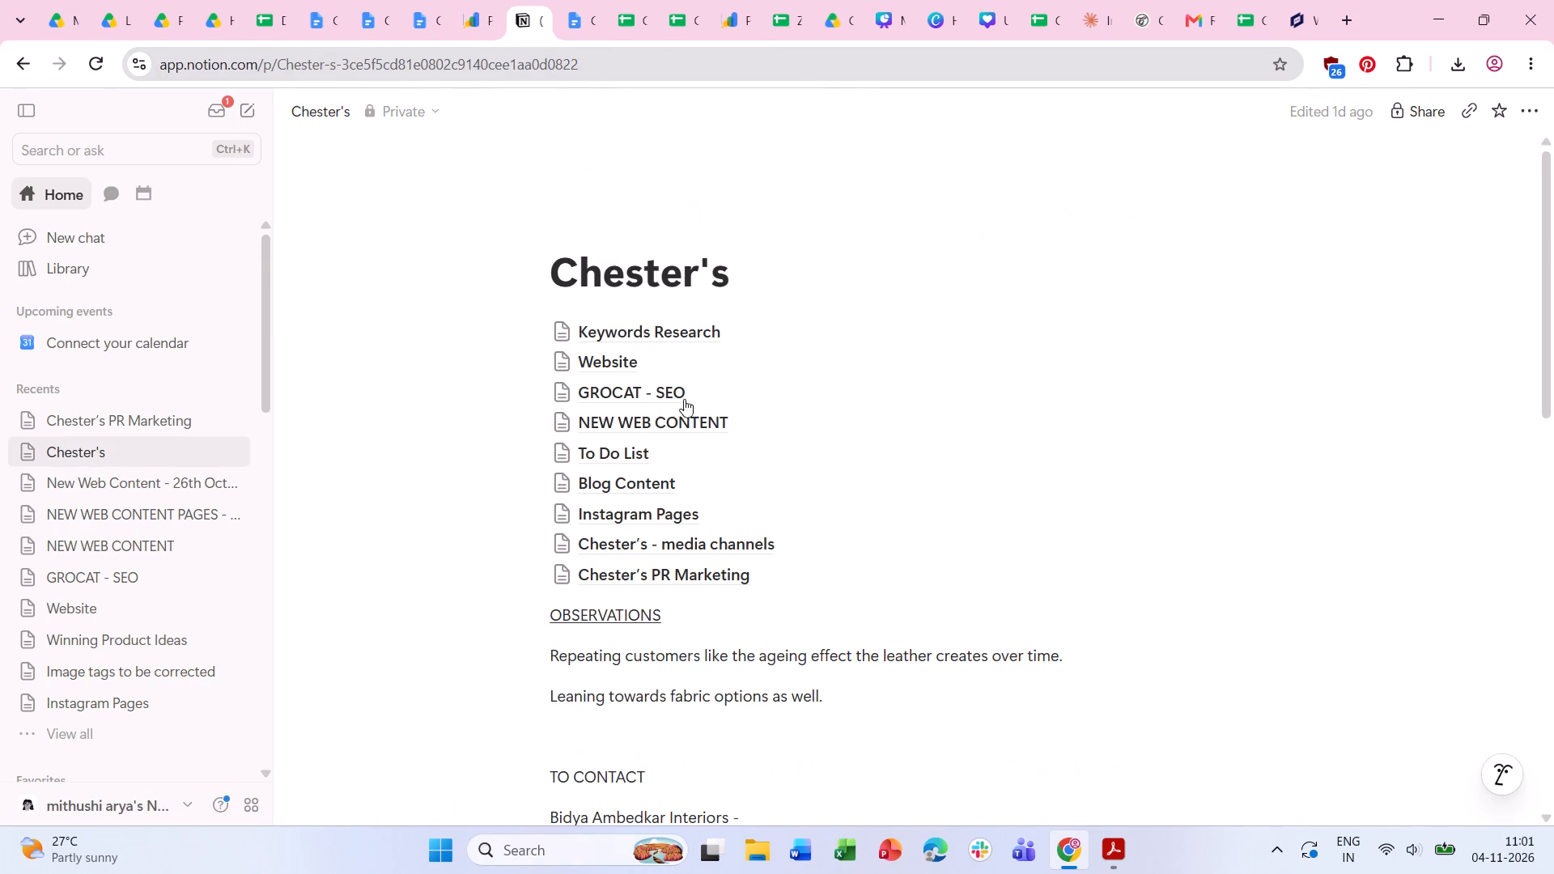
Switch to the SEO Monthly Action Plan spreadsheet and review the Month 4 activity statuses, including FAQ Schema, FAQ Optimisation and AI Traffic Foundation.
left_click(638, 13)
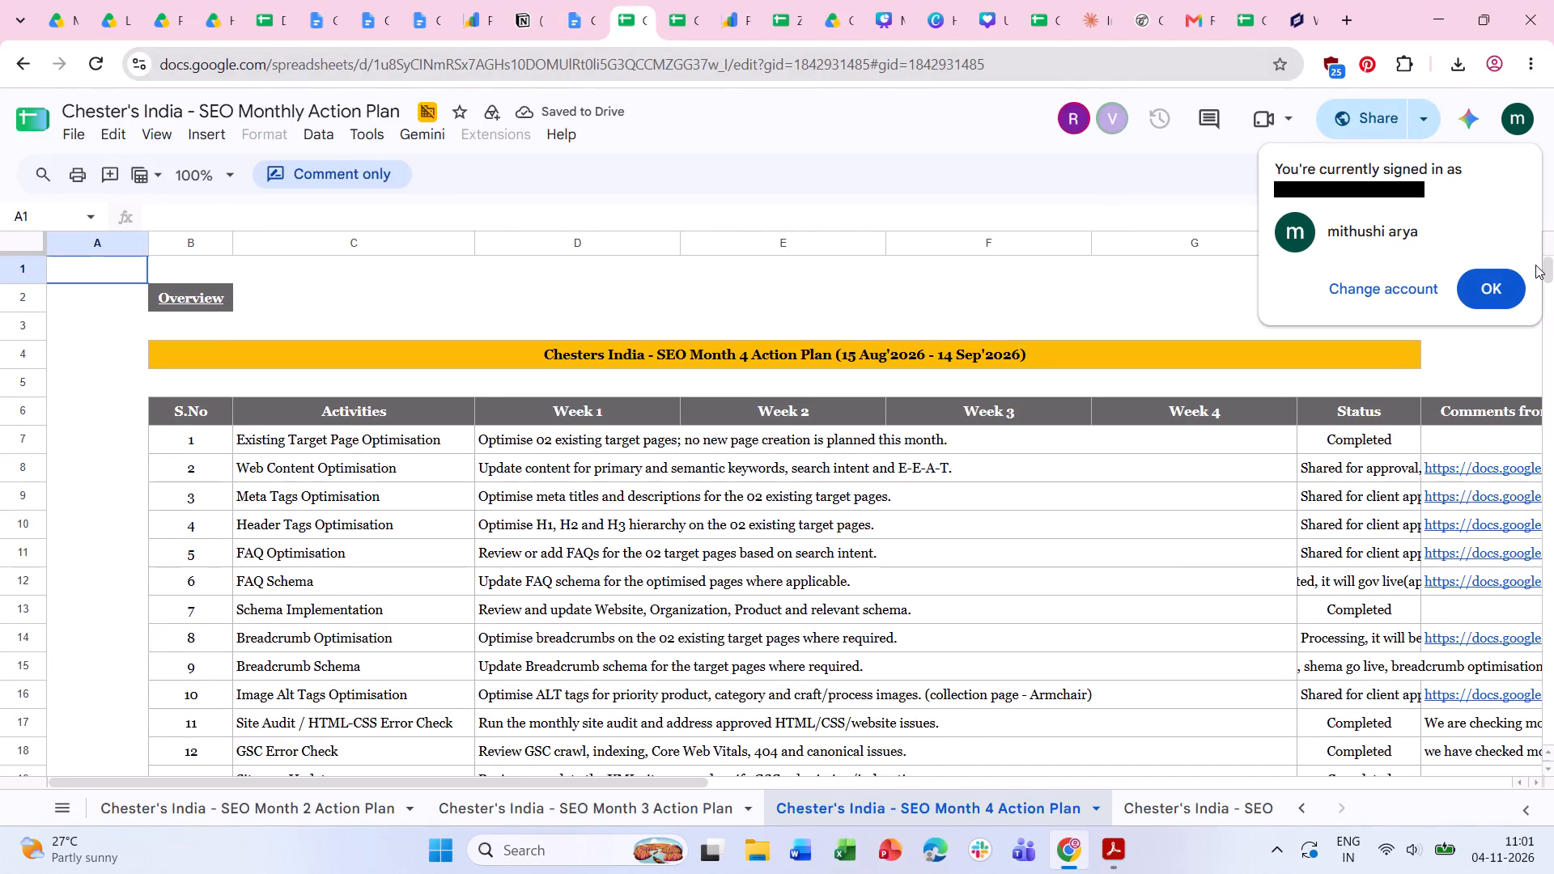
left_click(1510, 282)
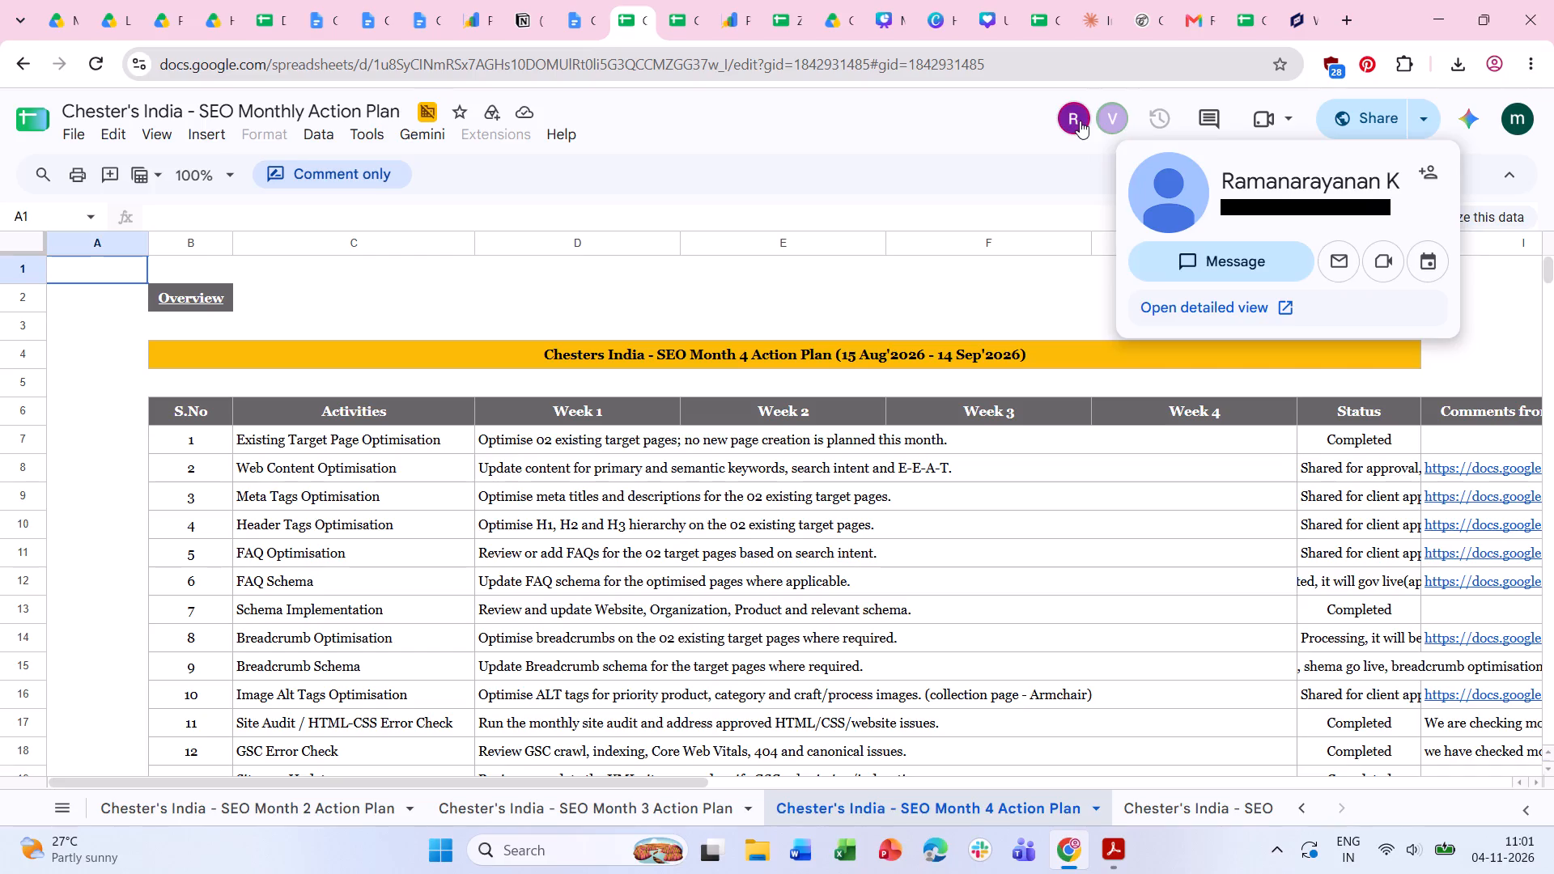
left_click(97, 55)
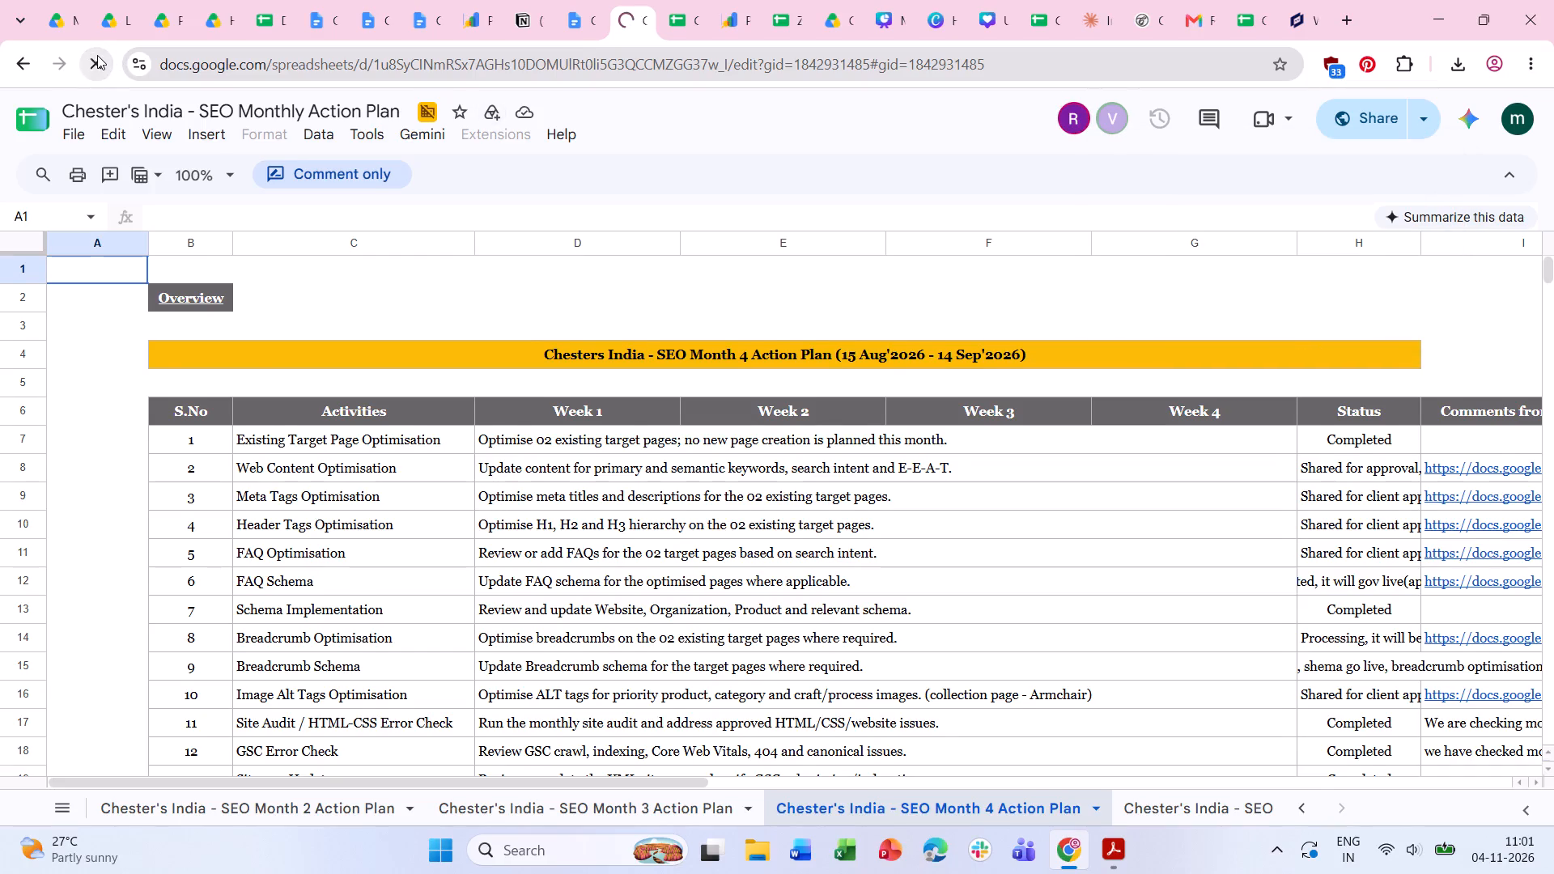
left_click(1324, 576)
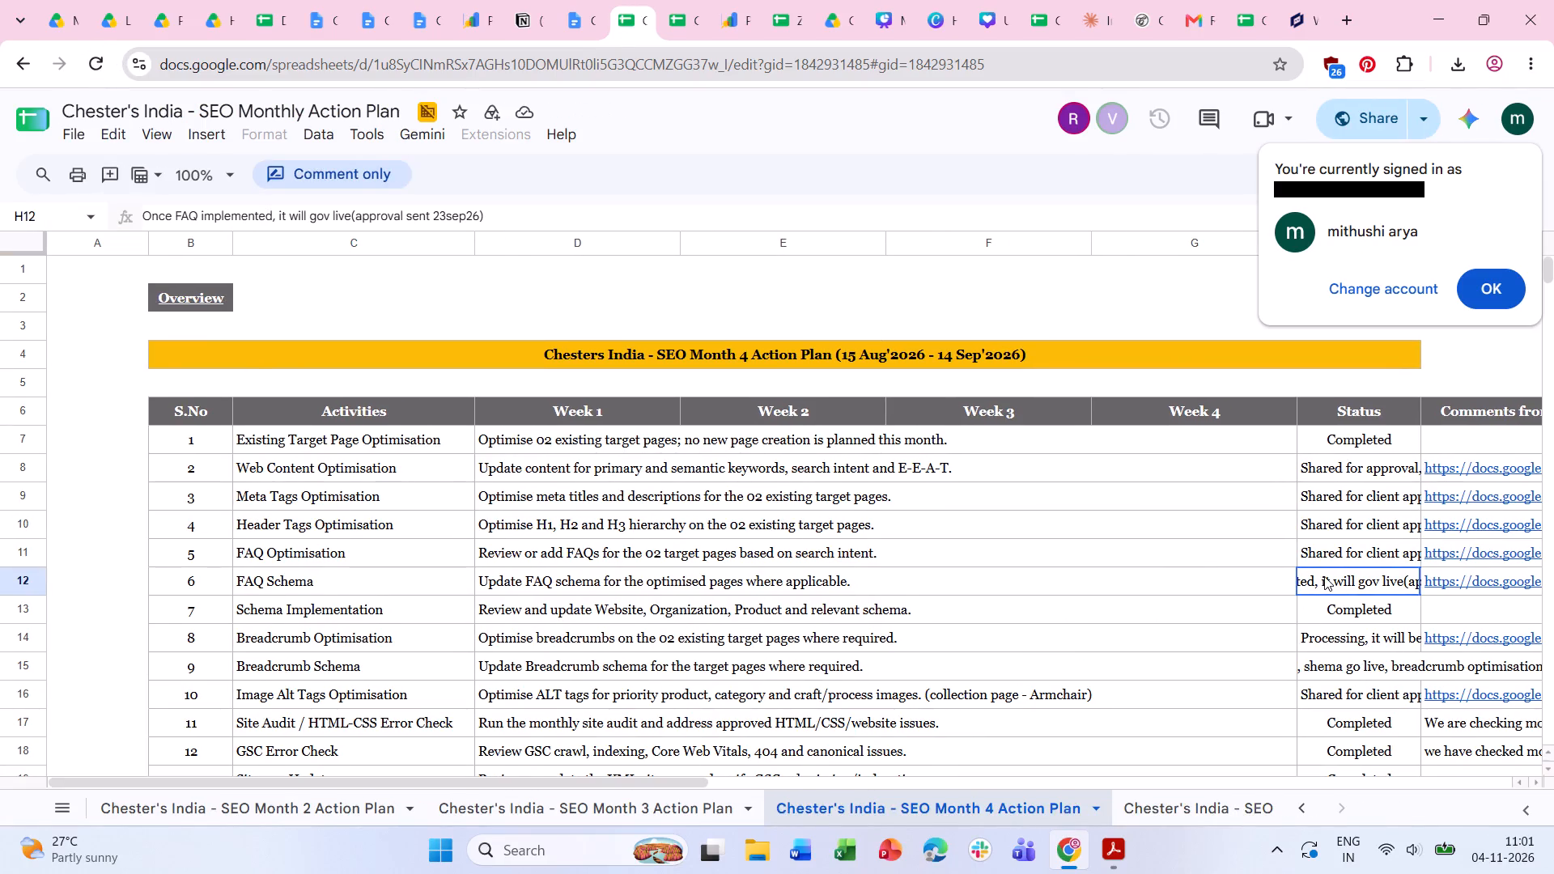
left_click(1487, 278)
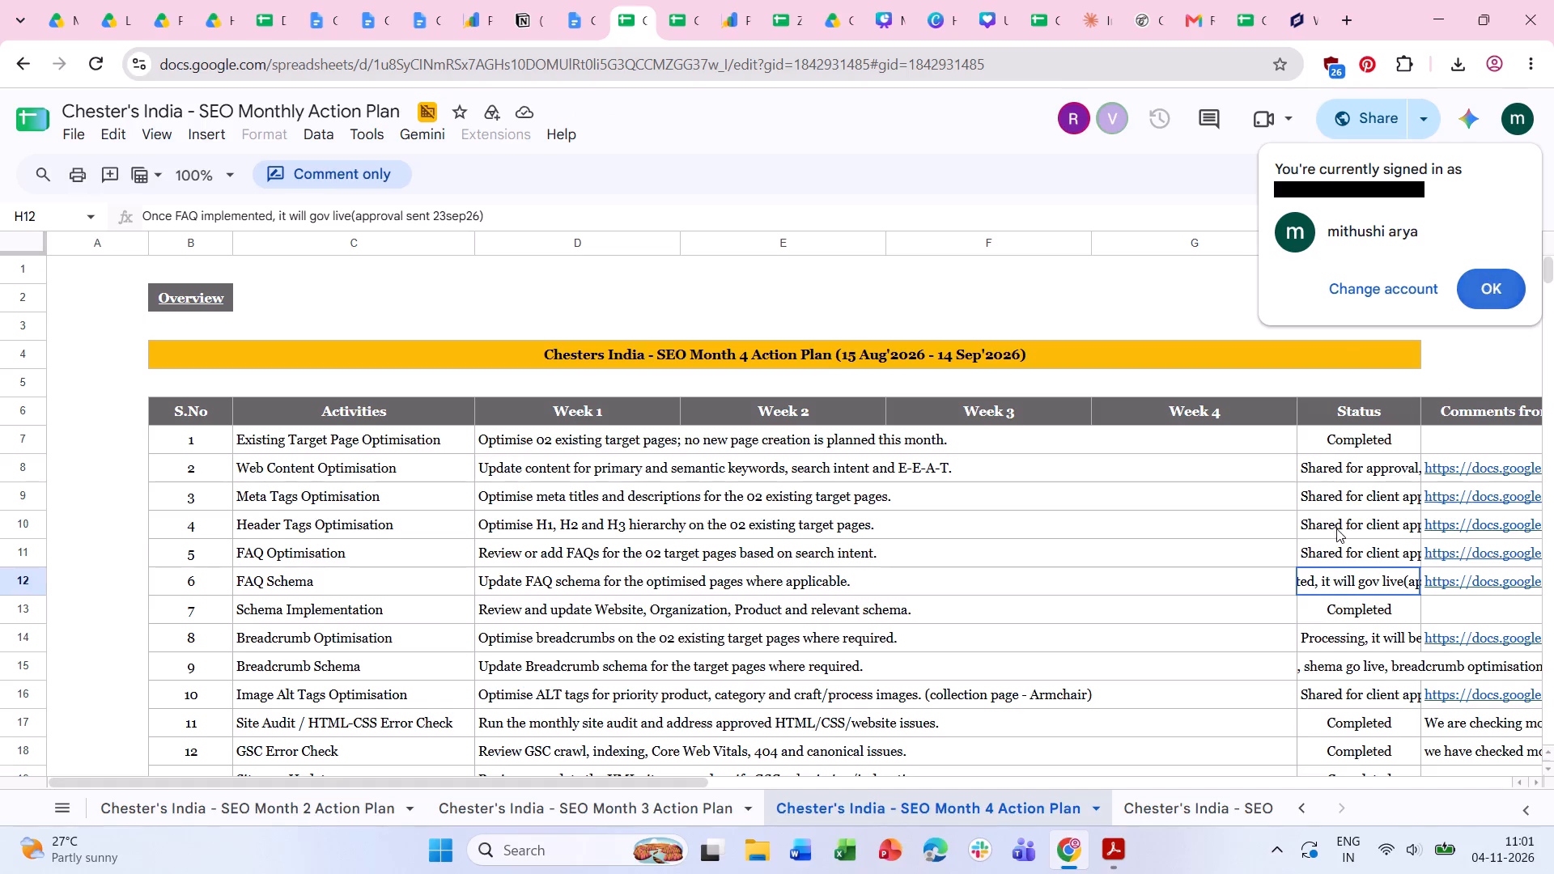
left_click(1340, 545)
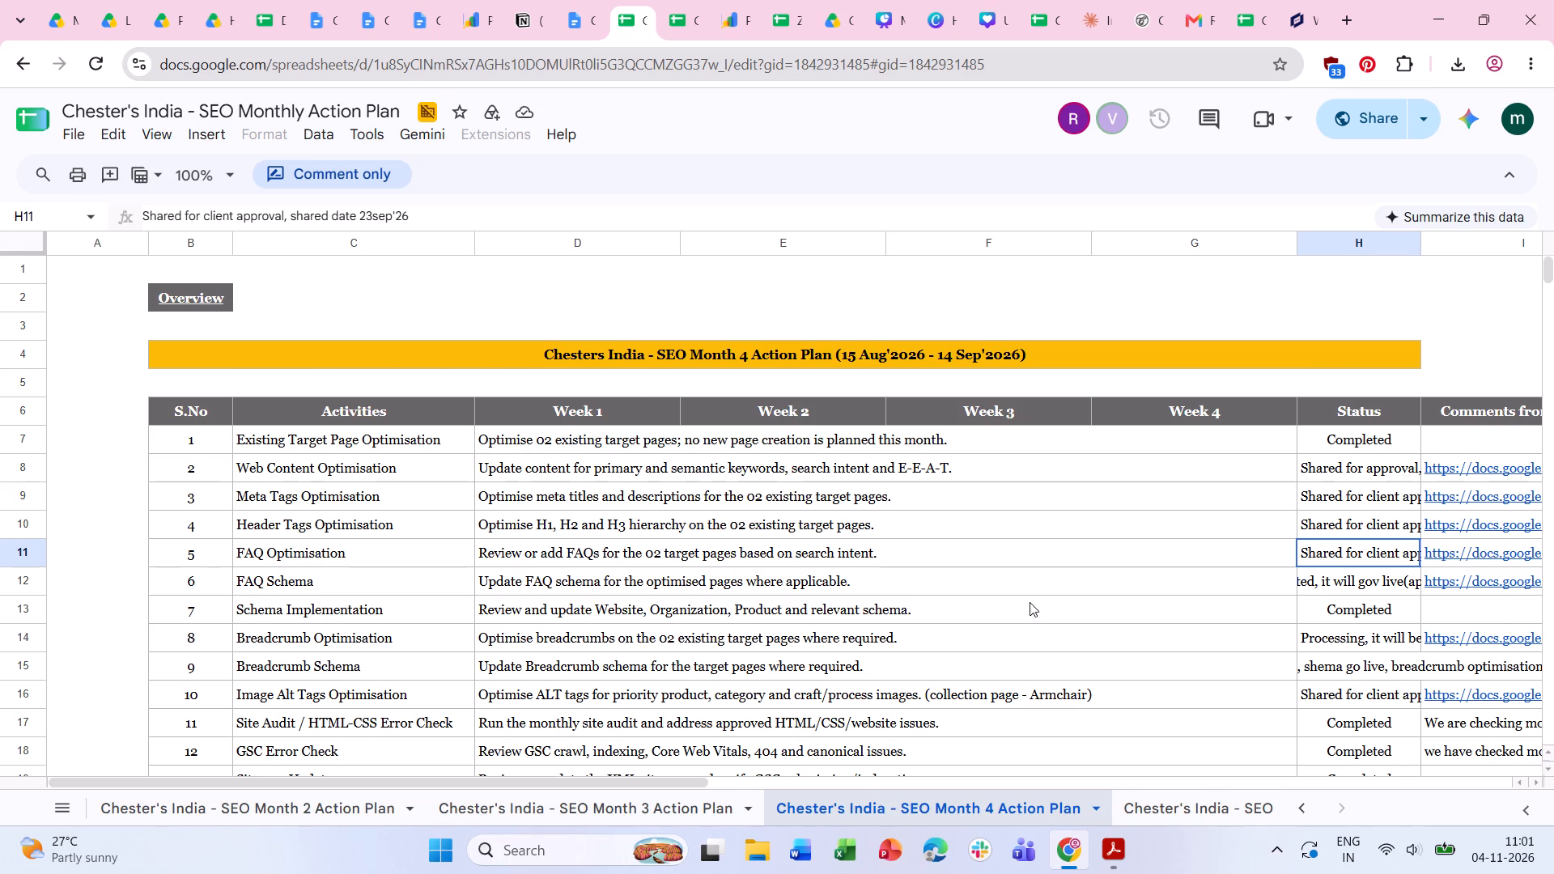
scroll(1034, 605, "down", 3)
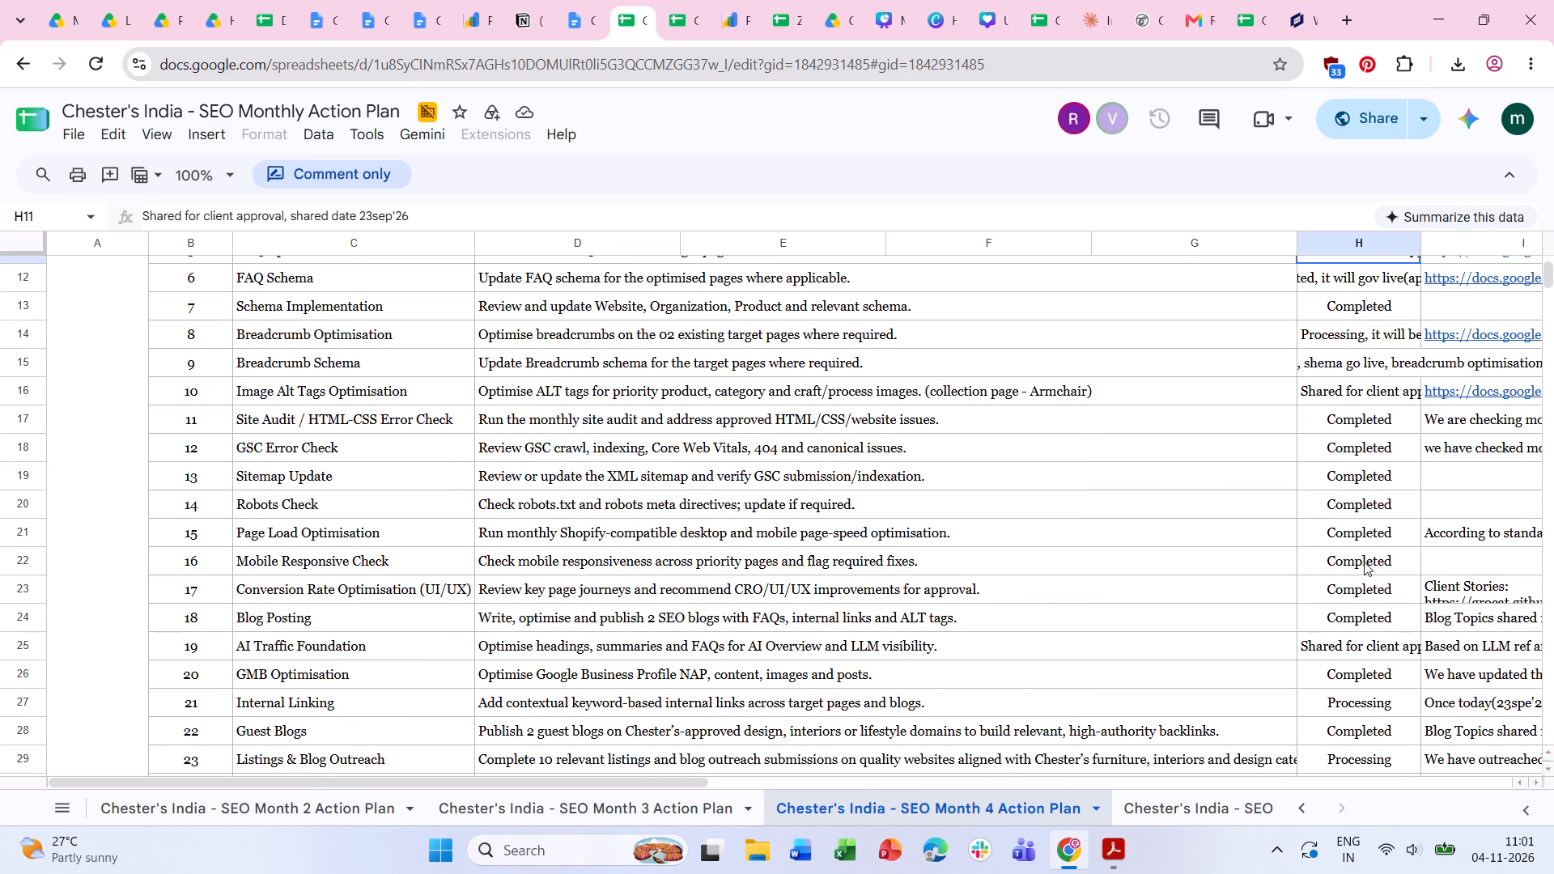
left_click(1369, 644)
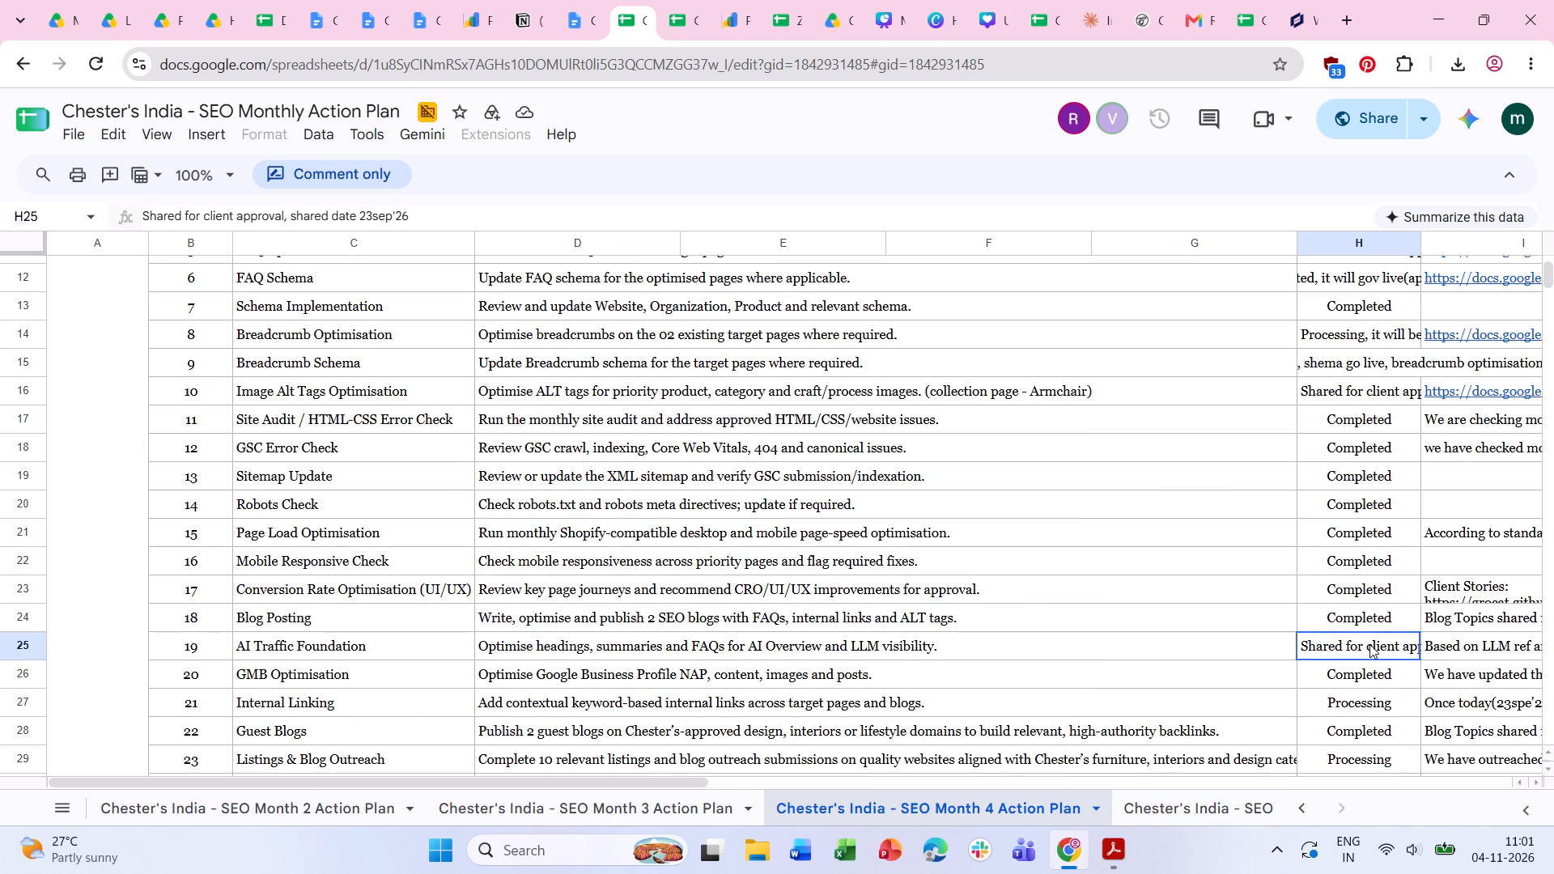
scroll(1136, 644, "down", 1)
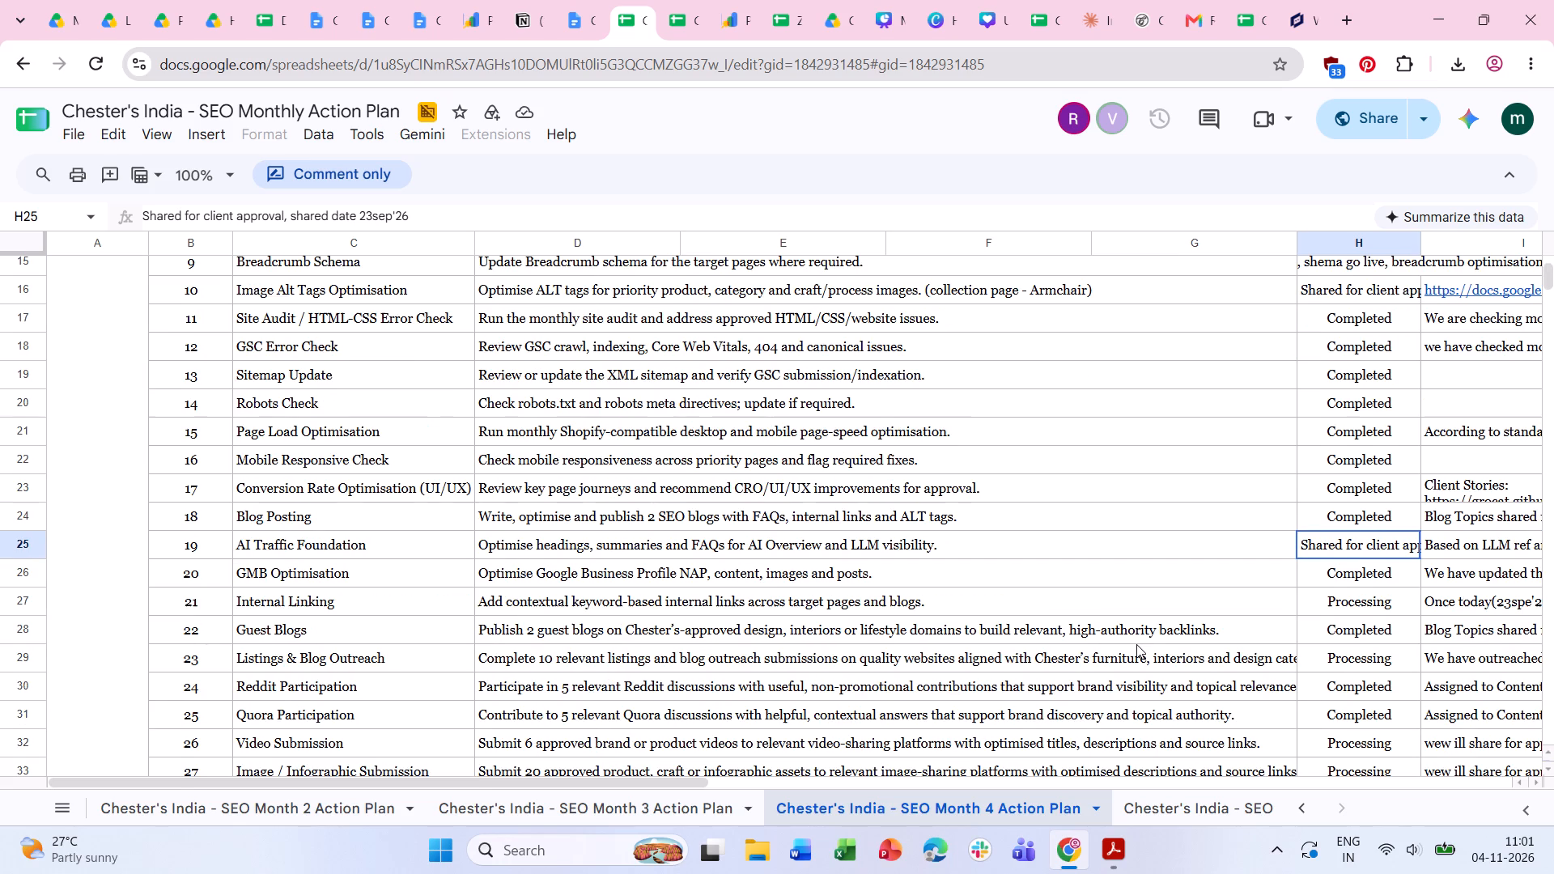
scroll(1136, 644, "down", 2)
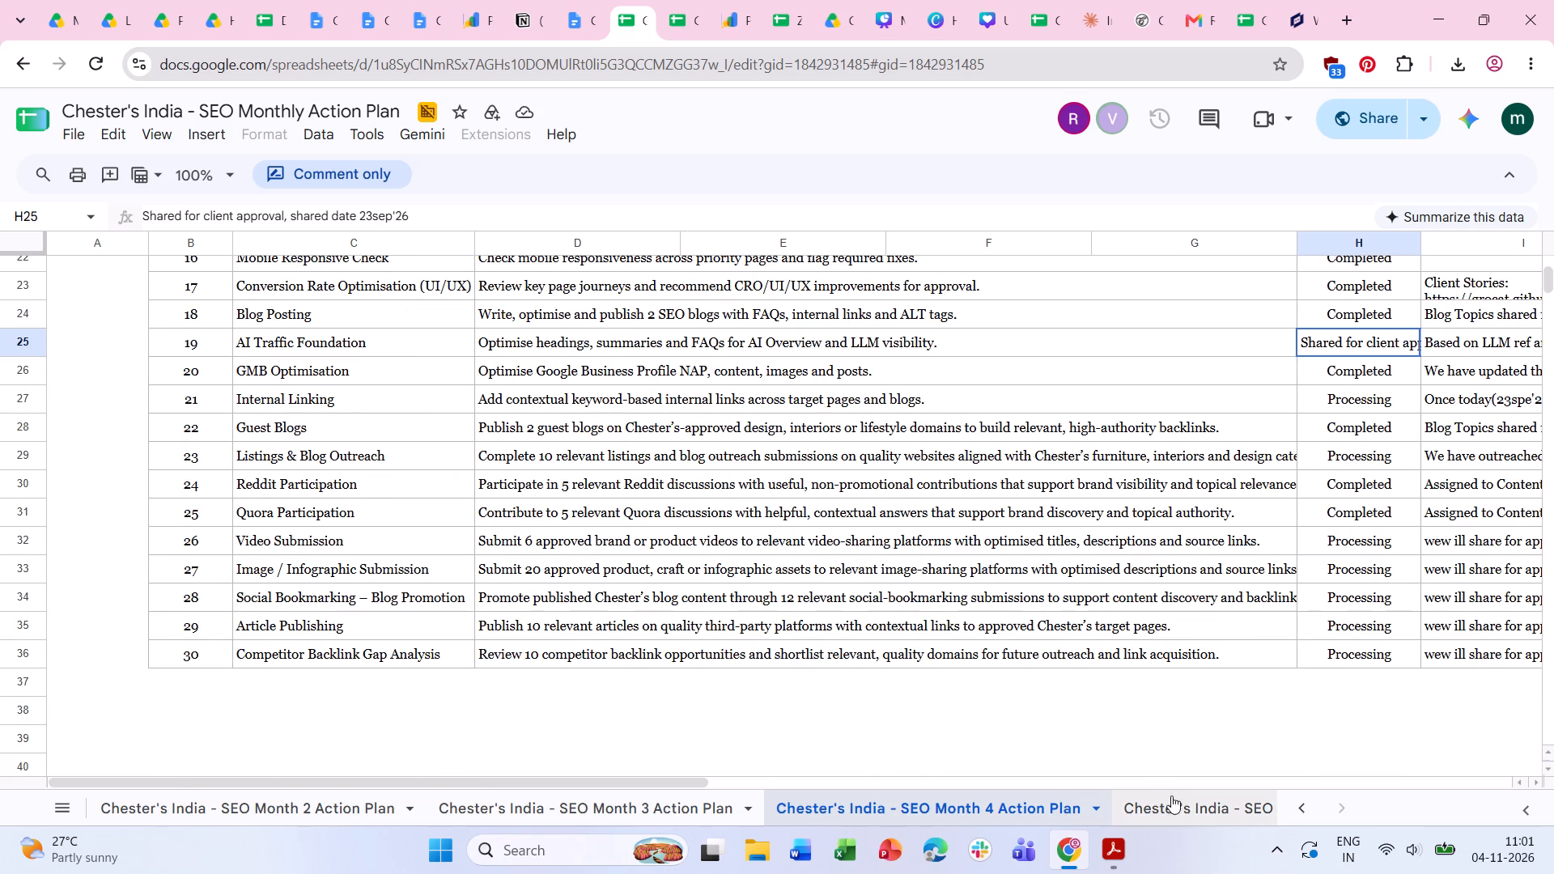
Review the planned activities in the SEO Month 5 Action Plan (15 Oct'2026 - 14 Nov'2026).
left_click(1174, 801)
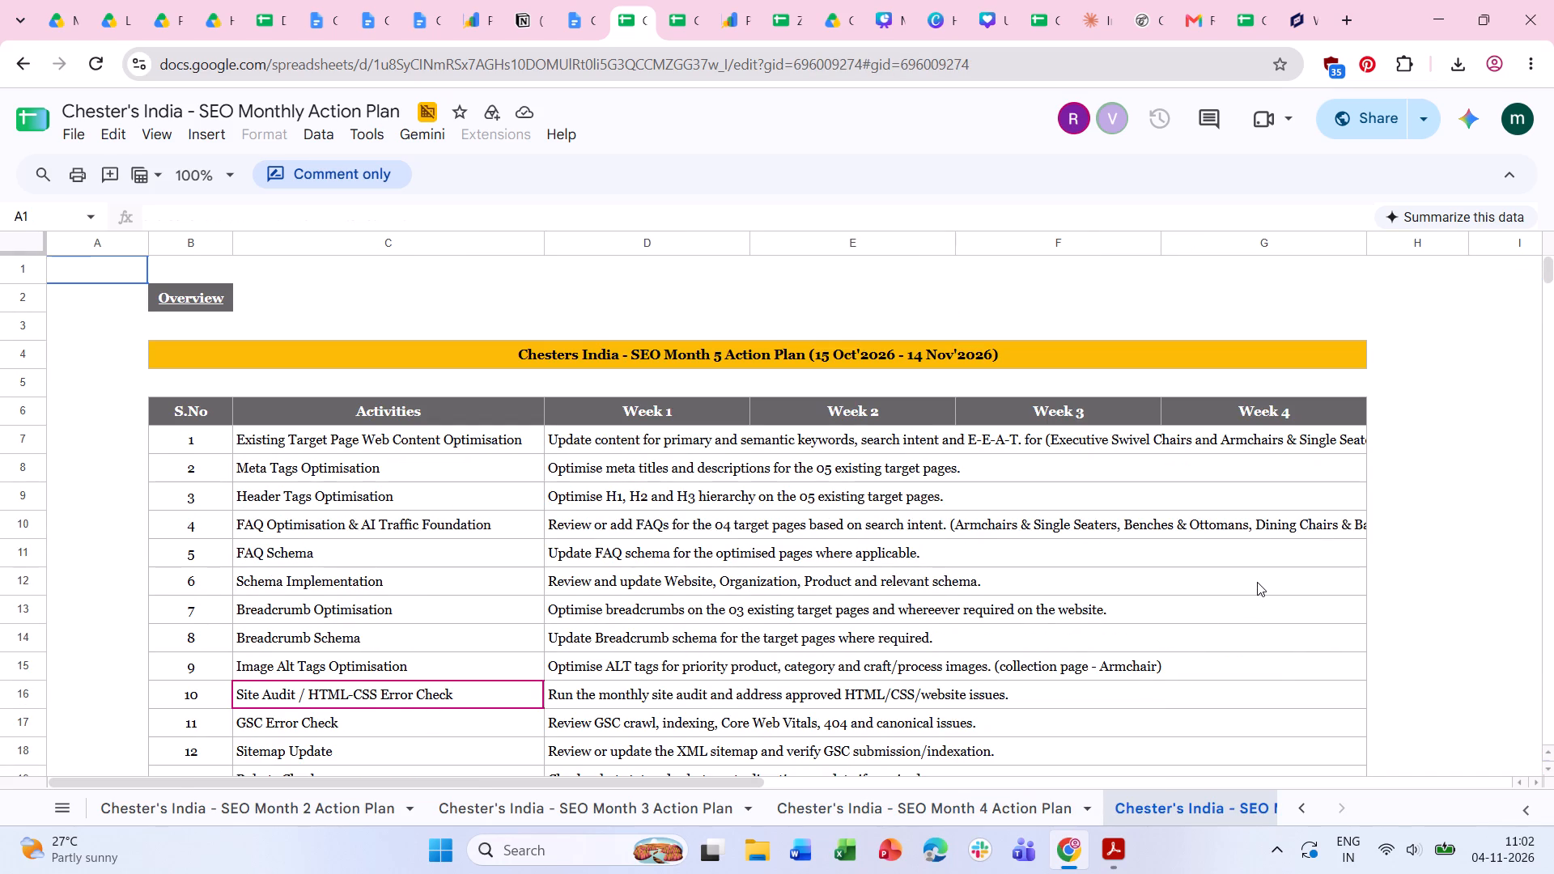
scroll(1257, 582, "down", 4)
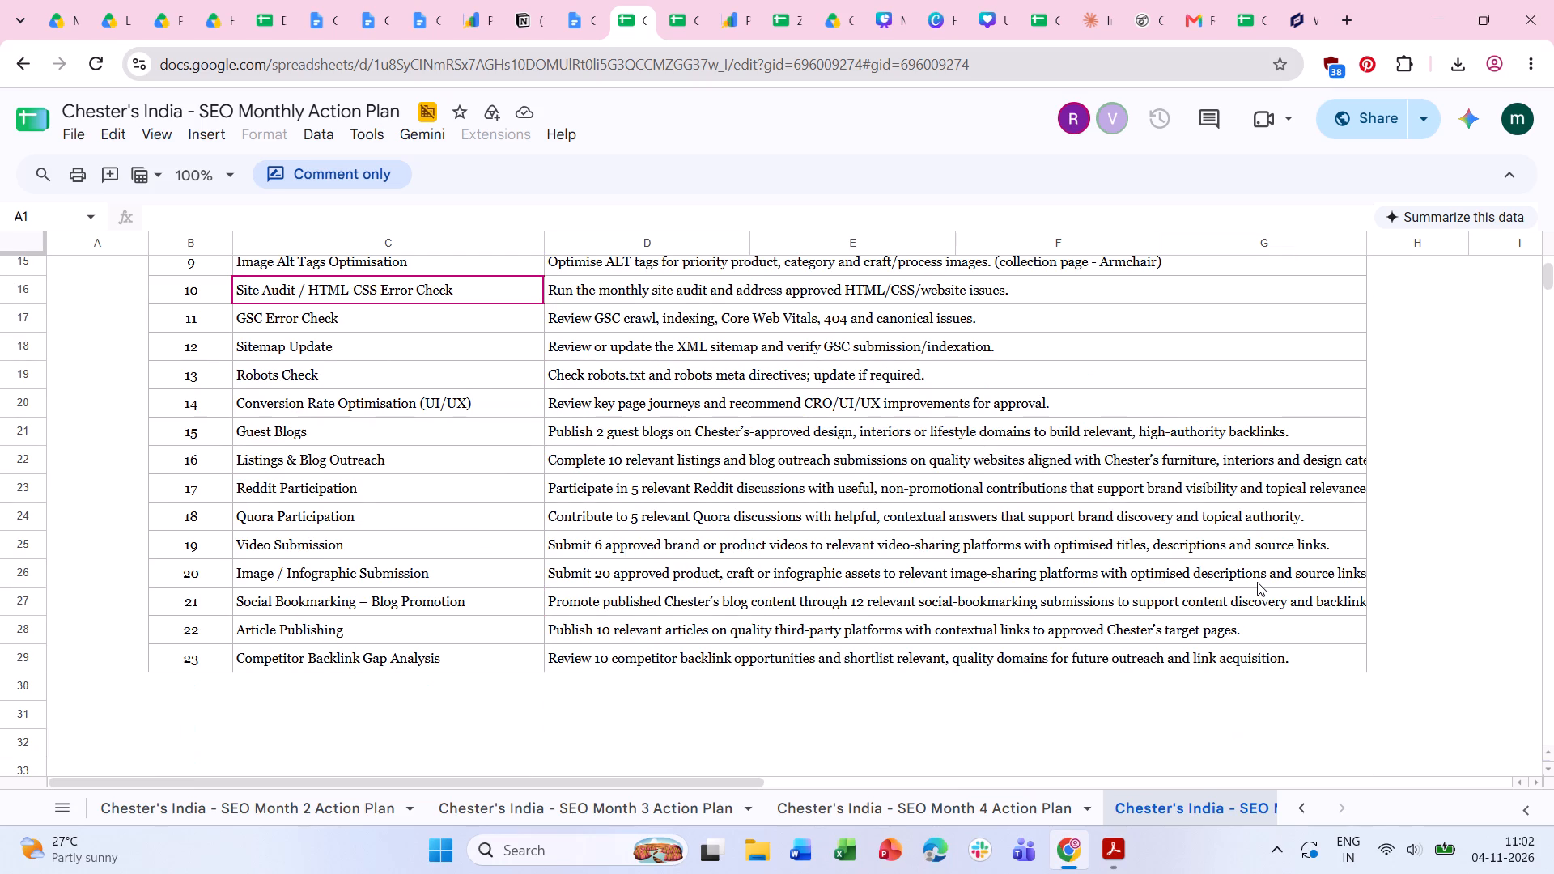
scroll(1257, 582, "up", 4)
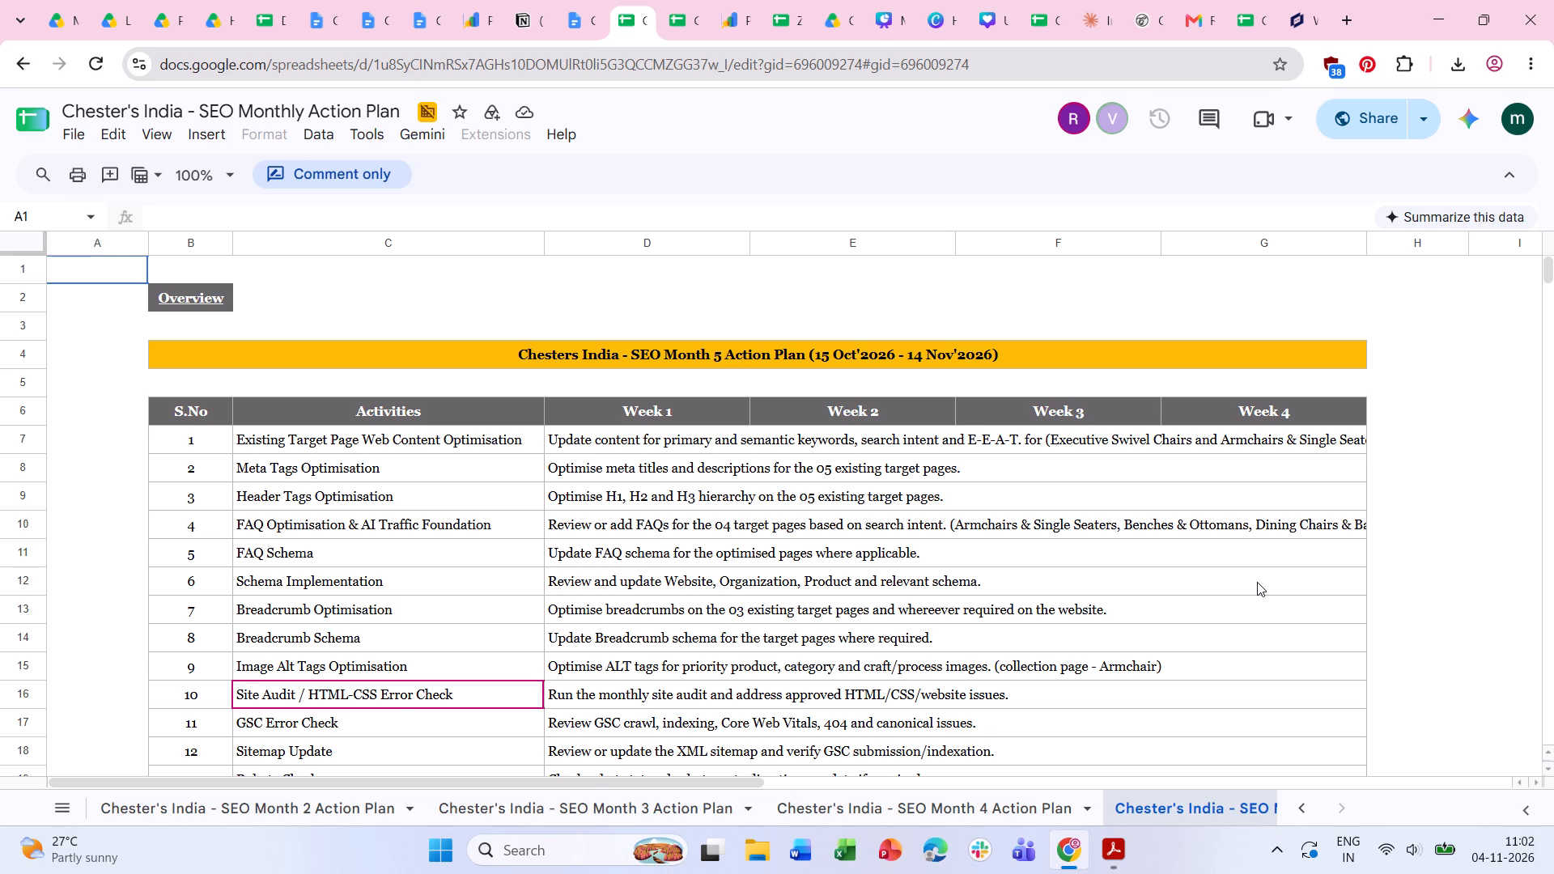
scroll(1324, 532, "down", 2)
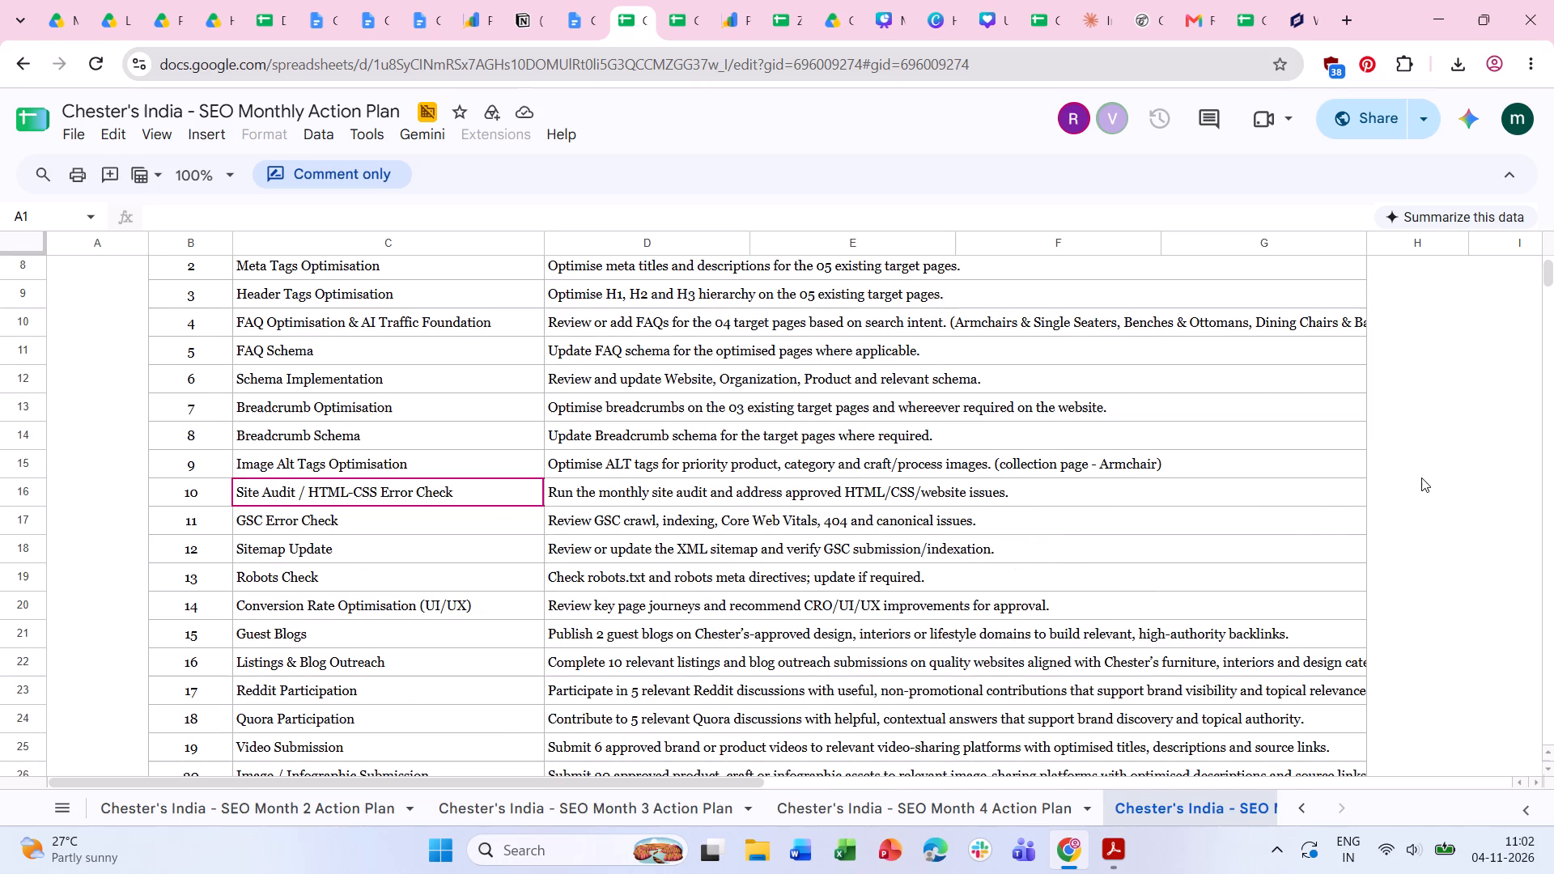
scroll(1429, 473, "down", 1)
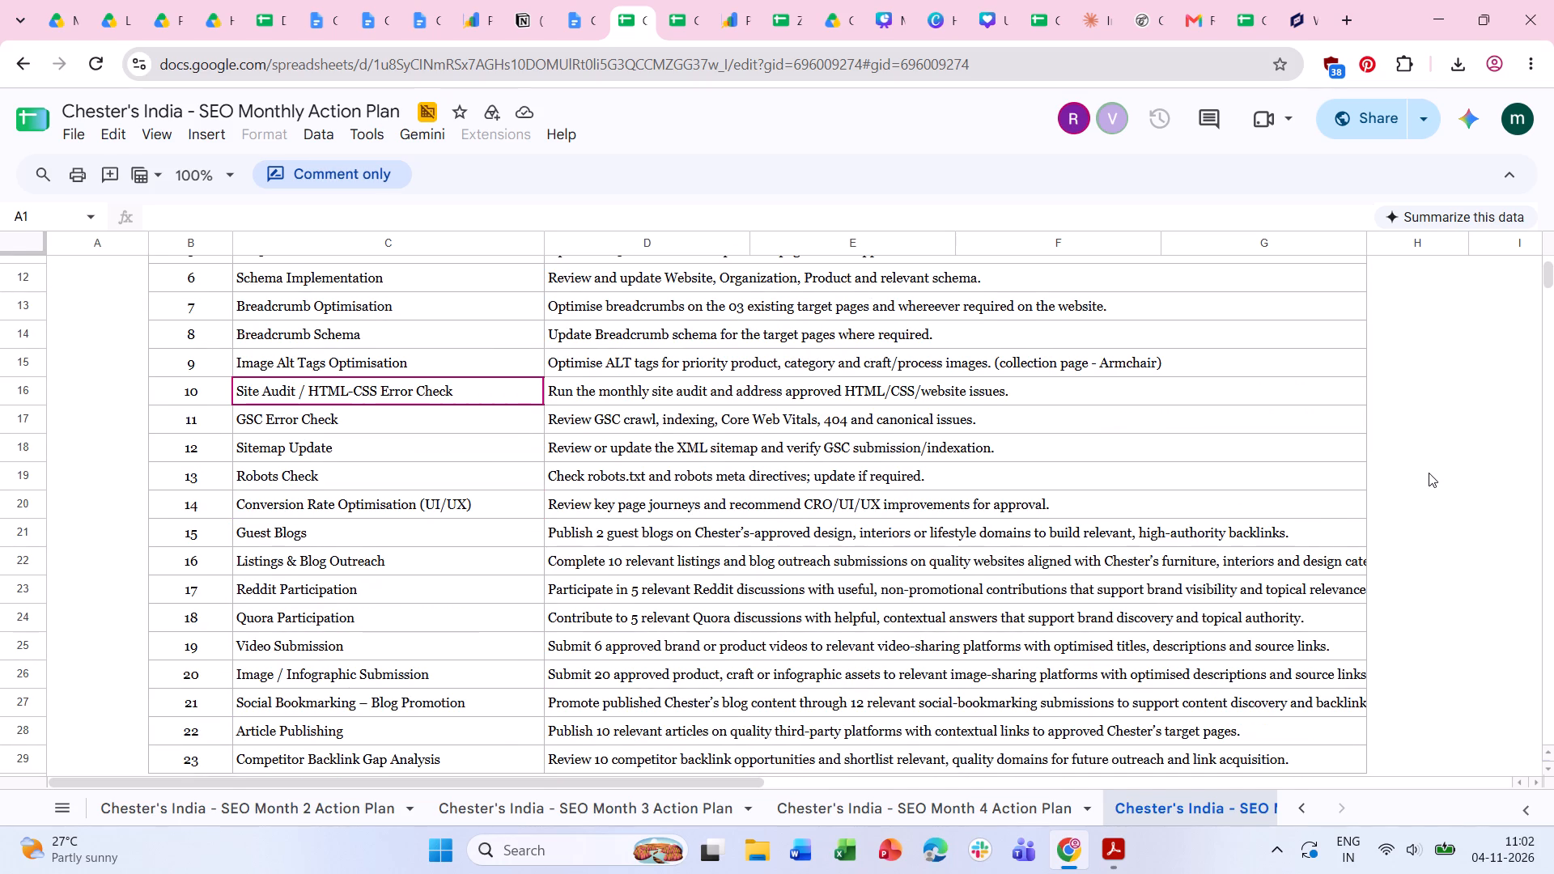
scroll(1429, 473, "down", 1)
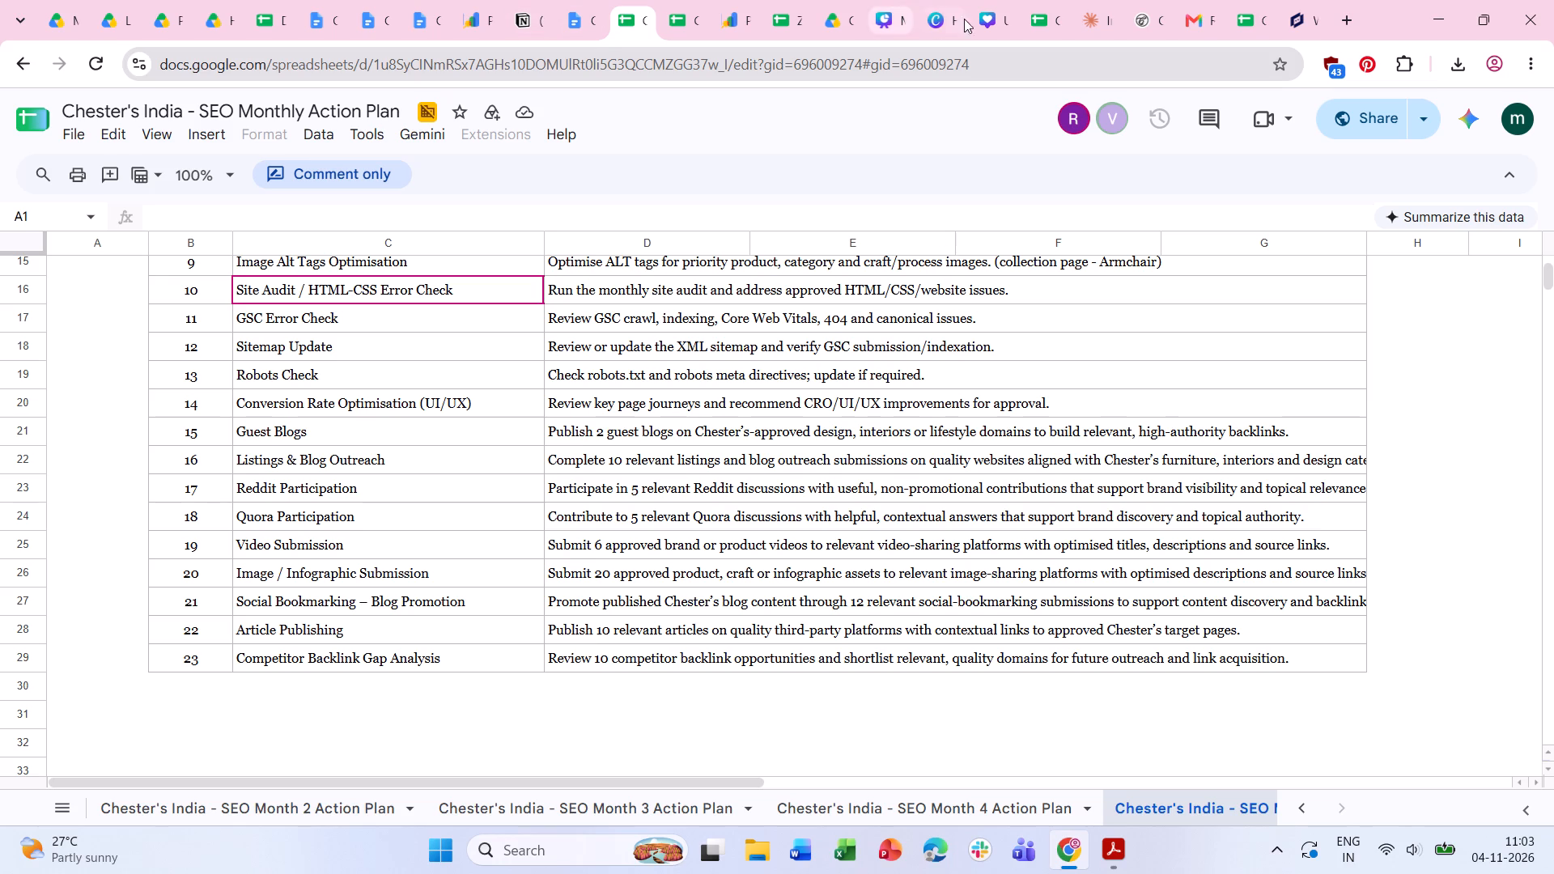
Switch to Notion and open the NEW WEB CONTENT page from the Chester's page.
left_click(515, 23)
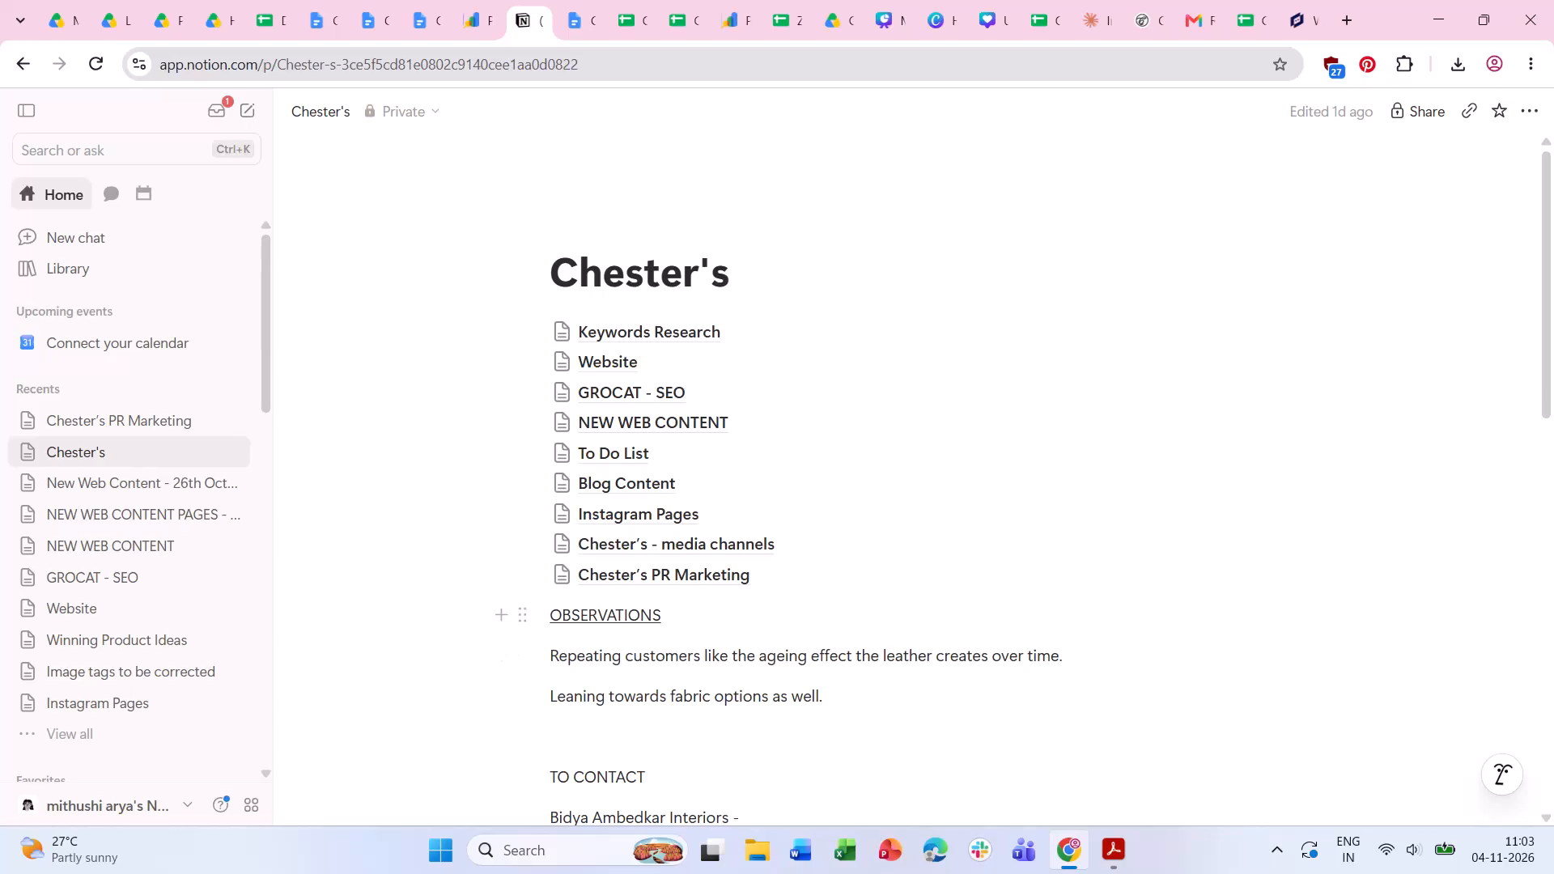
left_click(646, 413)
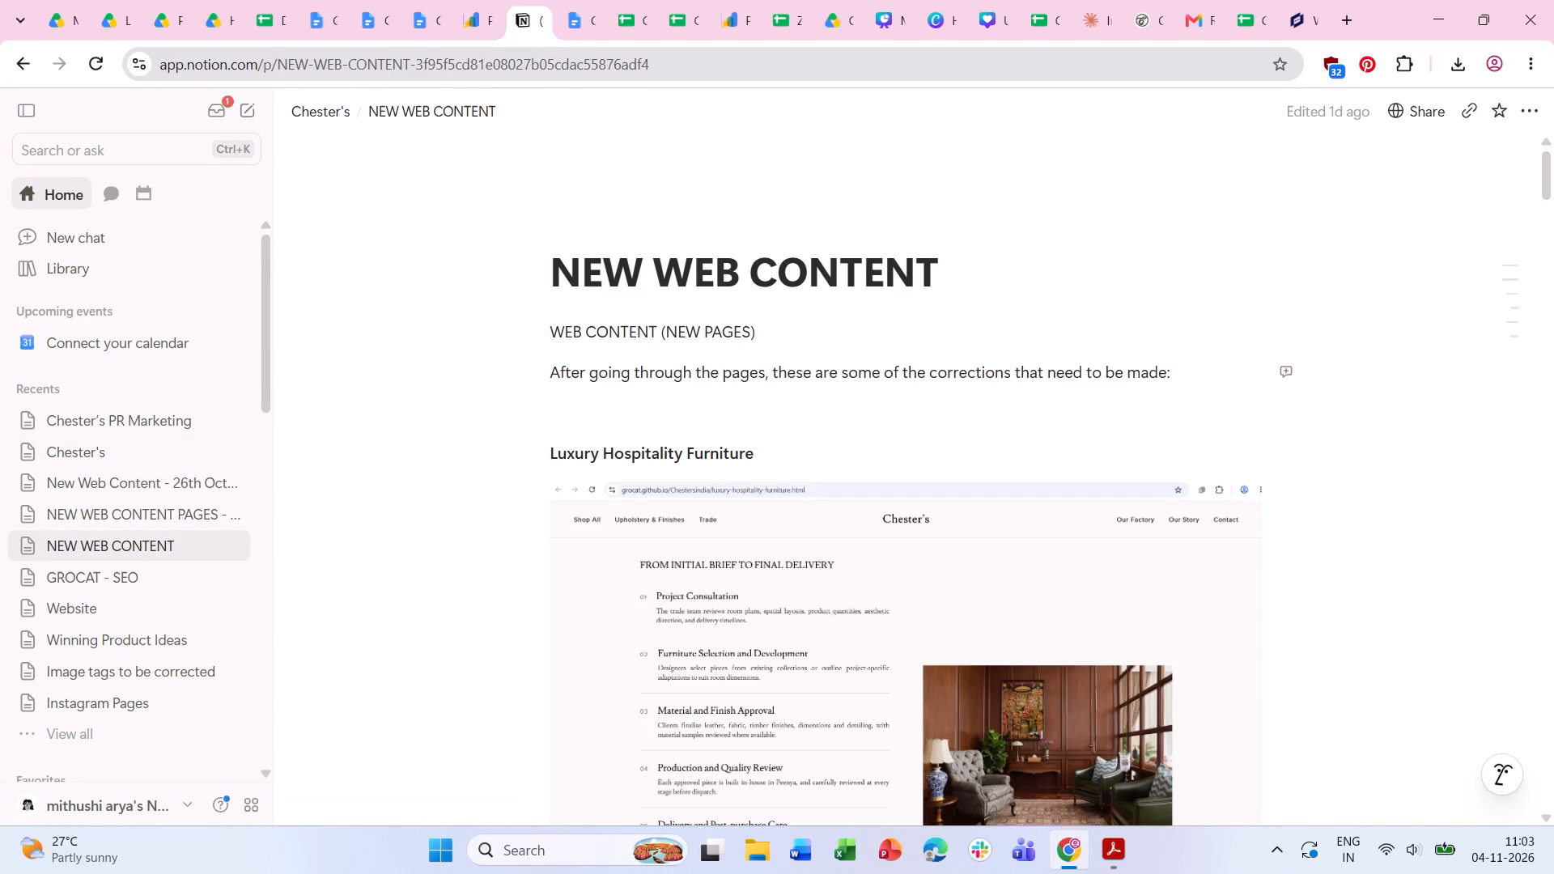
Add the lines "FAQs" and "Websites for guest blogs" at the top of the page, above WEB CONTENT (NEW PAGES).
left_click(550, 329)
key("Return")
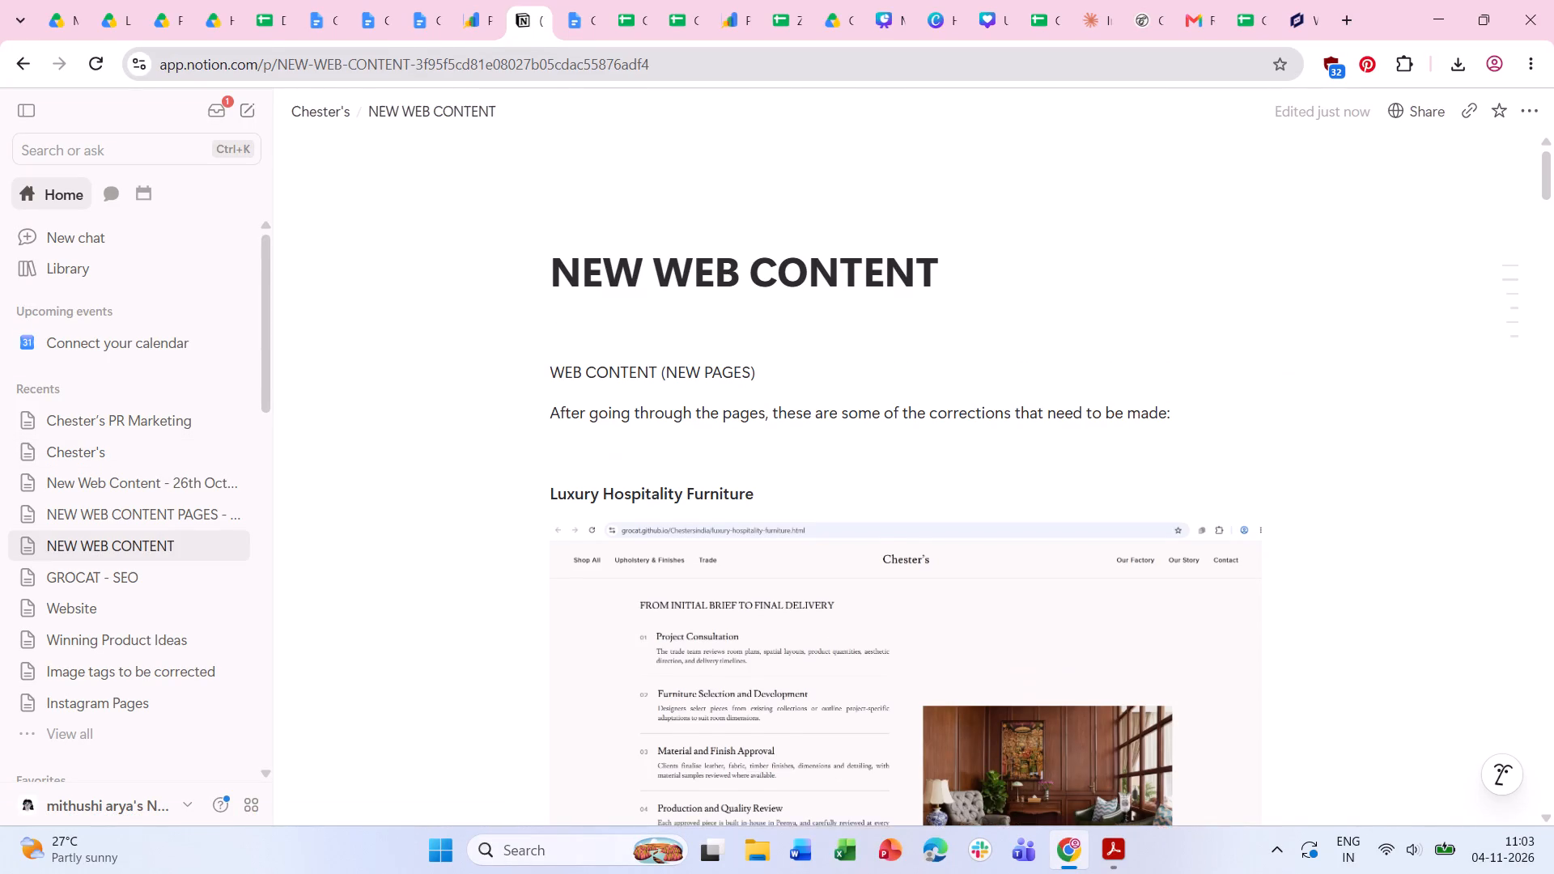
key("Return")
left_click(585, 342)
type("FAQs")
key("Return")
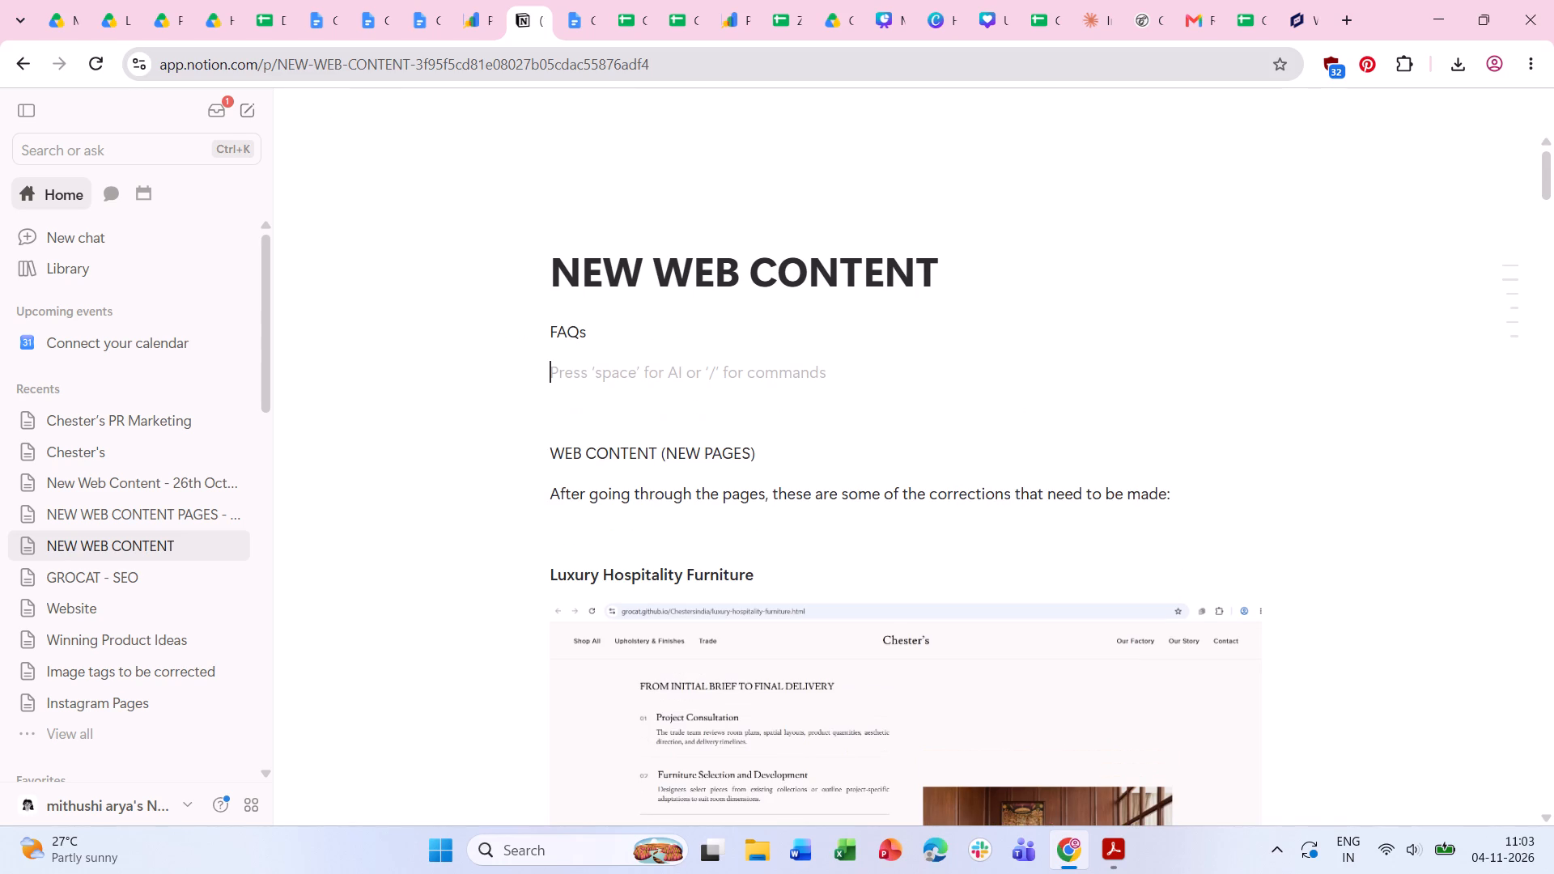
type("Webi")
key("BackSpace")
type("sites for guest blogs")
key("Return")
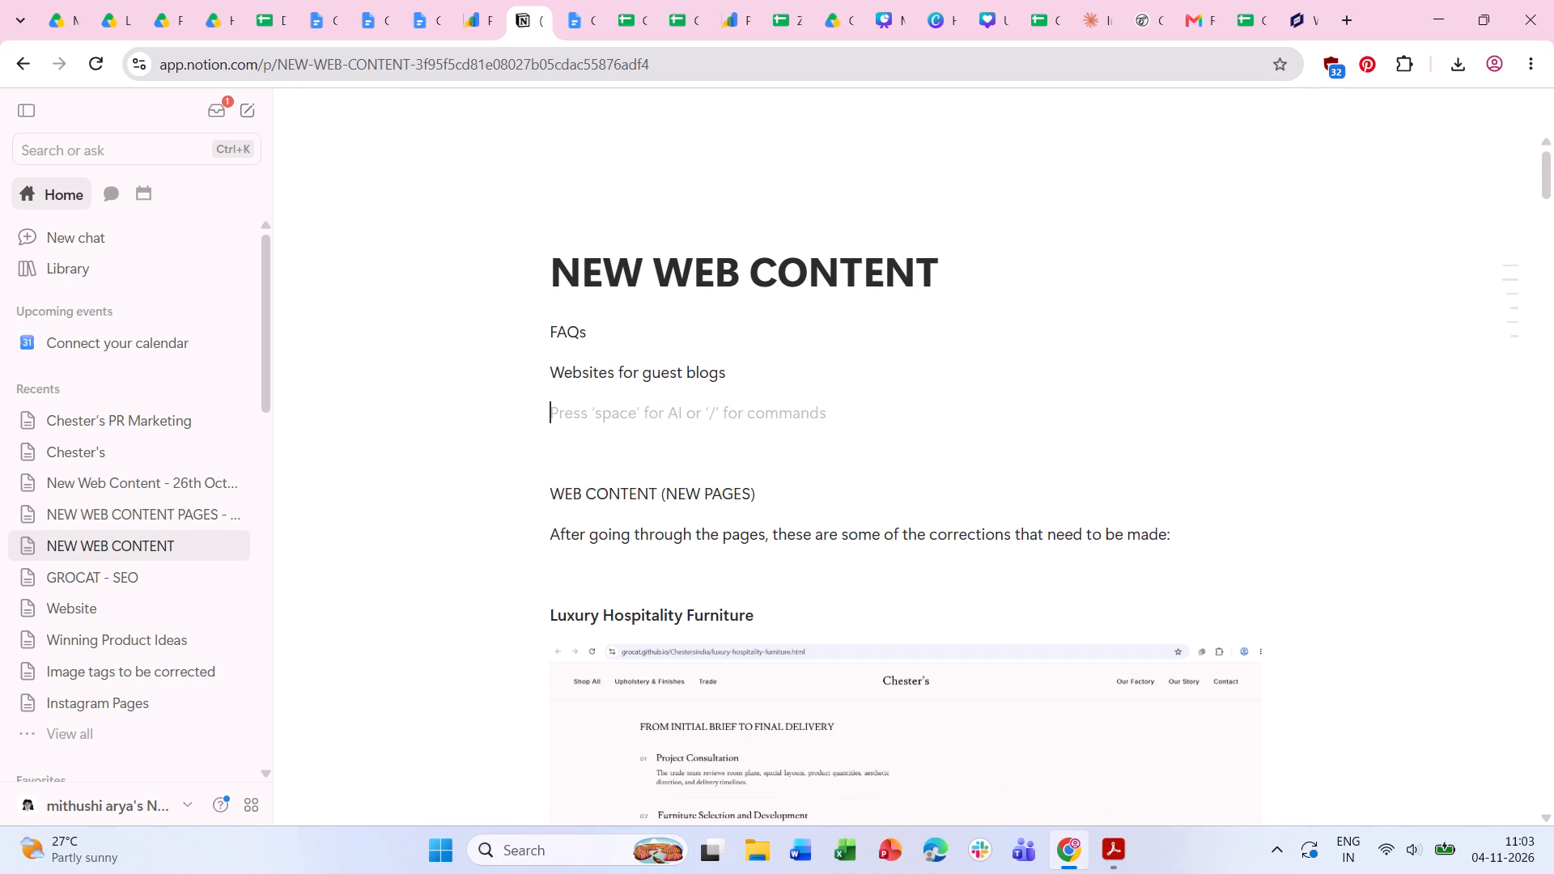
Add the line "New web content - final feedback provided, need to give the final approval to go live" below the guest blogs line.
key("shift+w")
key("BackSpace")
type("New web content -")
key("space")
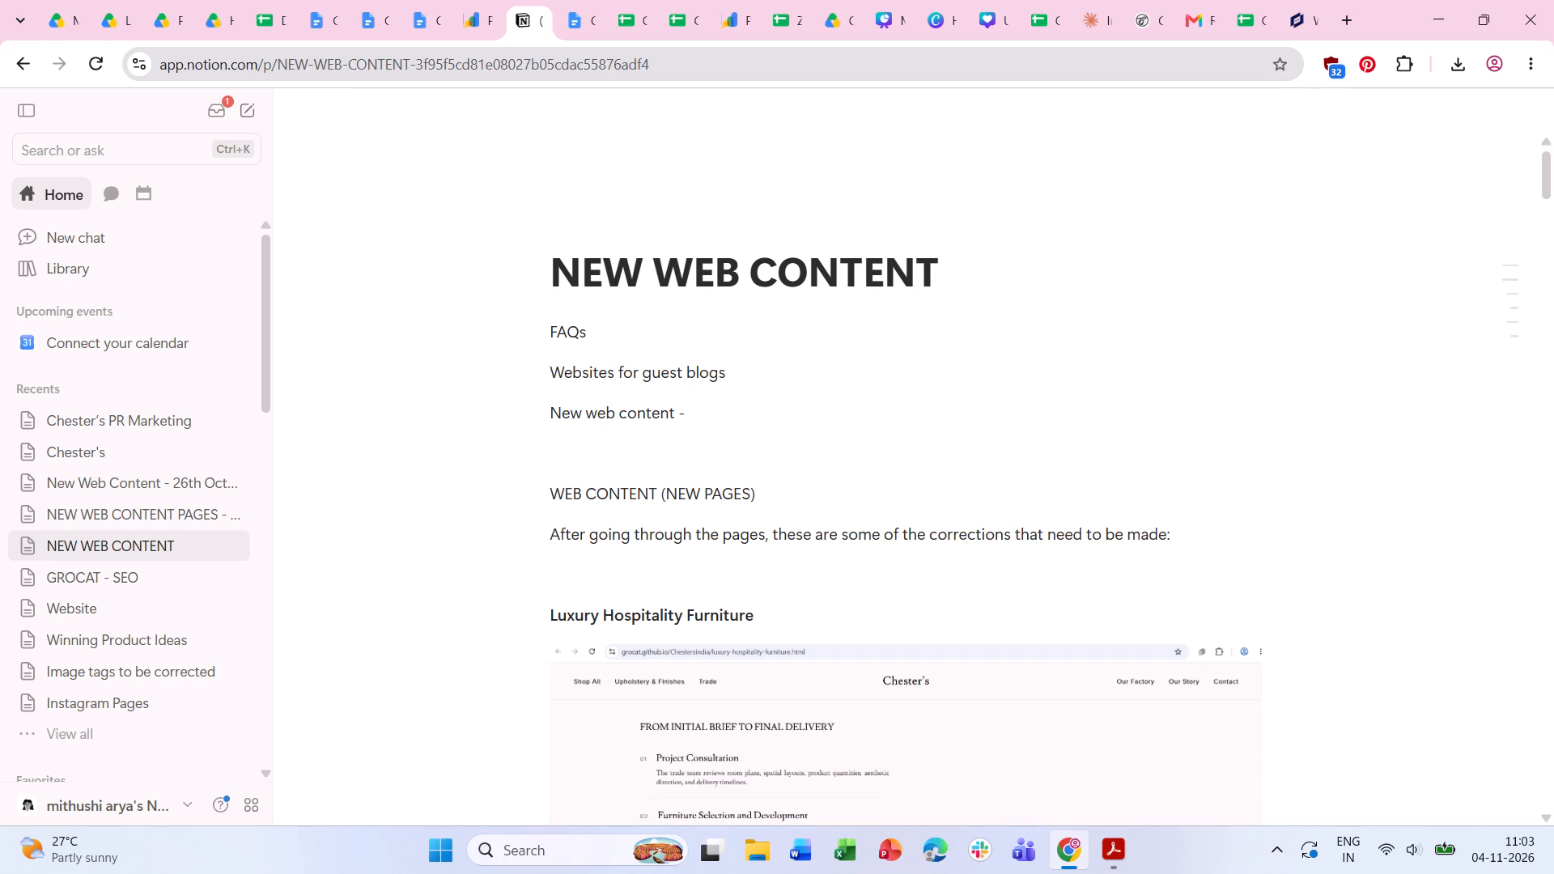
key("d")
key("BackSpace")
type("fe")
key("BackSpace")
type("inal feedback provided, need to")
key("space")
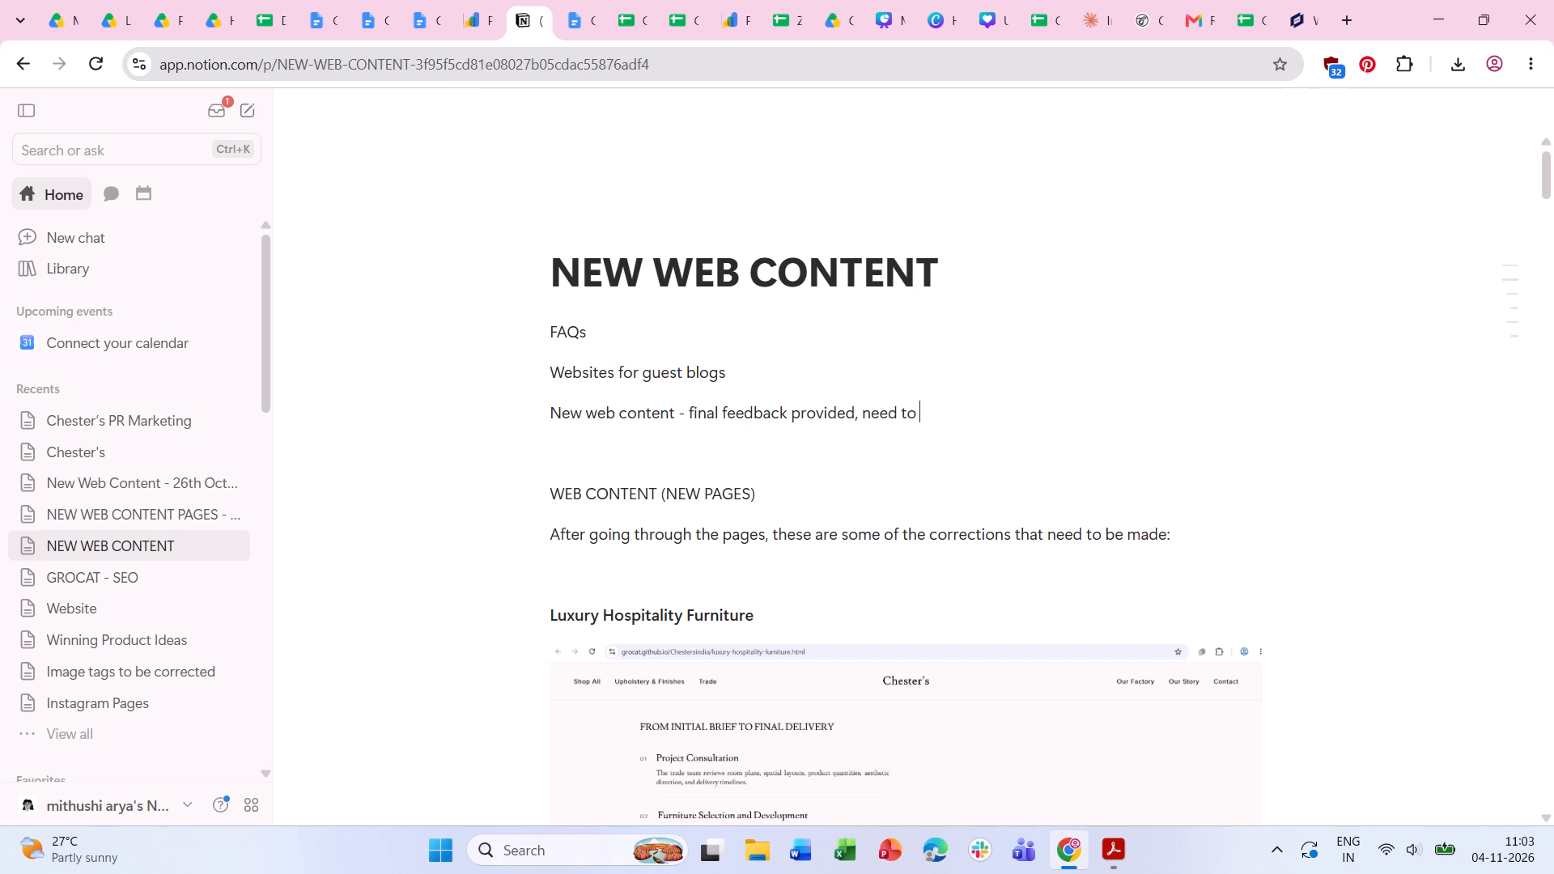
type("pr")
key("BackSpace")
key("BackSpace")
type("give the final approavla")
key("BackSpace")
key("BackSpace")
key("BackSpace")
type("va")
key("BackSpace")
key("BackSpace")
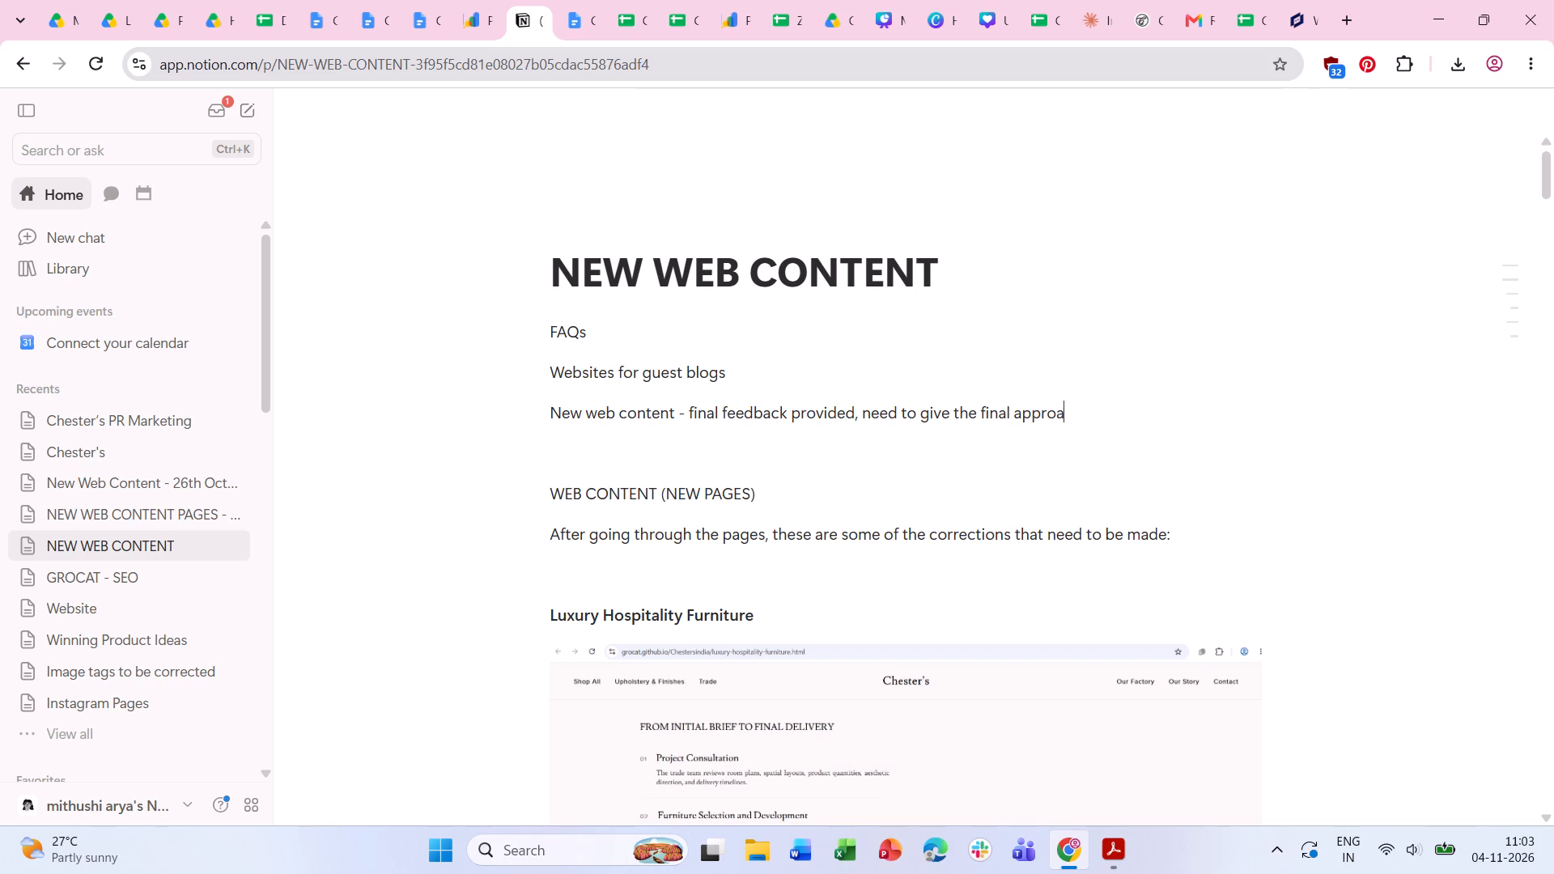
key("BackSpace")
type("val to go live")
key("Return")
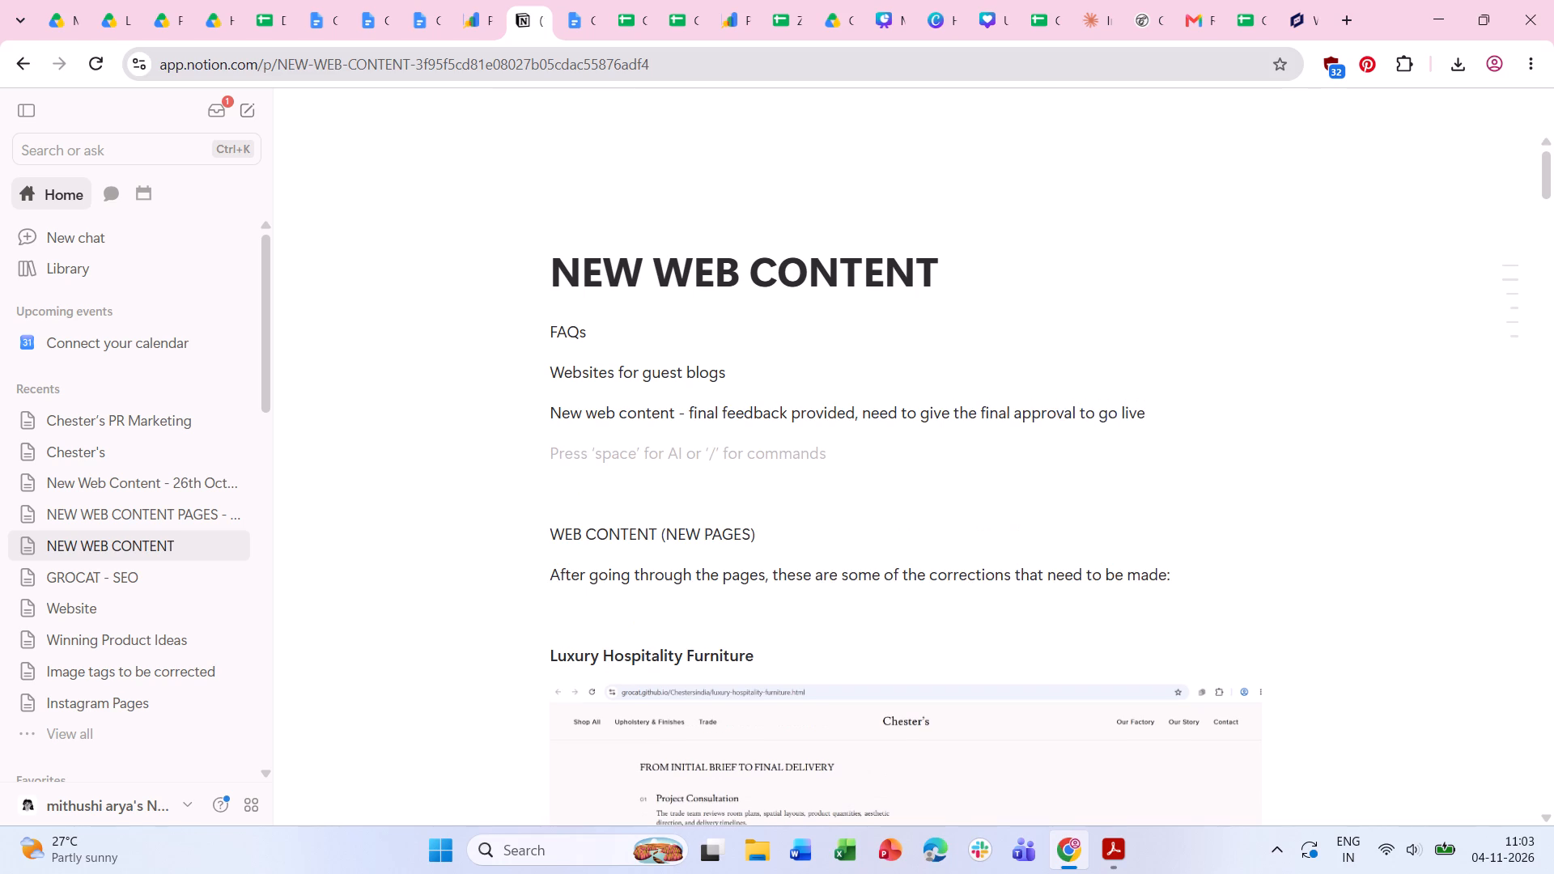
Extend the FAQs line with "- had already provided feedback on the doc, approved the revised answers as well. Need to provide the final approval".
left_click(603, 329)
key("space")
type("- had already")
key("space")
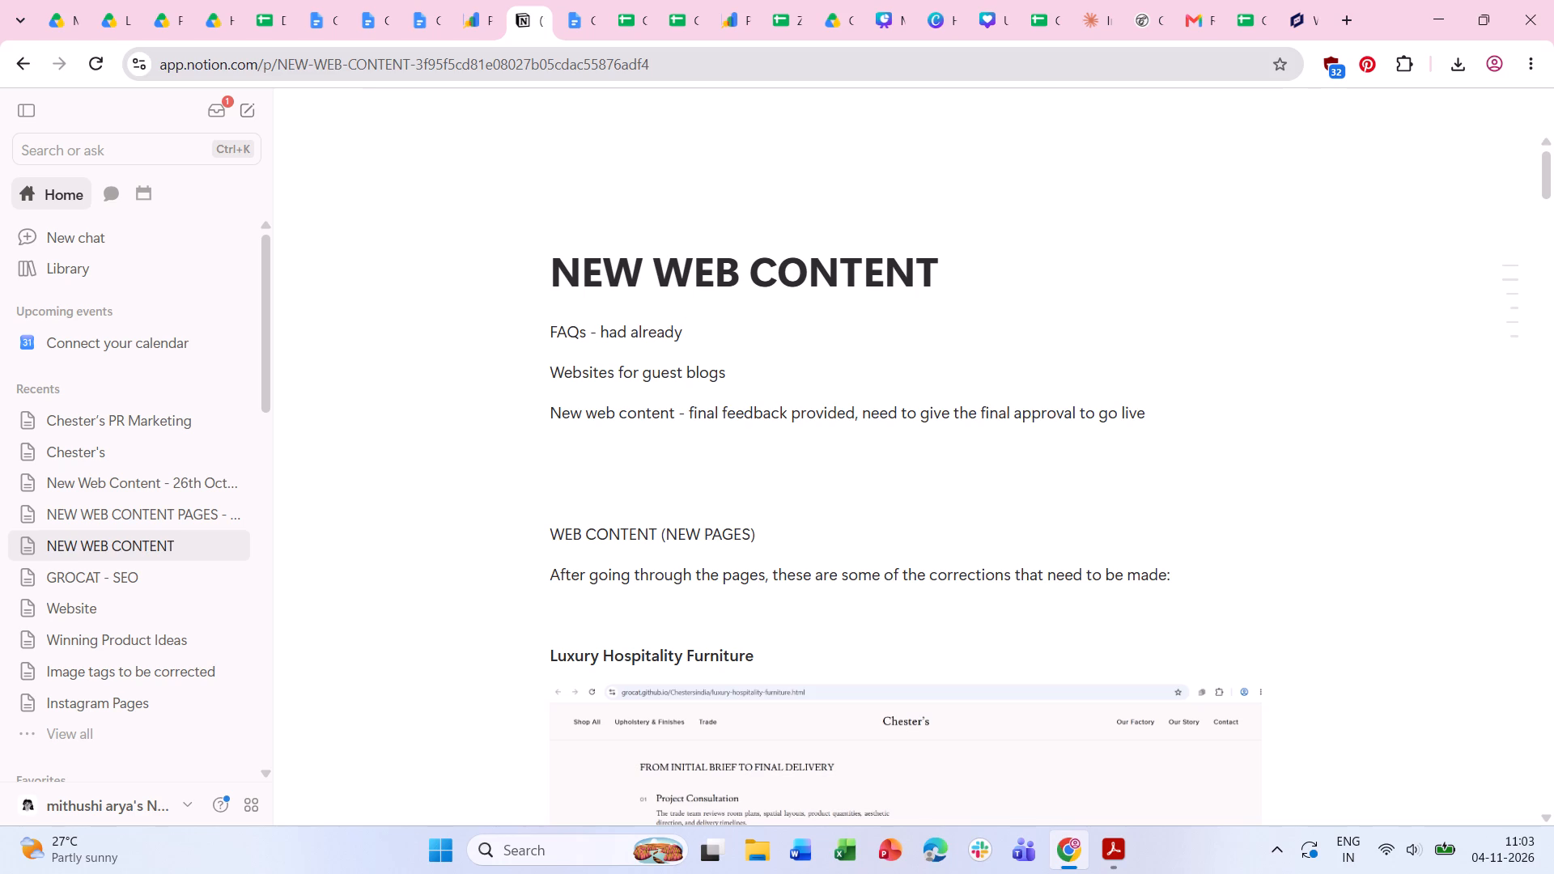
type("provided feedback on the doc,")
key("space")
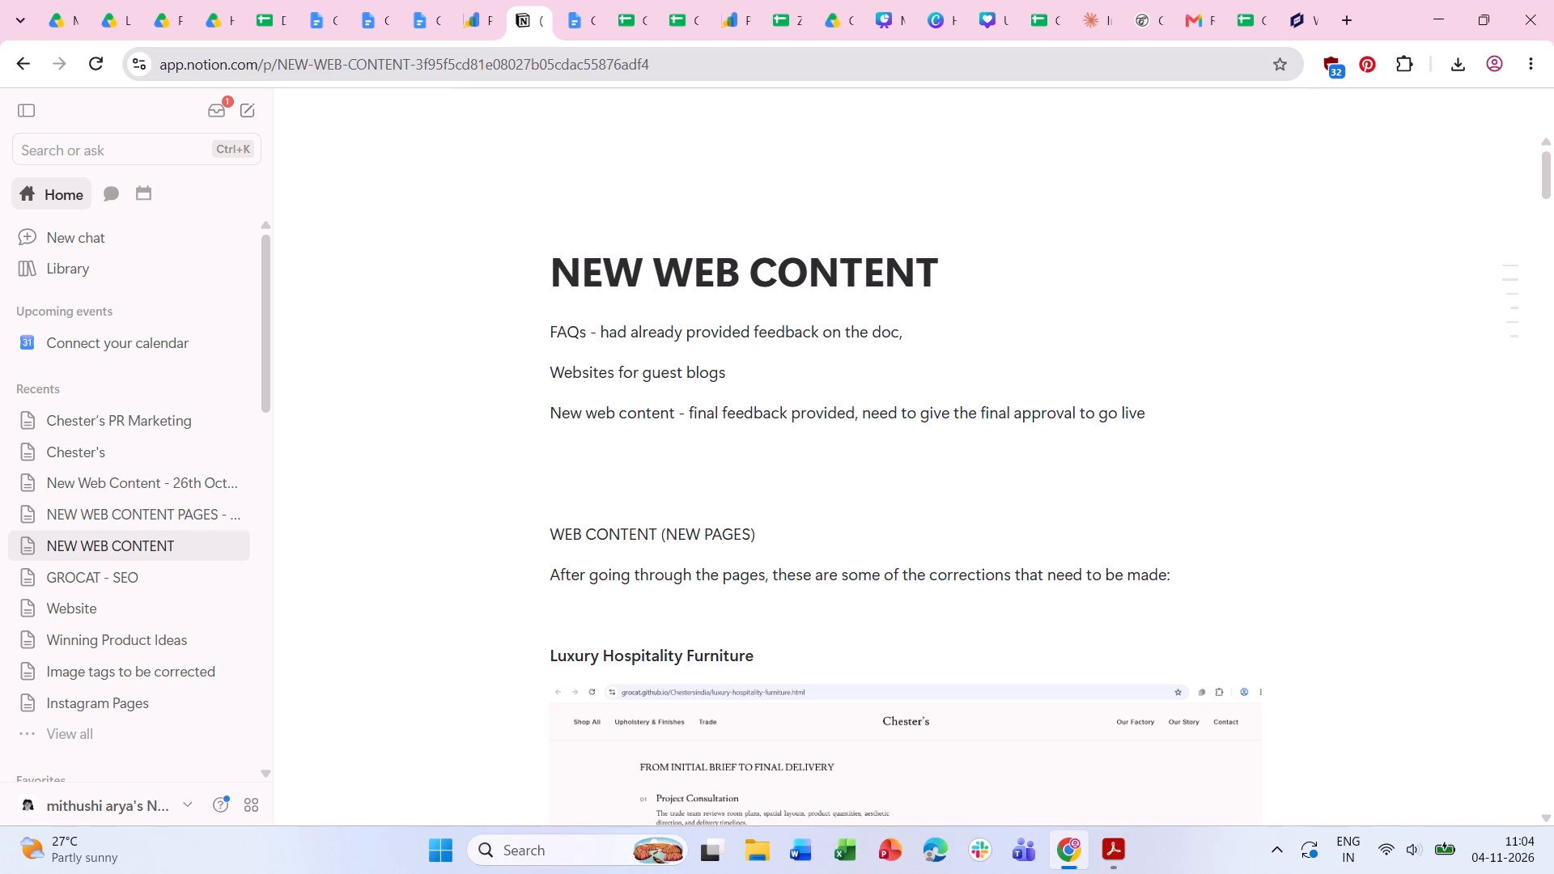
type("approved the revised answers as well. ne")
key("BackSpace")
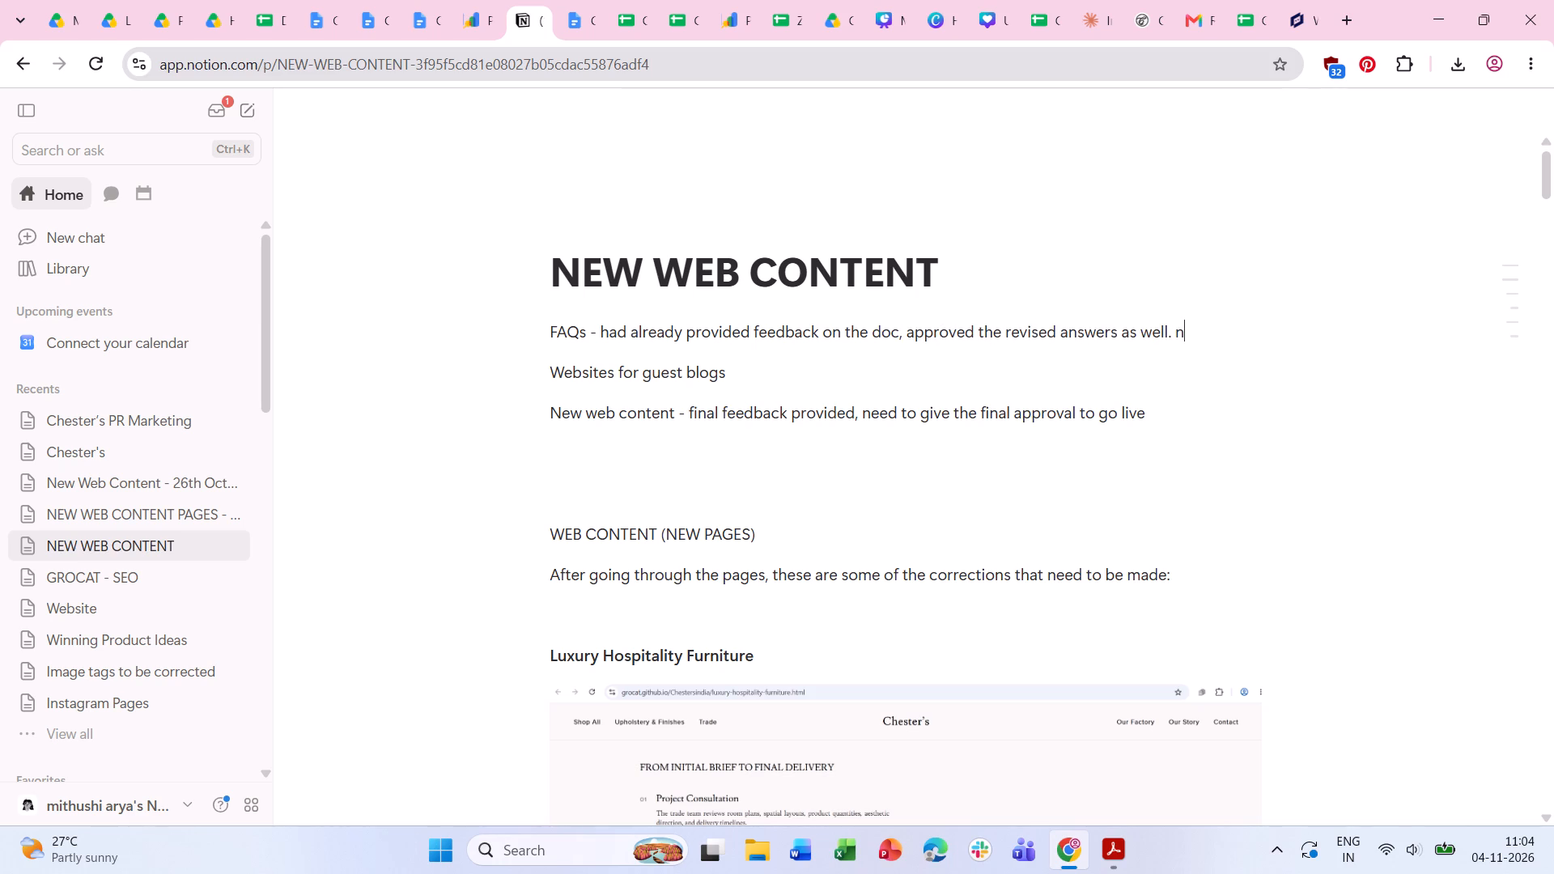
key("BackSpace")
key("shift+m")
key("BackSpace")
type("Need to provide the final")
key("space")
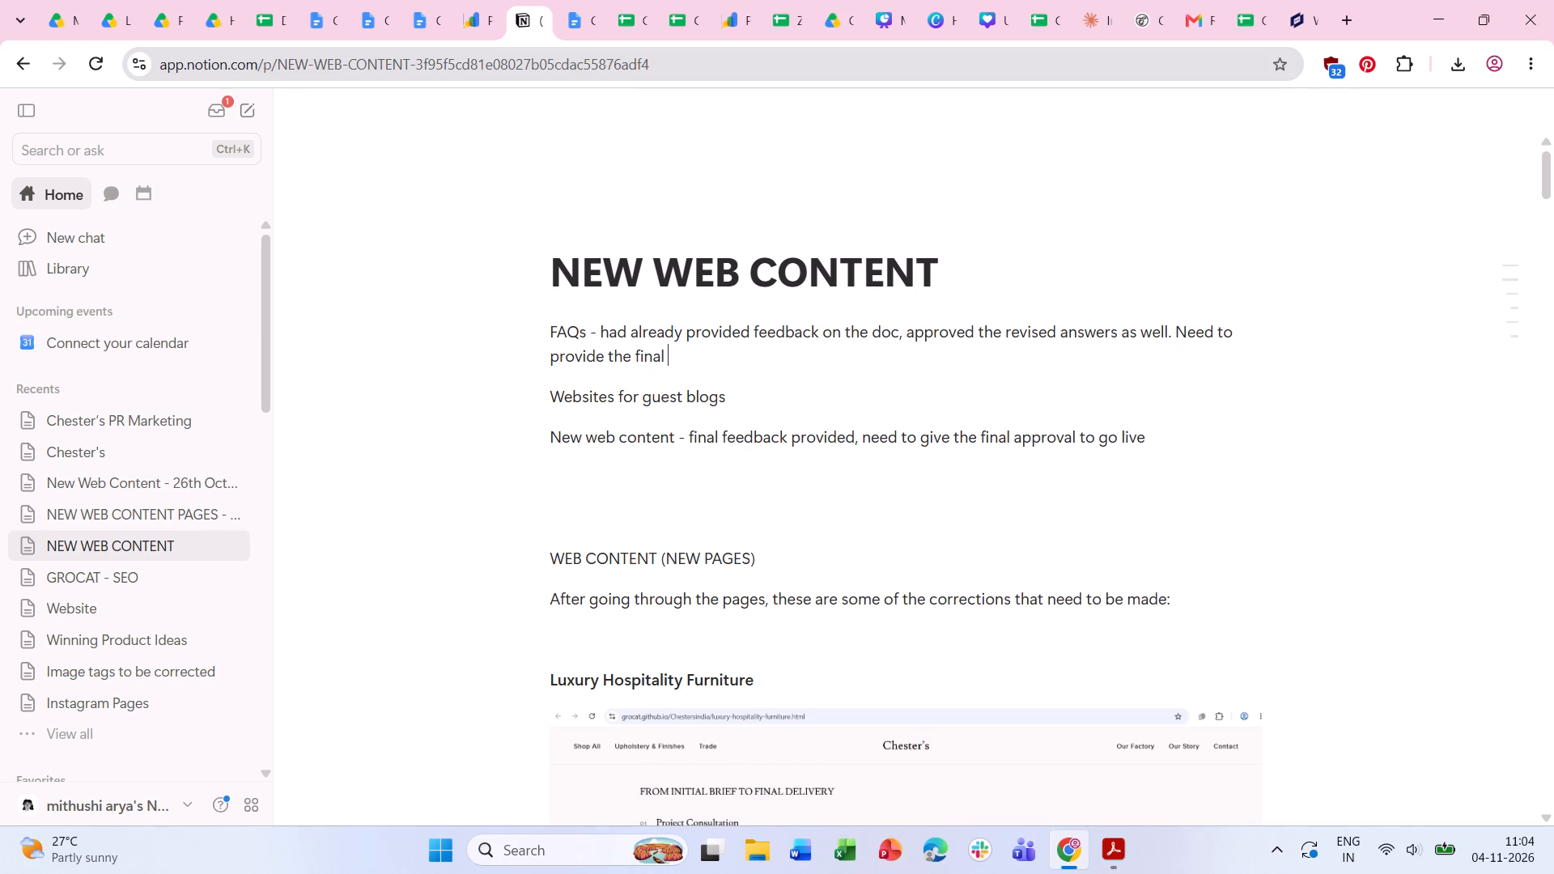
type("approval")
Add the line "Reddit and Quora - Approved the answers and threads." below the New web content line.
left_click(1157, 435)
key("Return")
type("Reddt")
key("BackSpace")
type("it and Quora - Approva")
key("BackSpace")
type("ed thea")
key("BackSpace")
key("space")
type("answers")
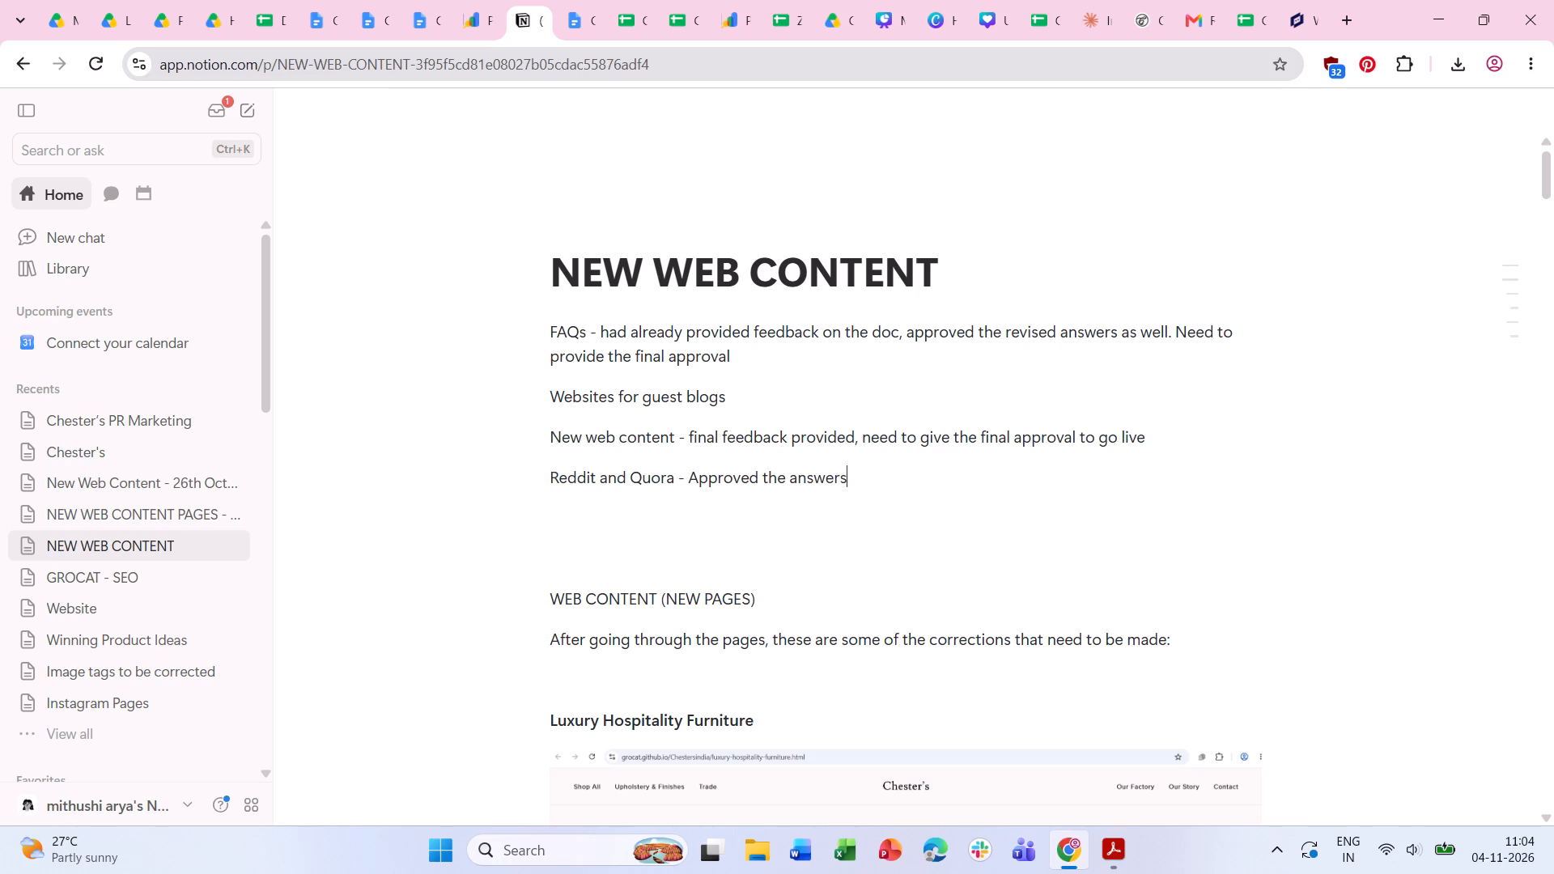
type(".")
key("space")
key("BackSpace")
key("BackSpace")
key("space")
type("and hr")
key("BackSpace")
key("BackSpace")
type("threas")
key("BackSpace")
type("ds. THey n")
Continue the Reddit and Quora line with "They need to share the link to another thread for reddit, and the written answer for it.".
key("BackSpace")
key("BackSpace")
key("BackSpace")
key("BackSpace")
key("BackSpace")
type("hye nee to")
key("BackSpace")
key("BackSpace")
key("BackSpace")
type("d to")
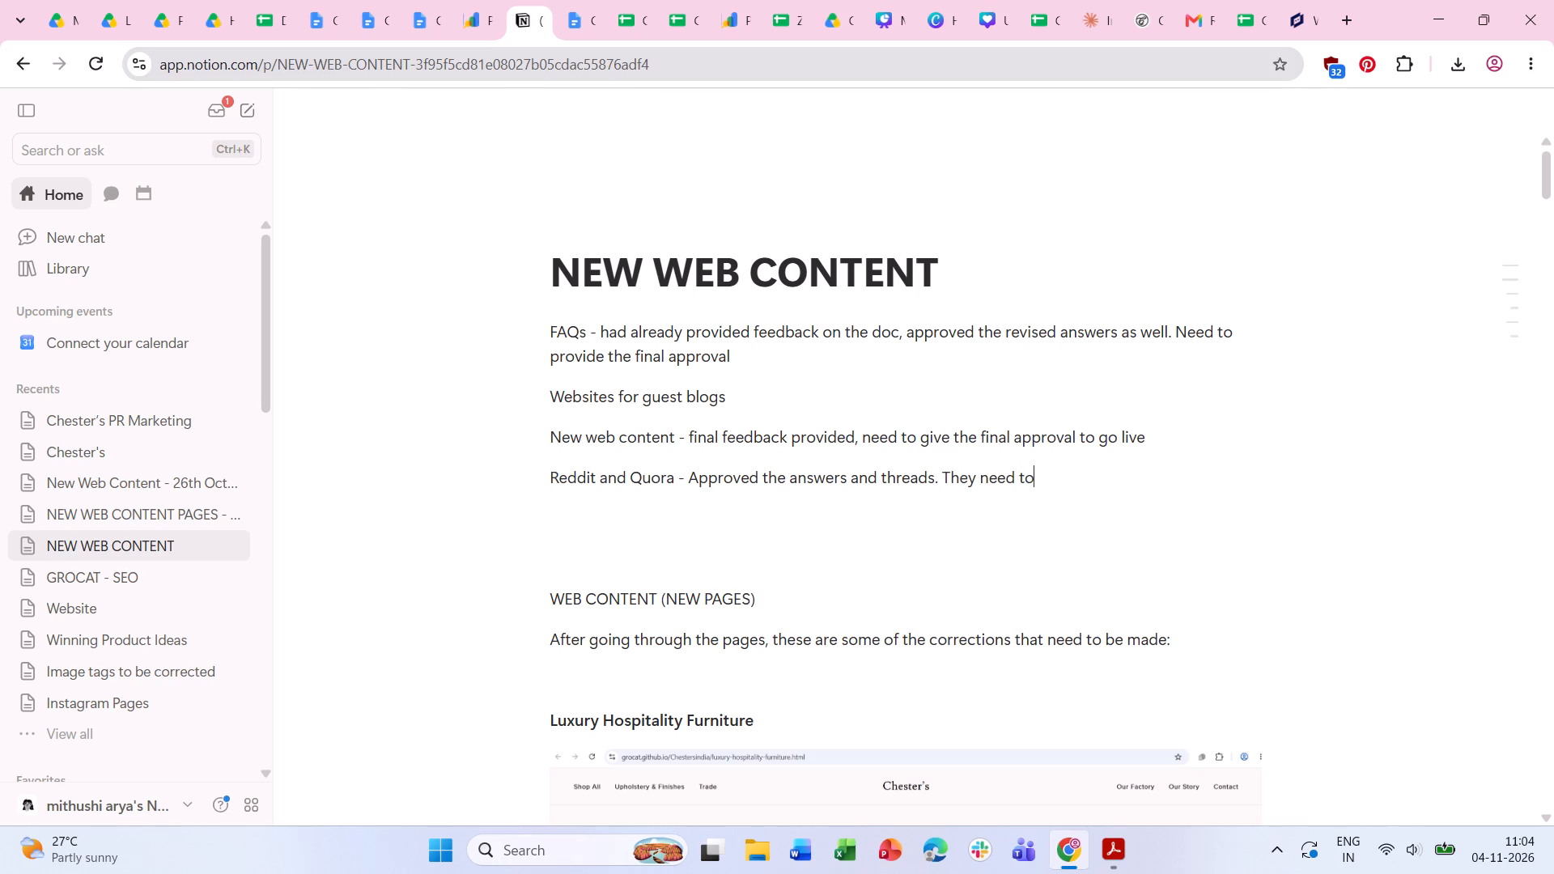
key("space")
type("sha")
key("BackSpace")
key("BackSpace")
key("BackSpace")
type("prv")
key("BackSpace")
key("BackSpace")
key("BackSpace")
type("sa")
key("BackSpace")
type("hare the link to another threas")
key("space")
key("BackSpace")
key("BackSpace")
type("d for reddit, and the written as")
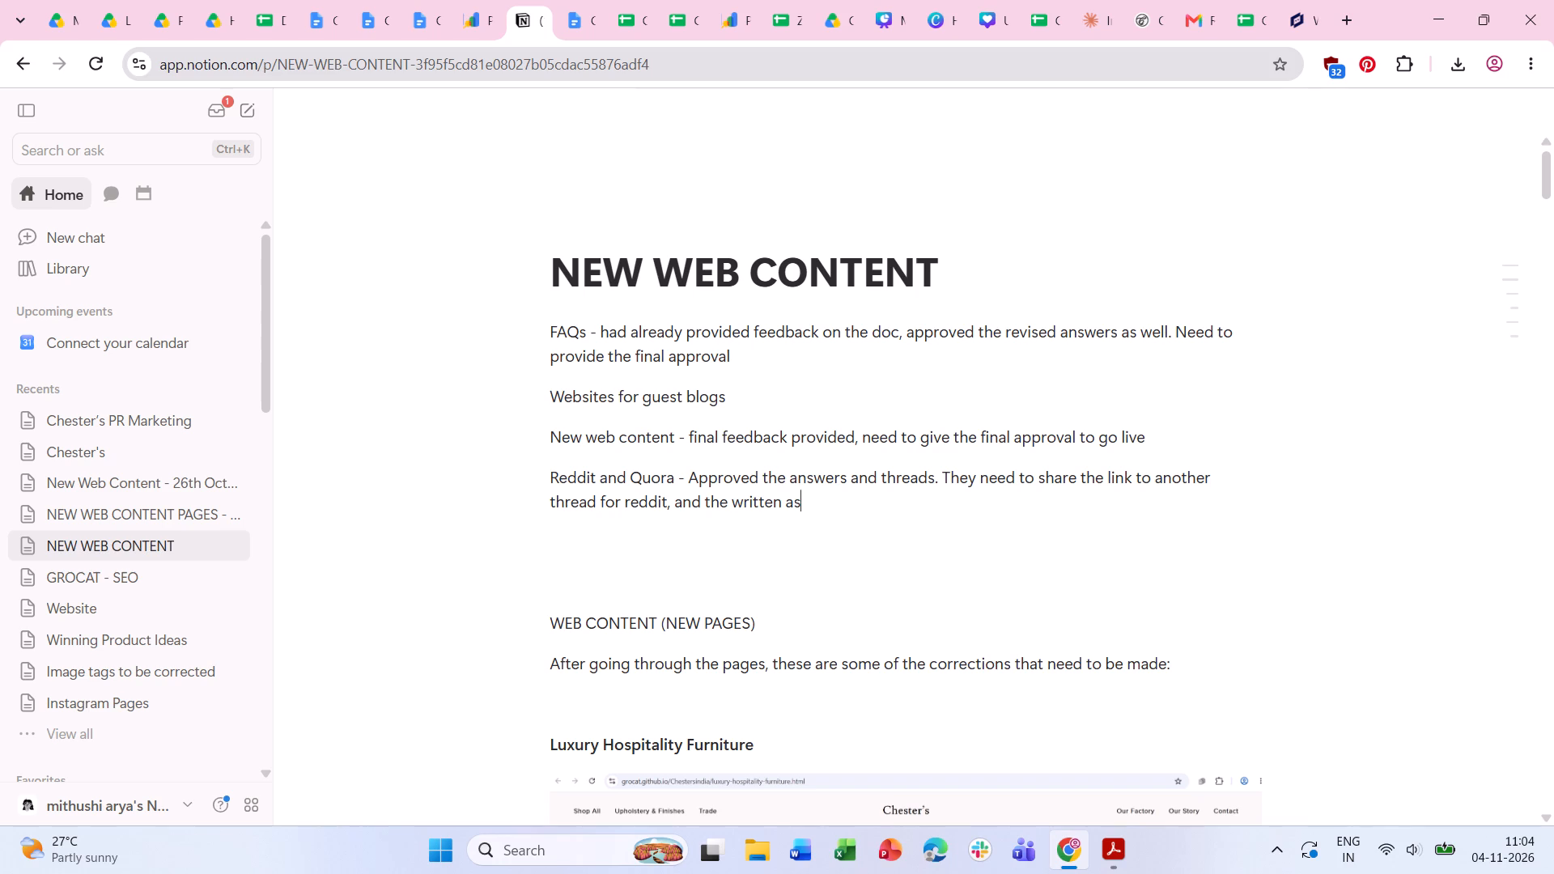
key("BackSpace")
type("nswe")
key("space")
key("BackSpace")
type("r for it.")
key("Return")
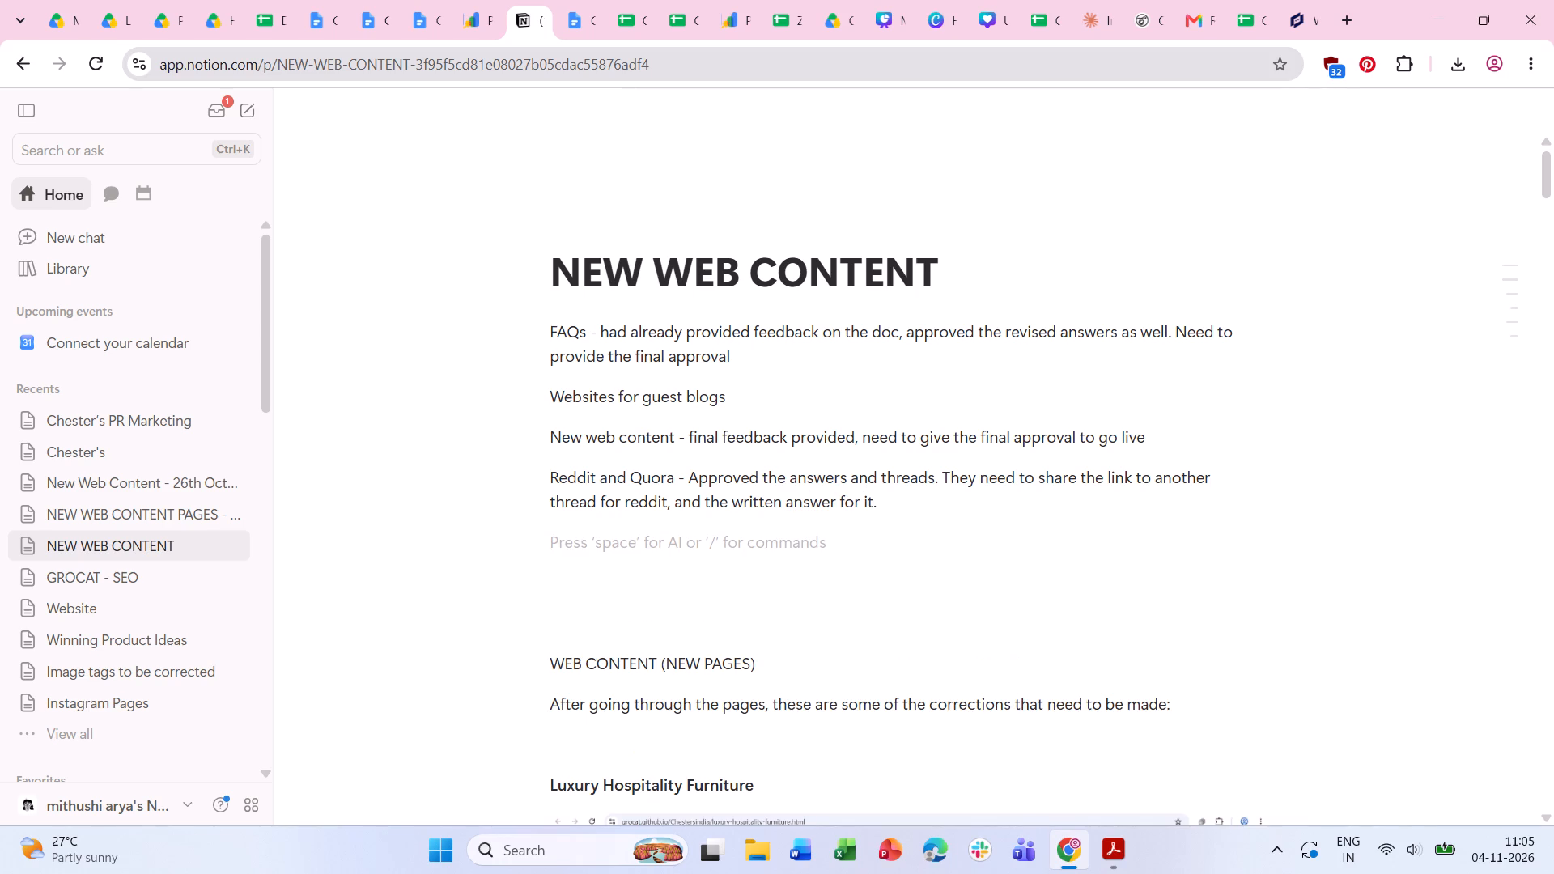
Append "after the updates" to the end of the New web content line.
left_click(1189, 439)
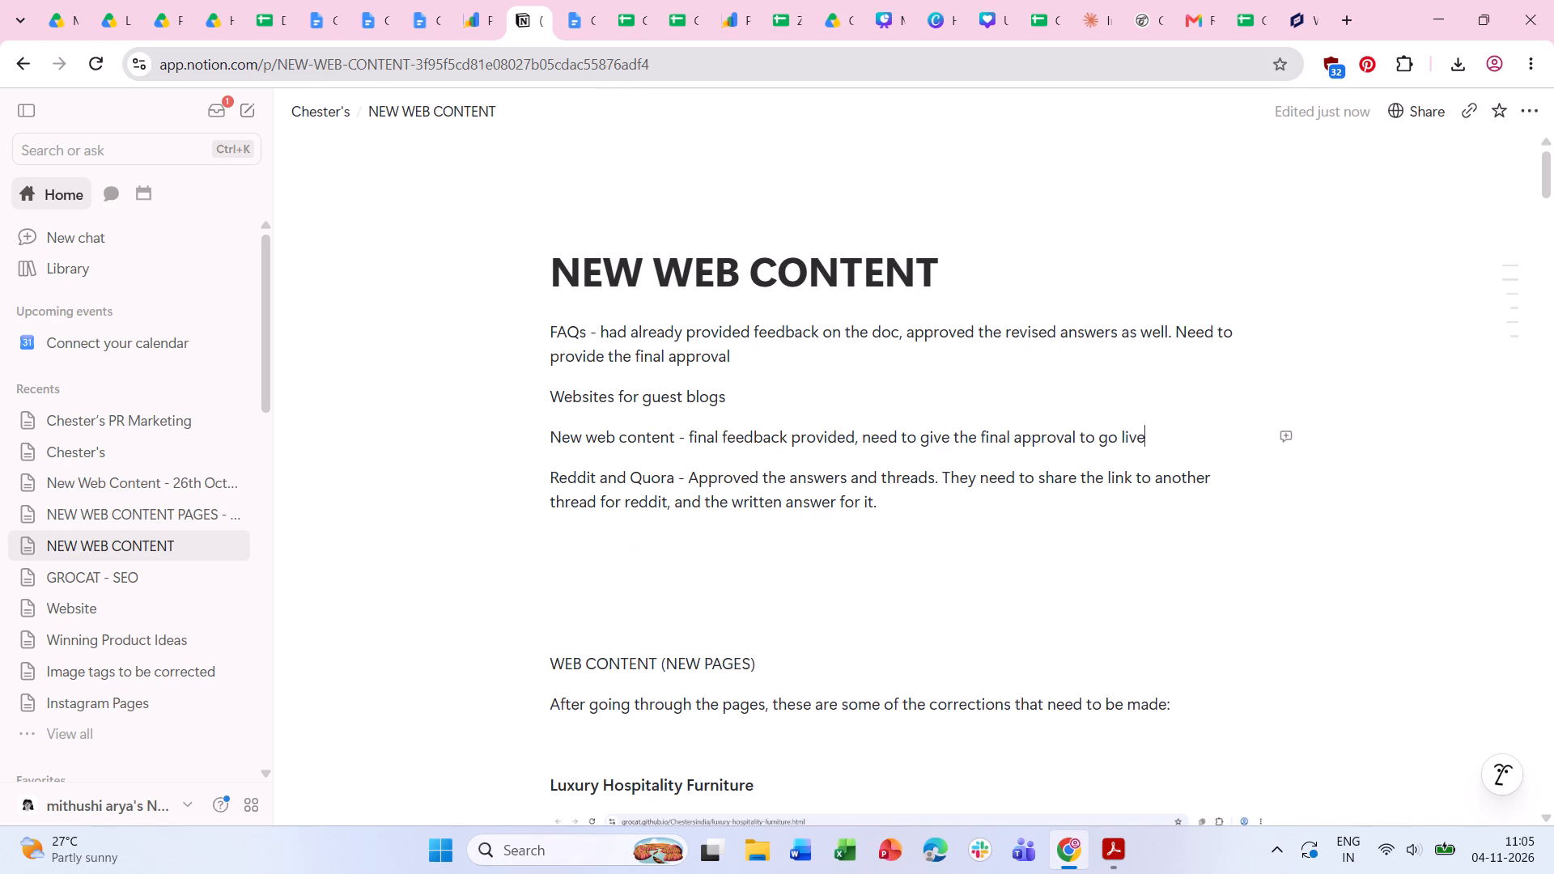
key("space")
type("after the updates")
left_click(929, 553)
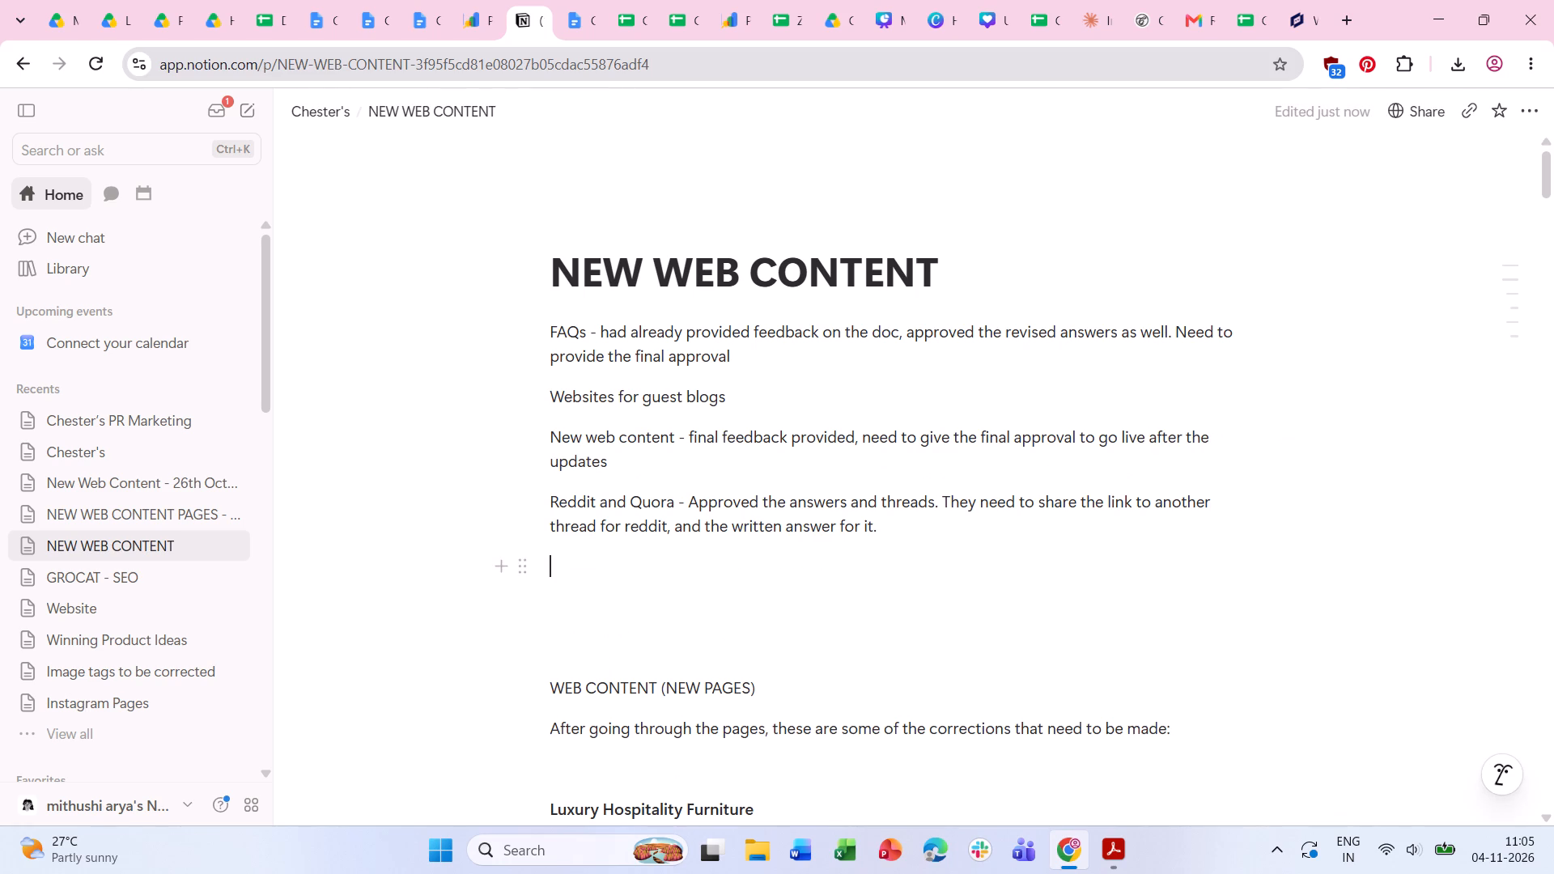
Convert the four note lines, from FAQs to Reddit and Quora, into a to-do list.
left_click(546, 323)
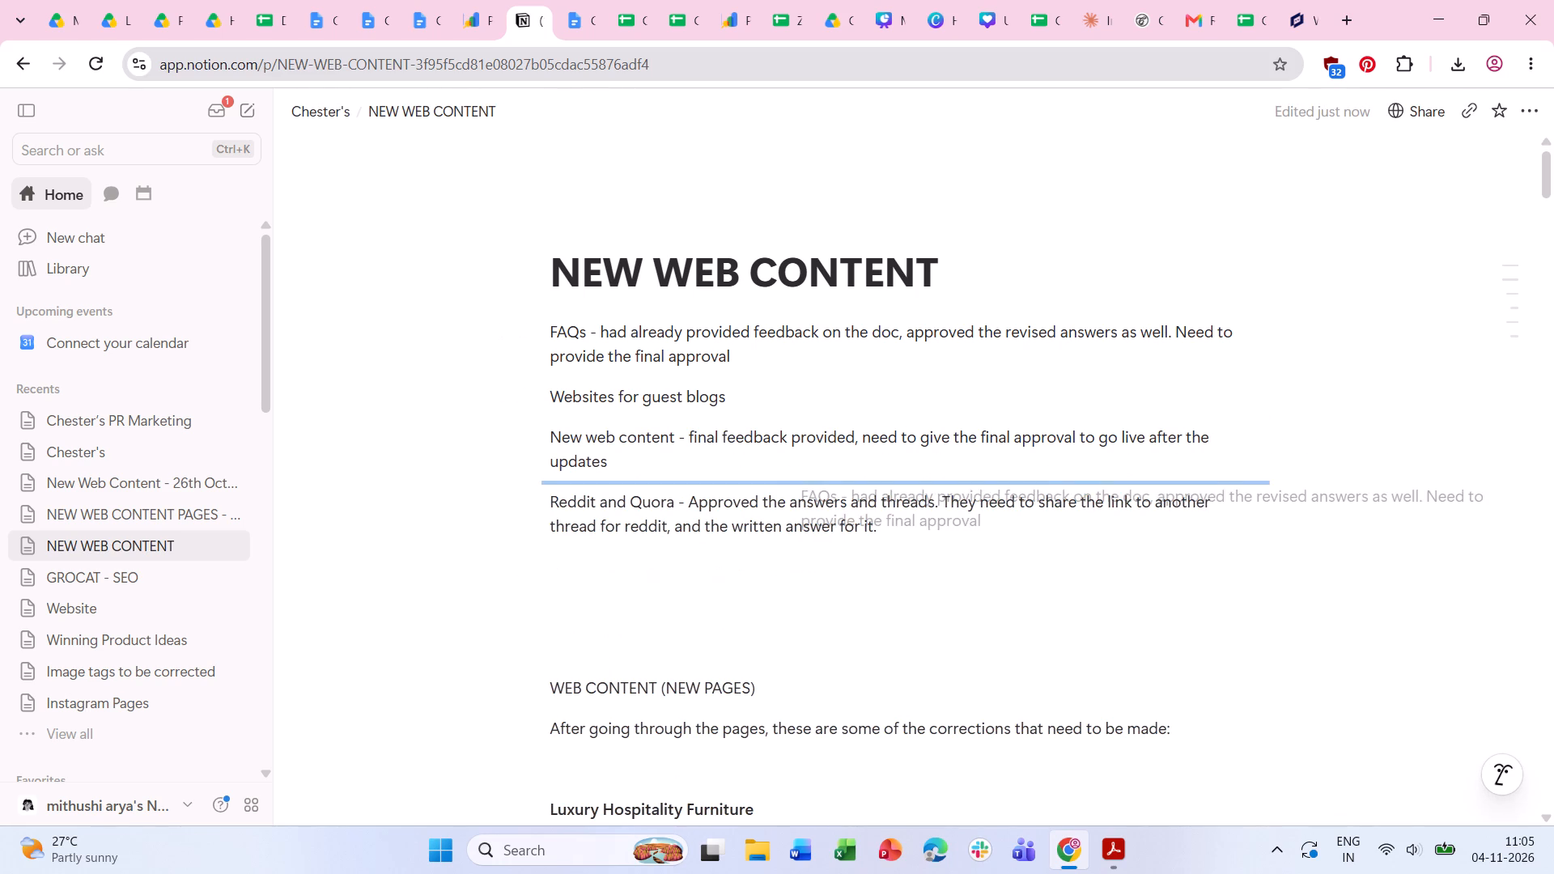
left_click(892, 530)
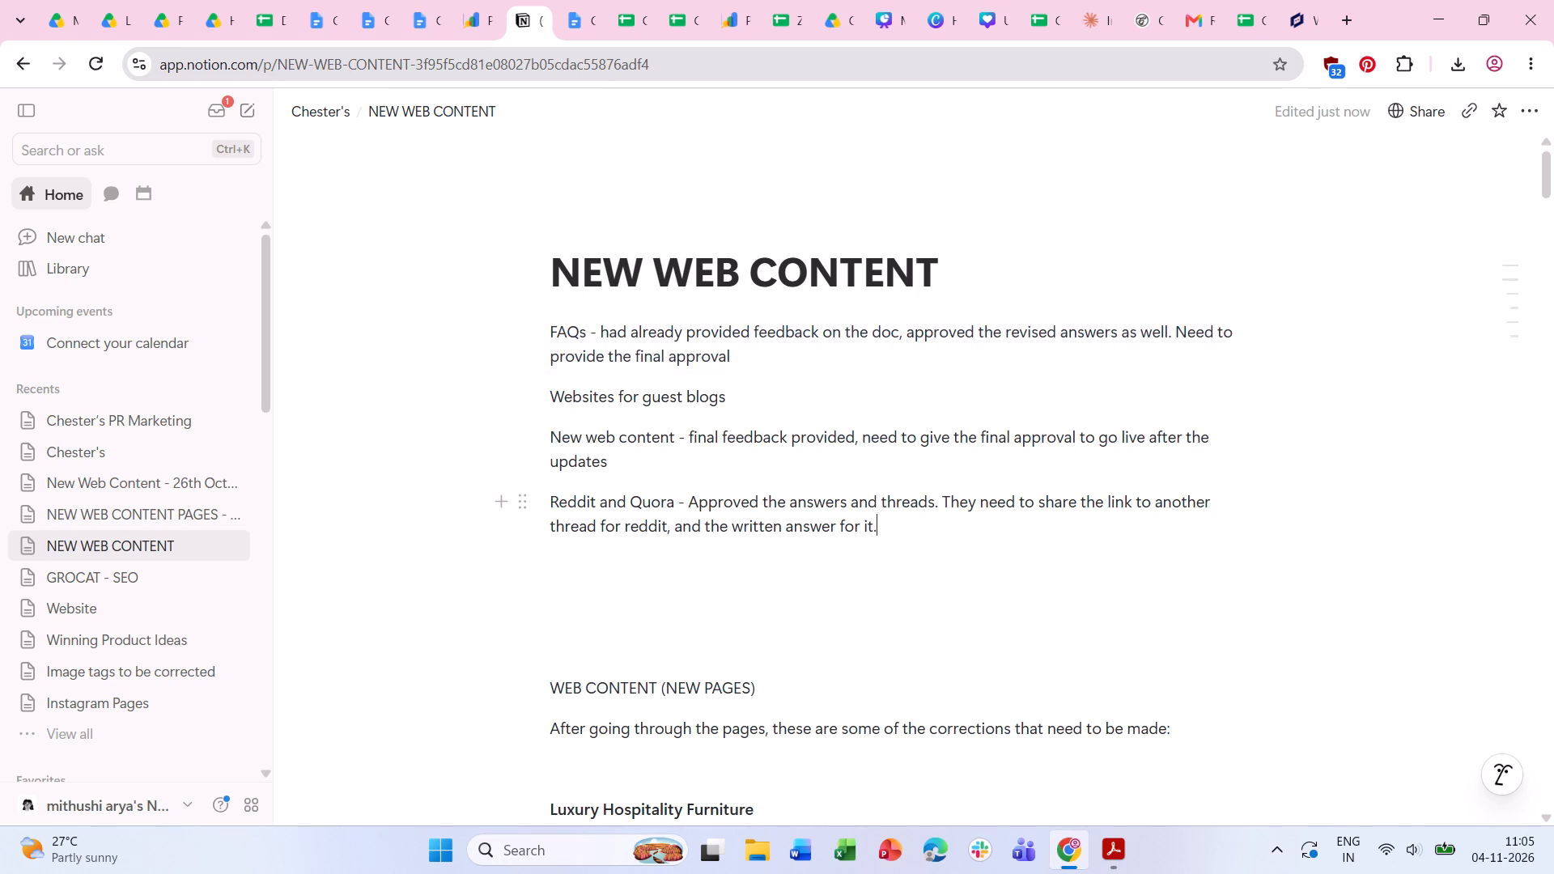
left_click_drag(898, 527, 547, 333)
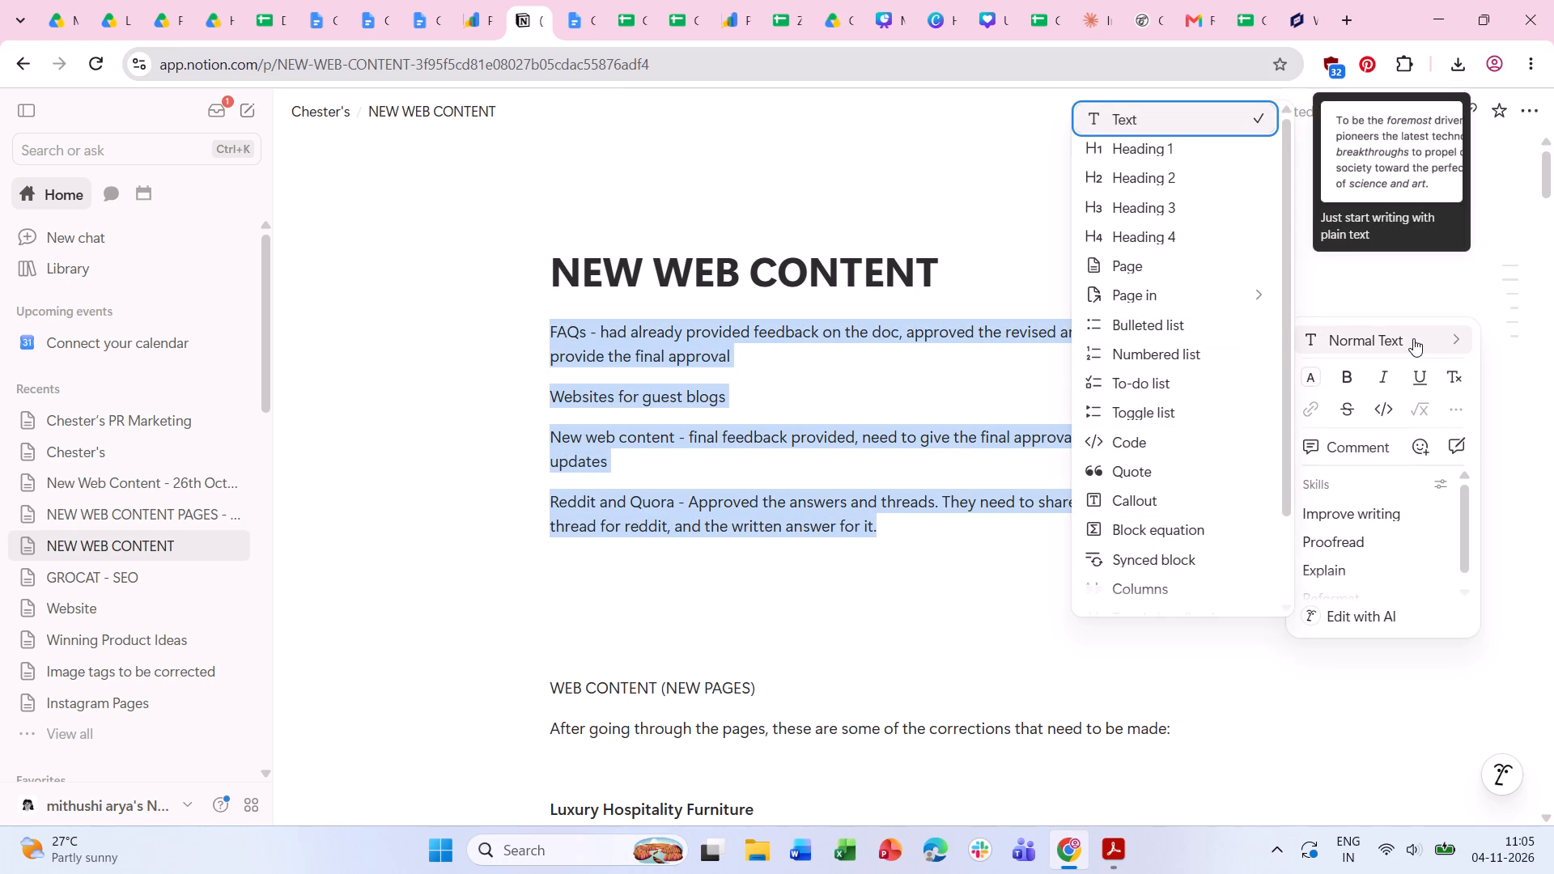
left_click(1167, 371)
left_click(773, 542)
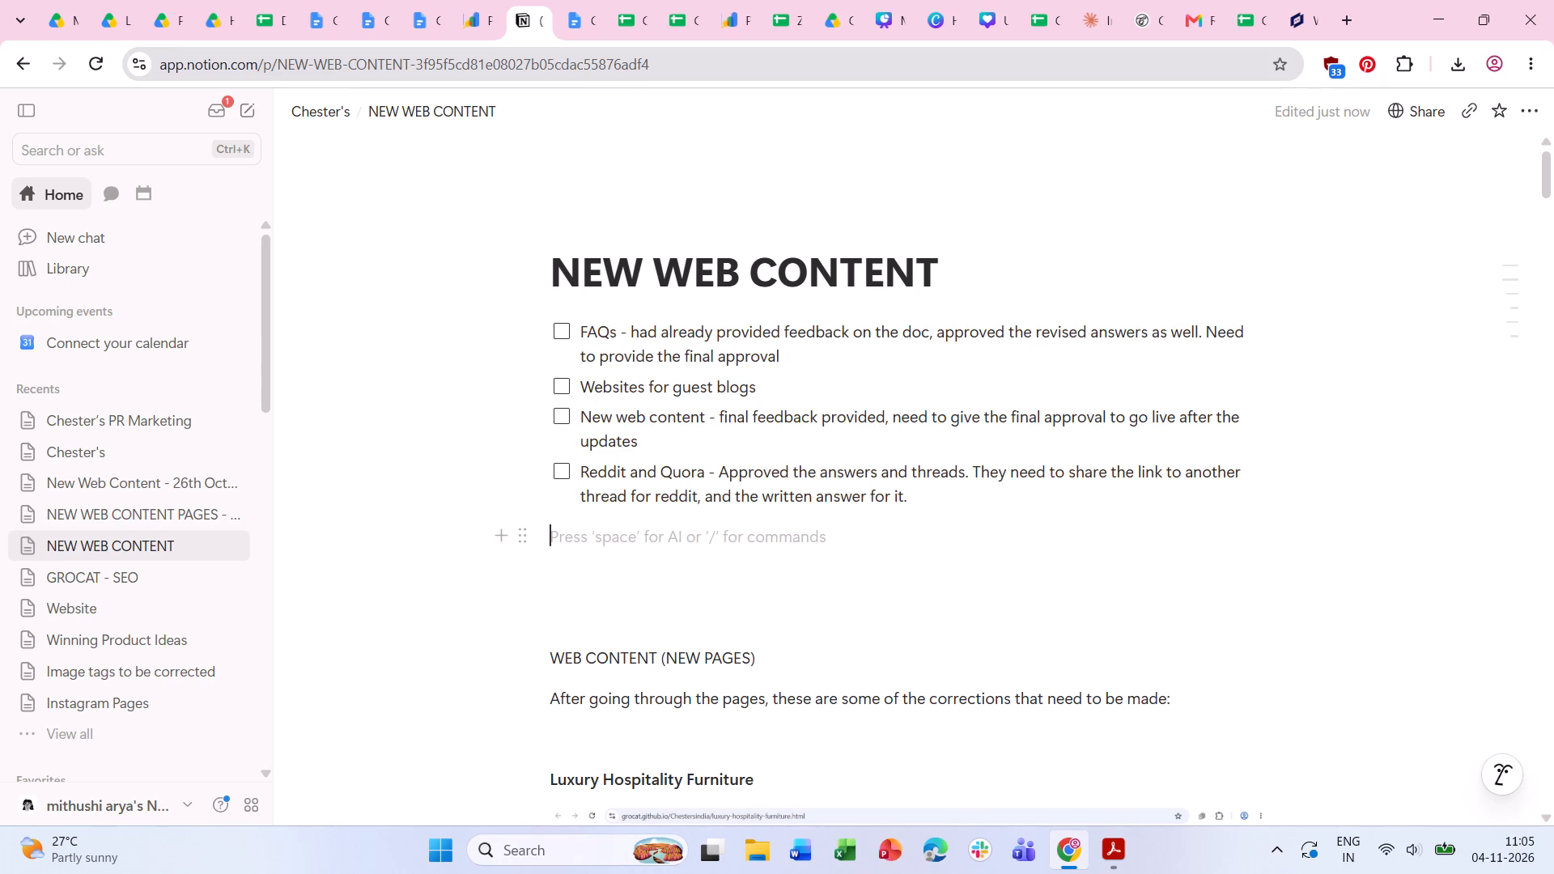
Cut the four-item to-do list from the NEW WEB CONTENT page and remove the leftover blank checkbox line.
left_click_drag(939, 514, 802, 515)
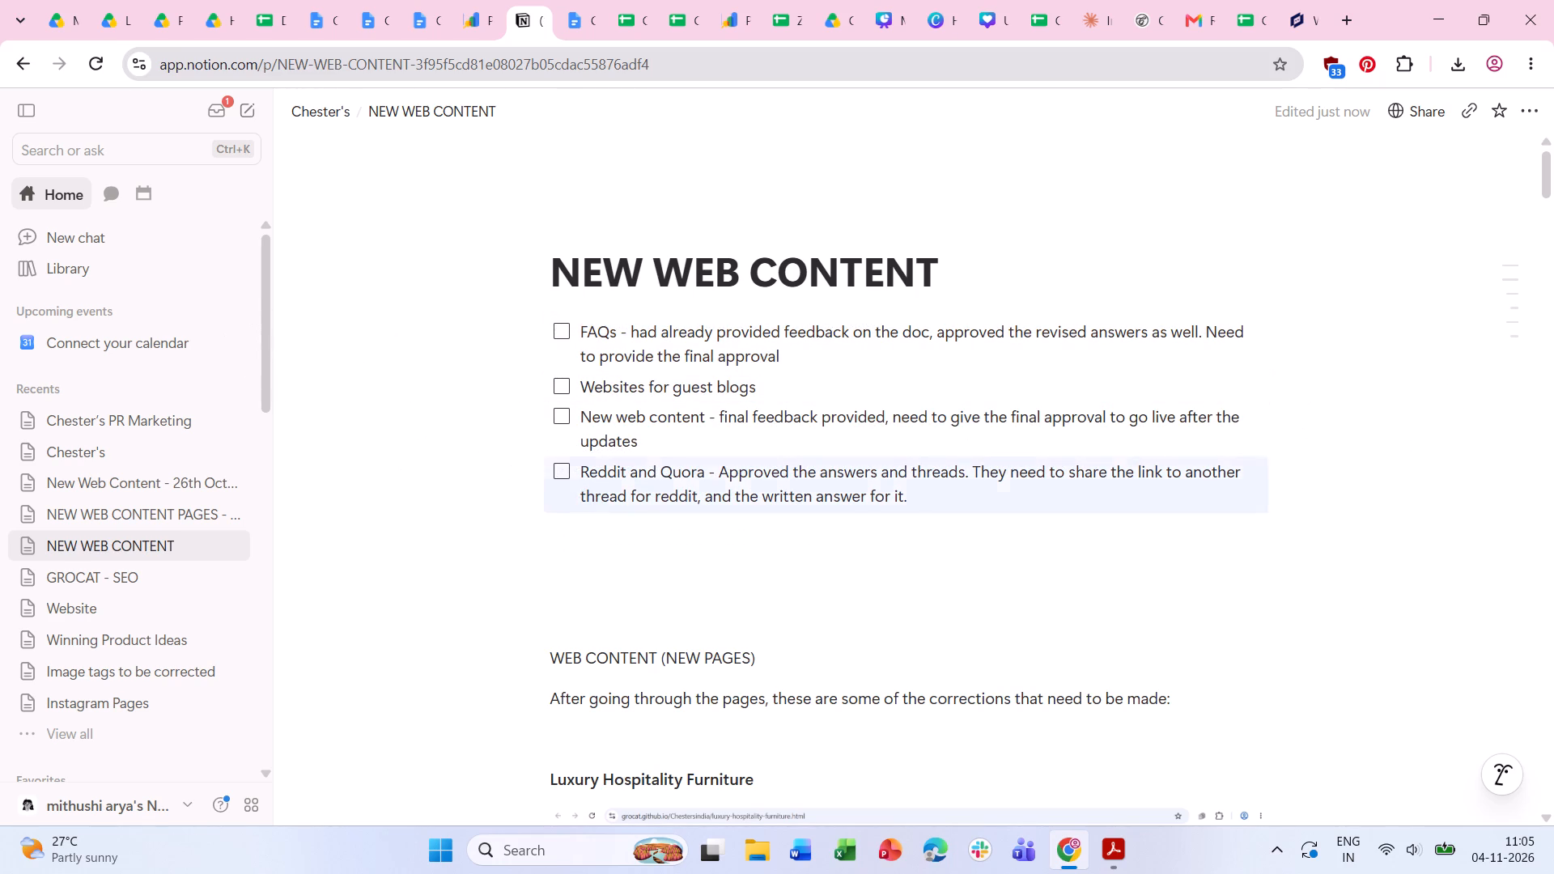
left_click(918, 502)
left_click_drag(922, 501, 543, 319)
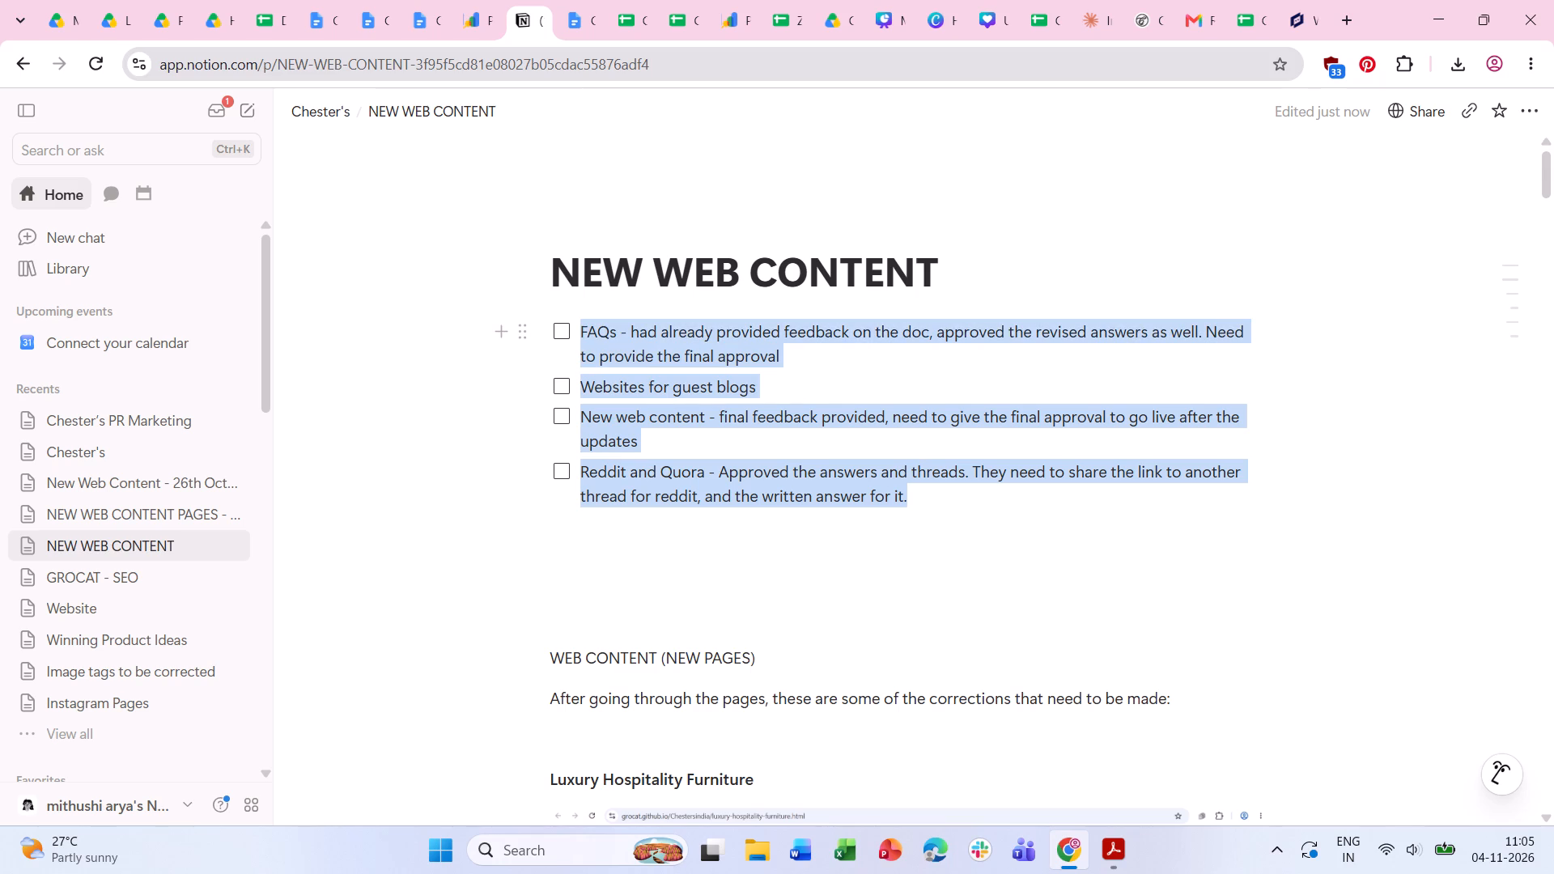
key("ctrl+c")
key("ctrl+x")
key("BackSpace")
key("BackSpace")
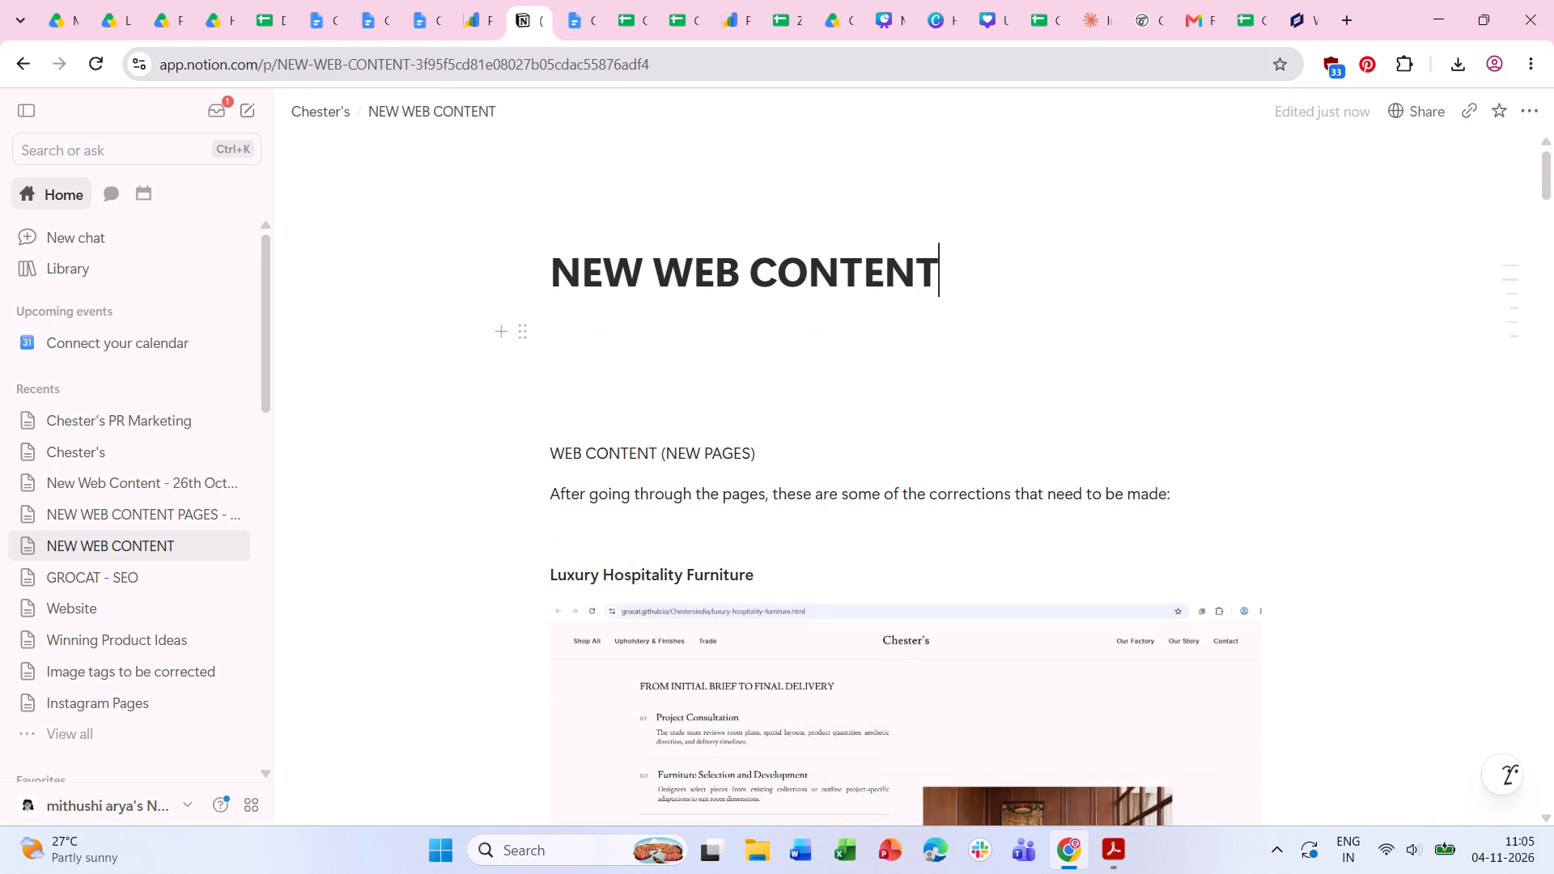
Open the GROCAT - SEO page from Chester's and paste the to-do list above MONTH 1 TO MONTH 5, with blank lines between.
left_click(322, 121)
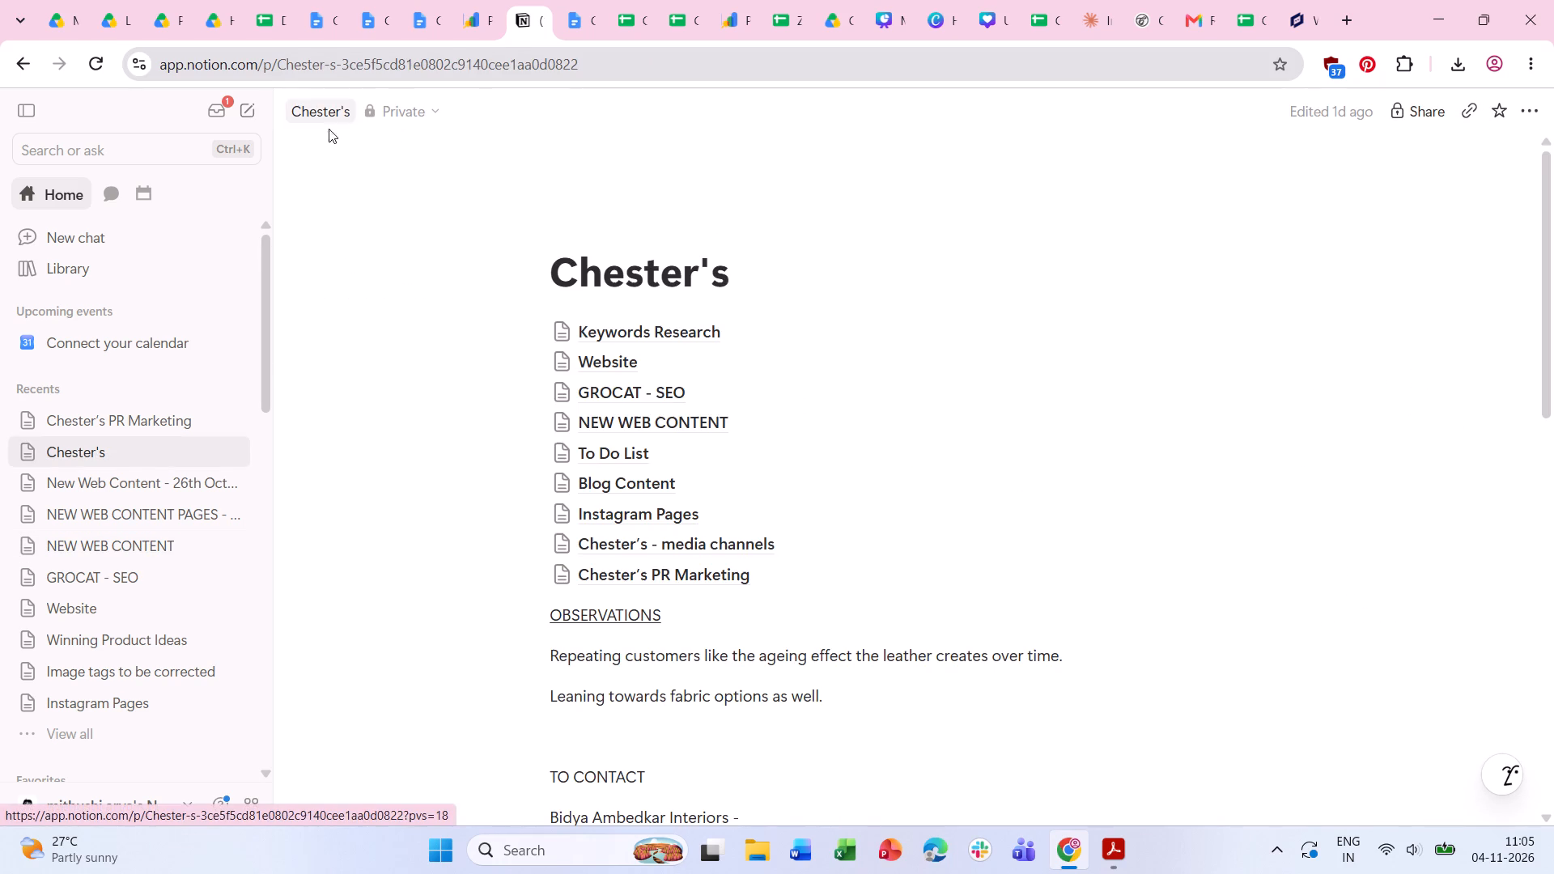
left_click(649, 392)
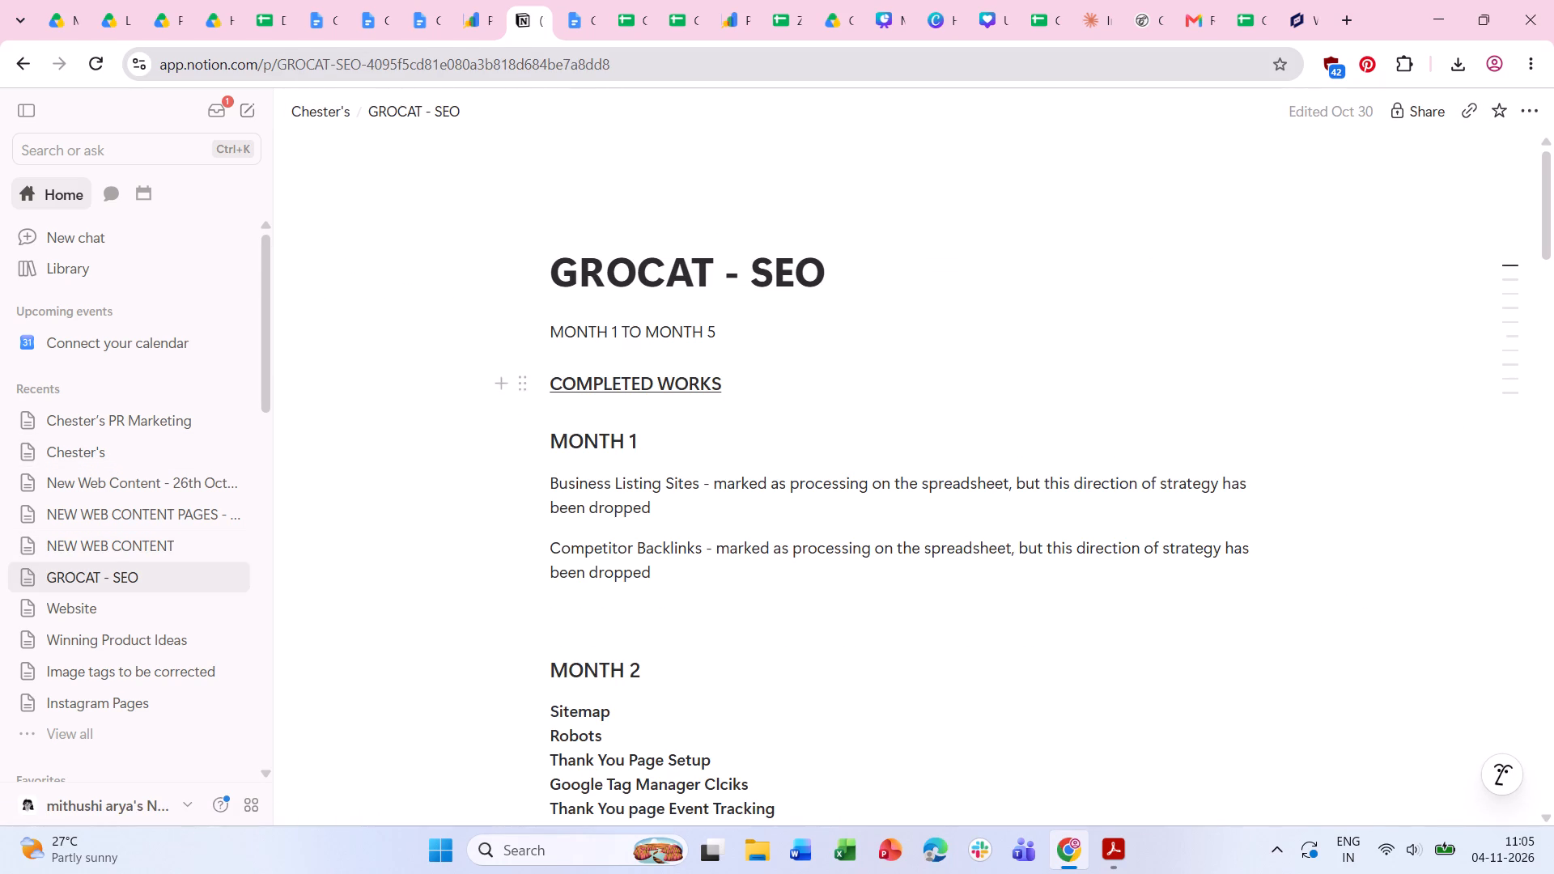
left_click(550, 330)
key("Return")
key("Return")
key("Return")
key("Return")
left_click(561, 329)
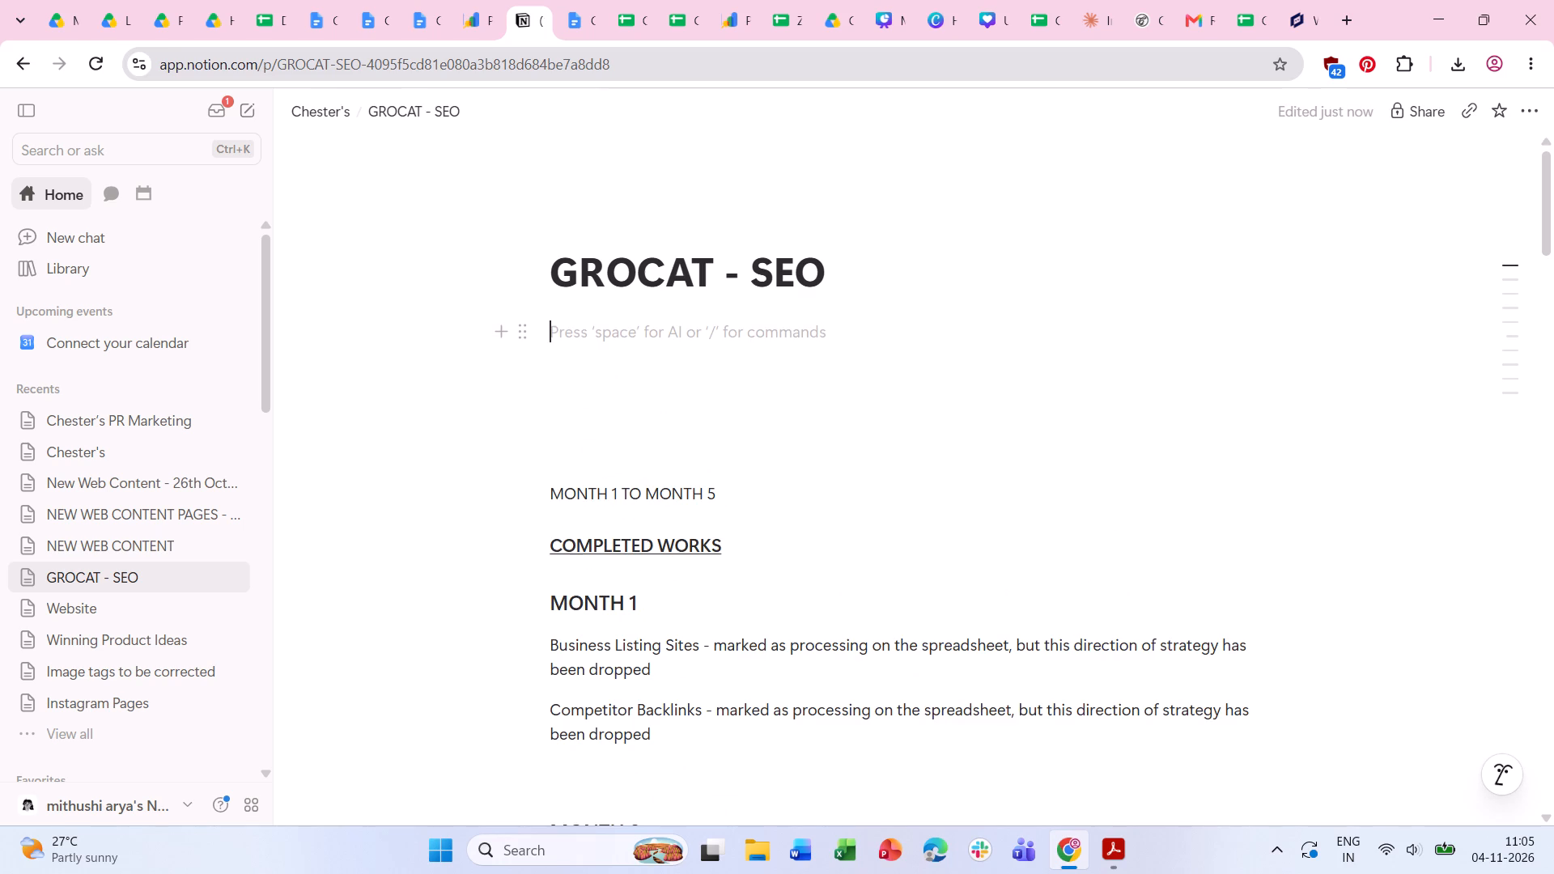
key("ctrl+v")
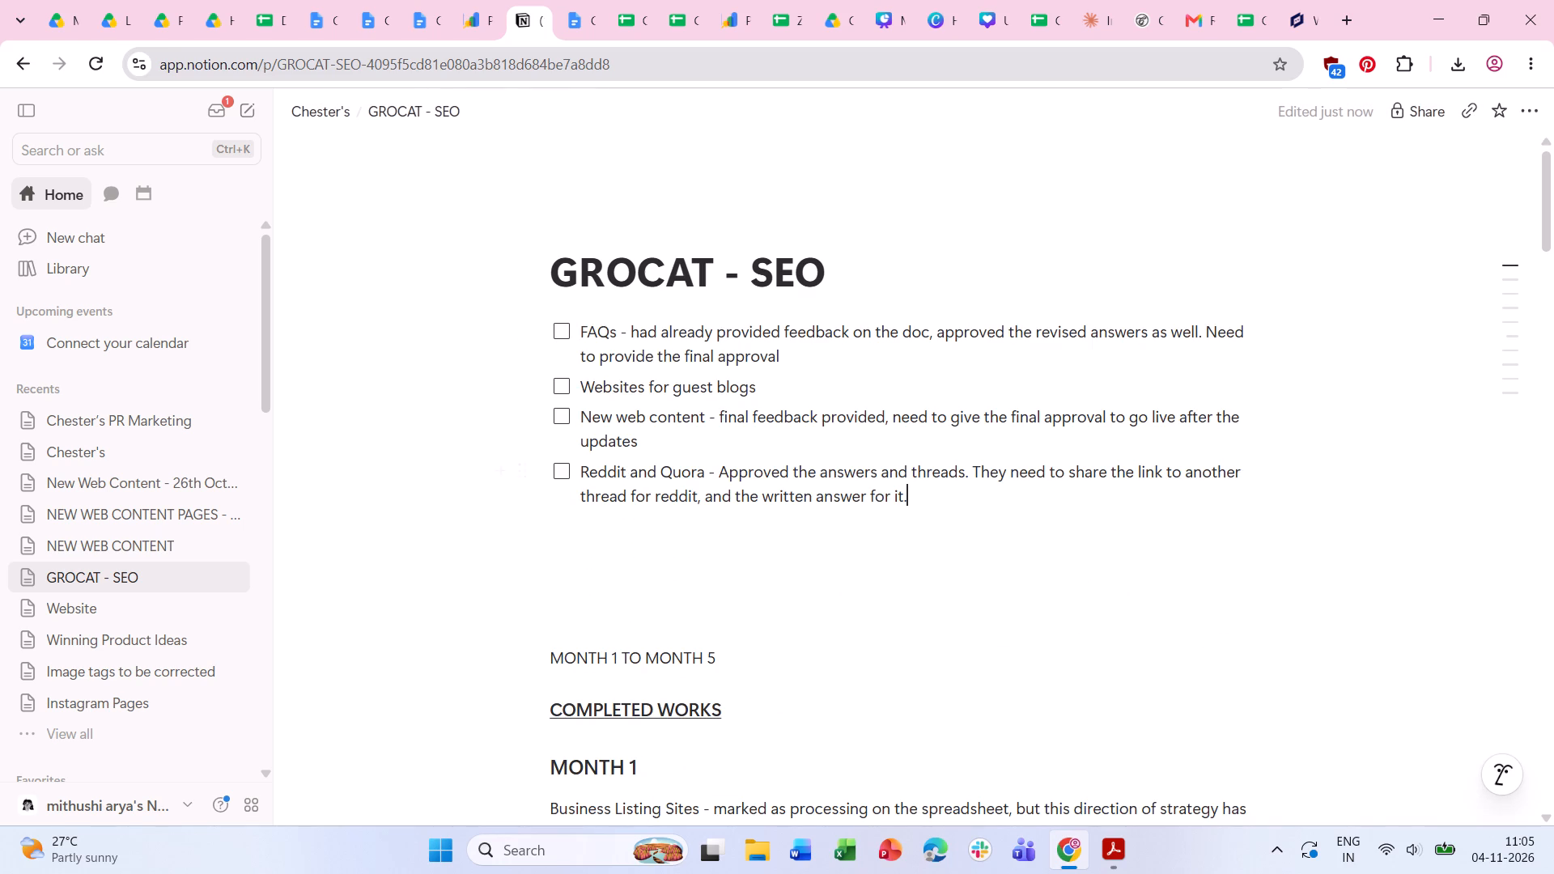
Insert a blank line between the GROCAT - SEO page title and the FAQs to-do item.
left_click(846, 292)
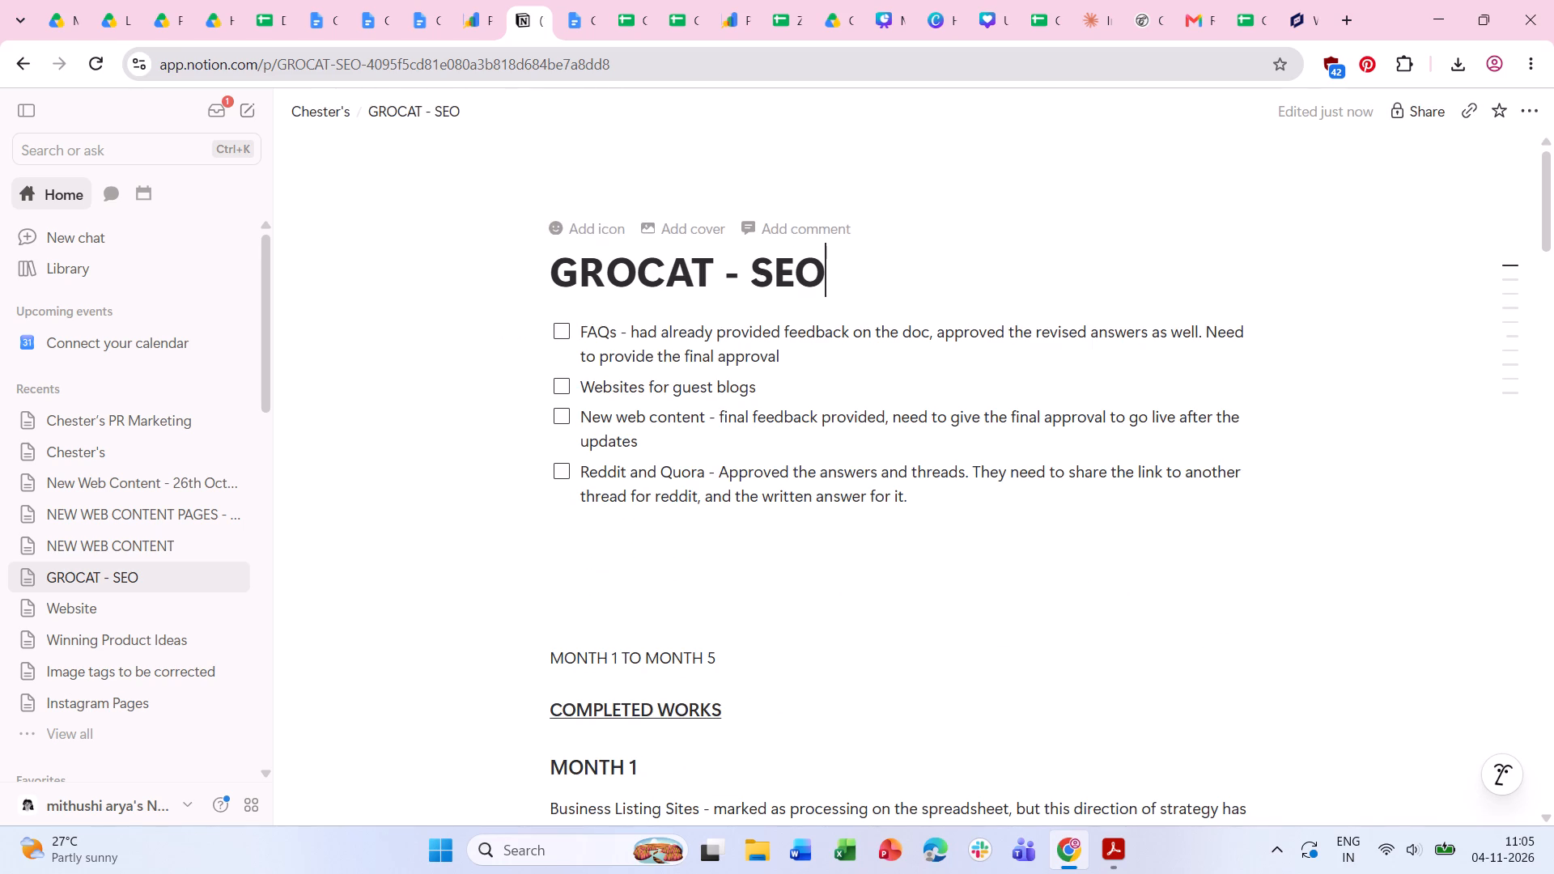
key("Return")
left_click(939, 579)
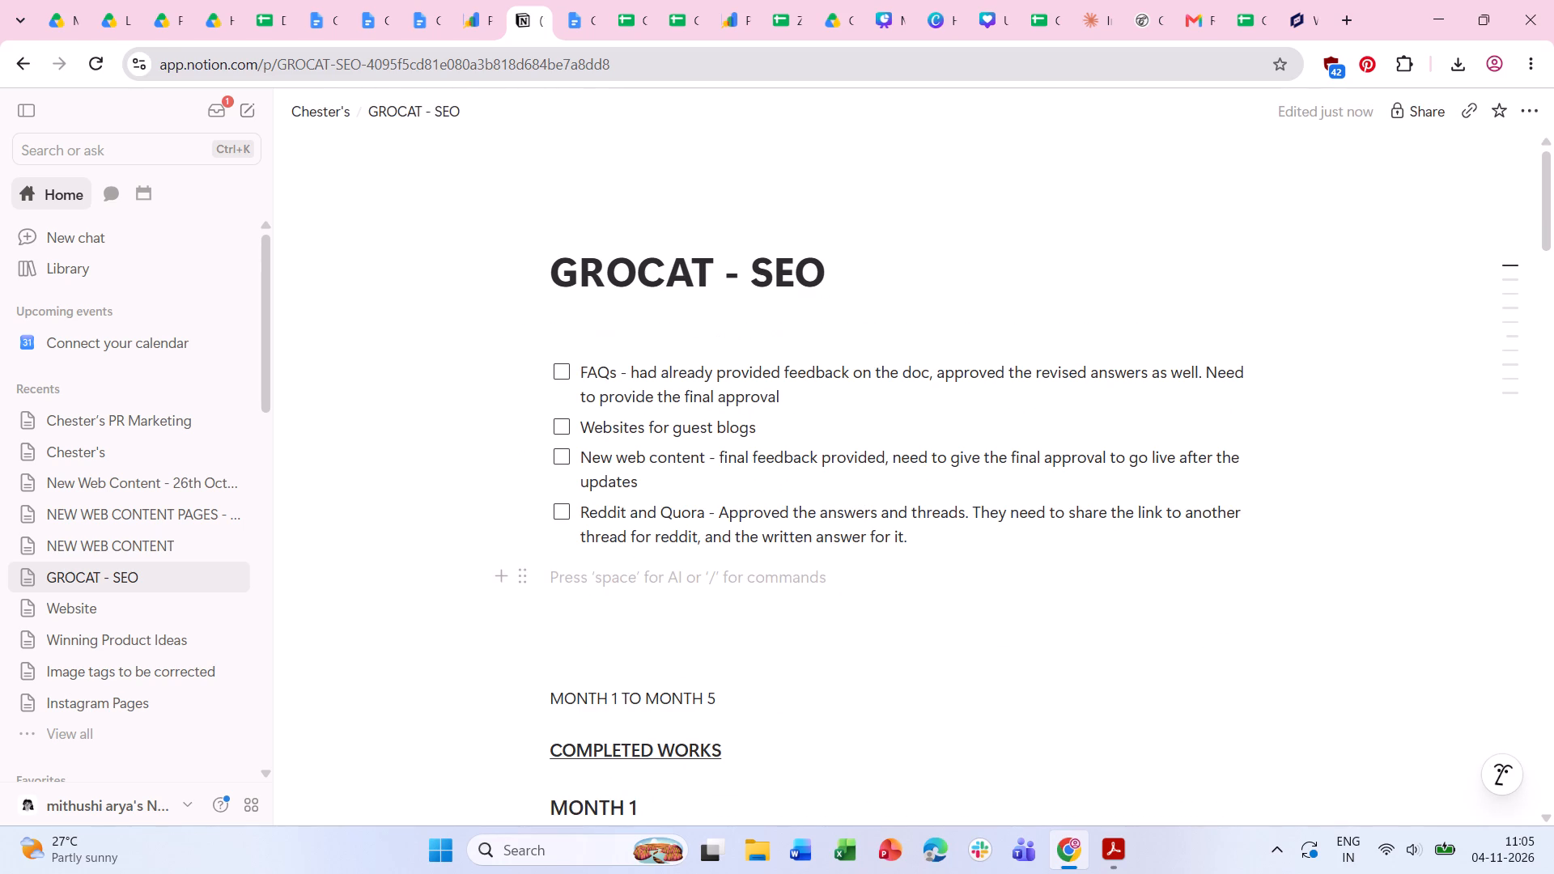
left_click(602, 0)
left_click(584, 19)
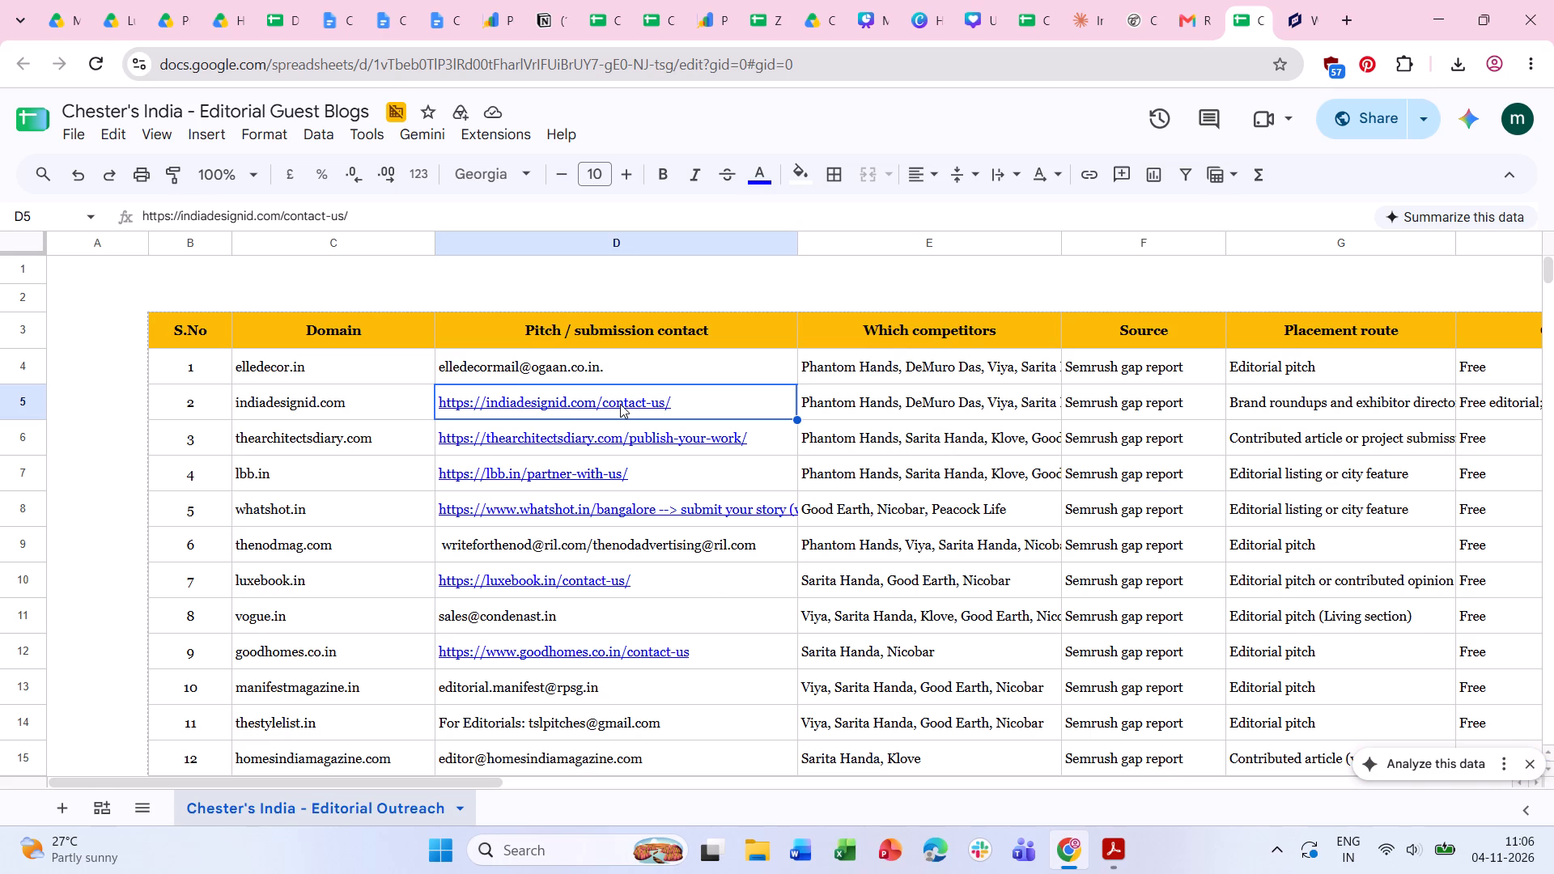
triple_click(387, 219)
key("ctrl+c")
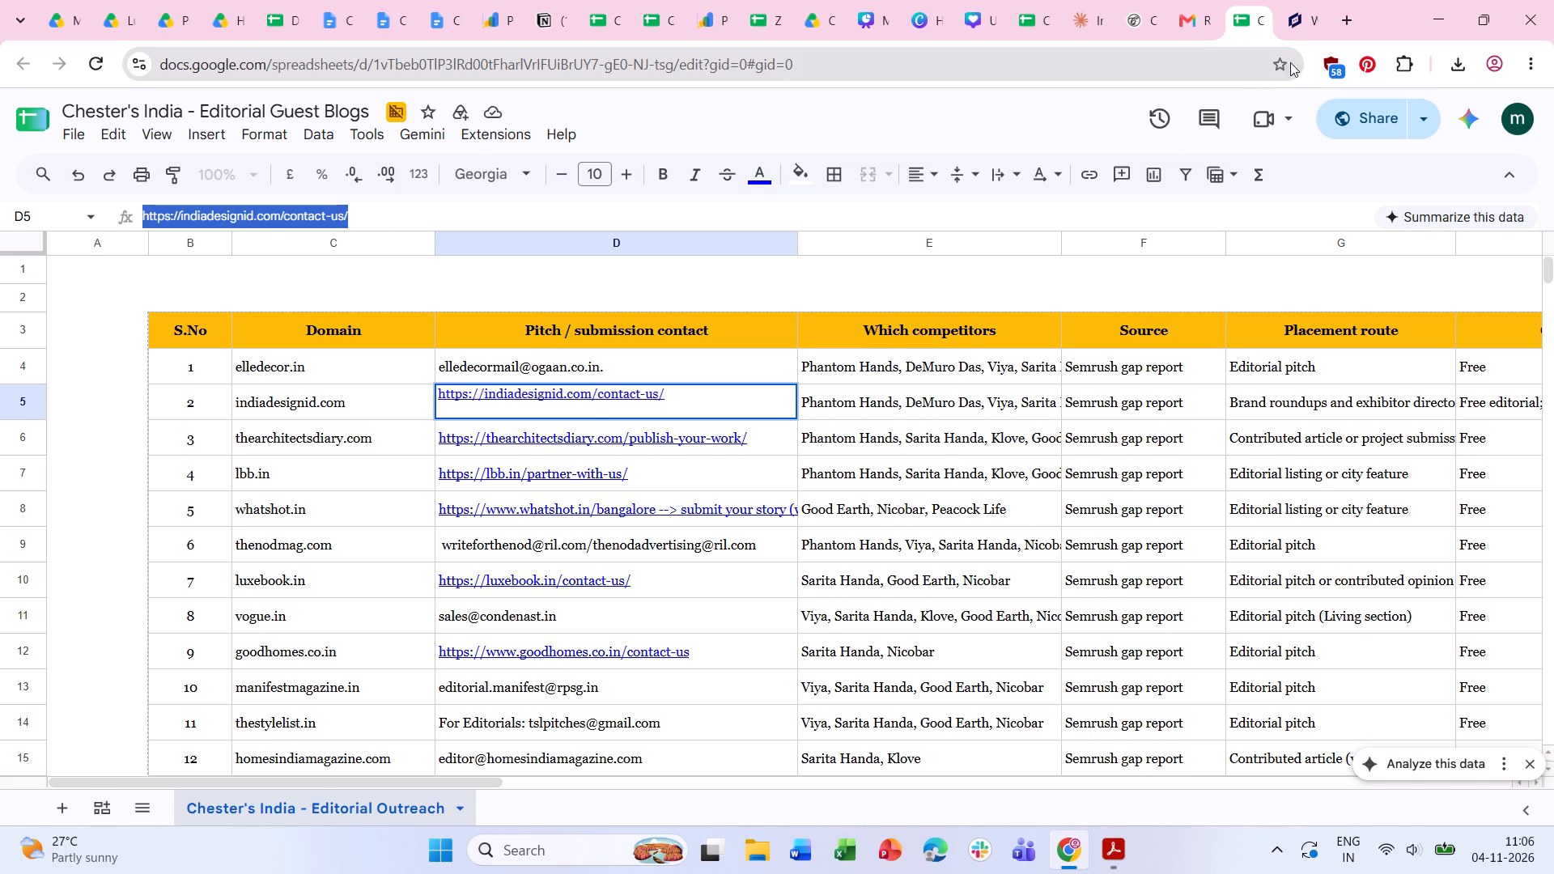
left_click(1352, 21)
key("ctrl+v")
key("Return")
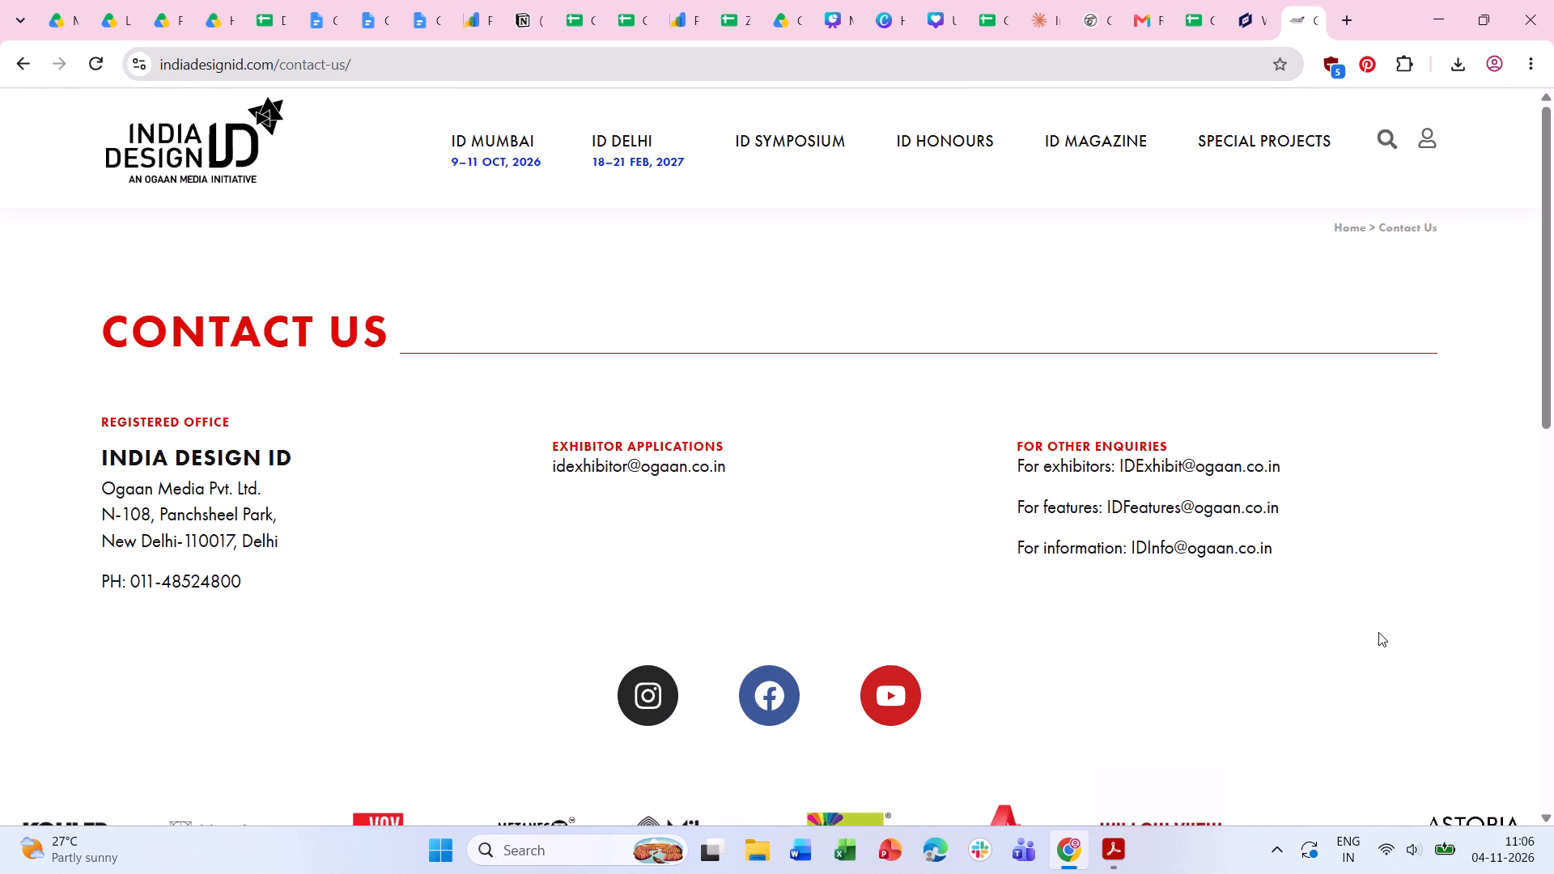
Look through the India Design ID Contact Us page and follow the Advertise link in its footer.
scroll(1374, 635, "down", 9)
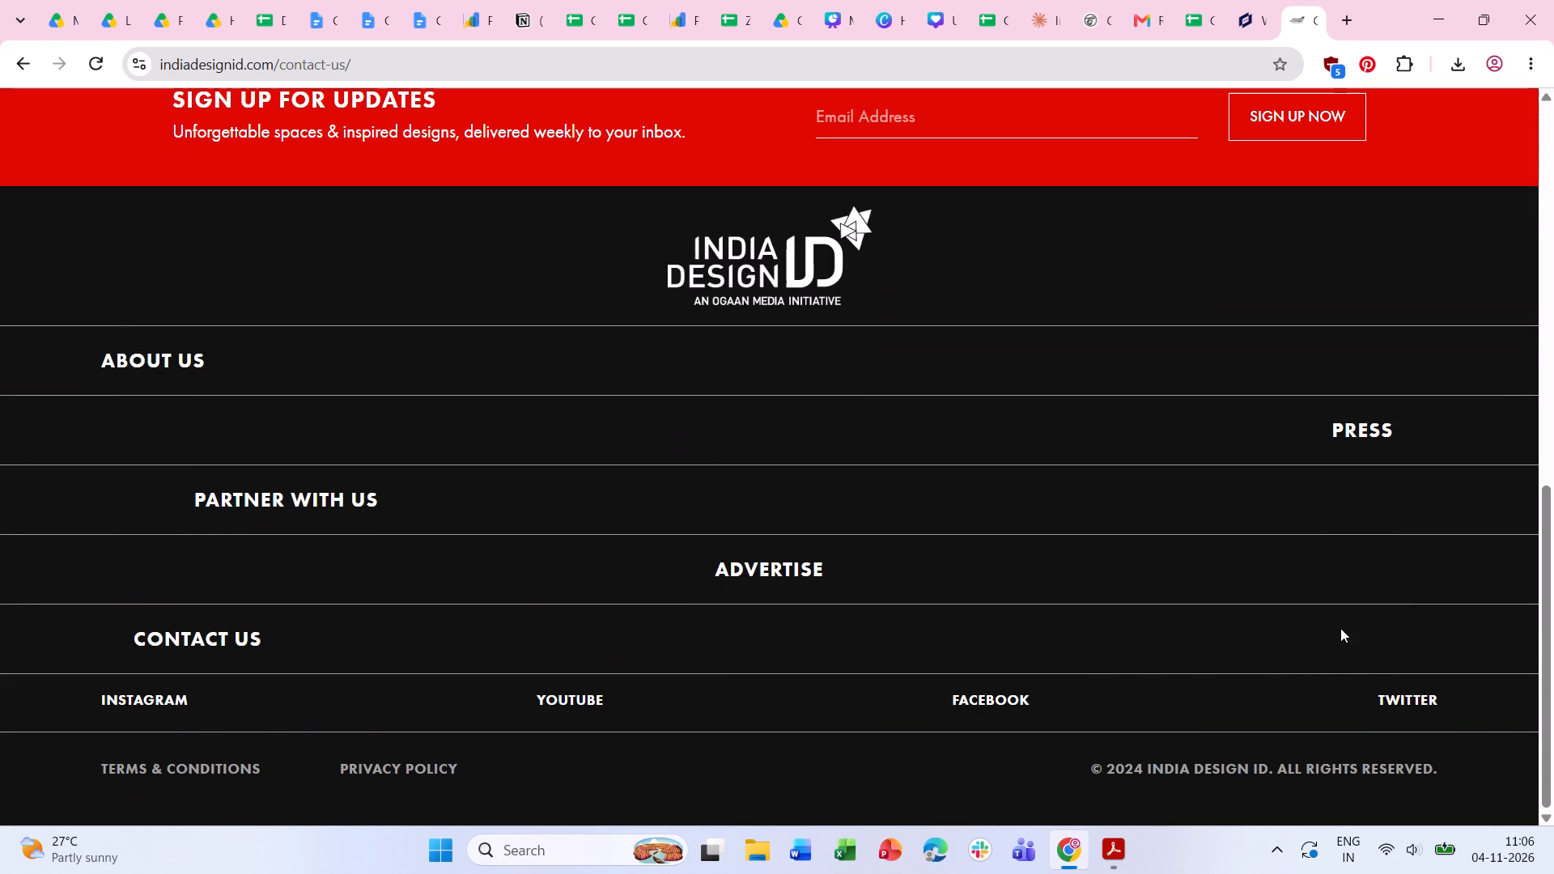
left_click(797, 562)
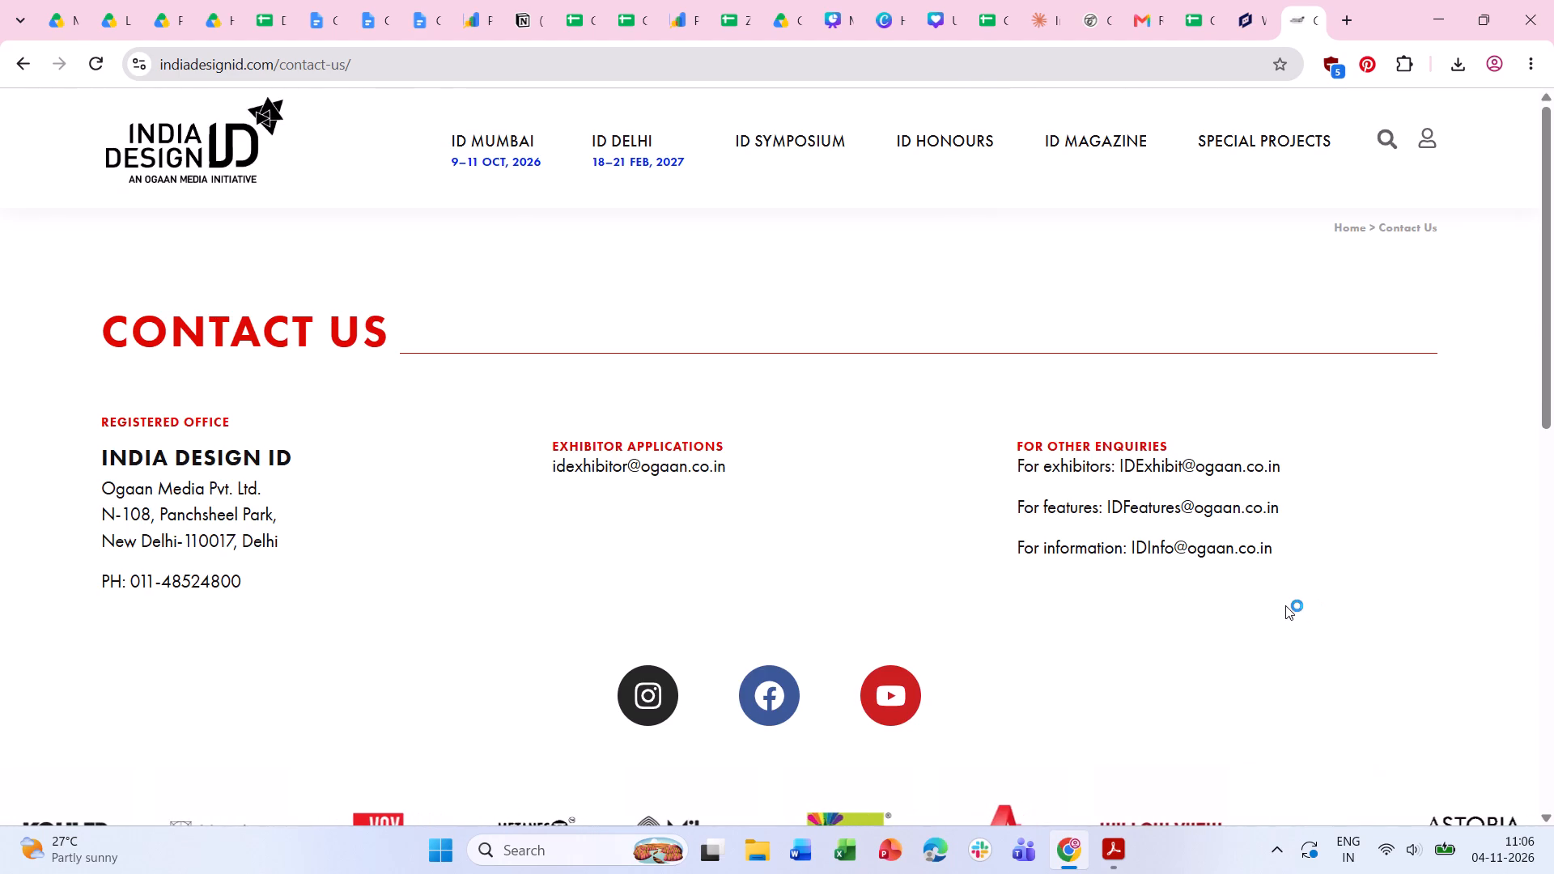
Look through the India Design ID home page, from the event sections and key speakers to the footer, and close the site's tab.
scroll(1285, 605, "down", 5)
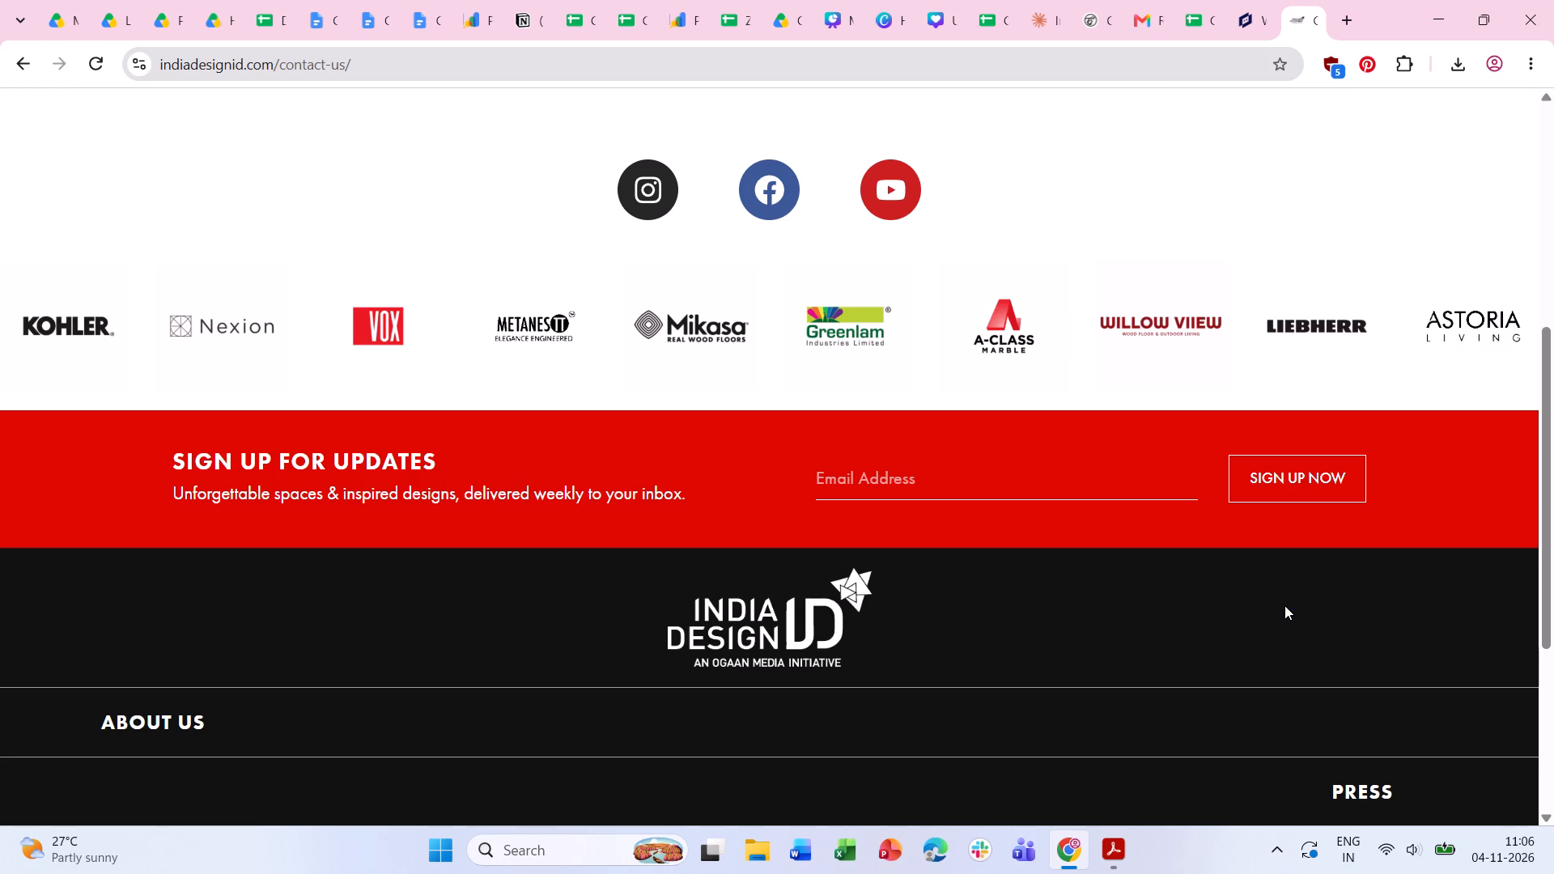
scroll(1284, 605, "up", 7)
left_click(166, 145)
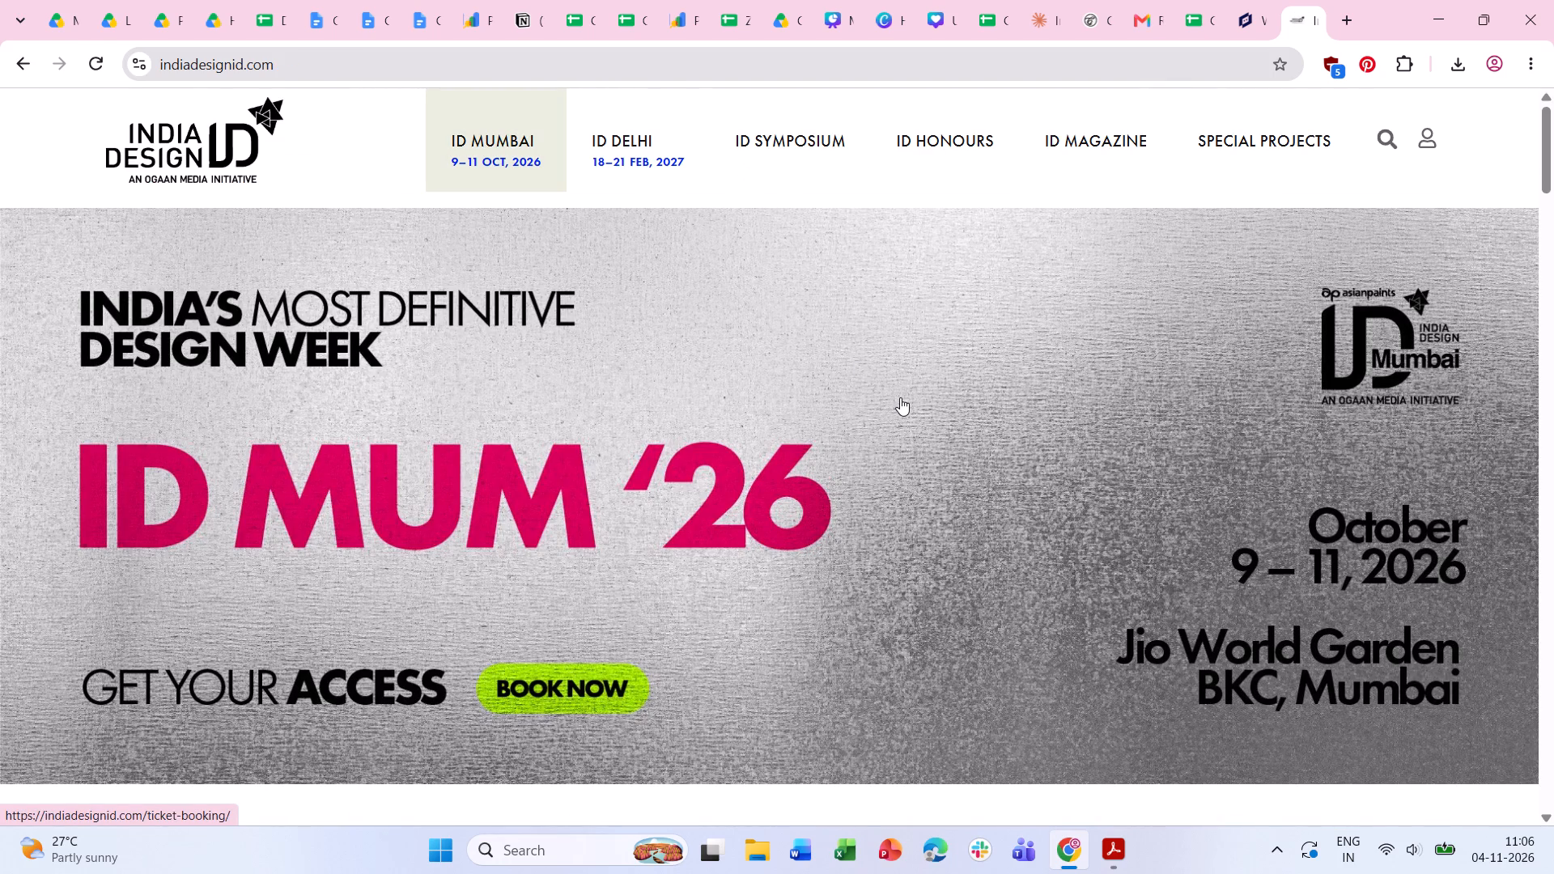
scroll(902, 471, "down", 8)
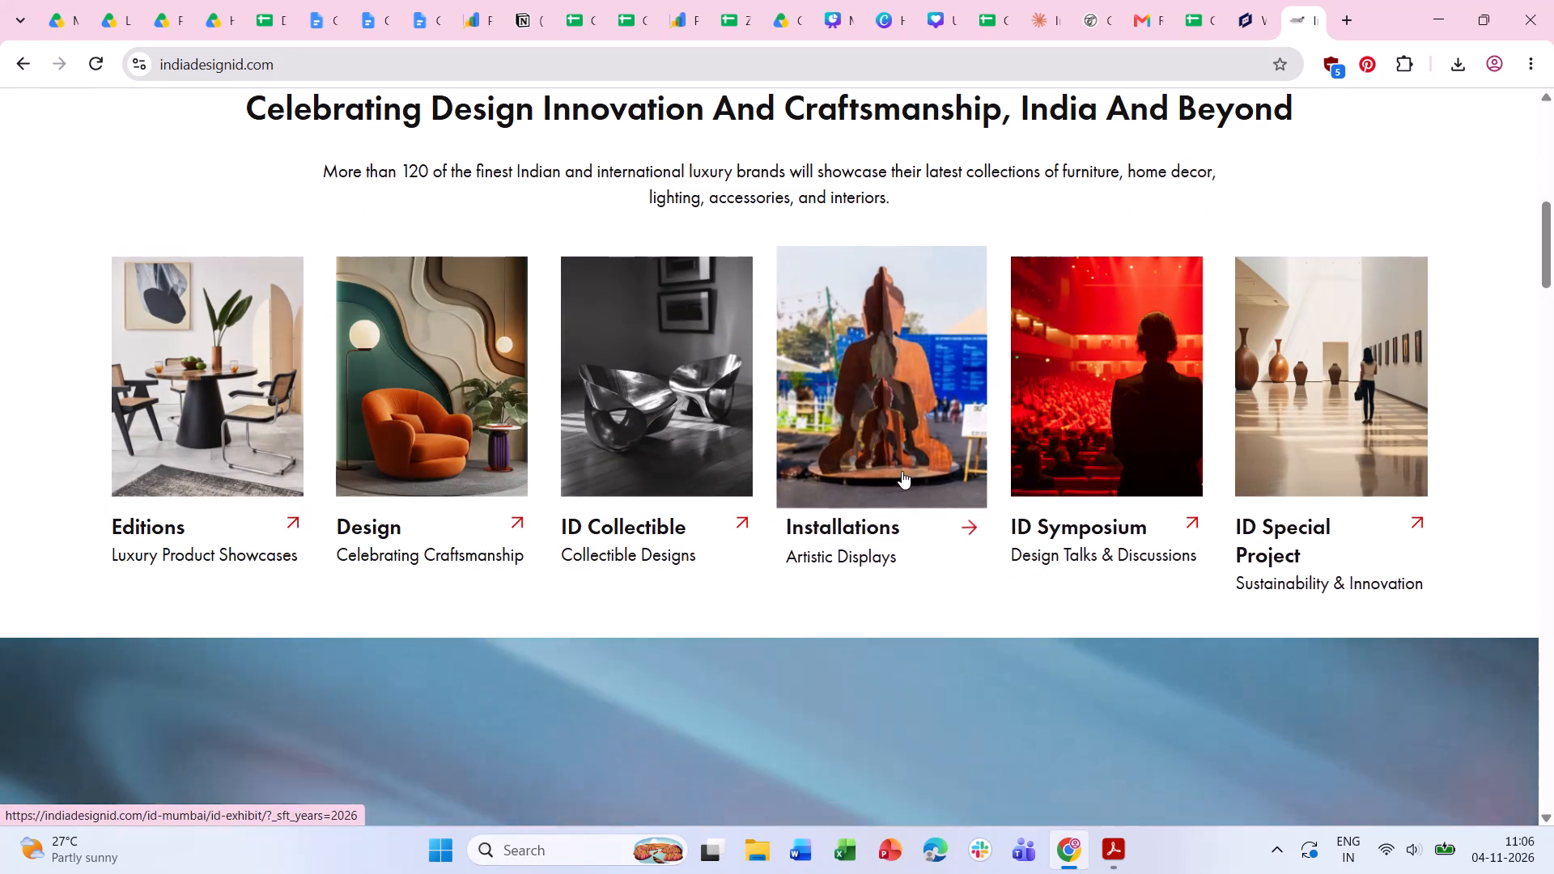
scroll(902, 471, "down", 16)
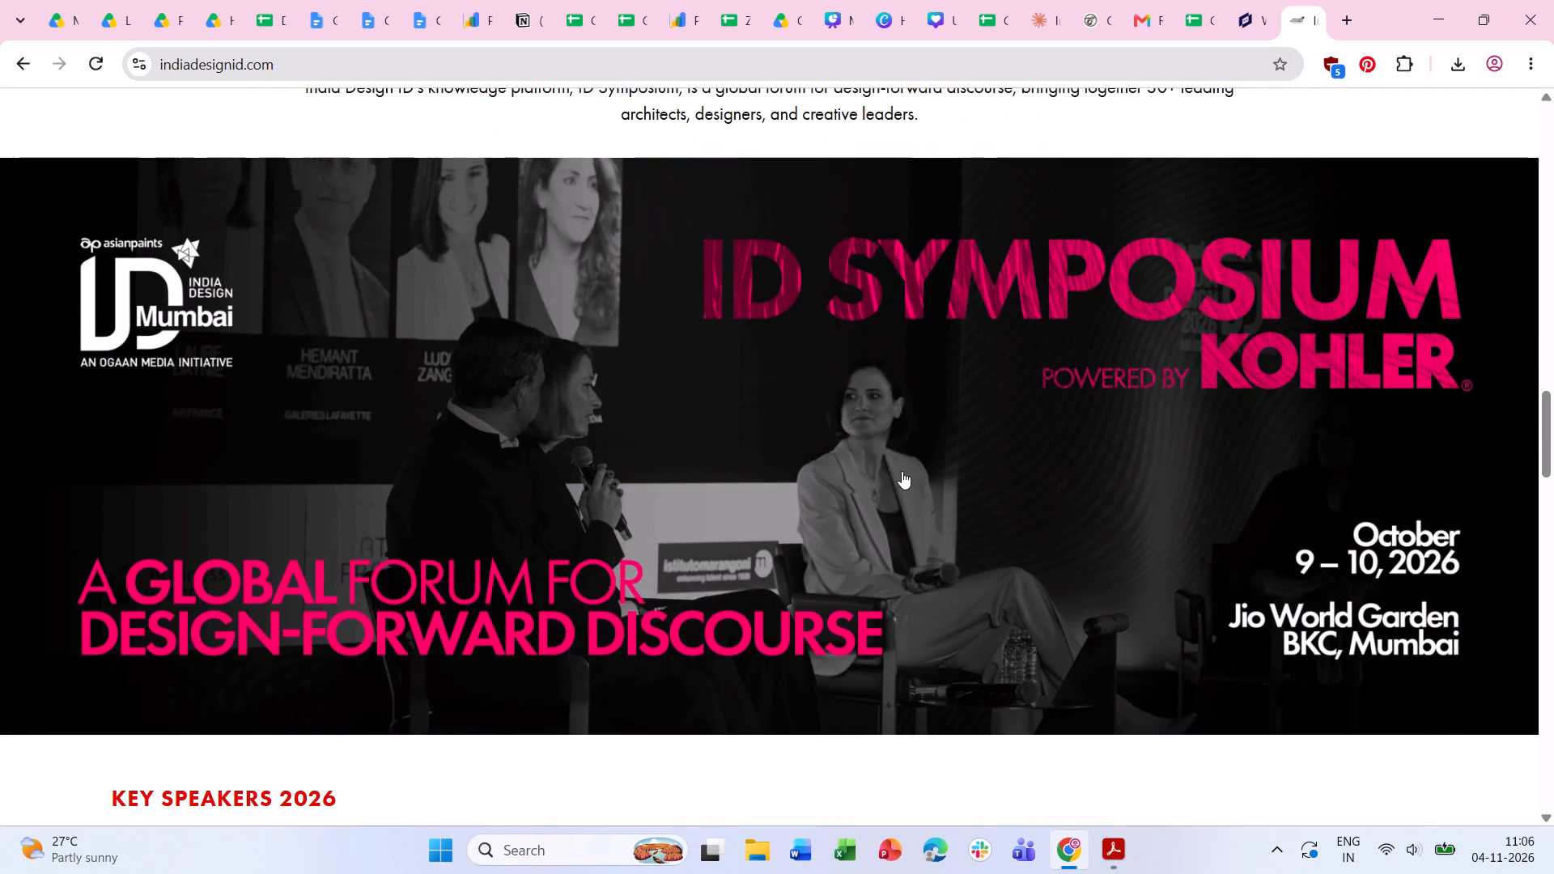
scroll(902, 471, "down", 6)
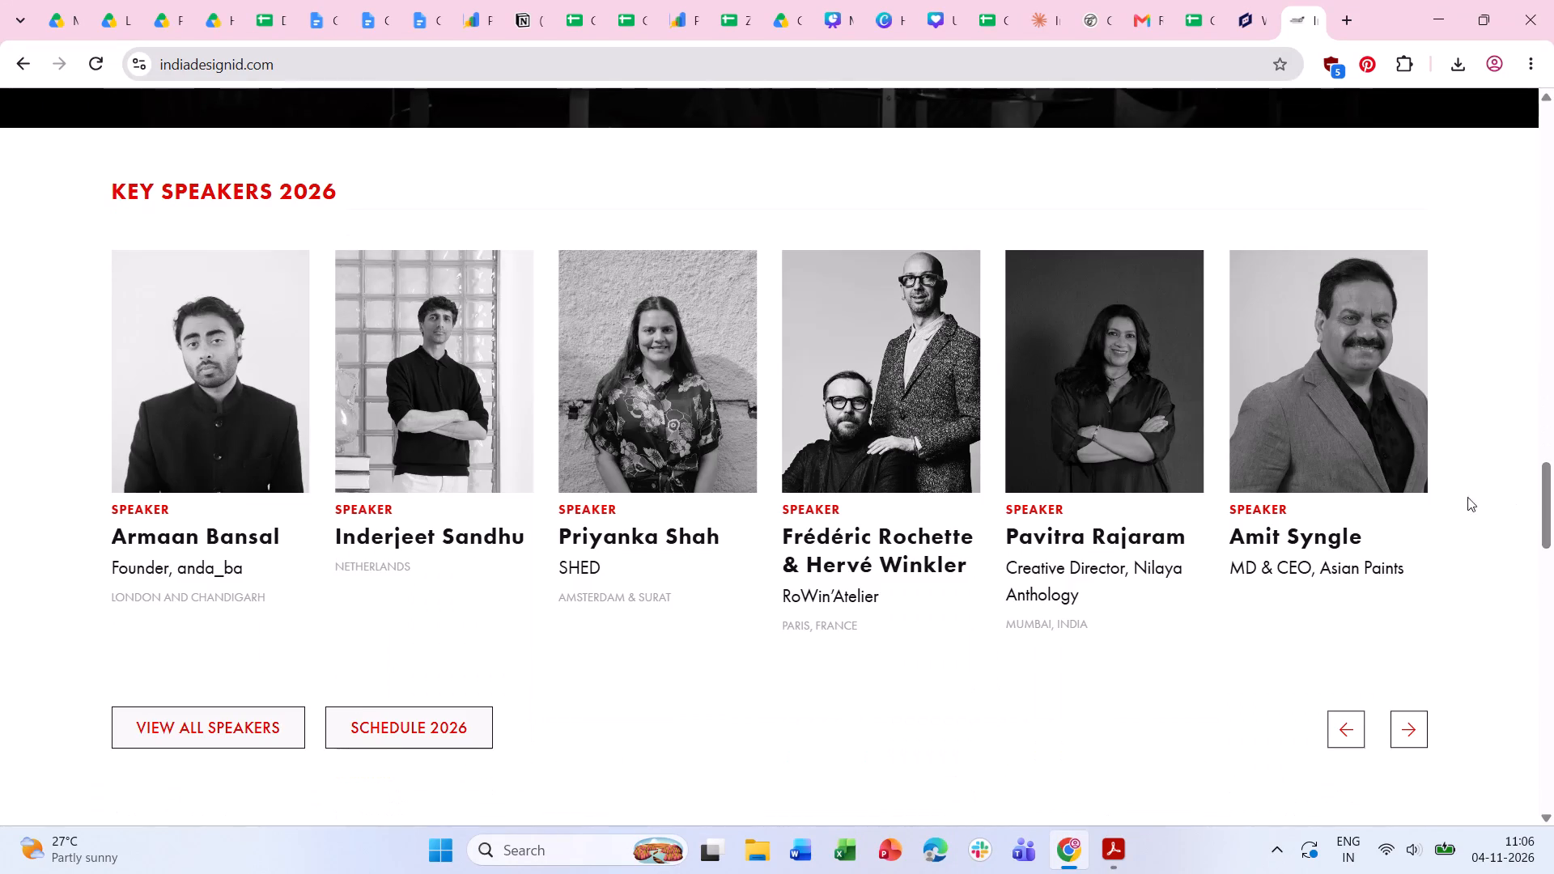
scroll(1525, 588, "down", 12)
scroll(1525, 594, "up", 10)
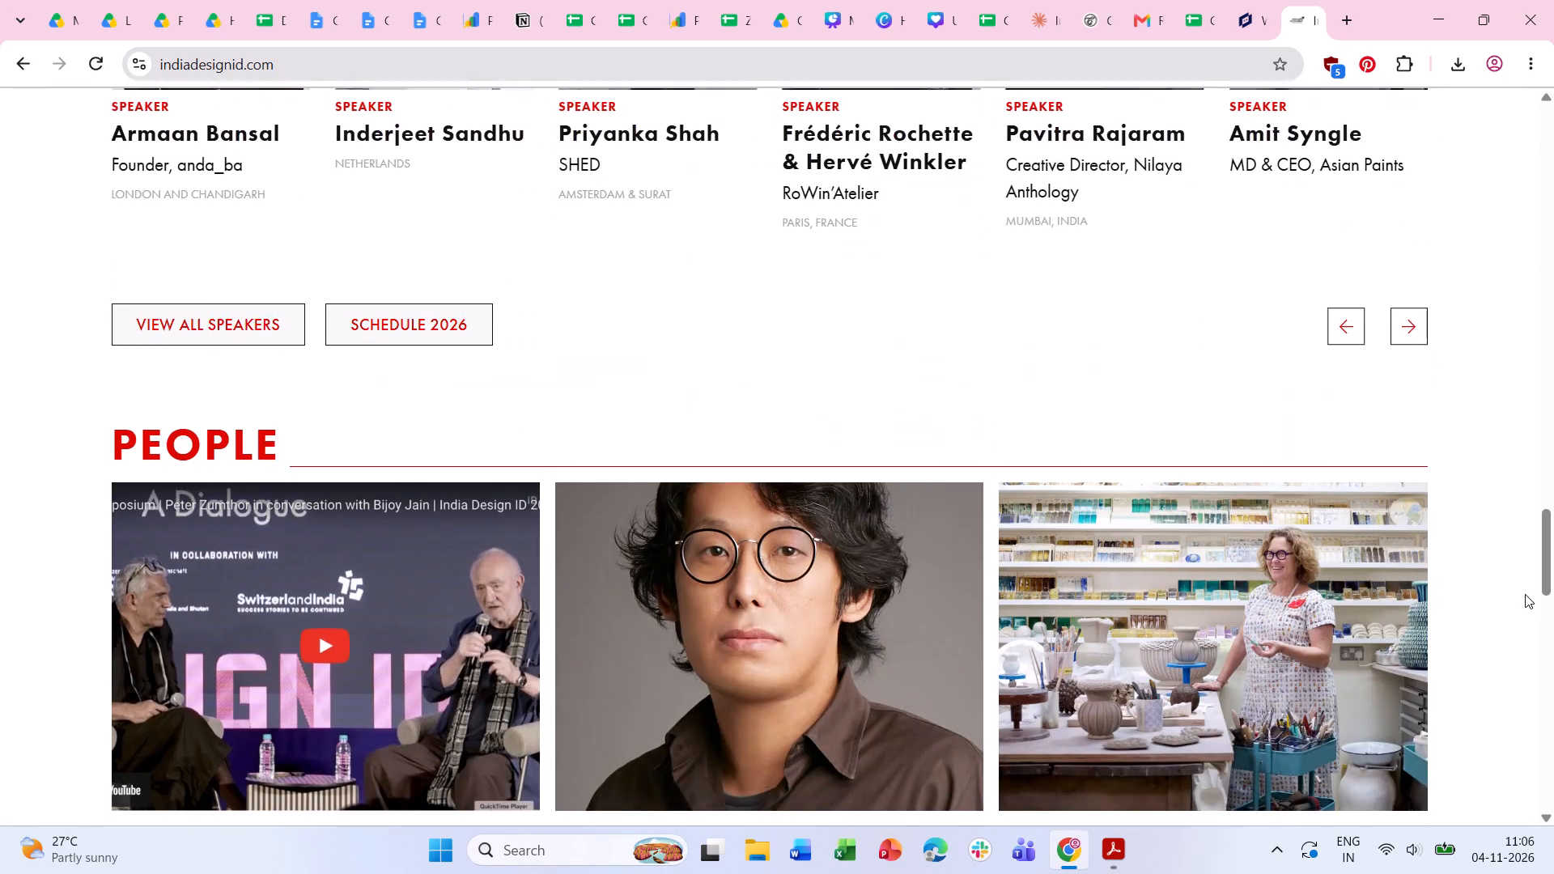
scroll(1525, 594, "up", 2)
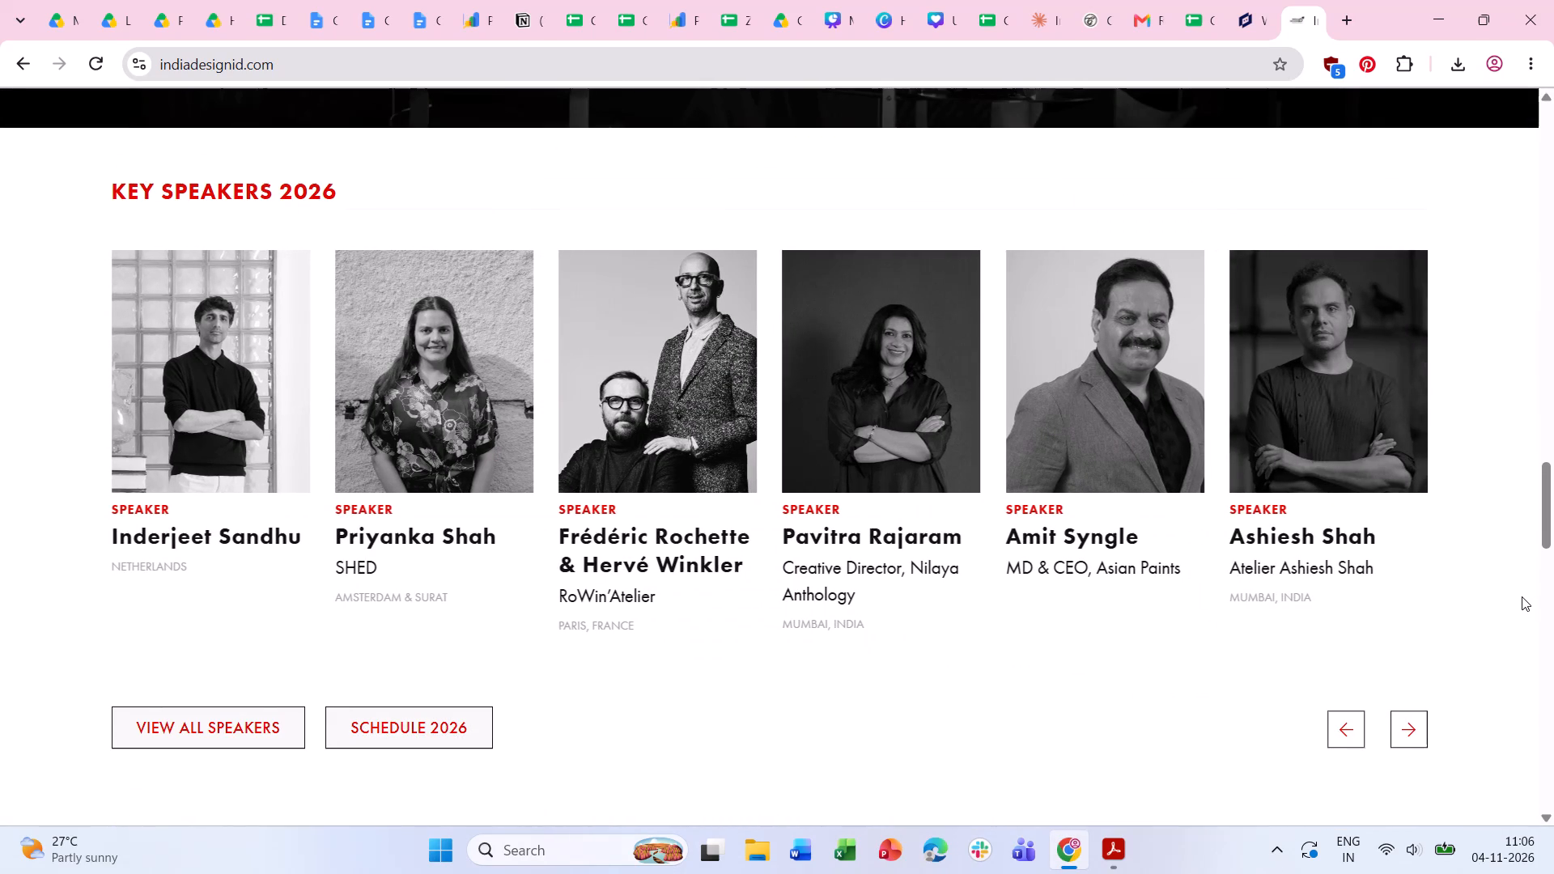
scroll(1522, 596, "down", 10)
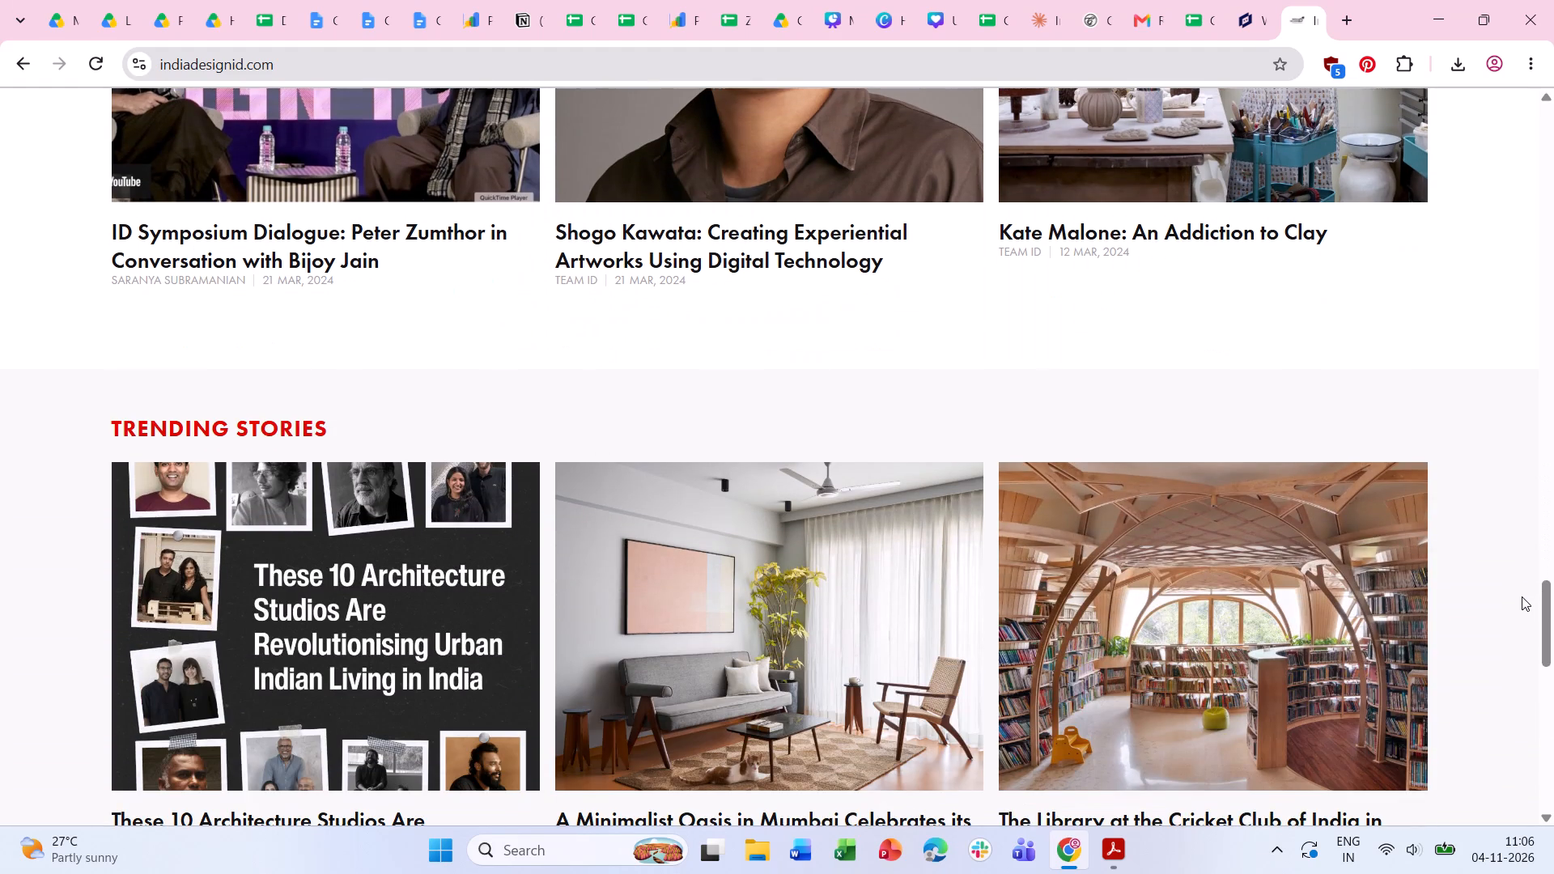
scroll(1522, 596, "up", 3)
scroll(1522, 596, "down", 17)
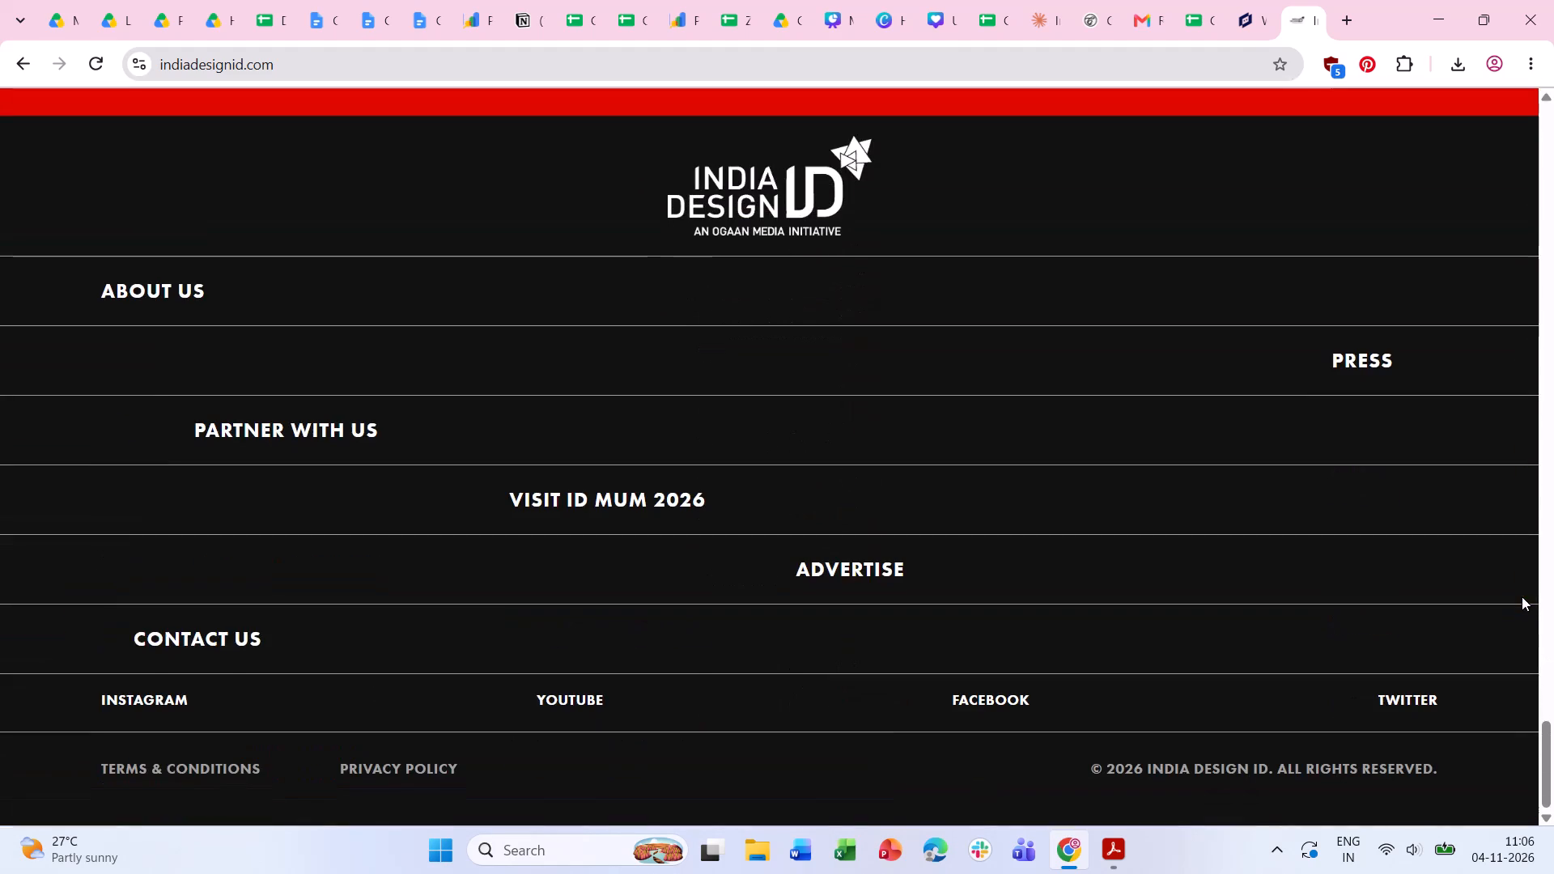
left_click(1305, 28)
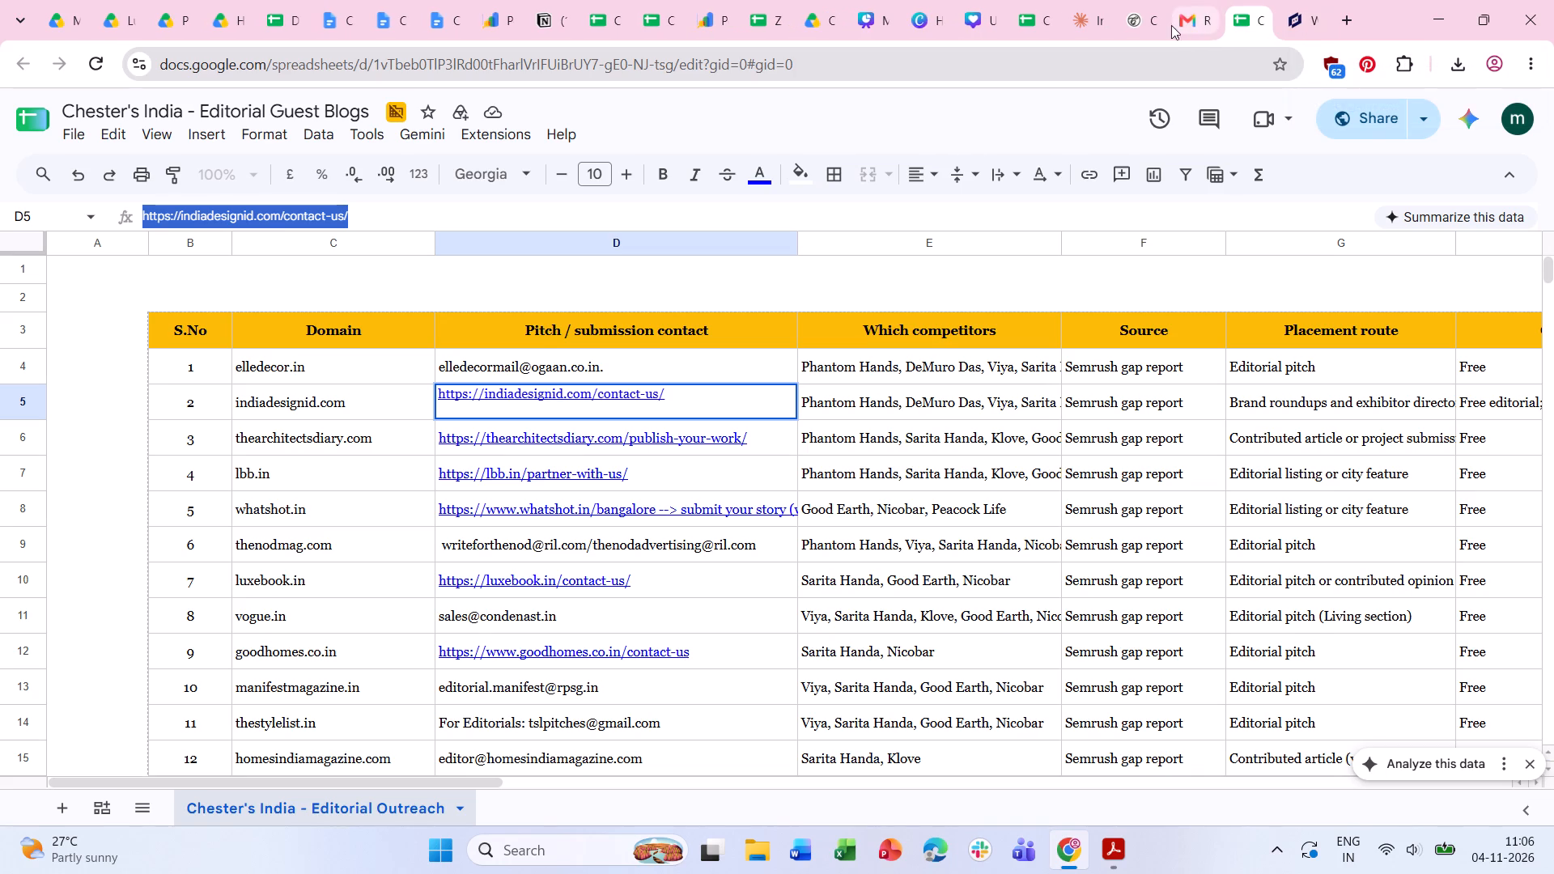
Open the thearchitectsdiary.com publish-your-work link from the Editorial Outreach sheet in a new tab and read the submission requirements.
left_click(540, 438)
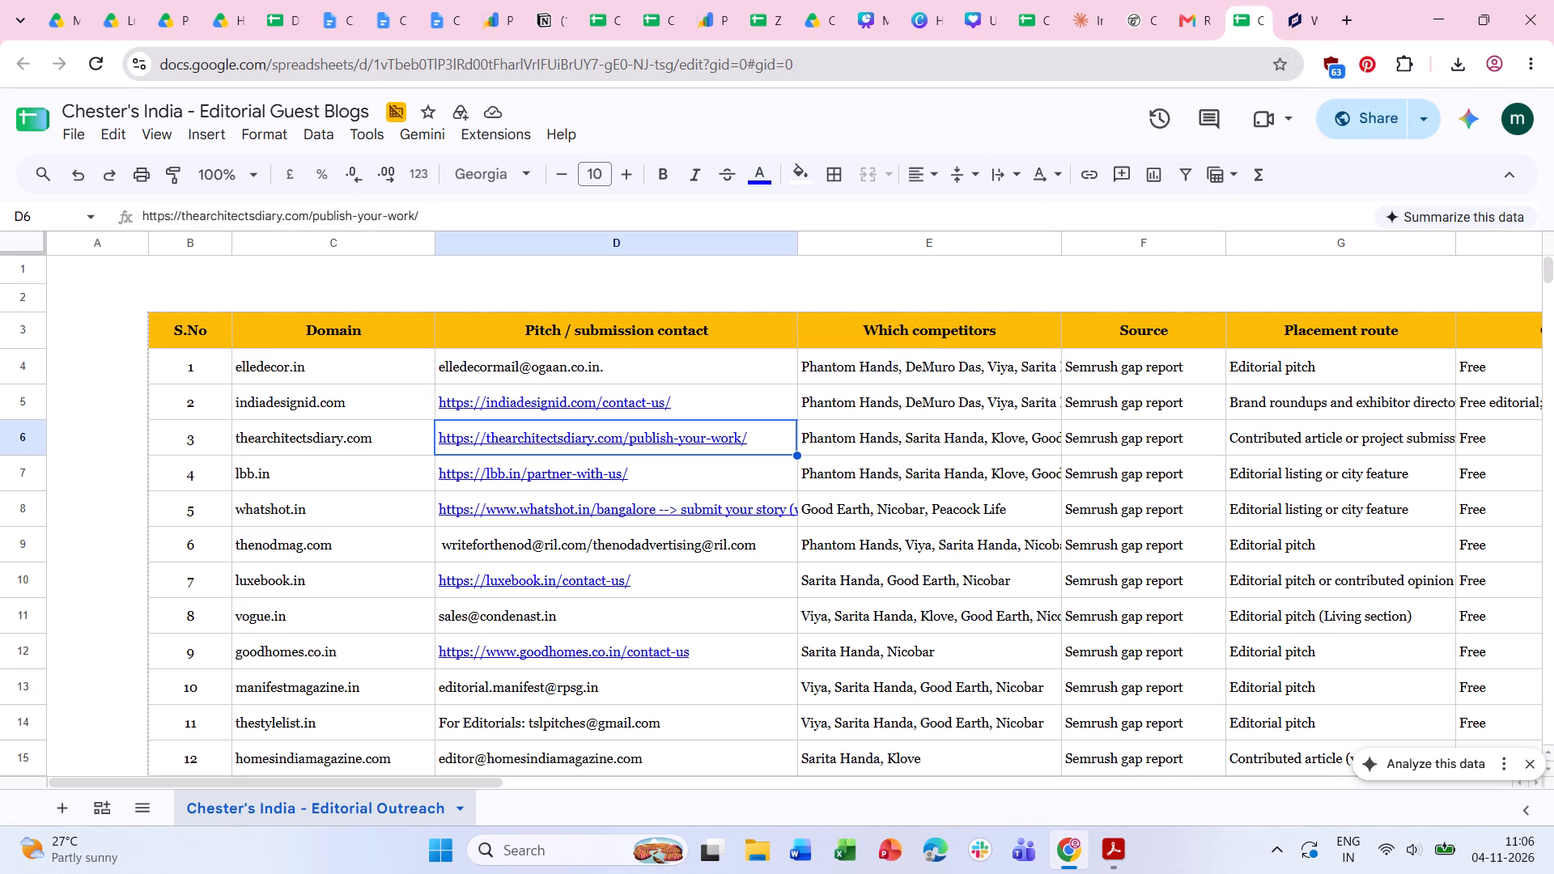
triple_click(430, 204)
key("ctrl+c")
left_click(1339, 21)
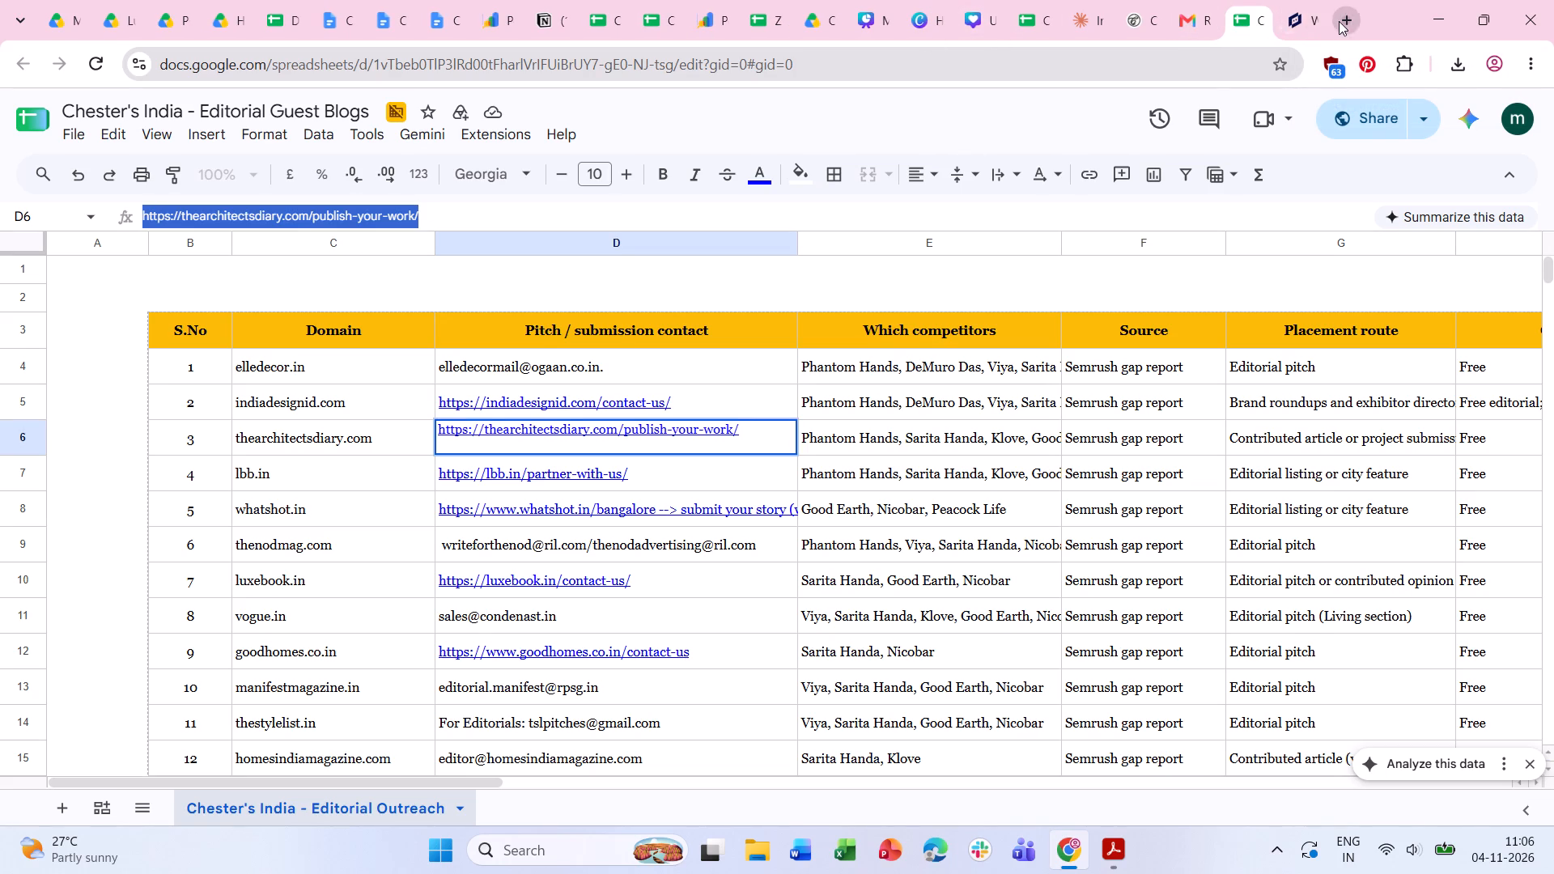
key("ctrl+v")
key("Return")
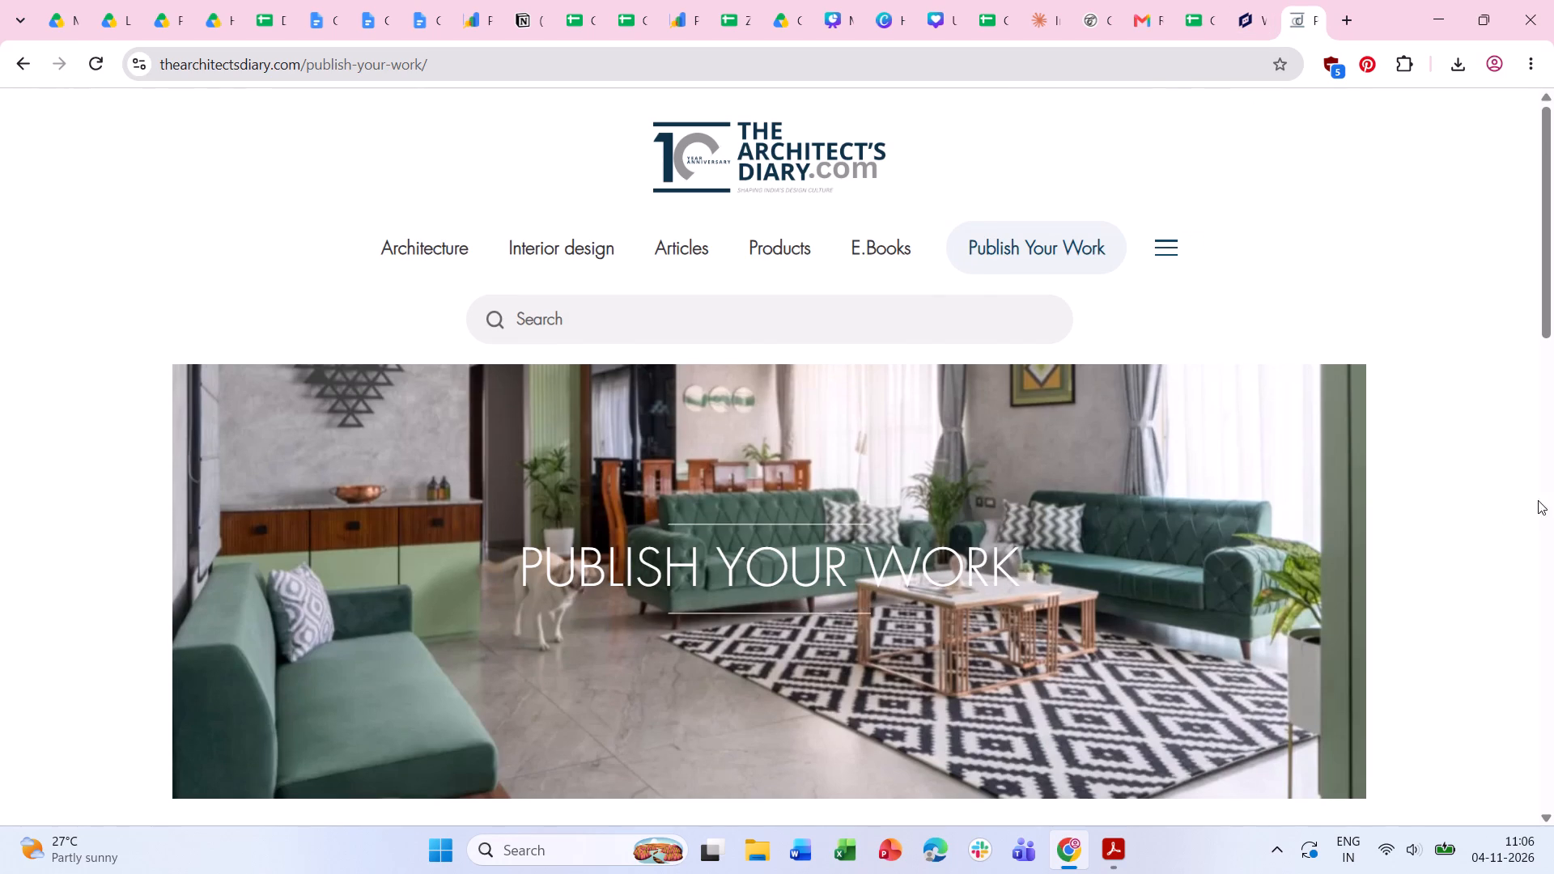
scroll(1438, 476, "down", 5)
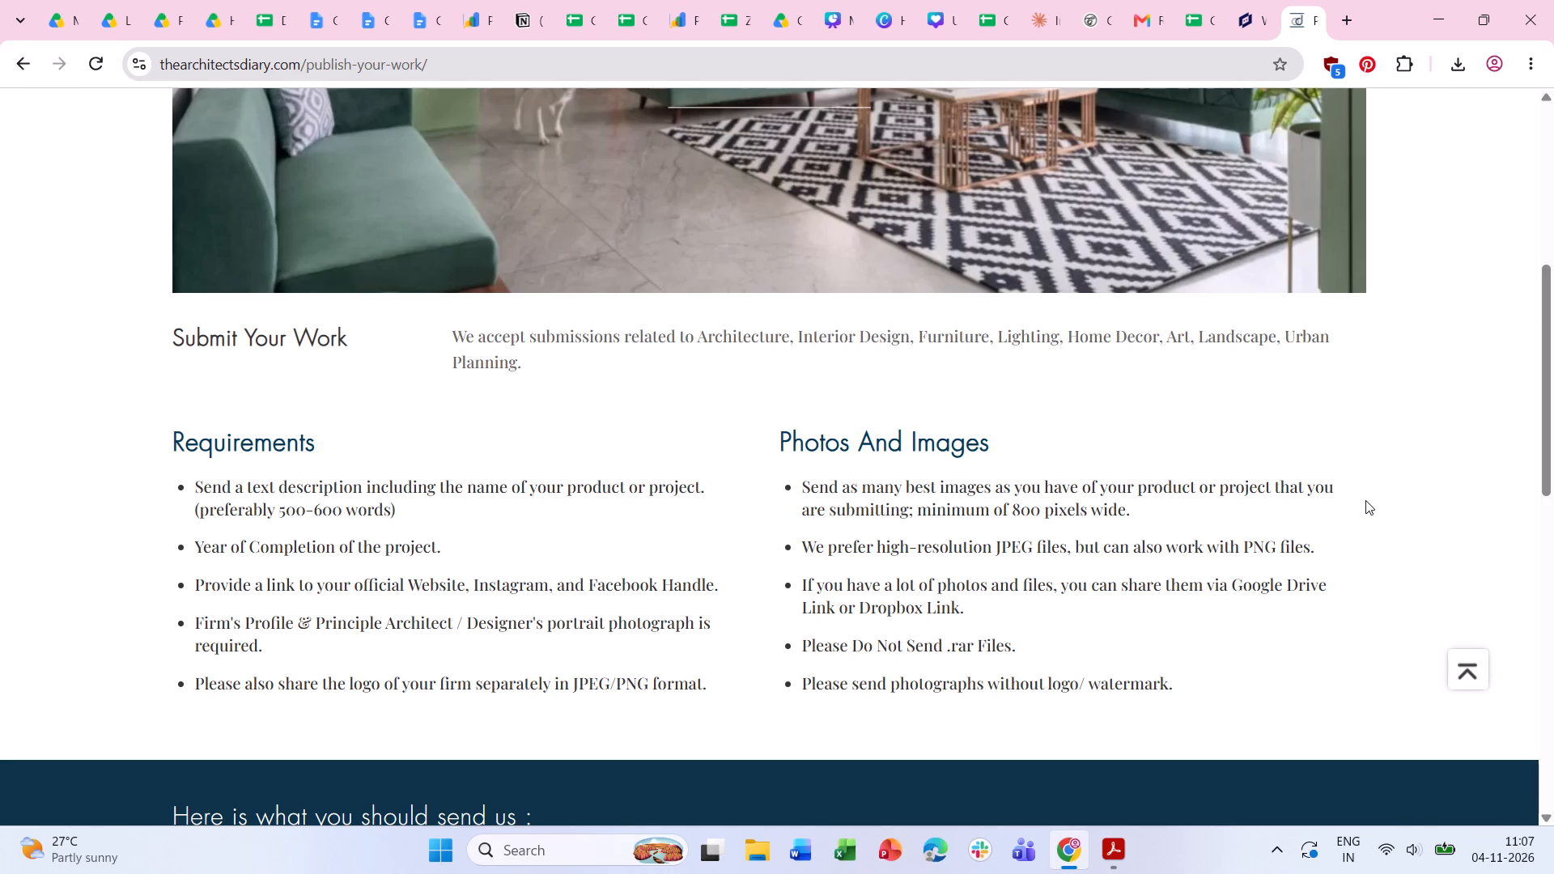
scroll(1472, 398, "down", 4)
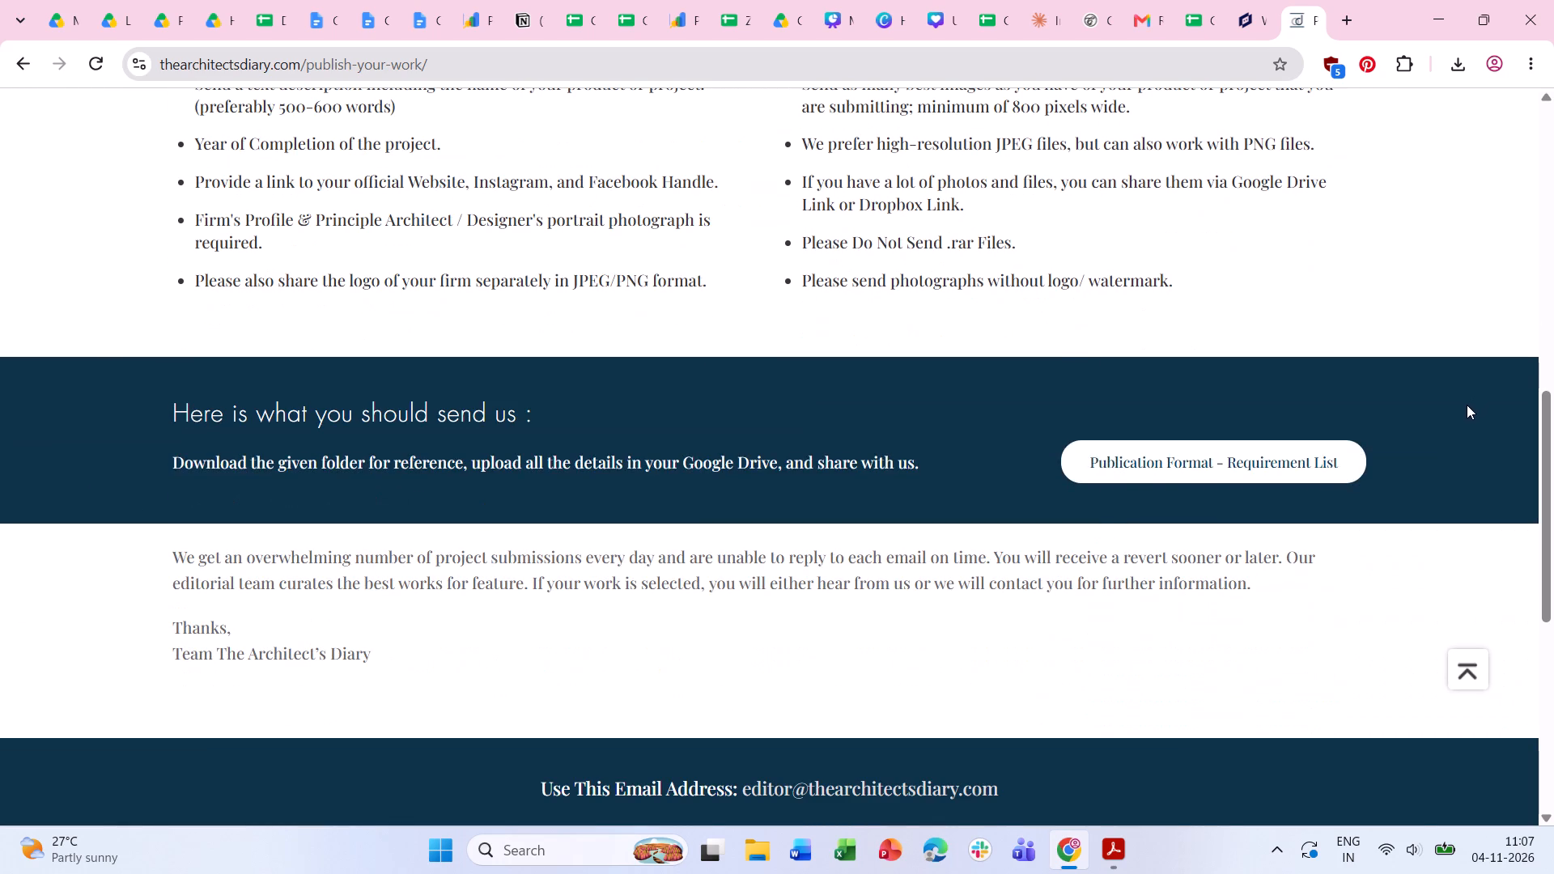
Open the Publication Format - Requirement List, check the HD photographs subfolder in The Architect's Diary folder, and return to that folder.
left_click(1335, 465)
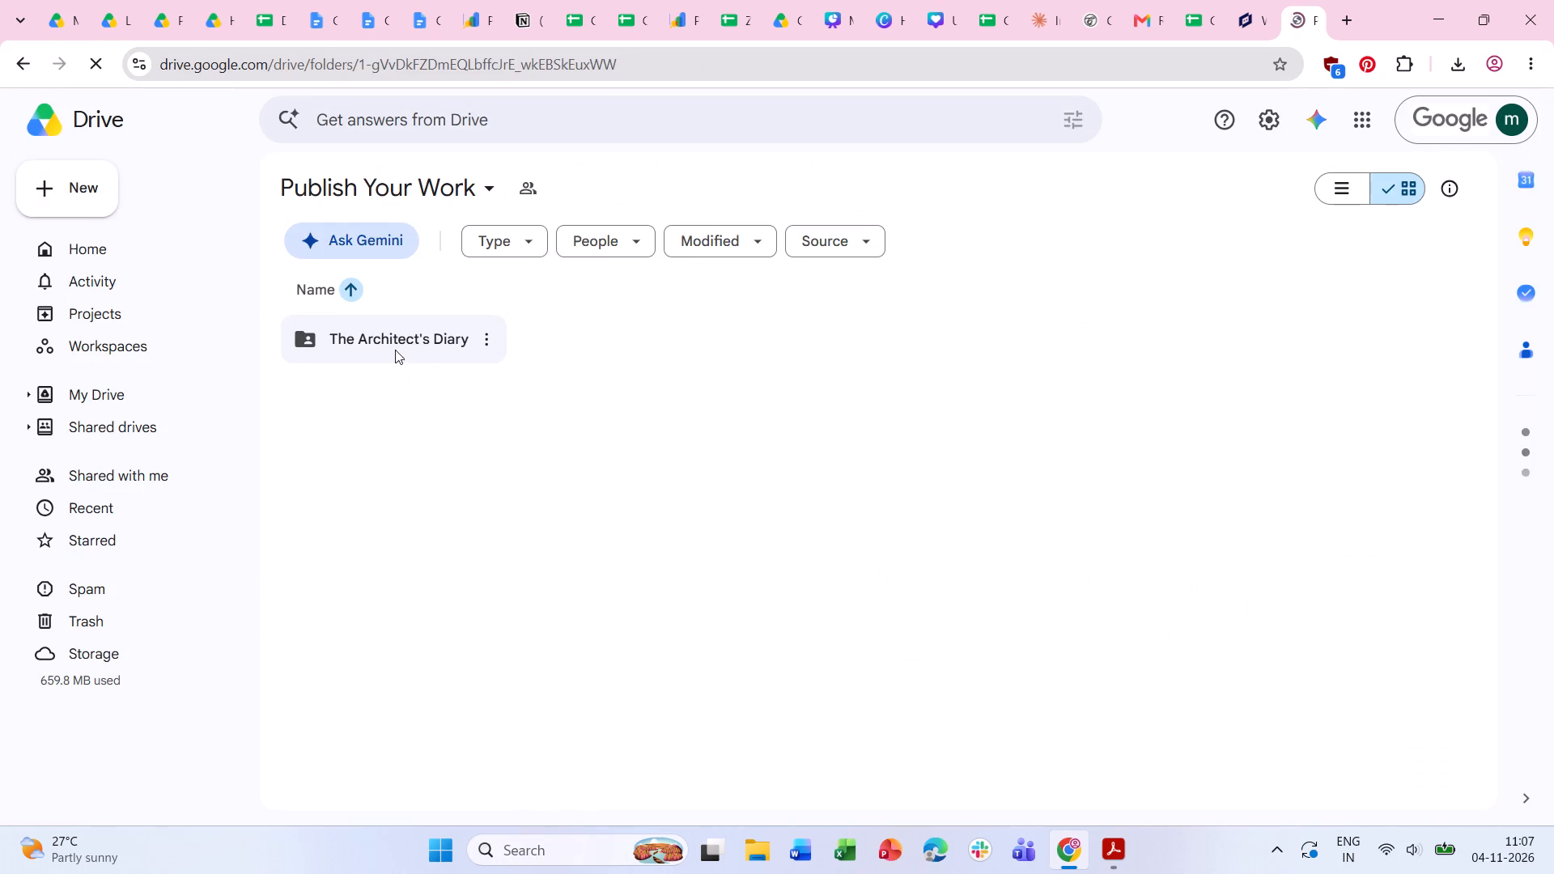
double_click(397, 335)
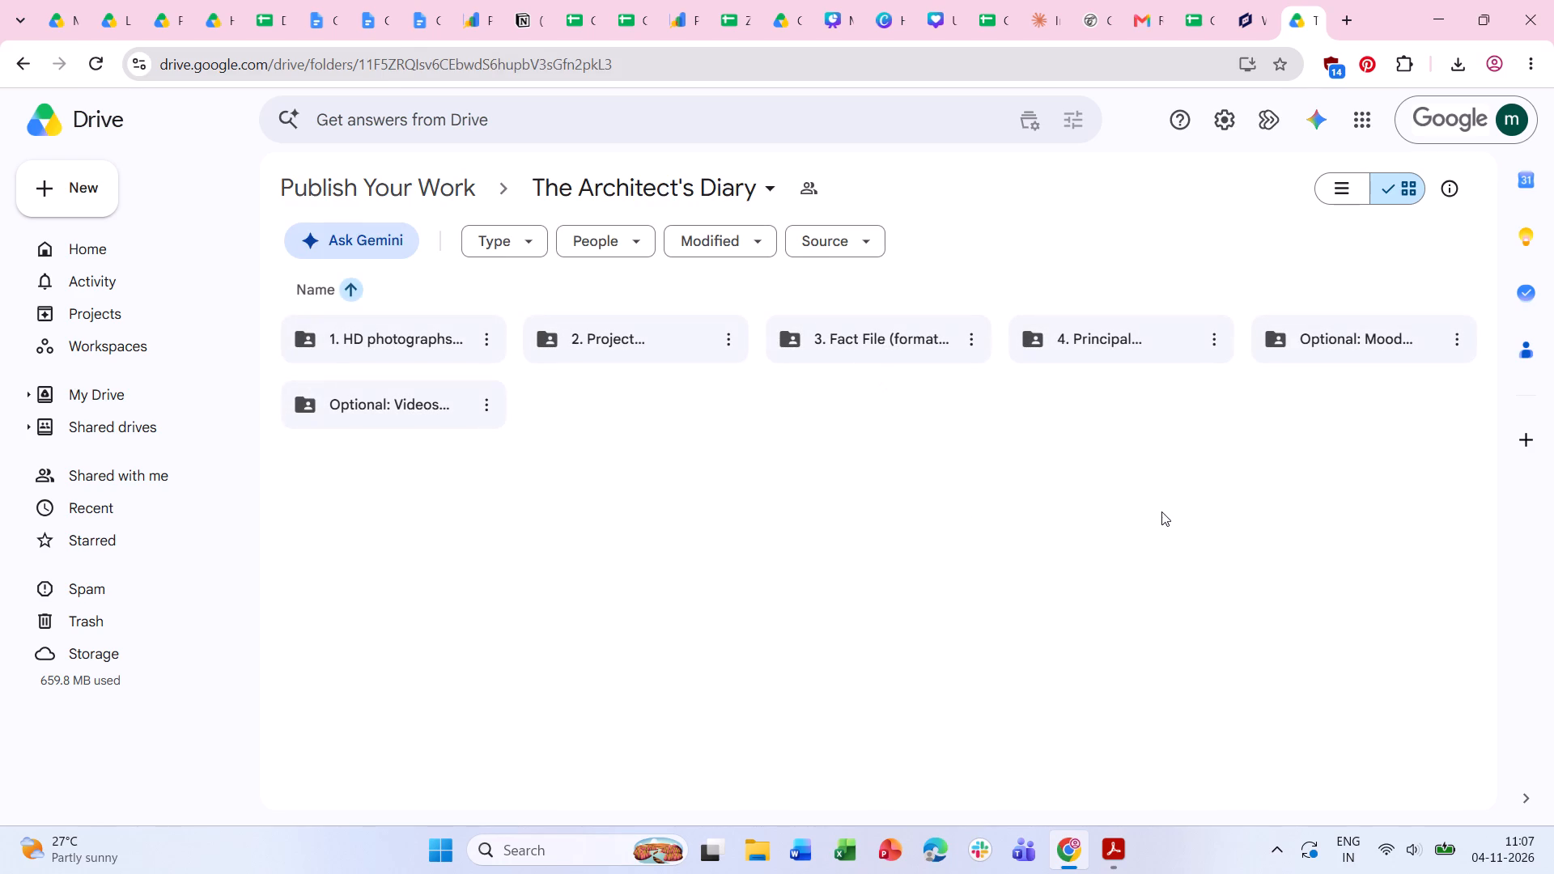
double_click(338, 342)
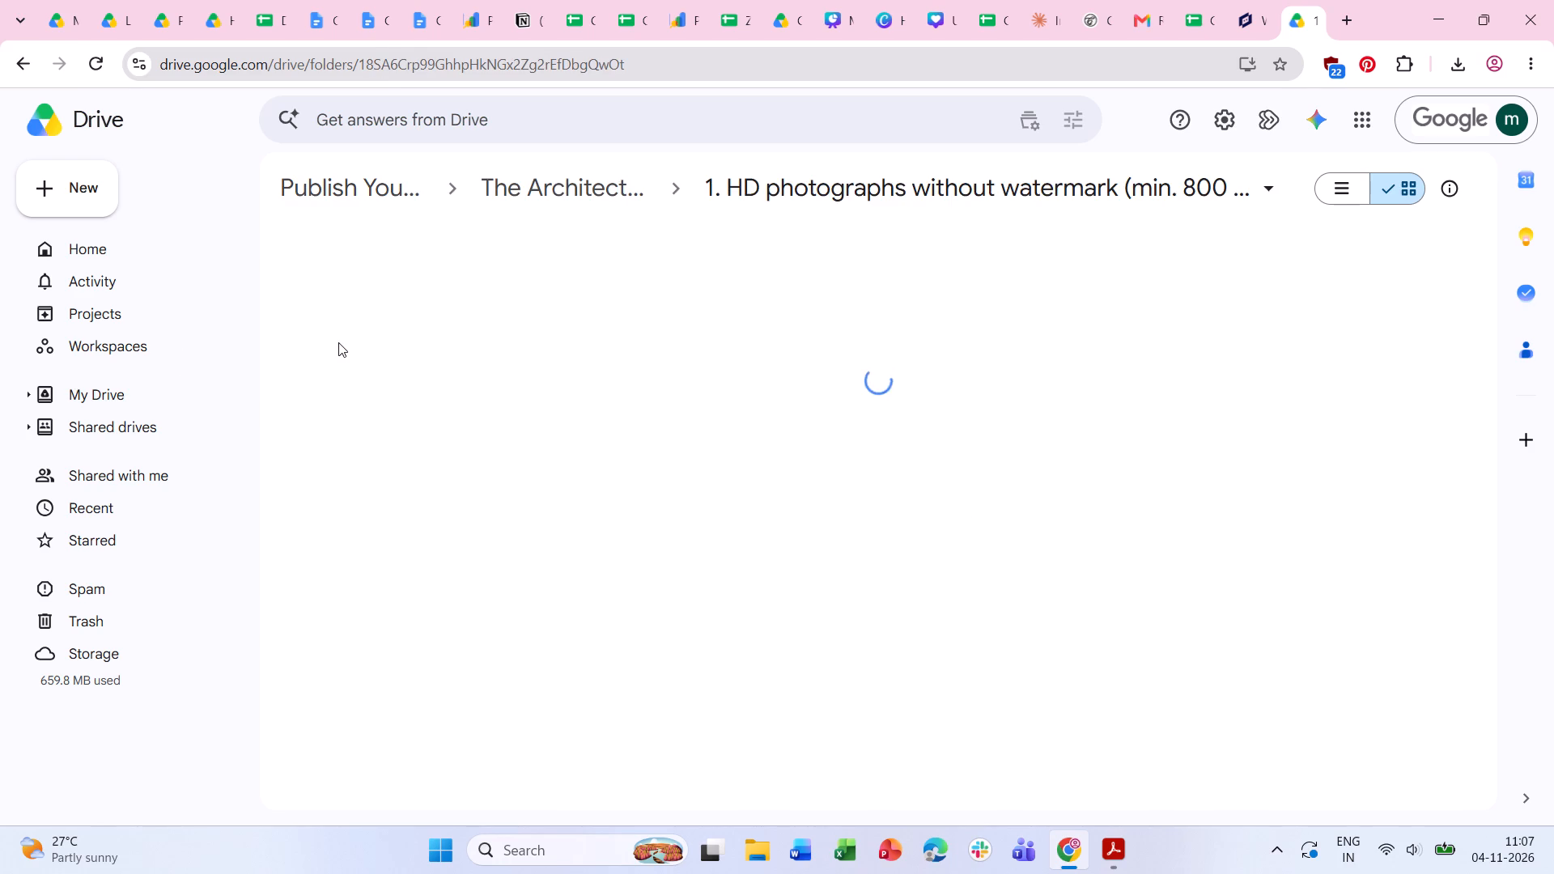
left_click(591, 174)
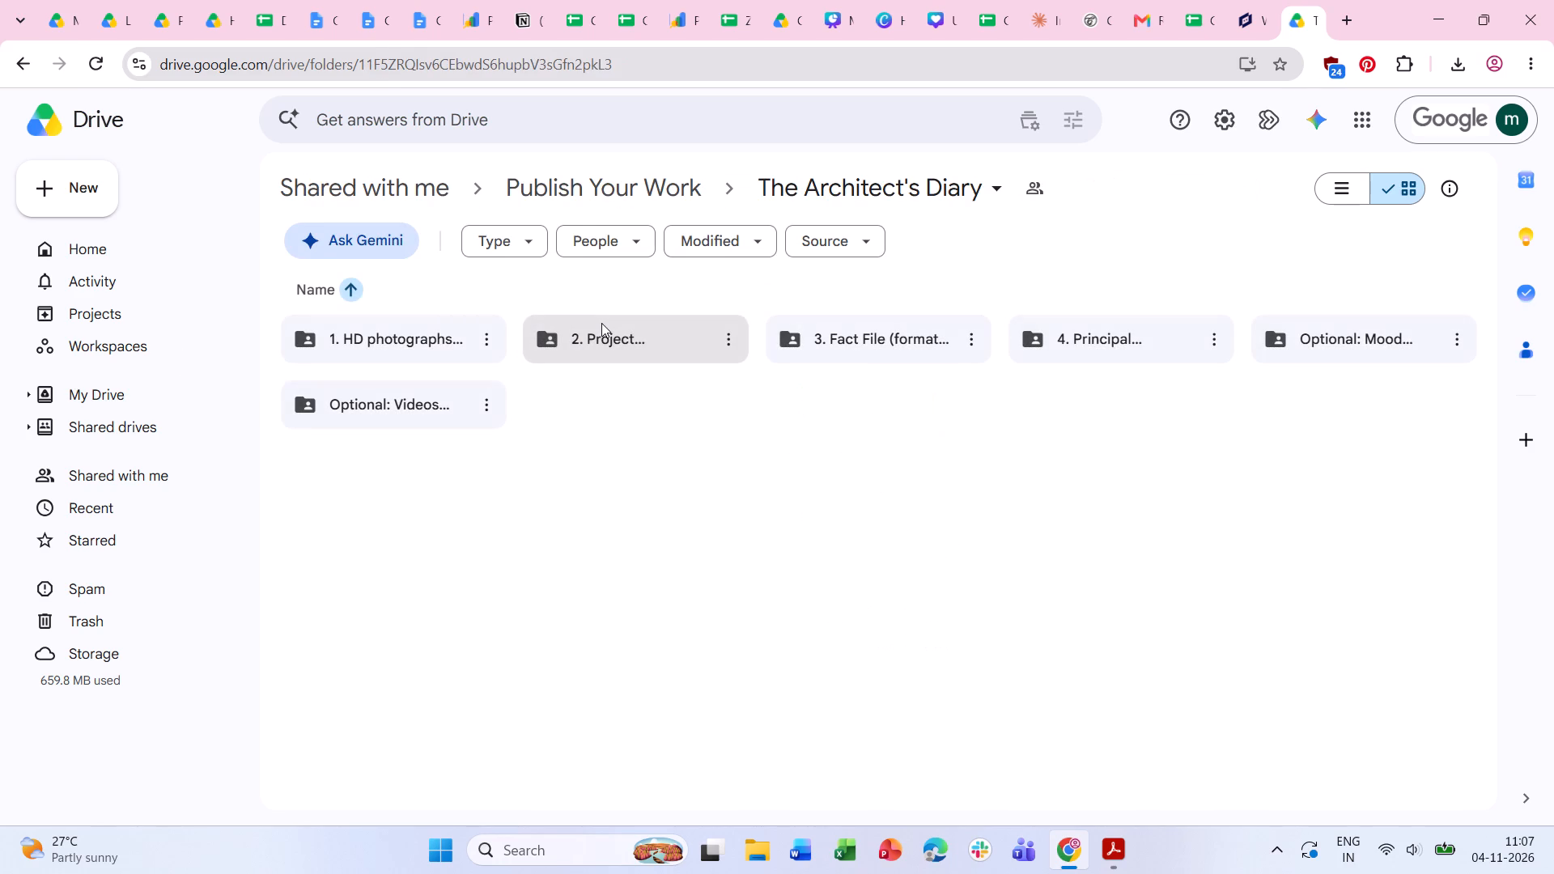
Check the "2. Project..." subfolder in The Architect's Diary folder and return to that folder.
double_click(601, 323)
left_click(663, 192)
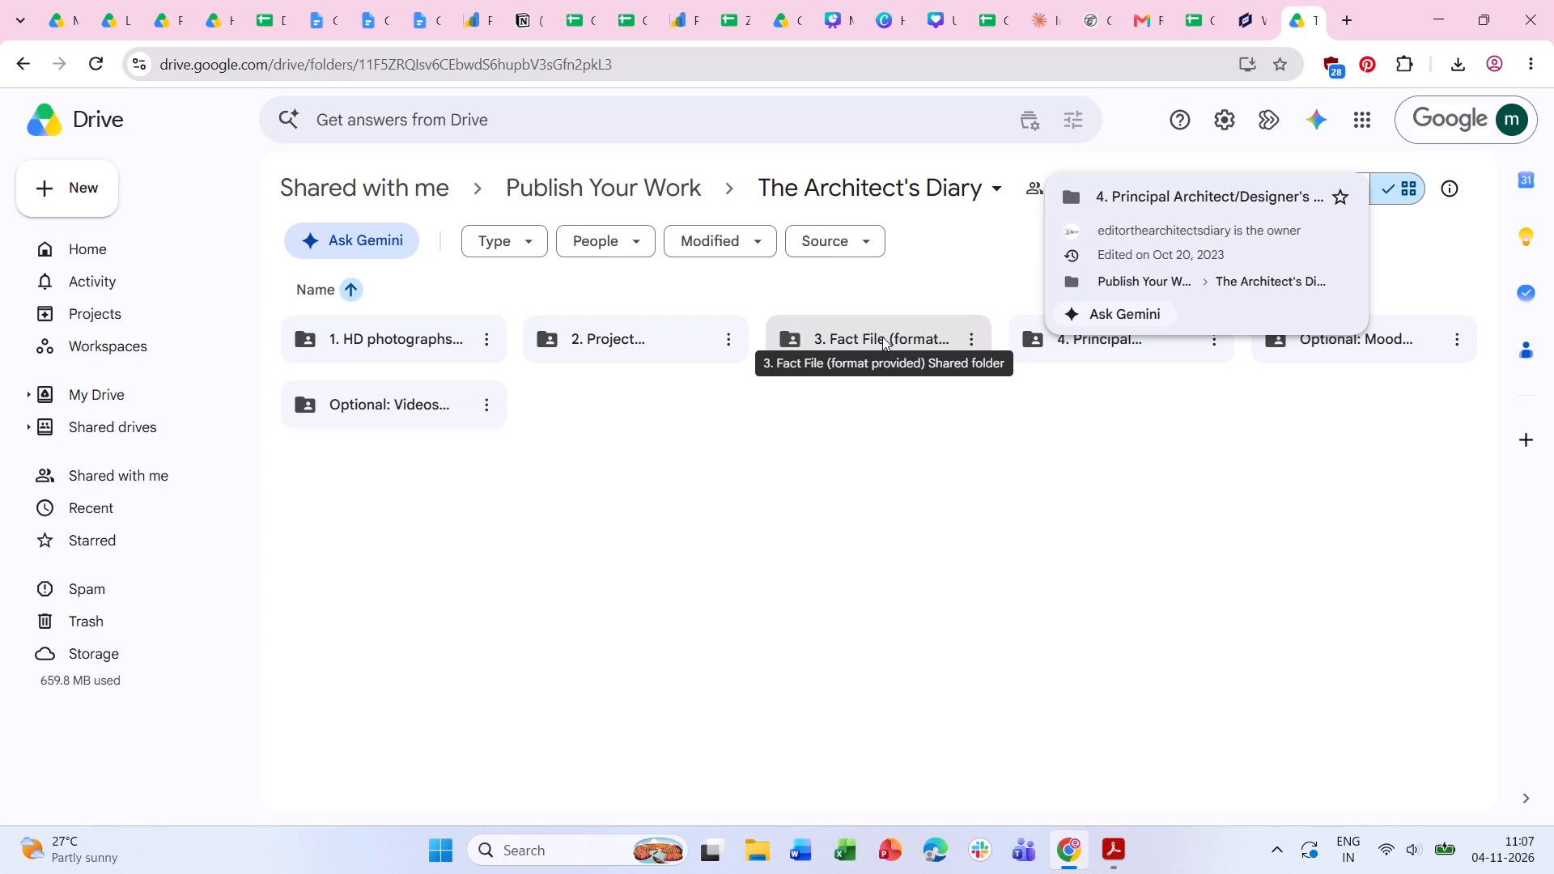
Open the TAD Fact File and FAQs document from the "3. Fact File (format provided)" subfolder and read its project fields, firm insight questions and FAQ.
double_click(882, 337)
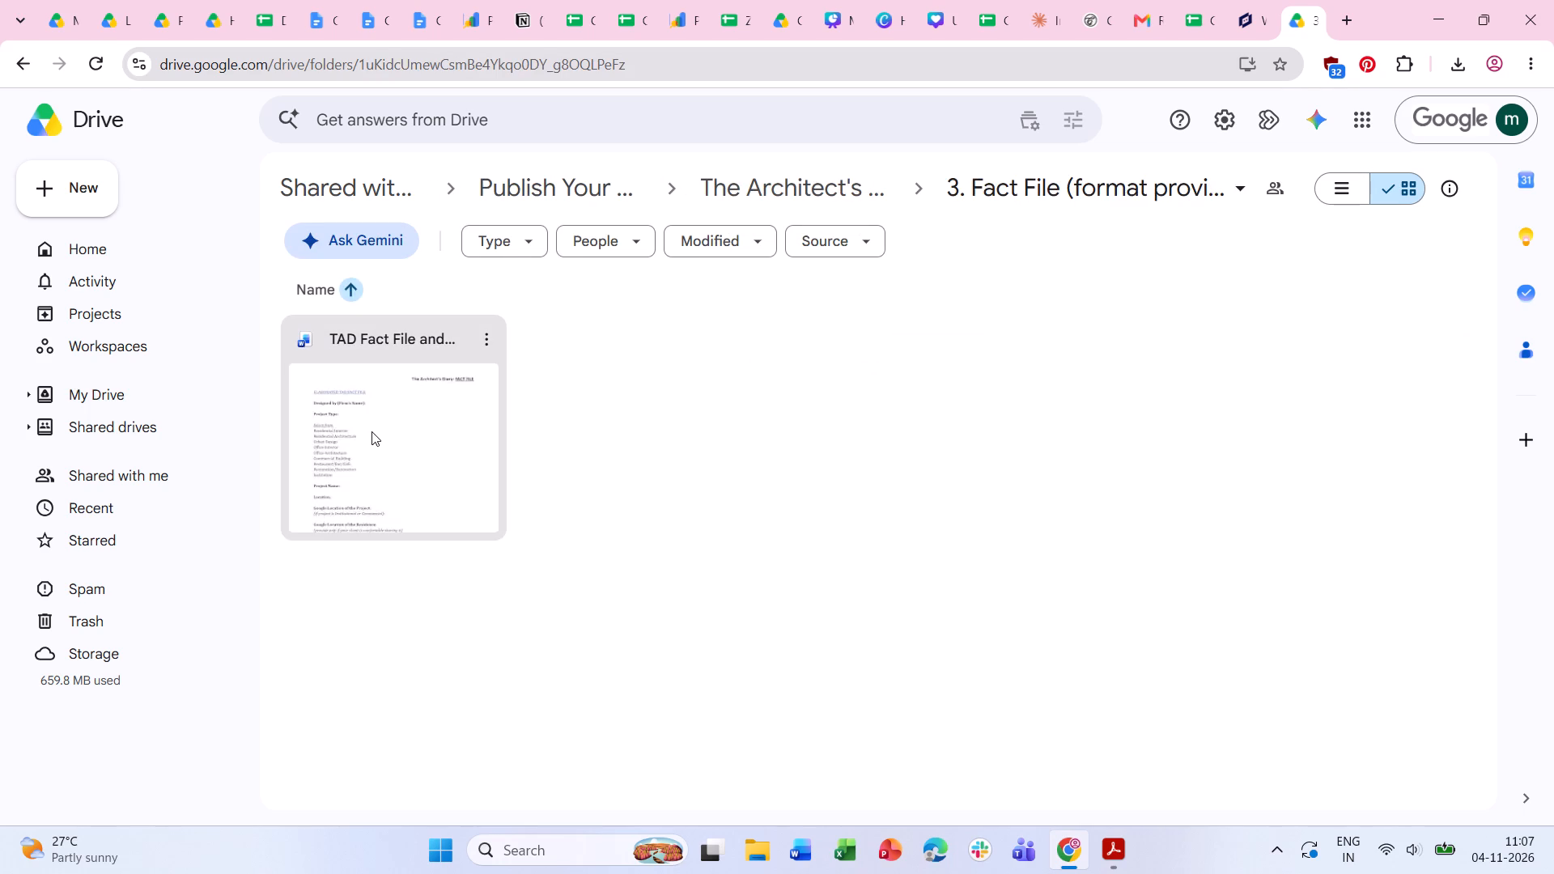
double_click(372, 431)
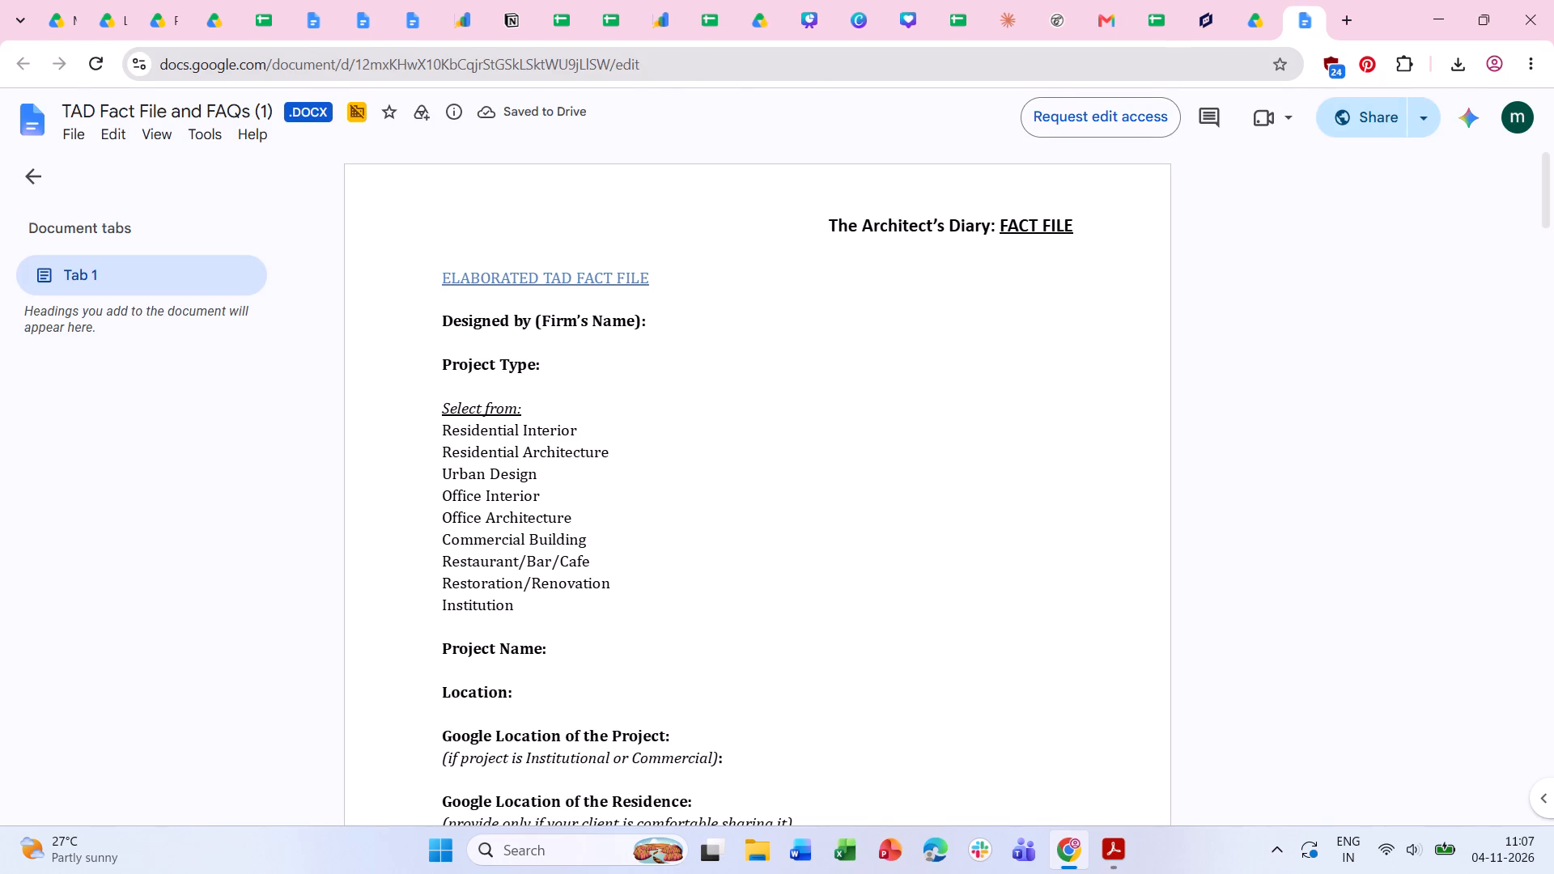
scroll(1087, 520, "down", 7)
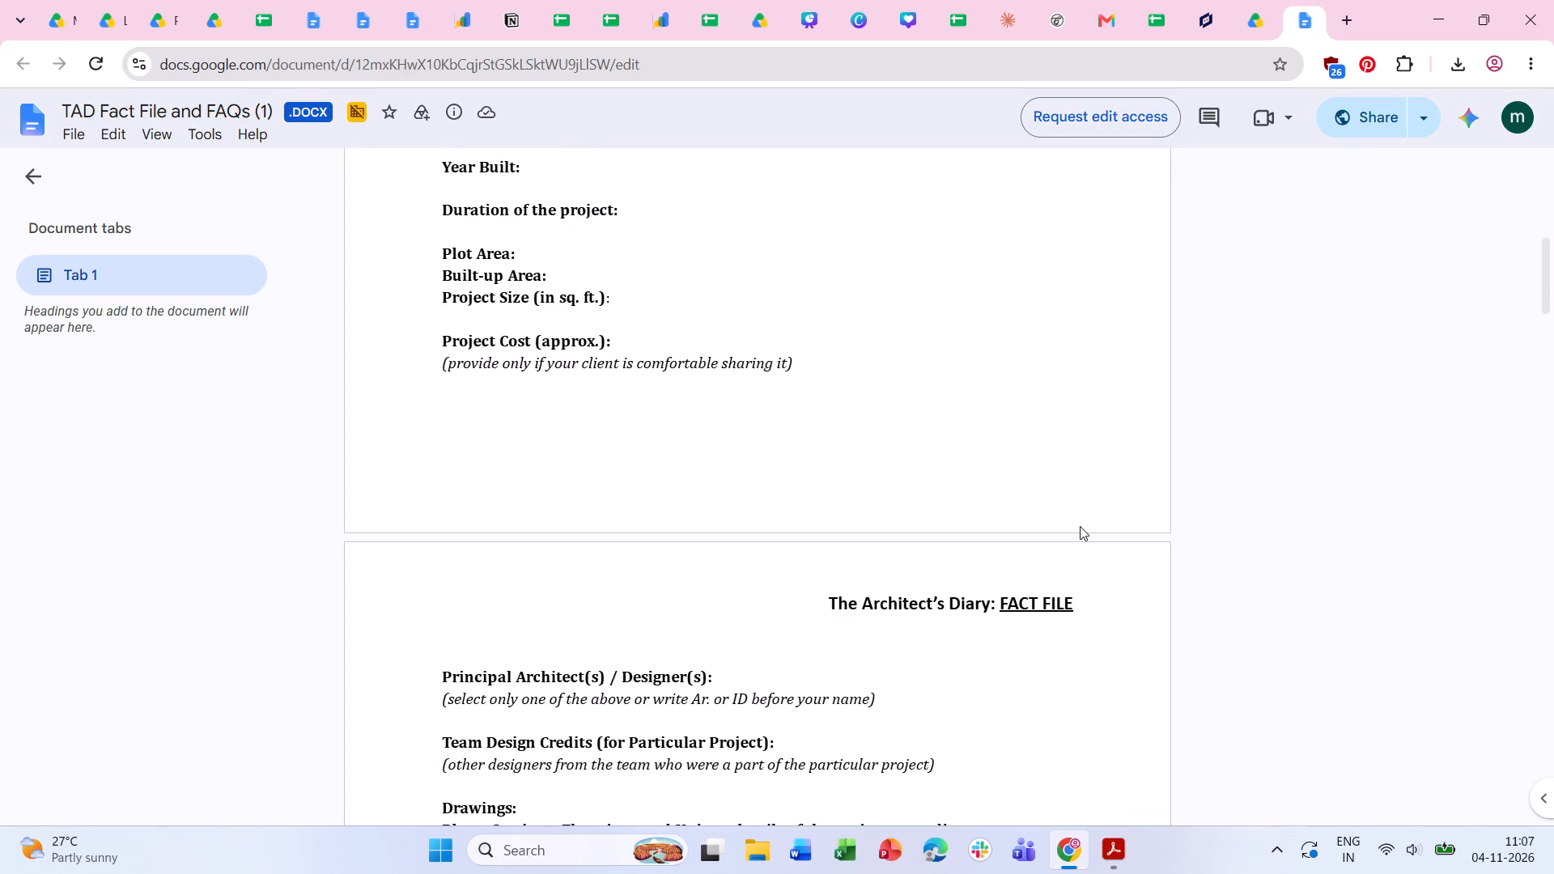
scroll(1080, 526, "down", 6)
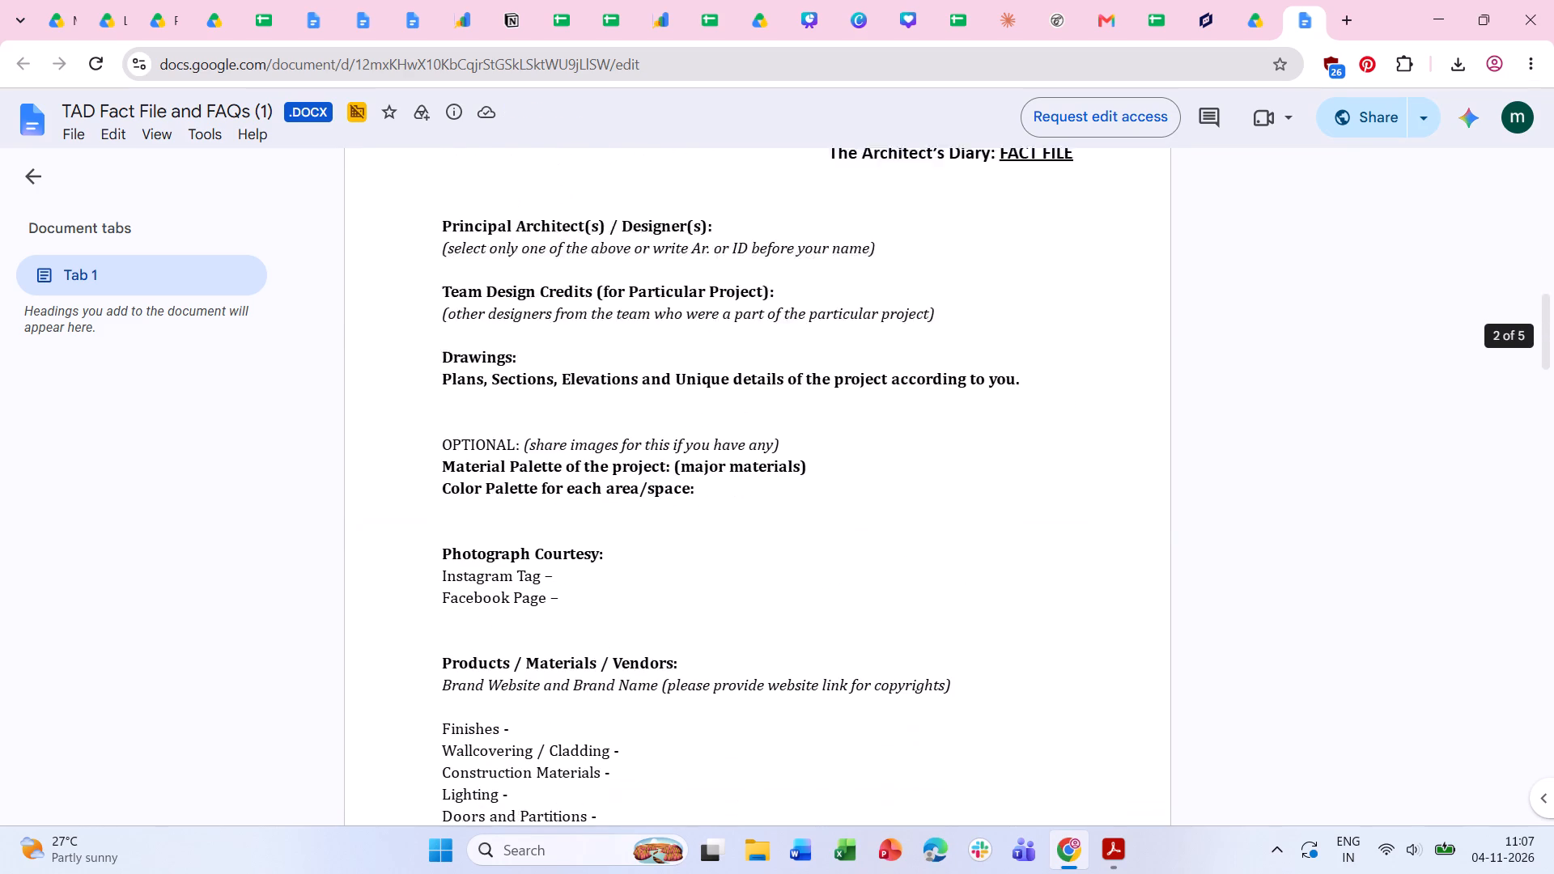
scroll(1046, 496, "down", 1)
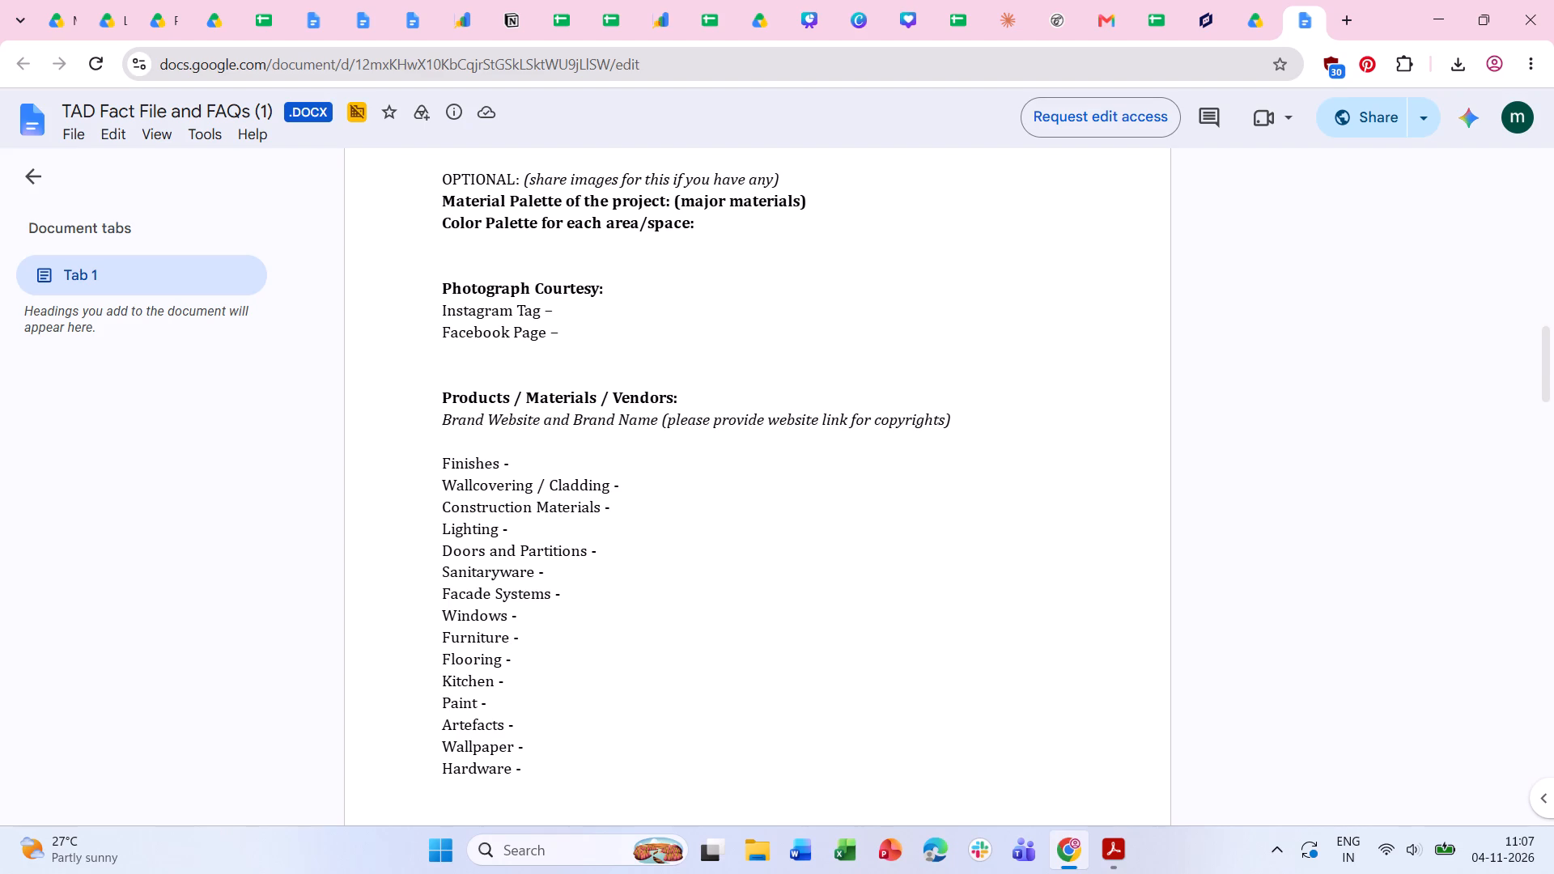
scroll(1033, 497, "down", 6)
scroll(1032, 498, "up", 5)
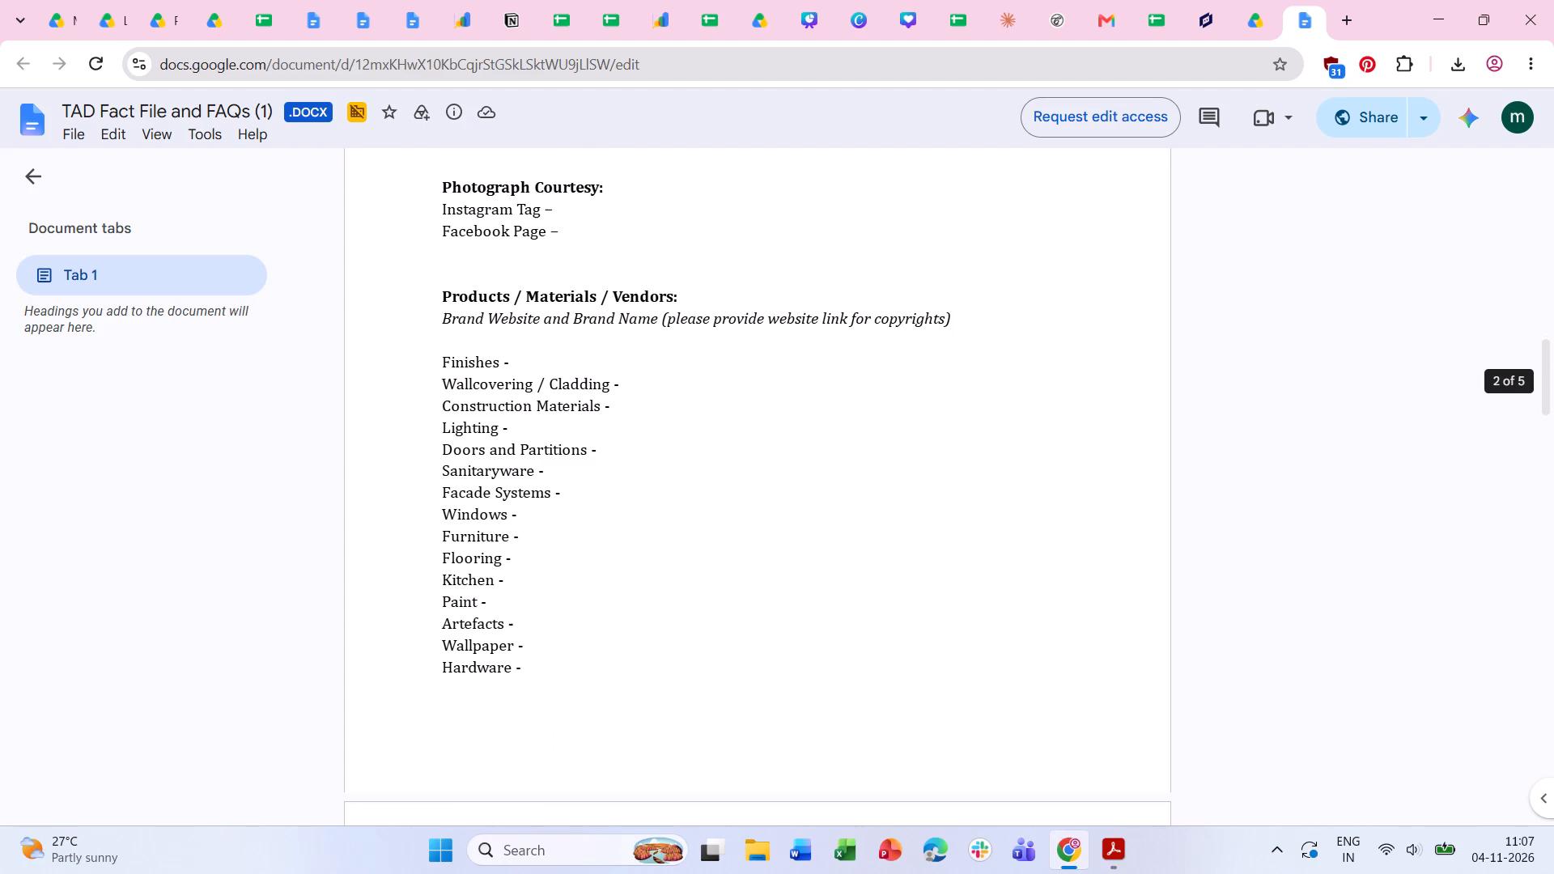
scroll(1032, 498, "down", 7)
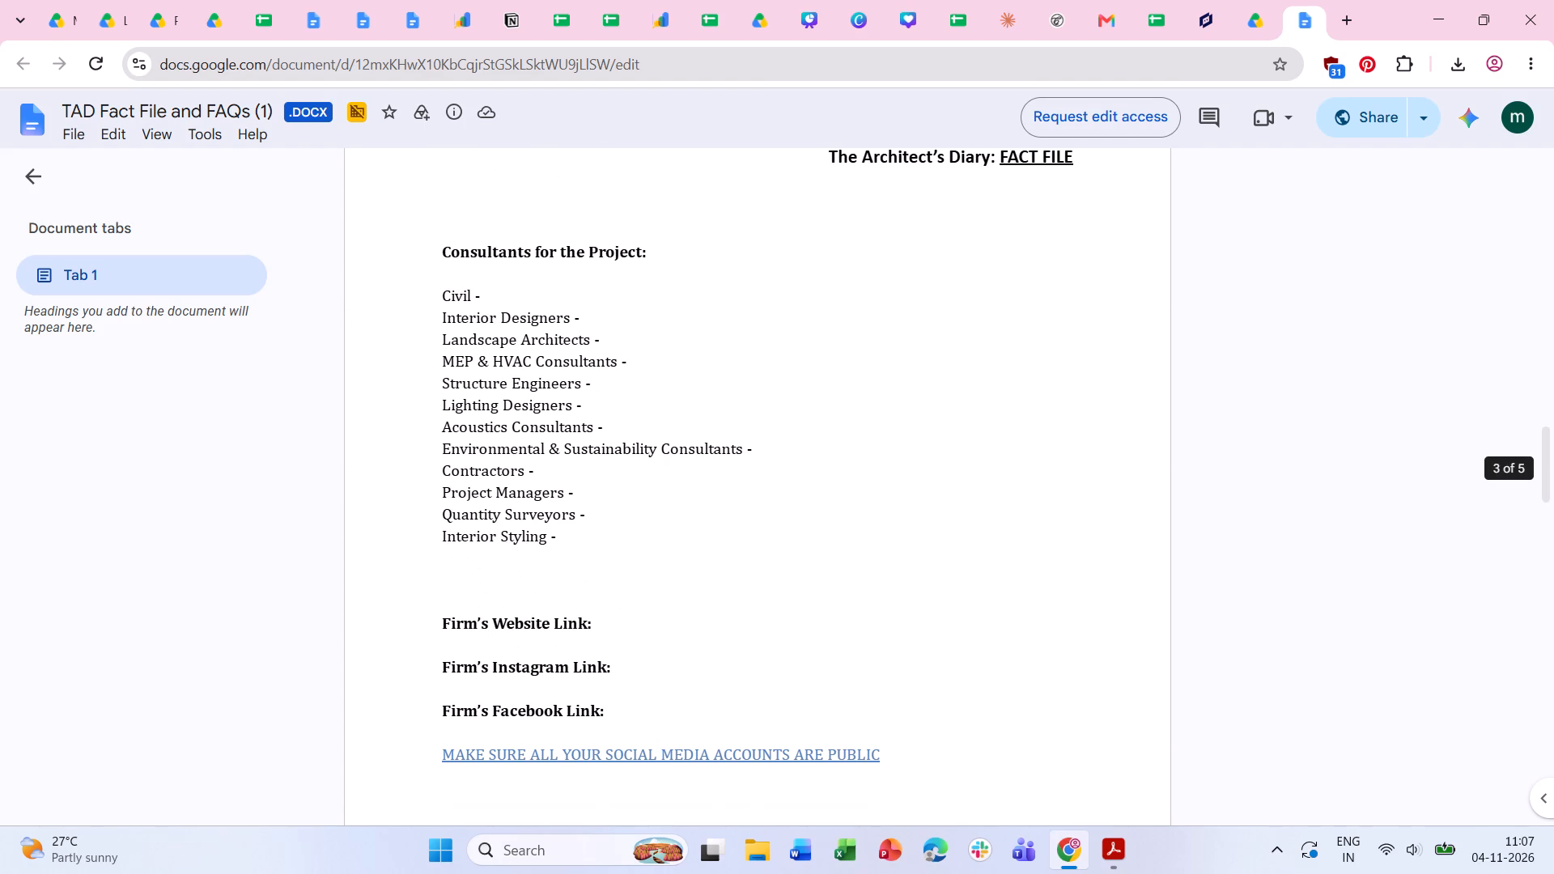
scroll(1032, 498, "down", 4)
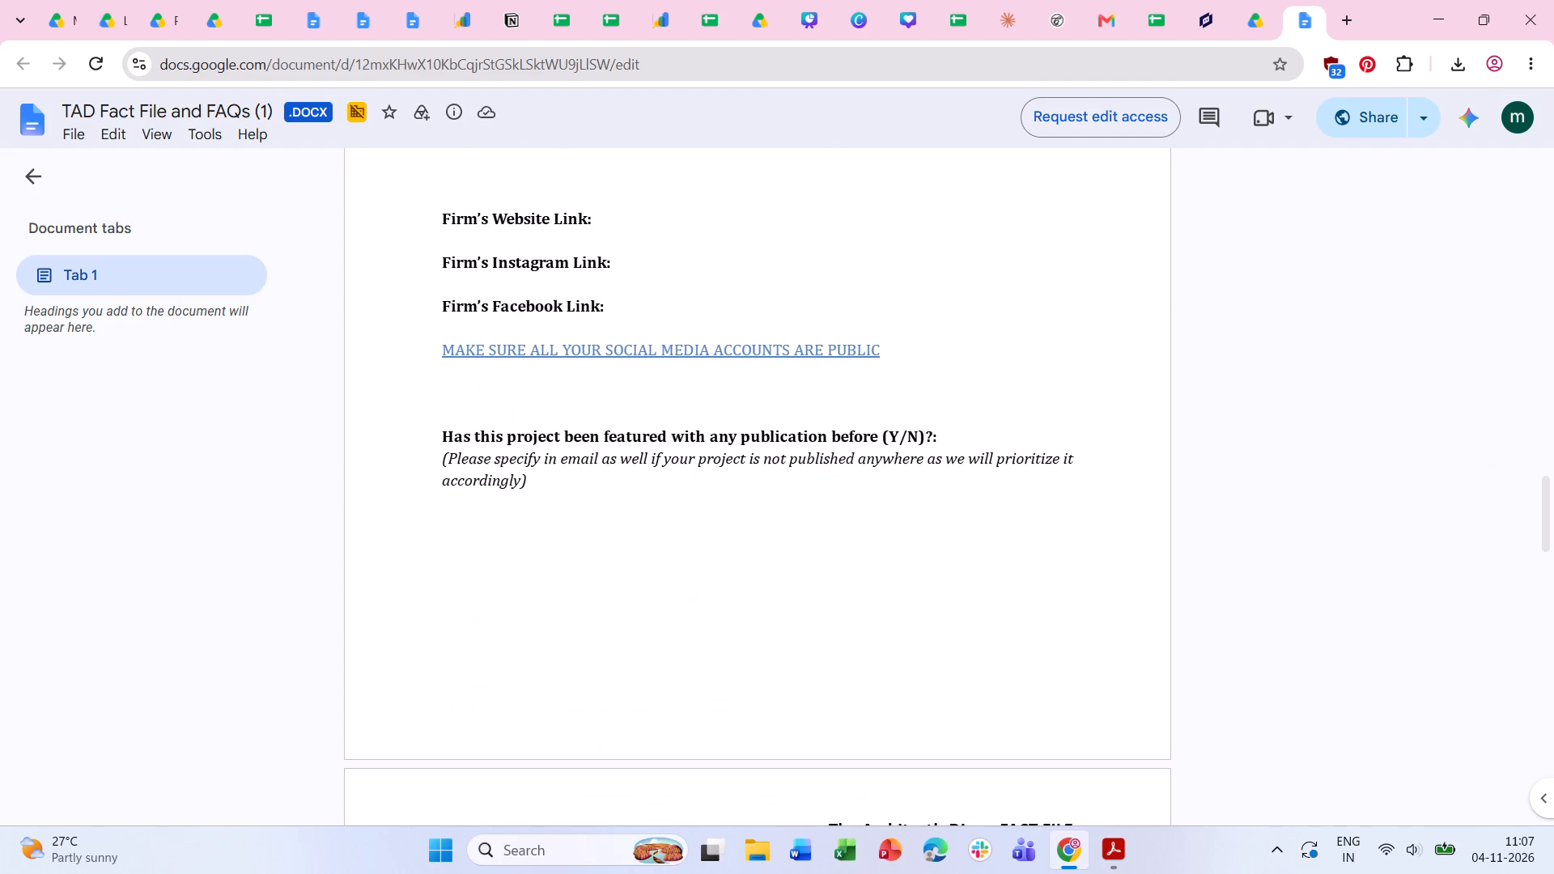
scroll(1032, 498, "down", 6)
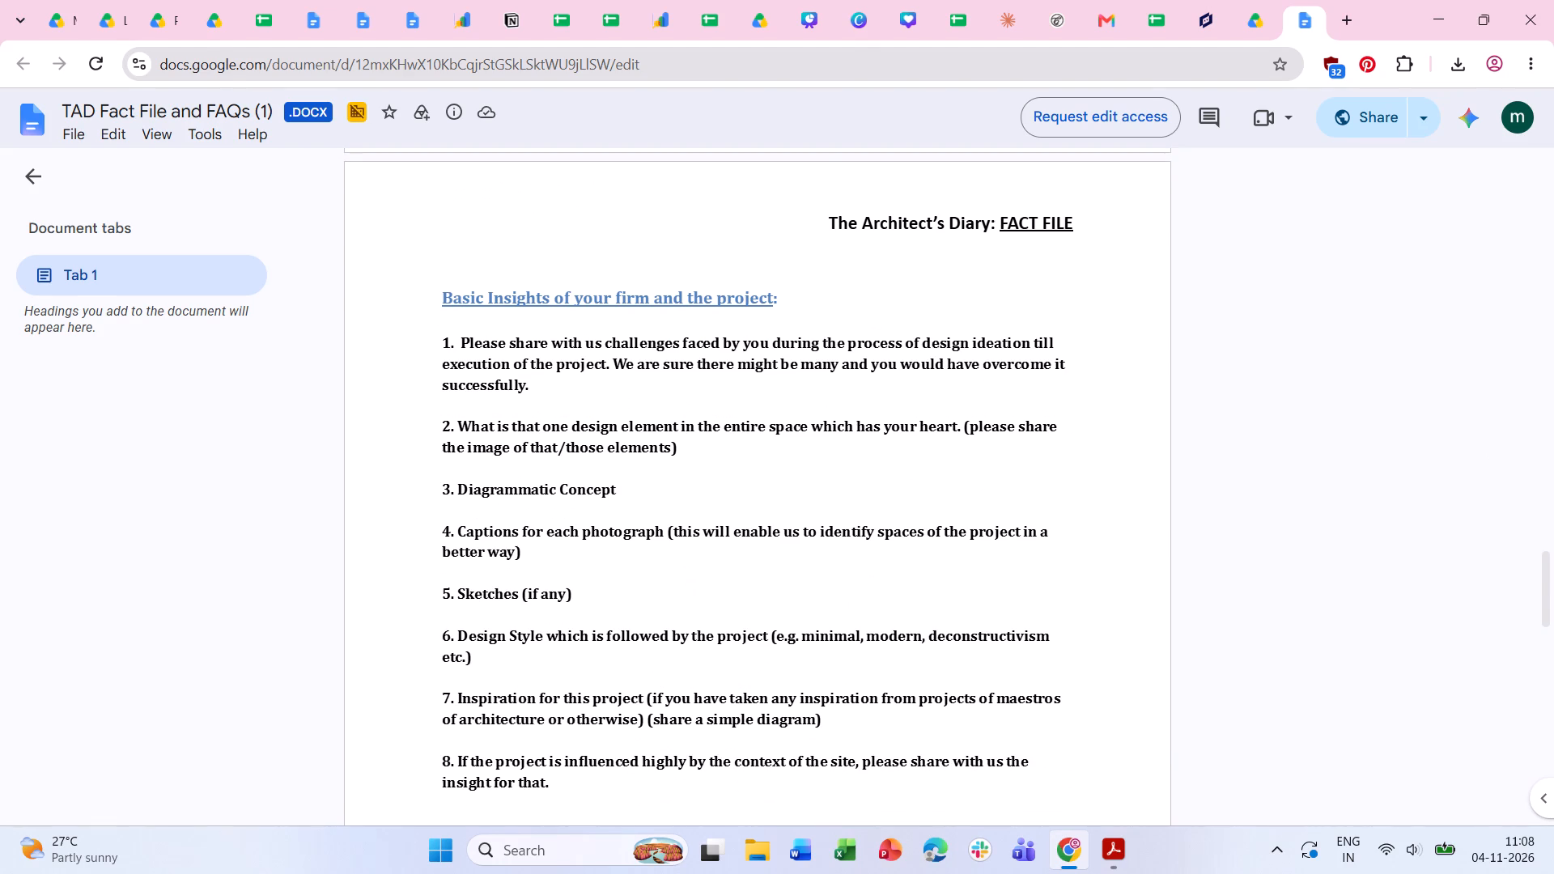
scroll(1032, 498, "down", 12)
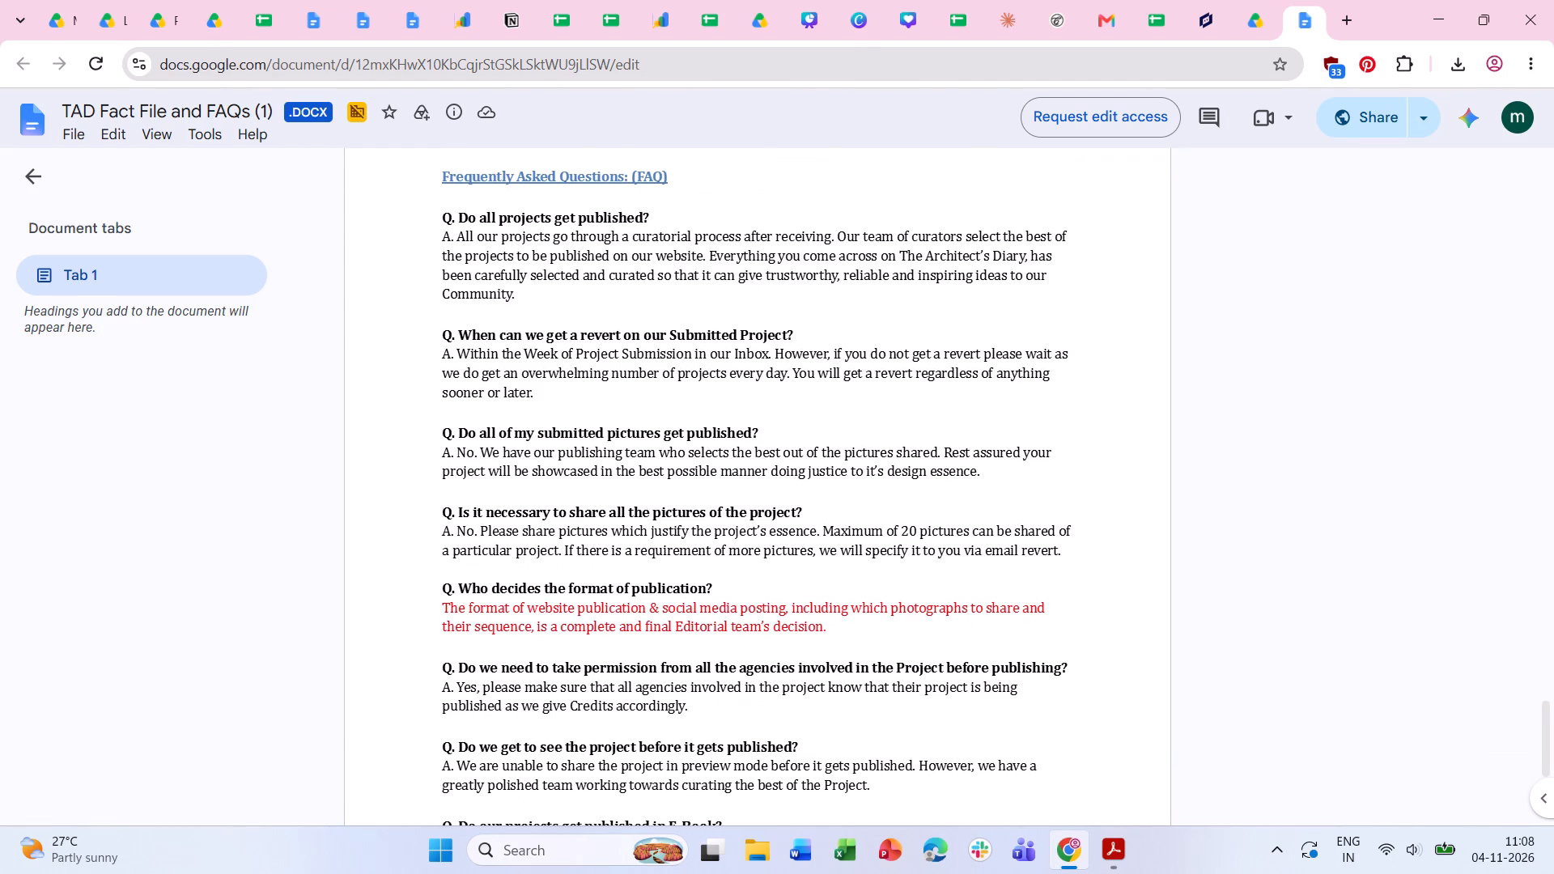